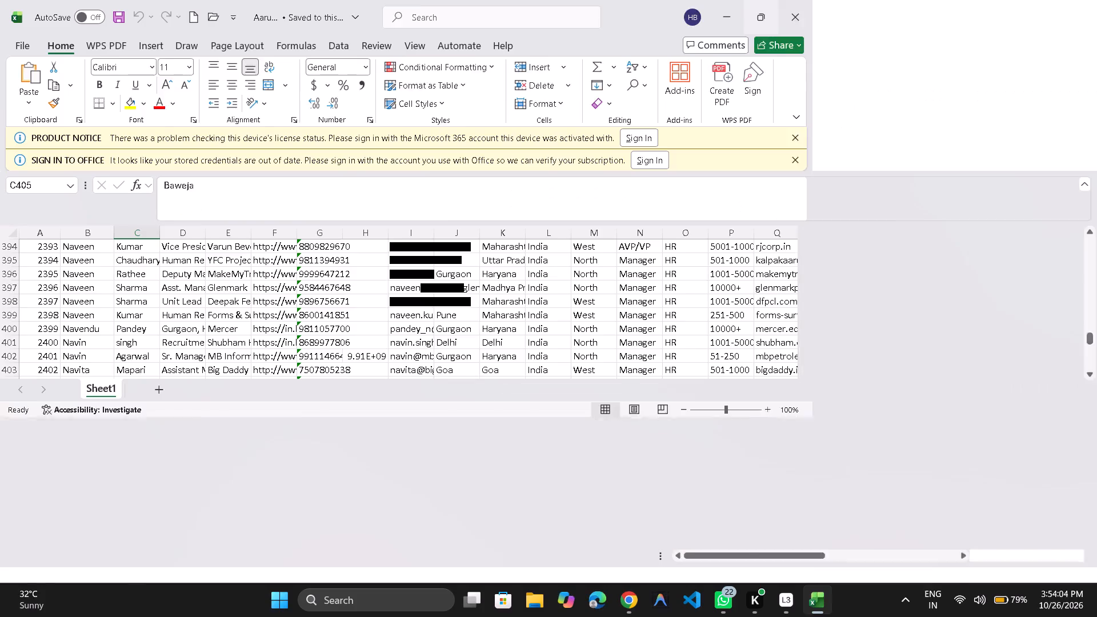
double_click(1079, 138)
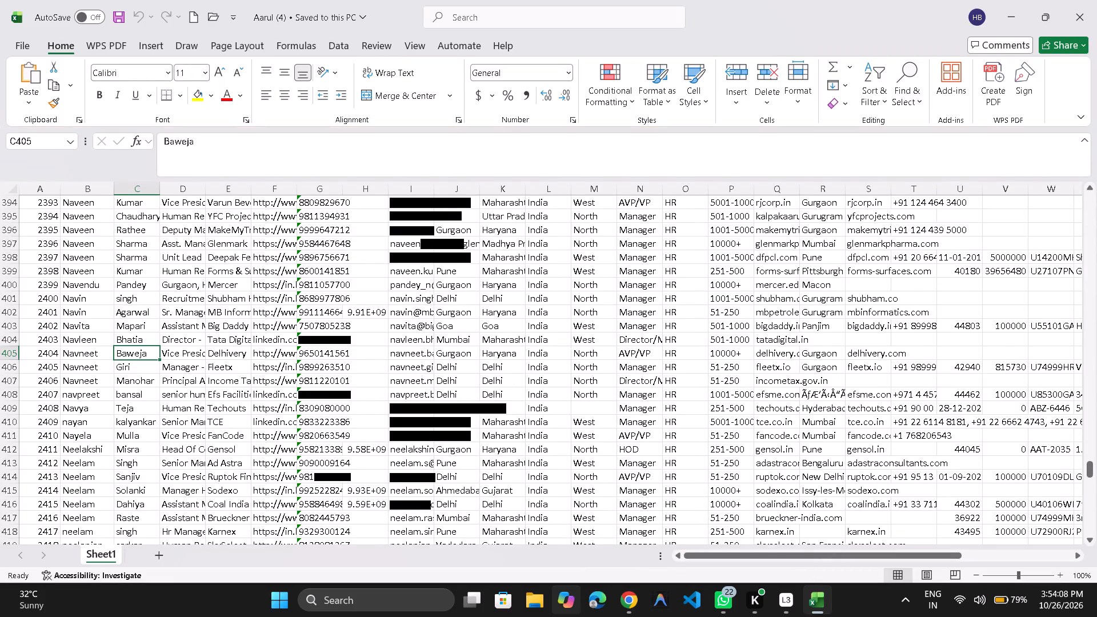
left_click(540, 607)
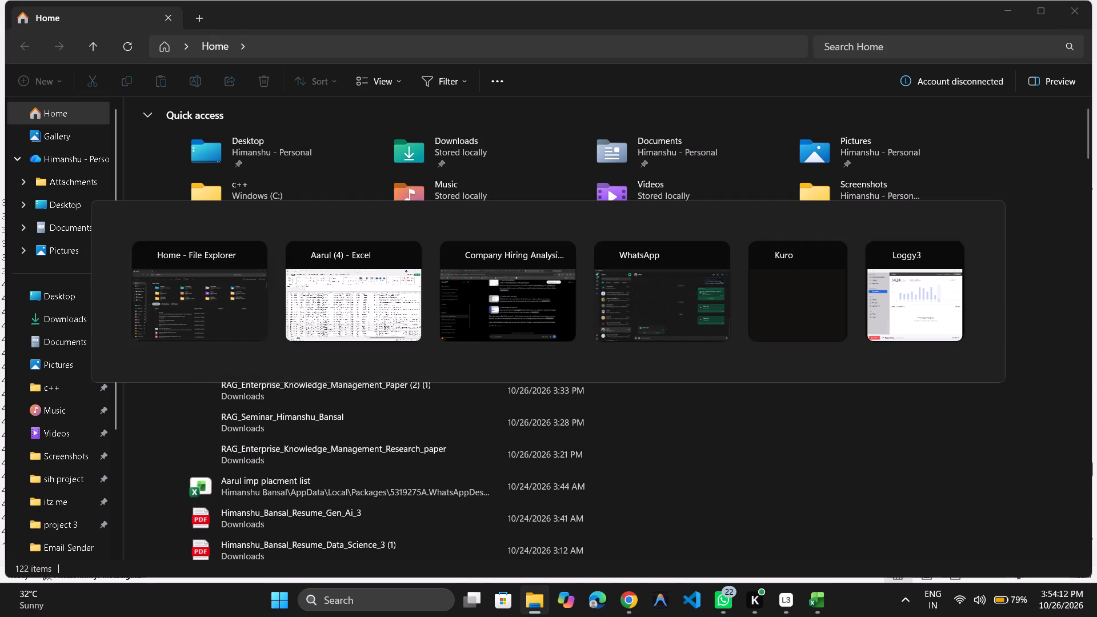
left_click(1096, 17)
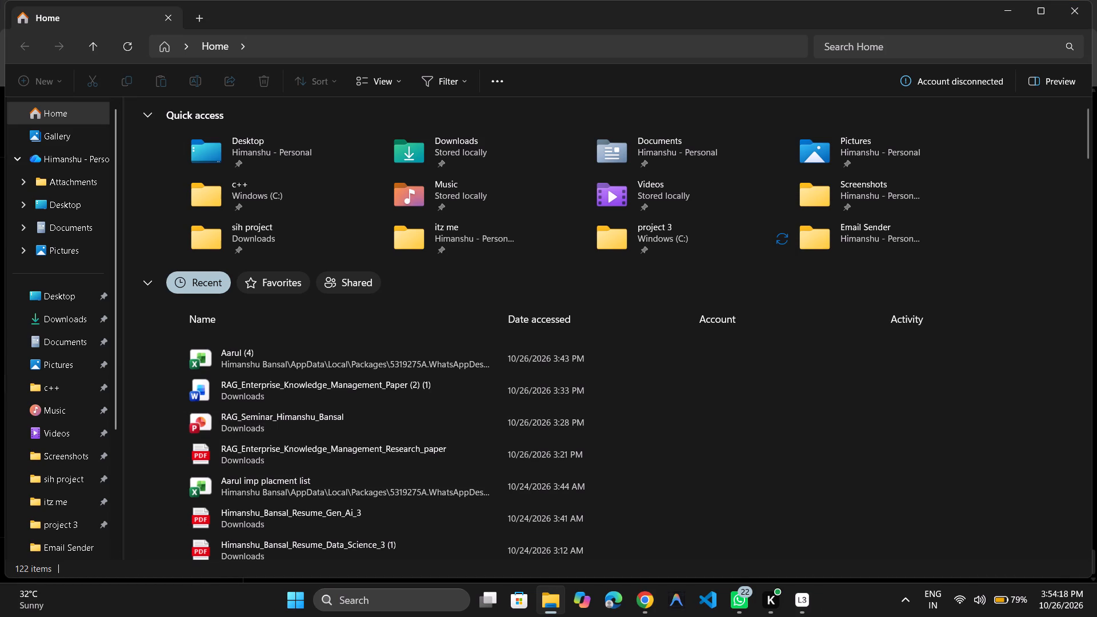
Open the recent workbook "Aarul imp placment list" from File Explorer and dismiss the subscription sign-in dialog.
double_click(199, 486)
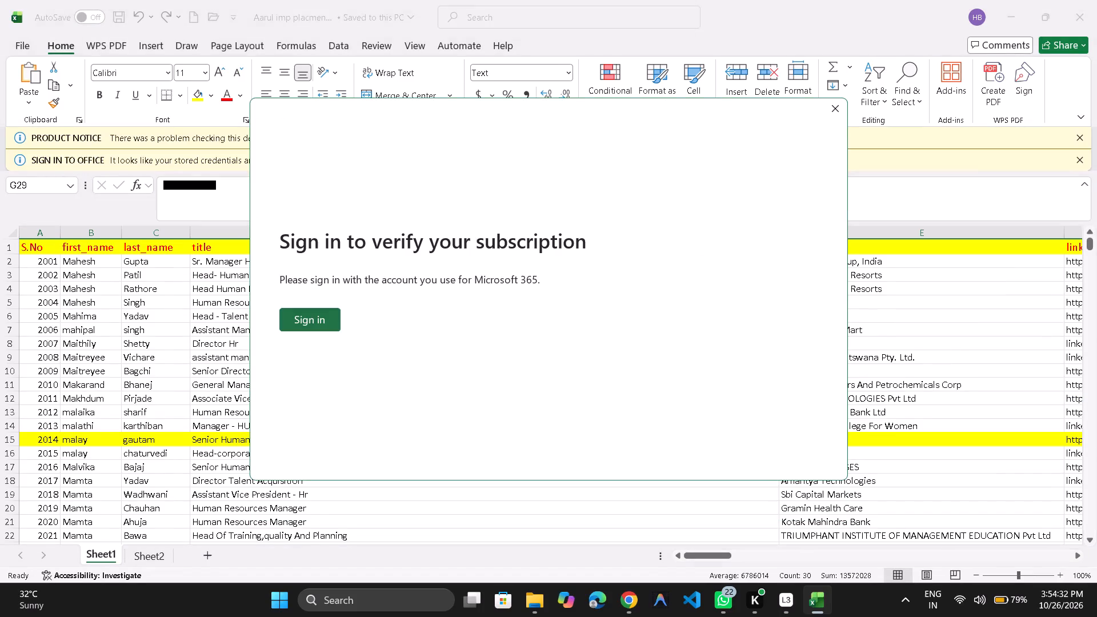
left_click(841, 105)
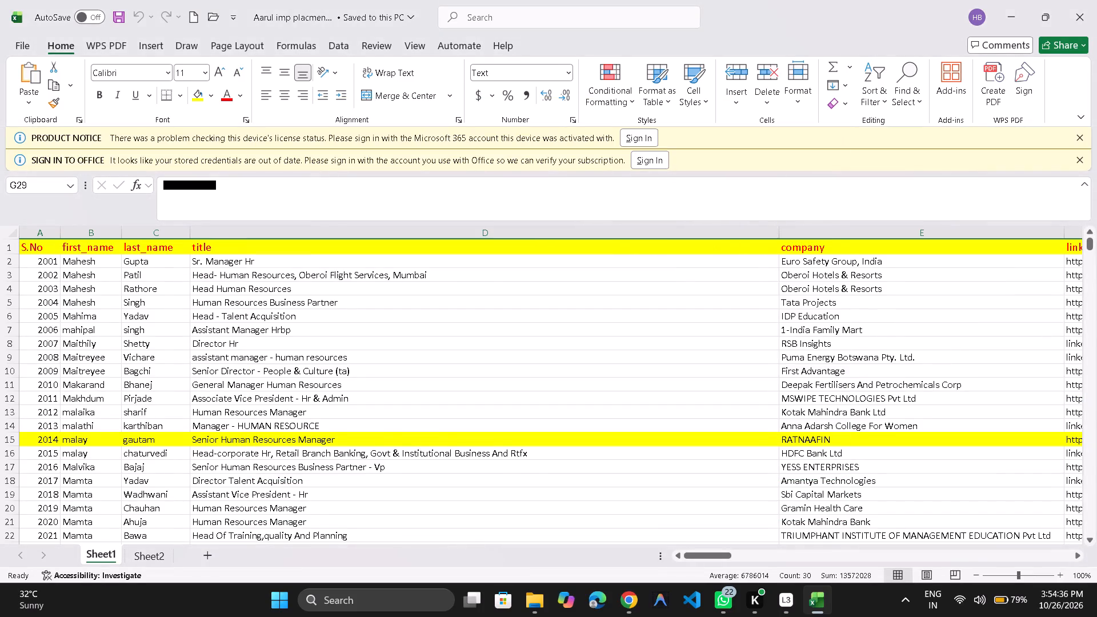
Look across the HR contact list's columns on Sheet1, from names and titles to company, business email and location details.
scroll(707, 412, "left", 3)
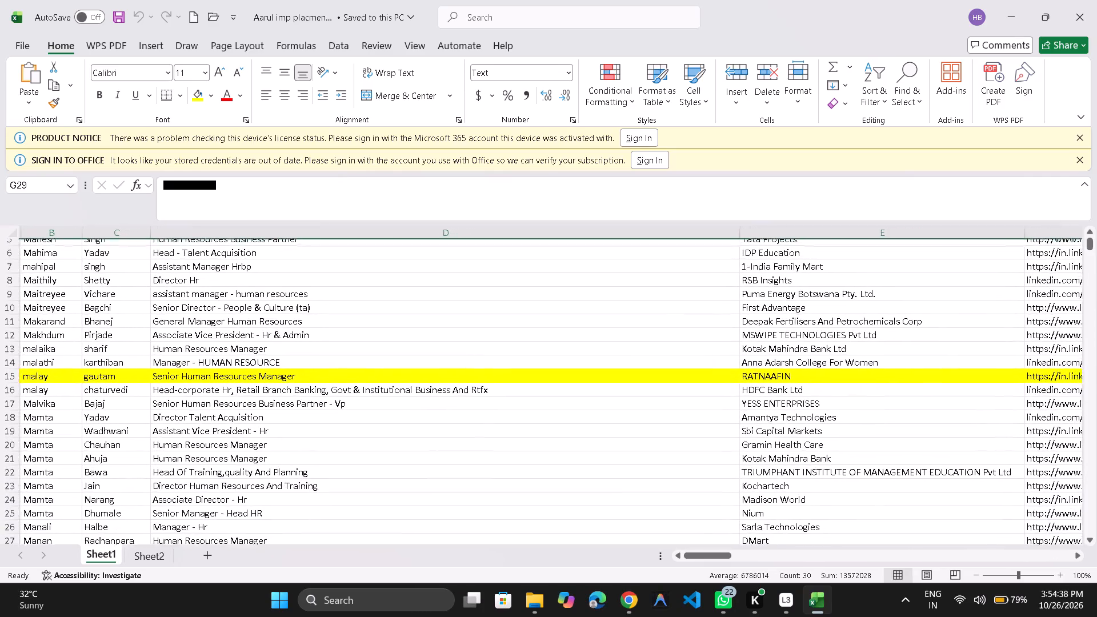
scroll(707, 412, "left", 5)
scroll(707, 412, "up", 6)
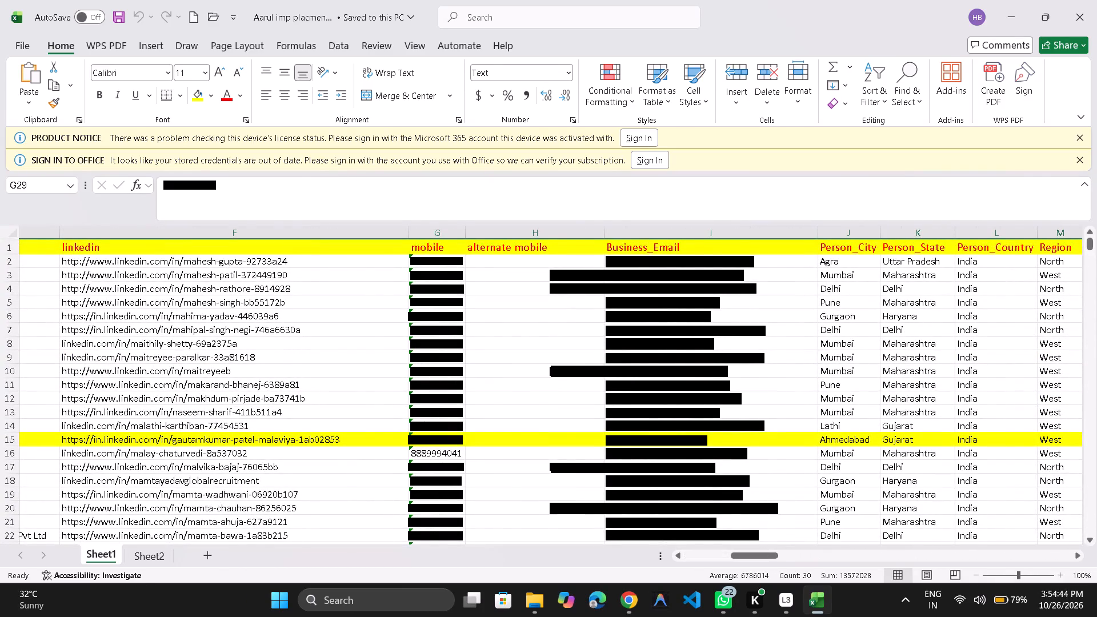
scroll(554, 427, "right", 7)
scroll(554, 427, "left", 1)
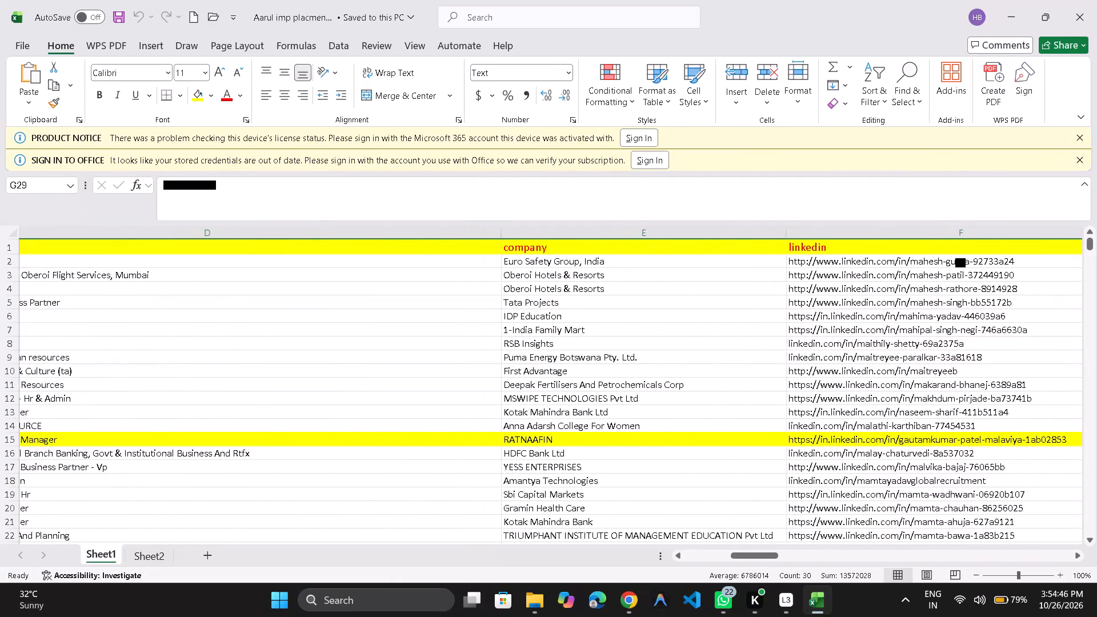
scroll(554, 427, "left", 5)
scroll(554, 427, "right", 5)
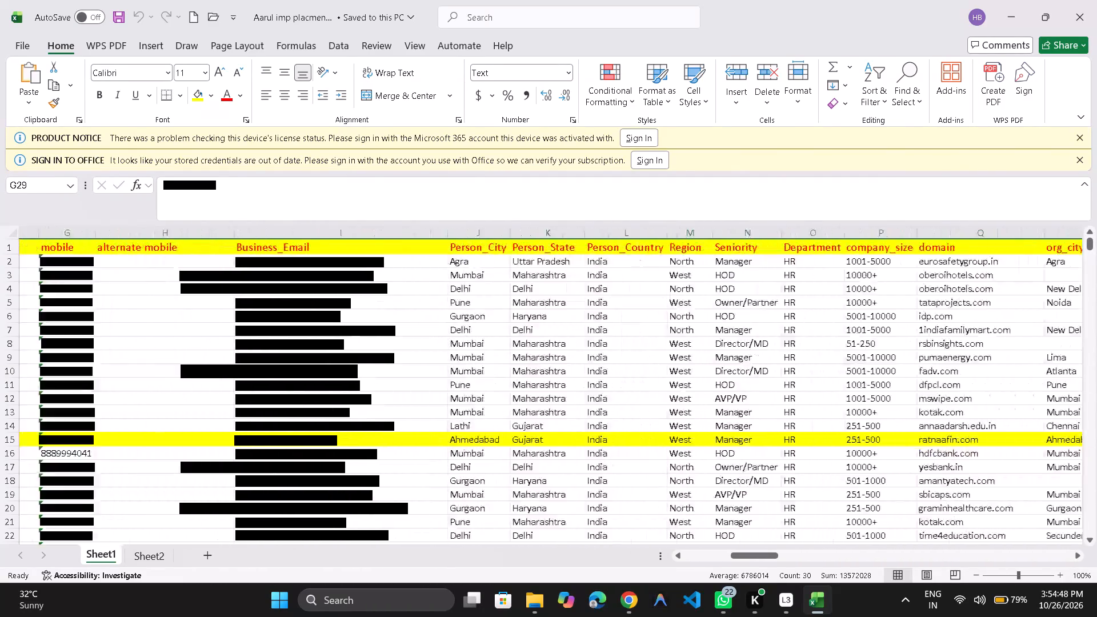
scroll(554, 427, "right", 3)
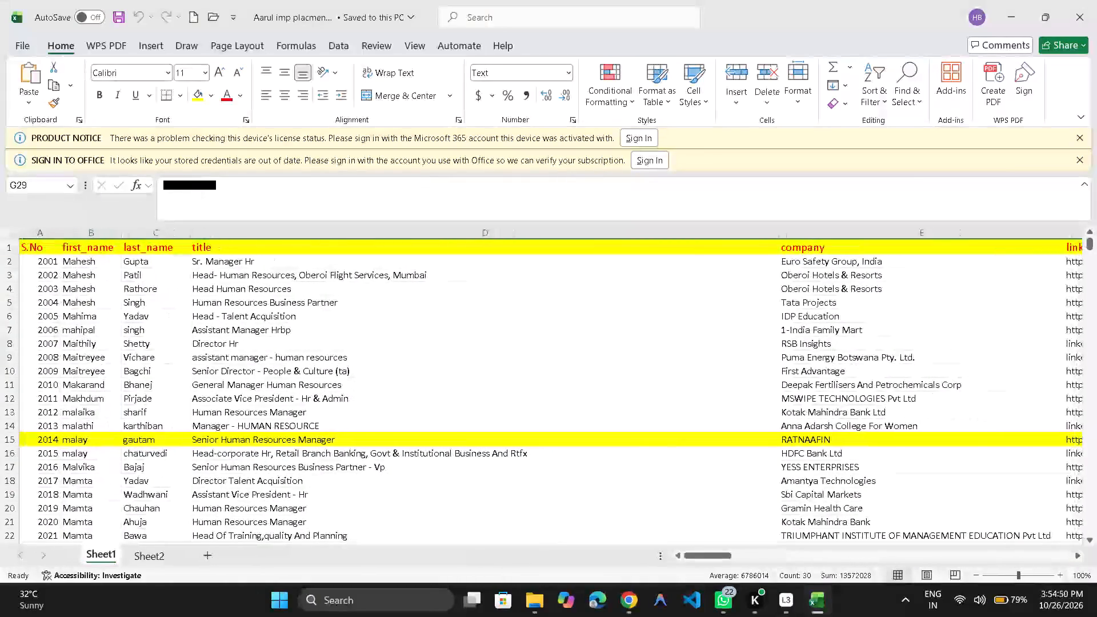
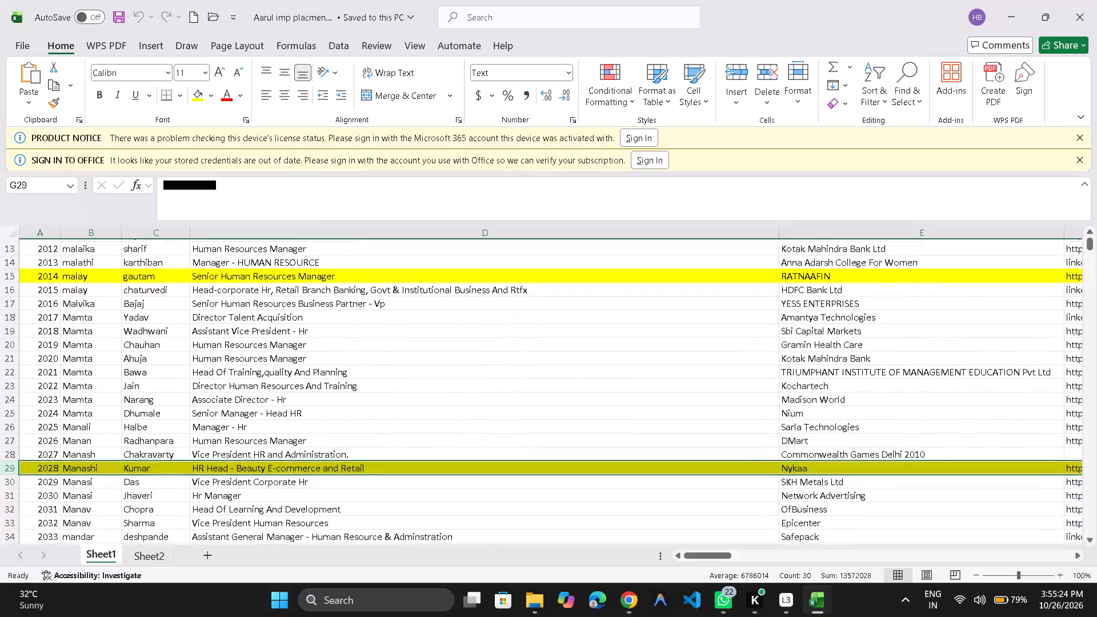
Look through the Sheet1 contact rows and across their LinkedIn, business email, location, seniority, company size and domain columns.
scroll(554, 427, "down", 2)
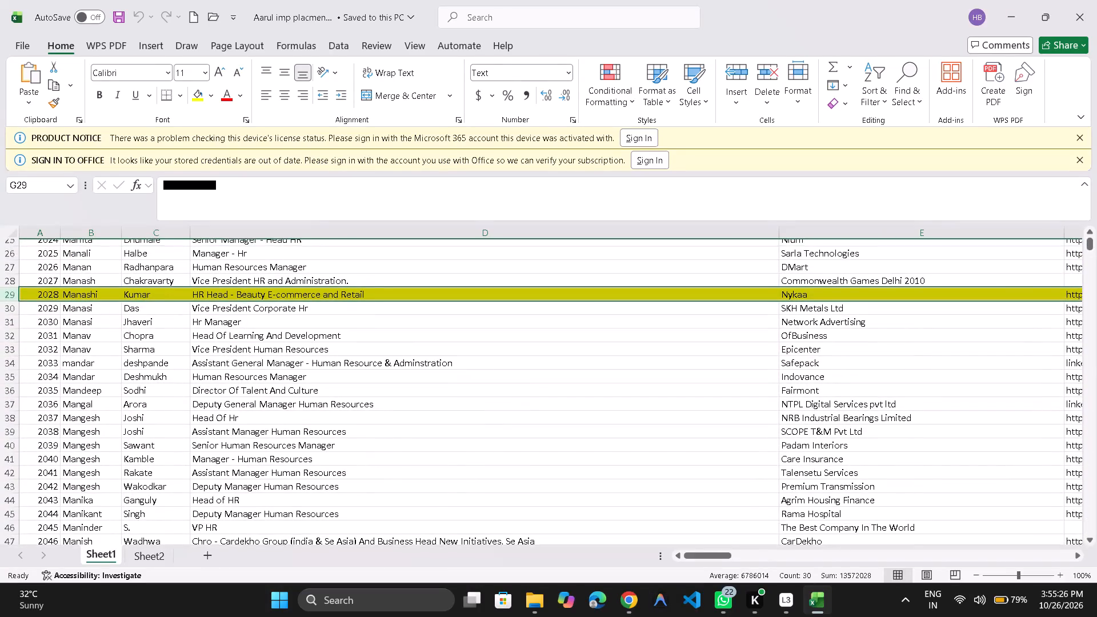
scroll(554, 427, "down", 1)
scroll(554, 427, "left", 2)
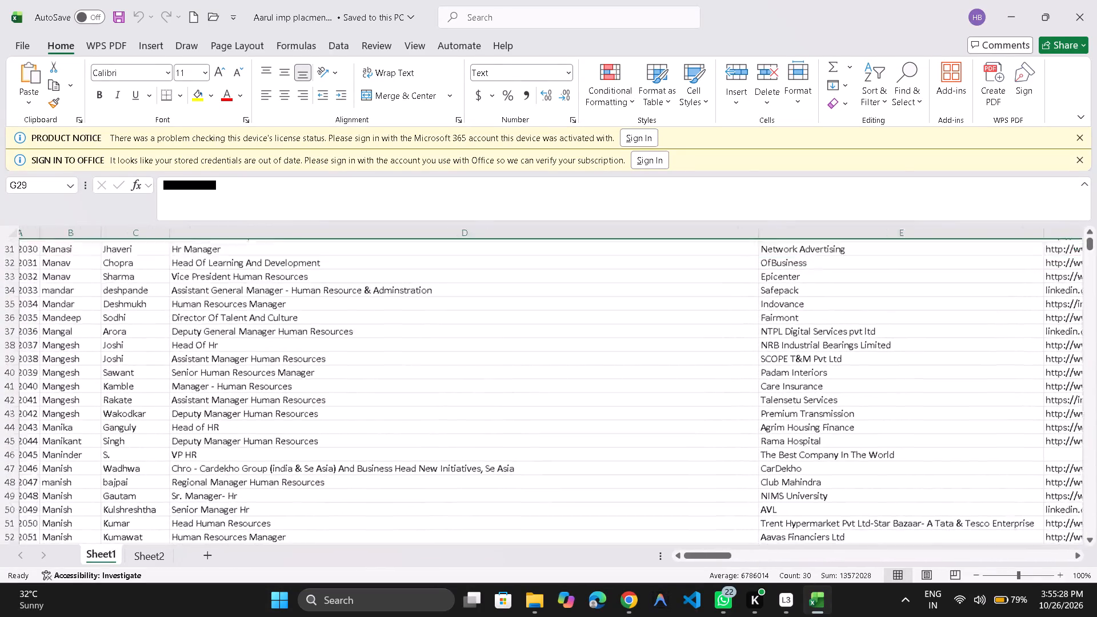
scroll(554, 427, "left", 6)
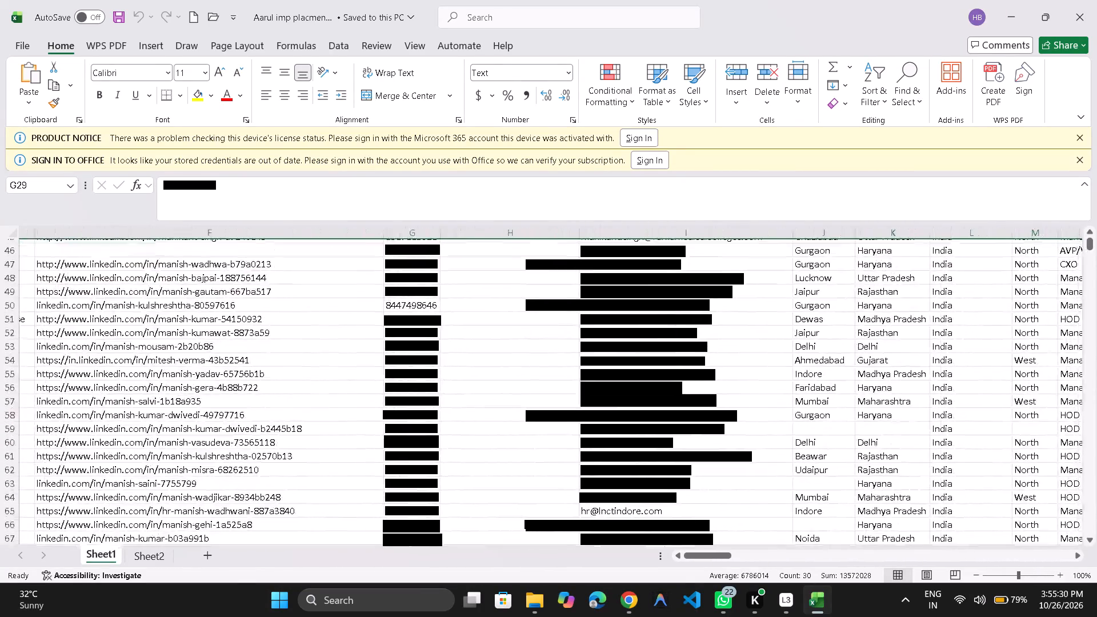
scroll(554, 427, "left", 4)
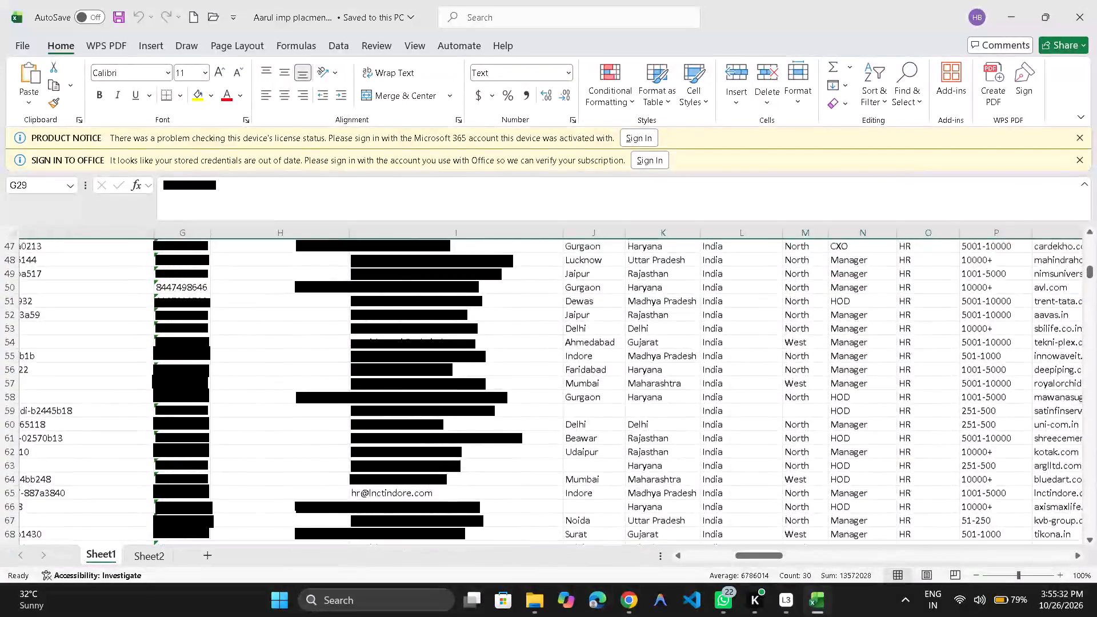
scroll(554, 427, "left", 3)
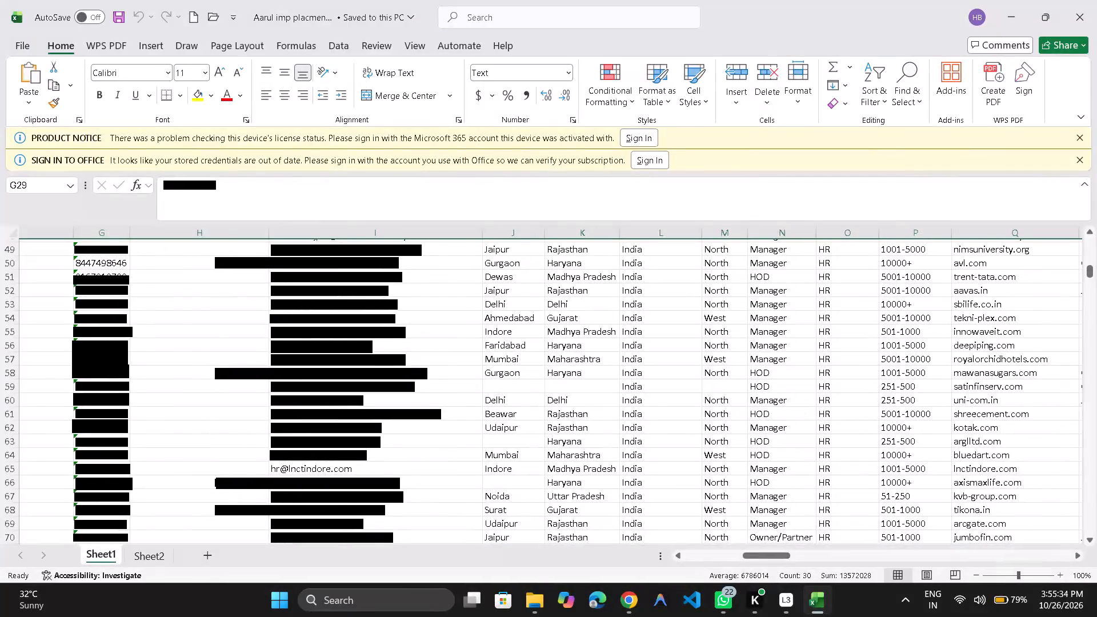
scroll(554, 427, "left", 4)
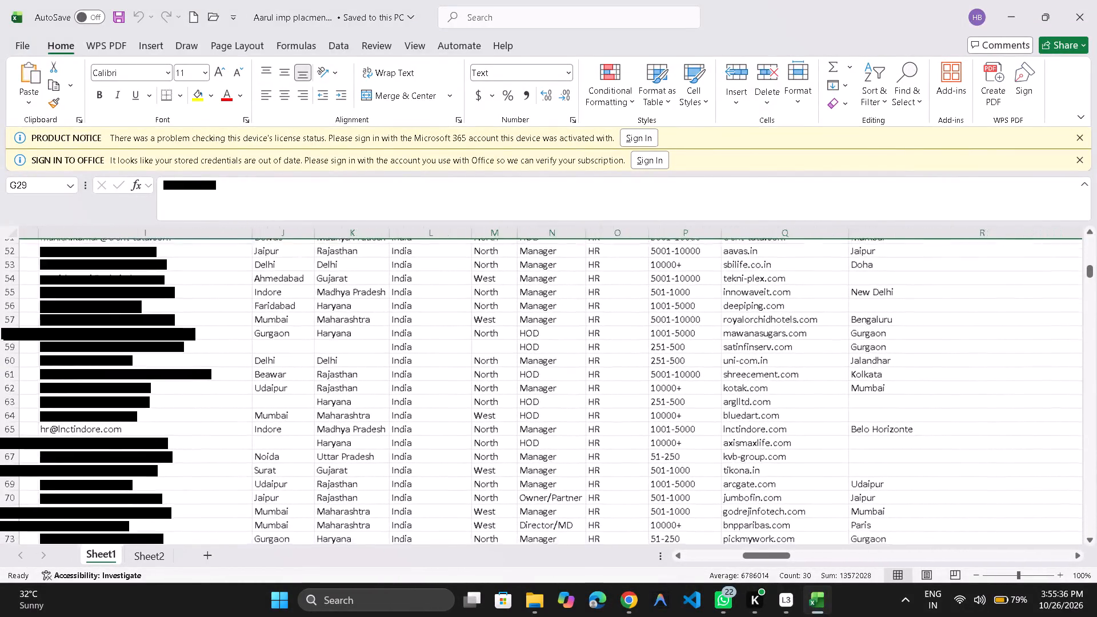
scroll(554, 427, "left", 1)
scroll(554, 427, "up", 5)
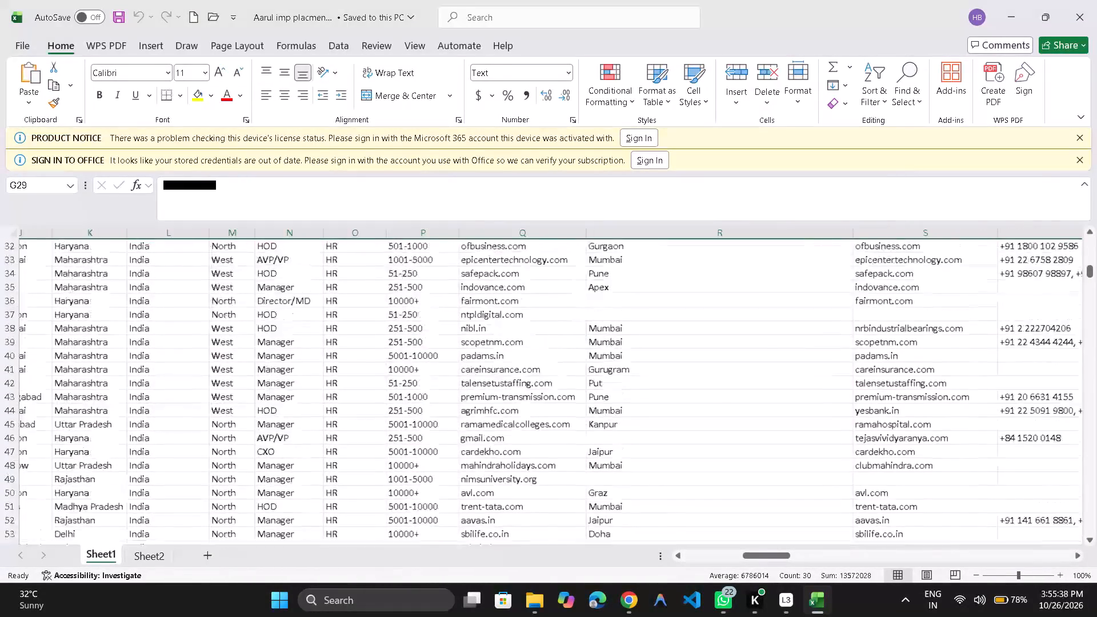
scroll(554, 427, "up", 4)
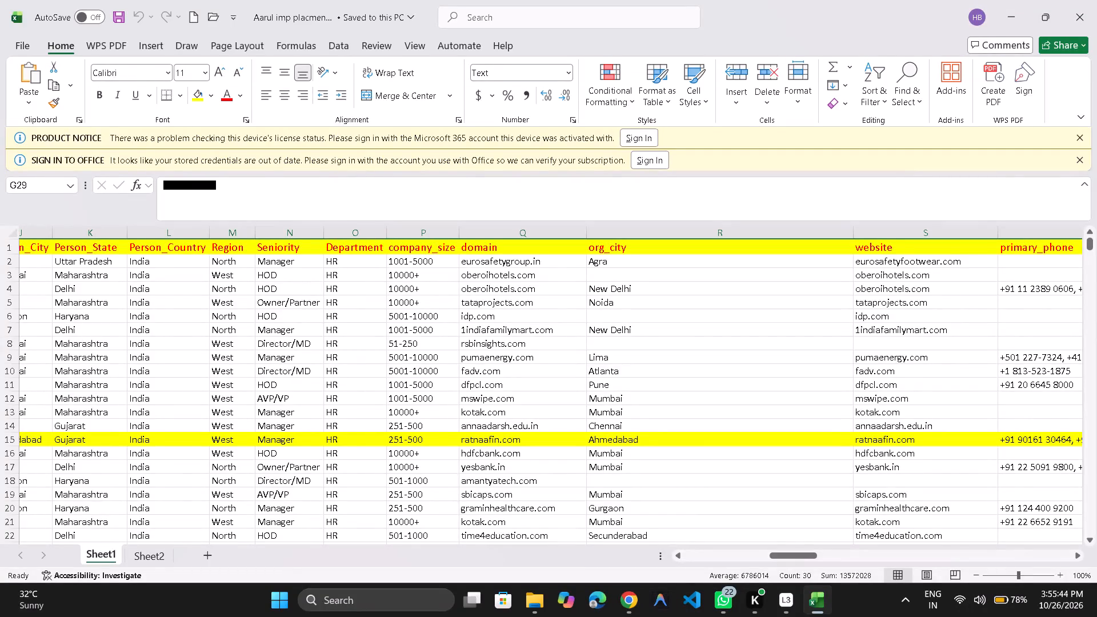
Examine the Seniority column from its header down through the contact rows on Sheet1.
left_click(279, 246)
scroll(279, 246, "right", 2)
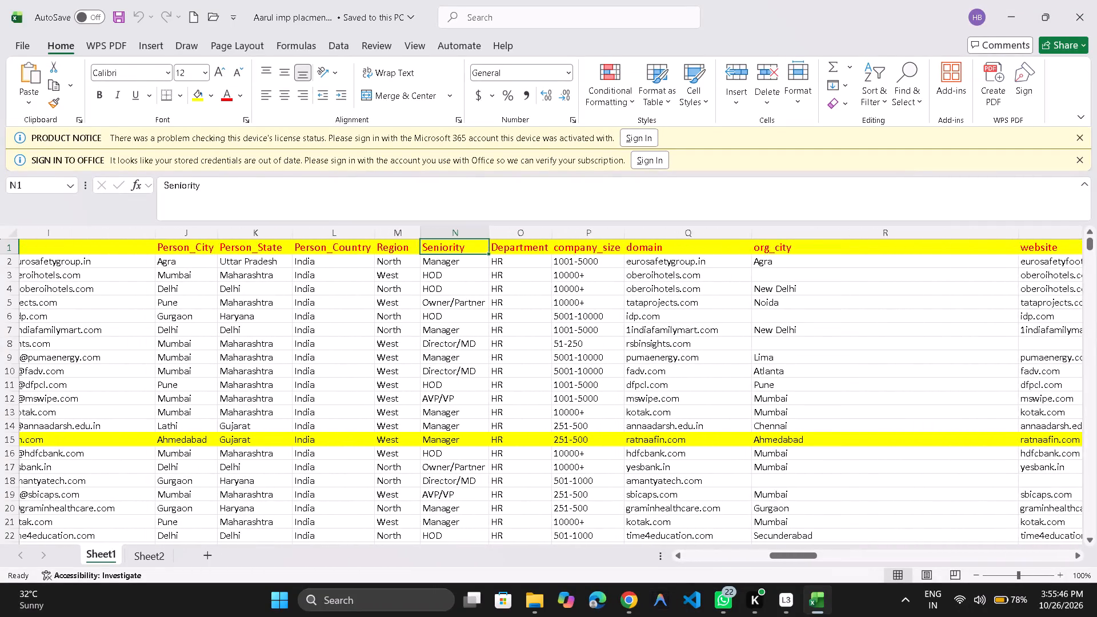
scroll(279, 246, "right", 3)
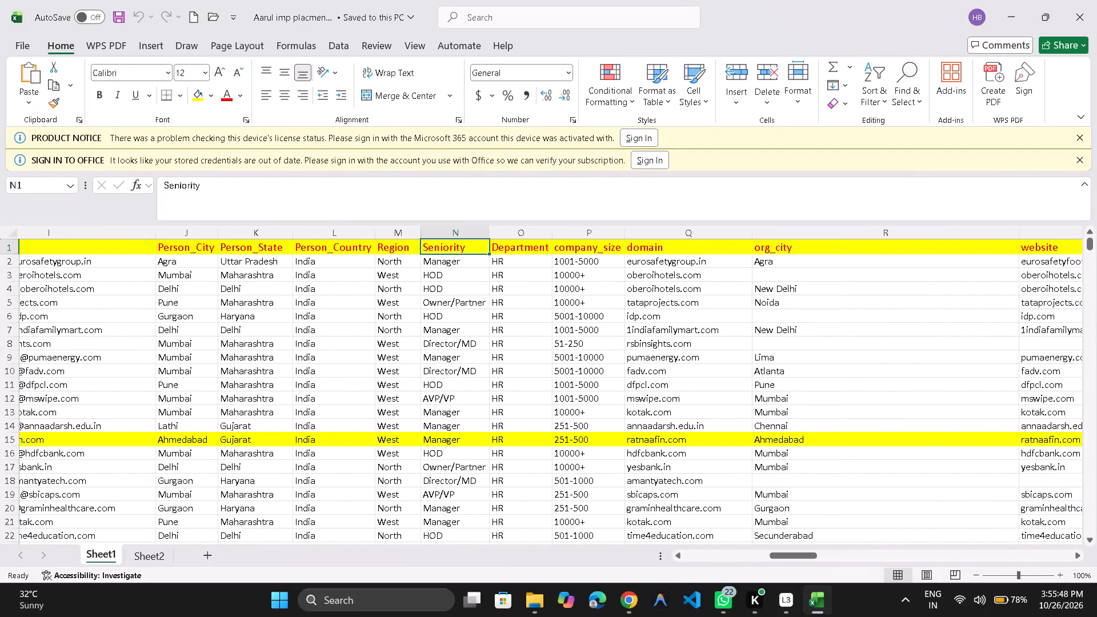
scroll(279, 246, "right", 2)
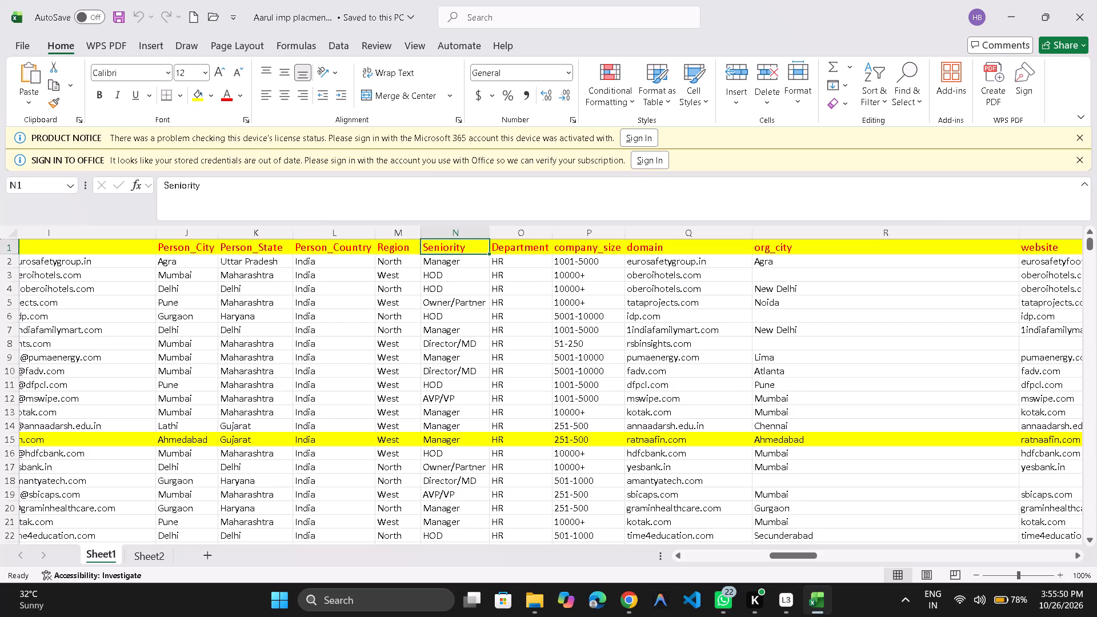
scroll(279, 246, "right", 3)
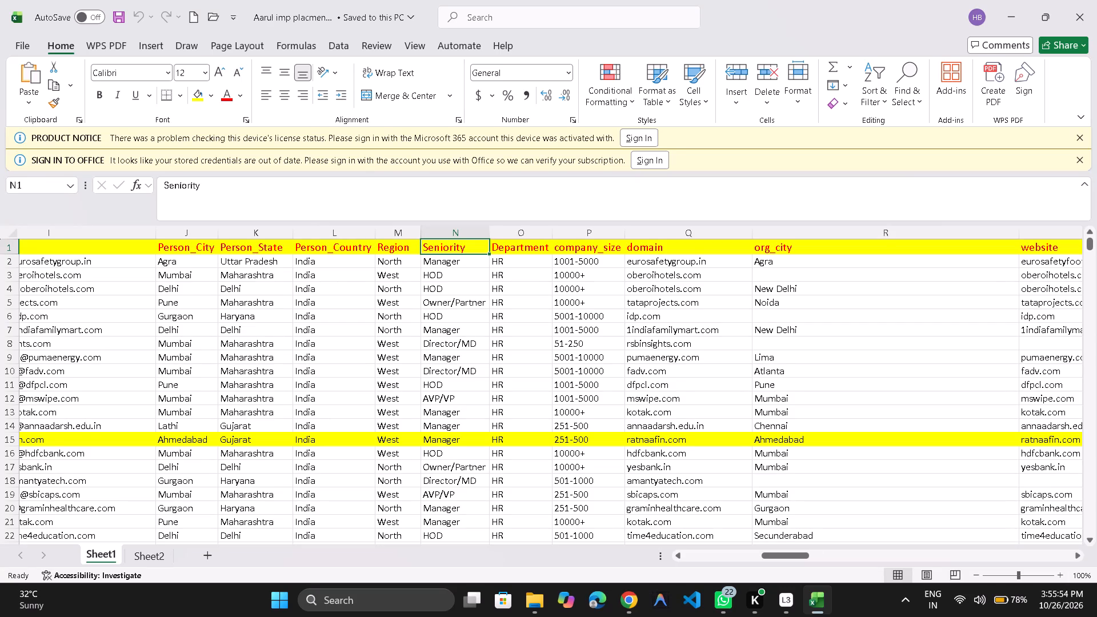
left_click_drag(442, 266, 449, 434)
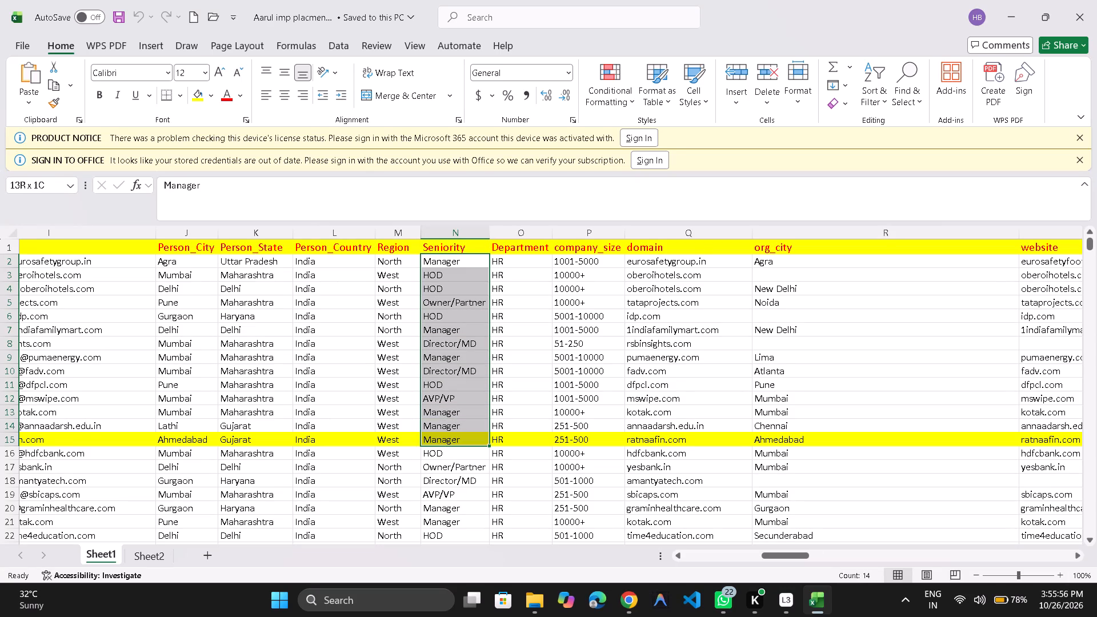
left_click_drag(449, 434, 453, 616)
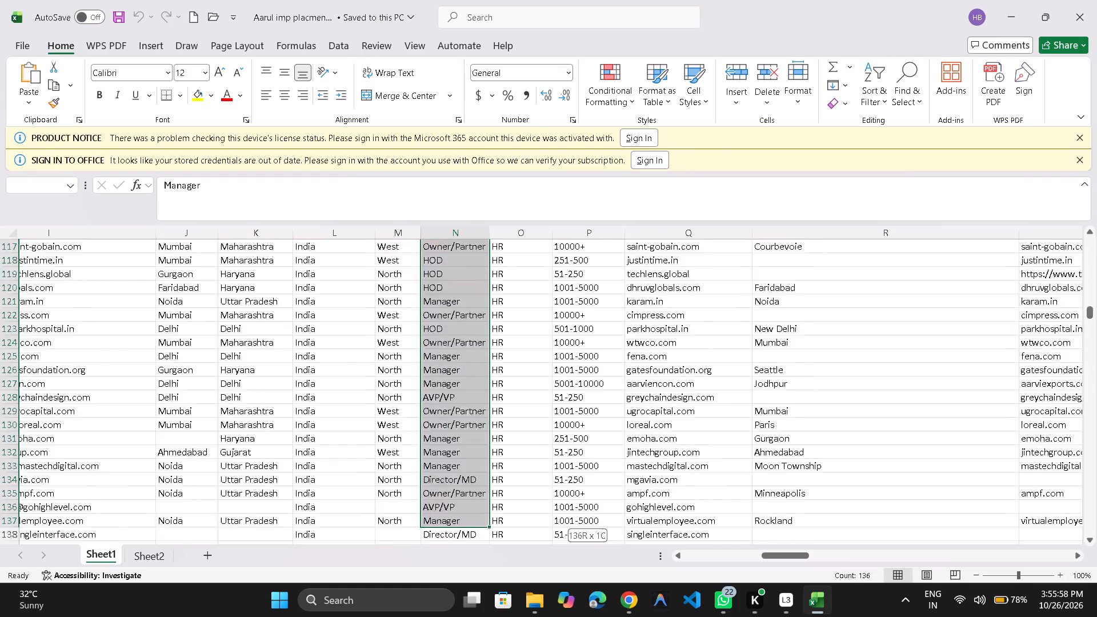
left_click_drag(453, 616, 407, 174)
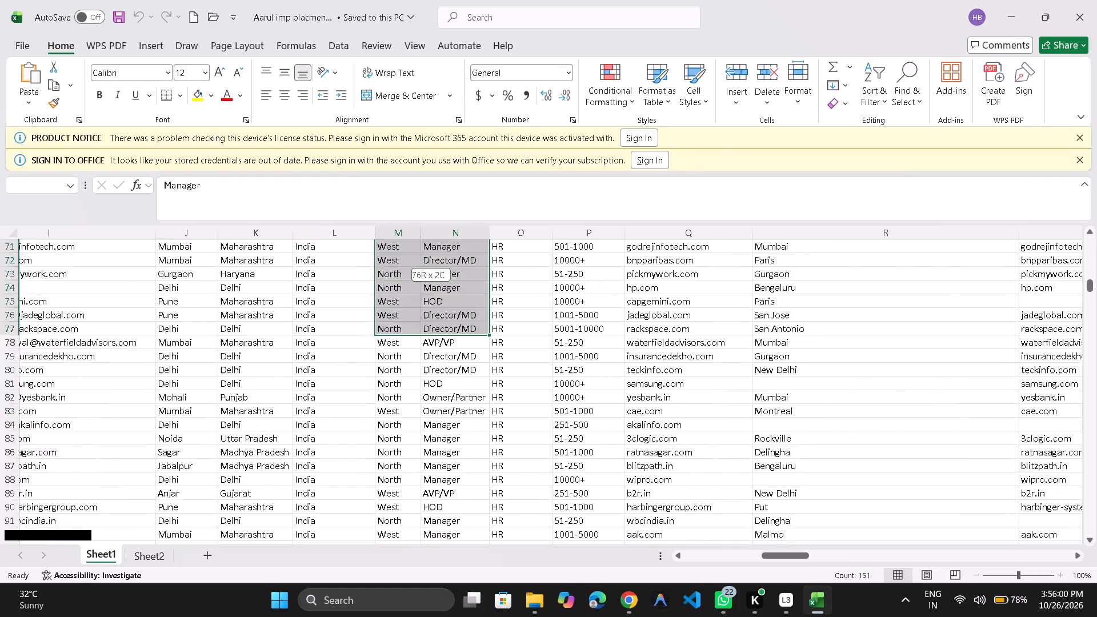
left_click_drag(407, 174, 452, 347)
left_click(452, 347)
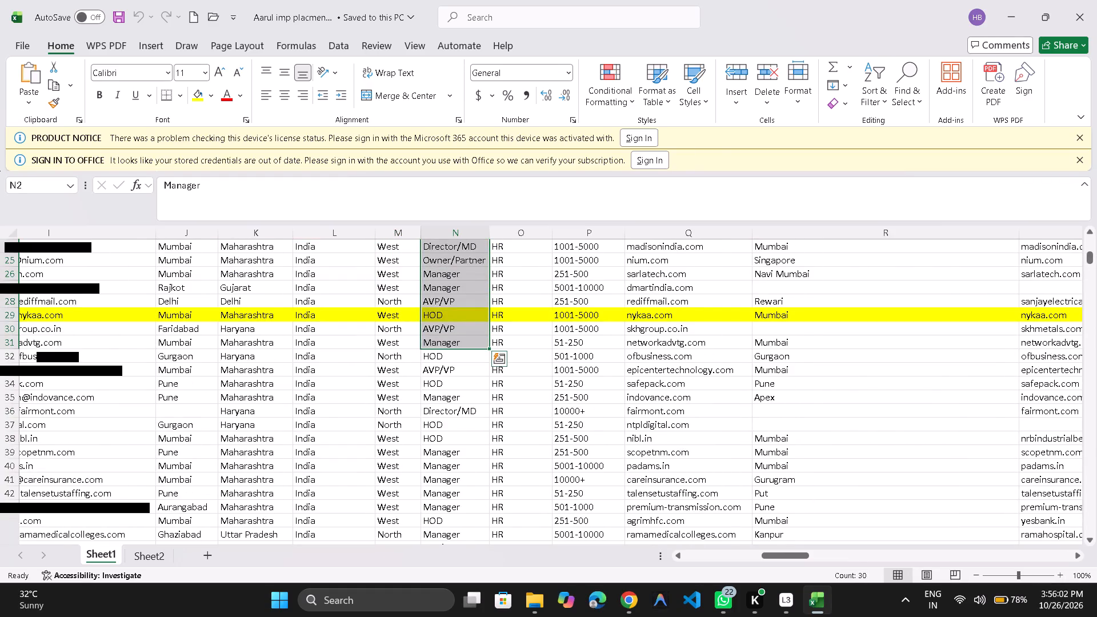
left_click(344, 348)
Look down the contact rows, comparing location, region, seniority, company size and domain entries, including the two highlighted rows.
scroll(344, 348, "up", 3)
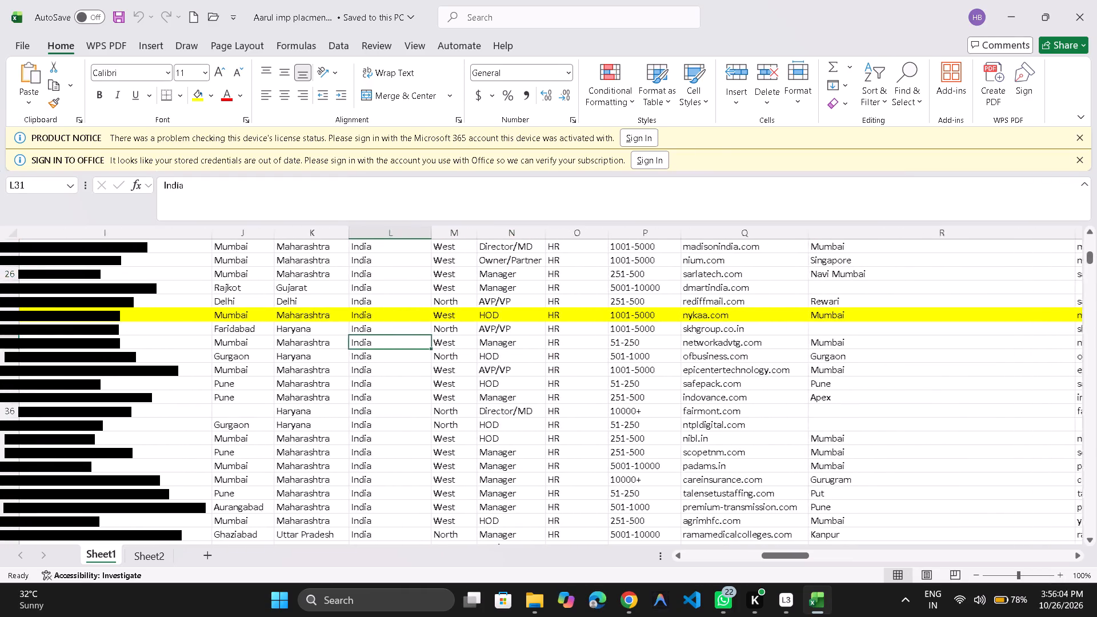
scroll(344, 348, "up", 5)
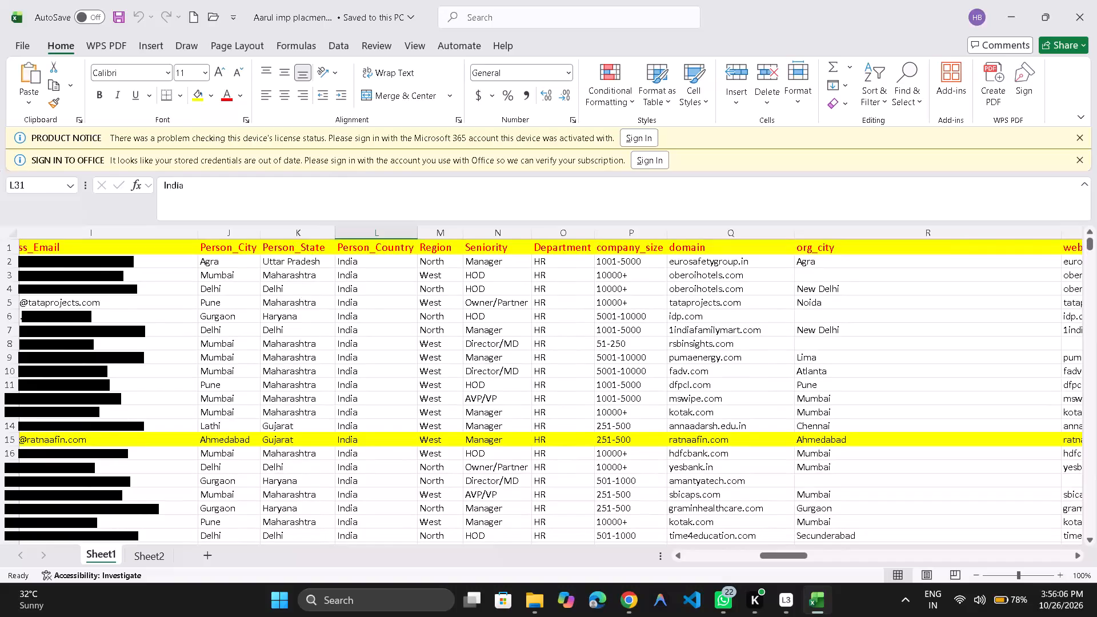
scroll(473, 363, "down", 2)
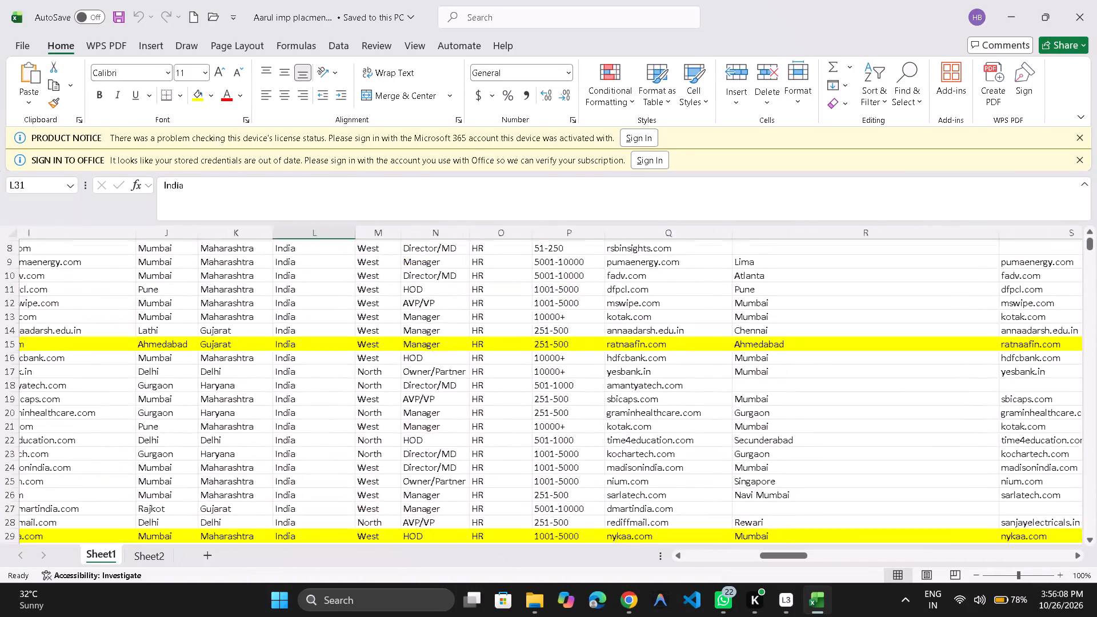
scroll(473, 363, "down", 4)
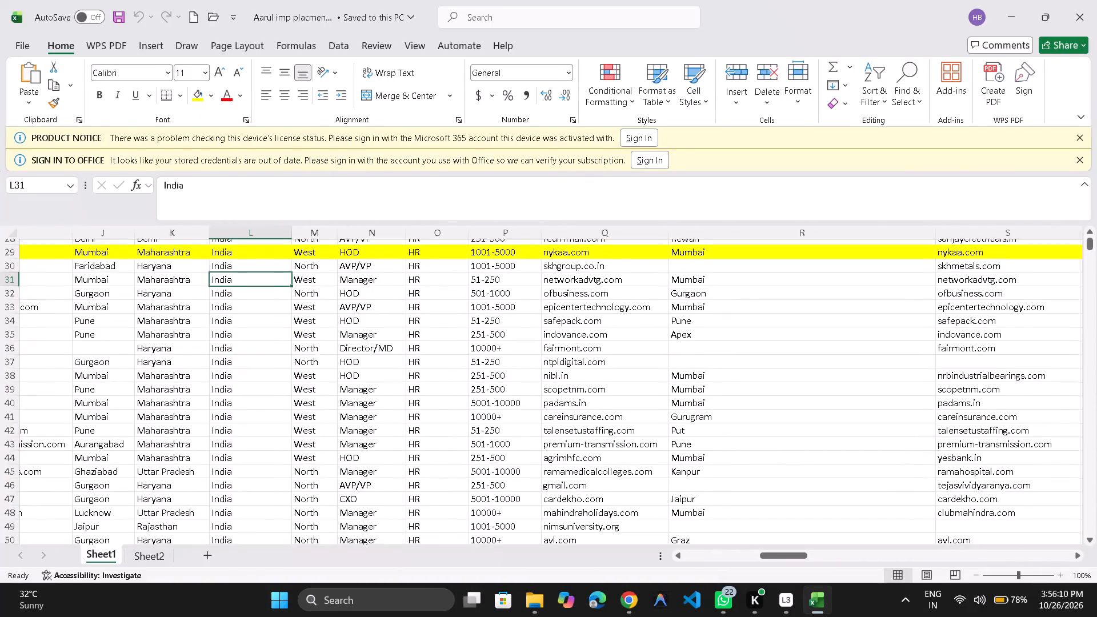
scroll(473, 363, "down", 1)
scroll(473, 363, "right", 2)
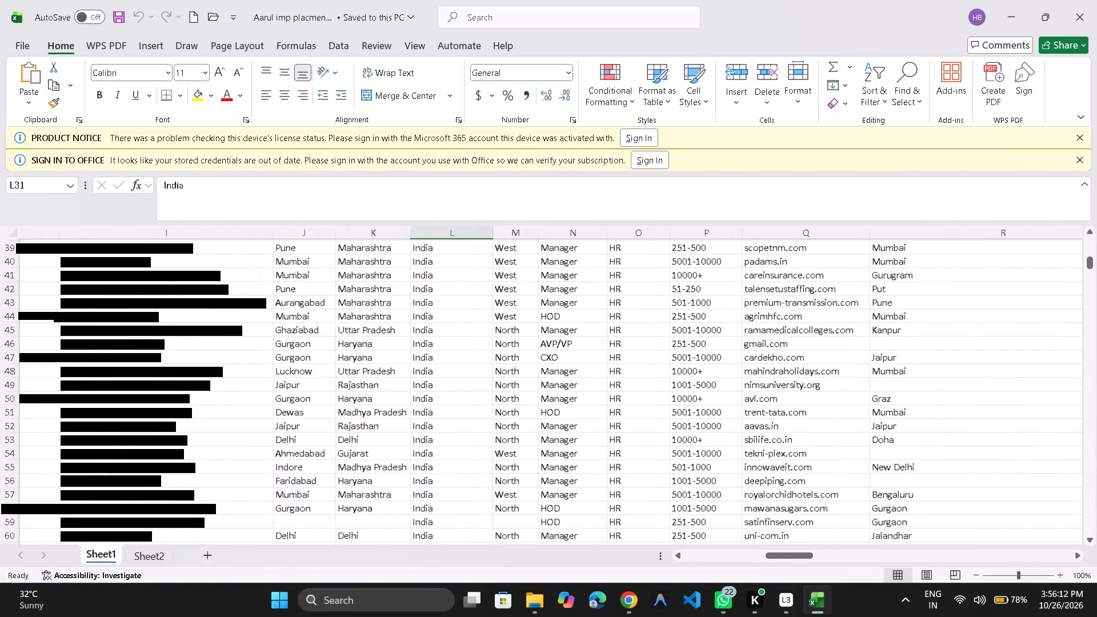
scroll(473, 363, "up", 4)
scroll(473, 363, "down", 1)
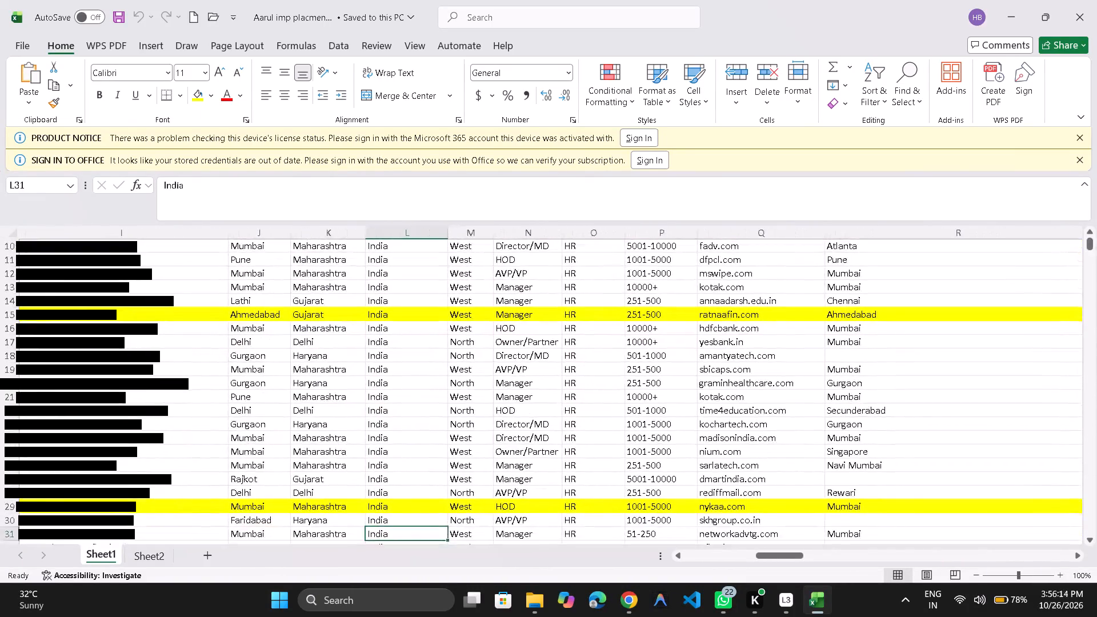
scroll(473, 363, "down", 2)
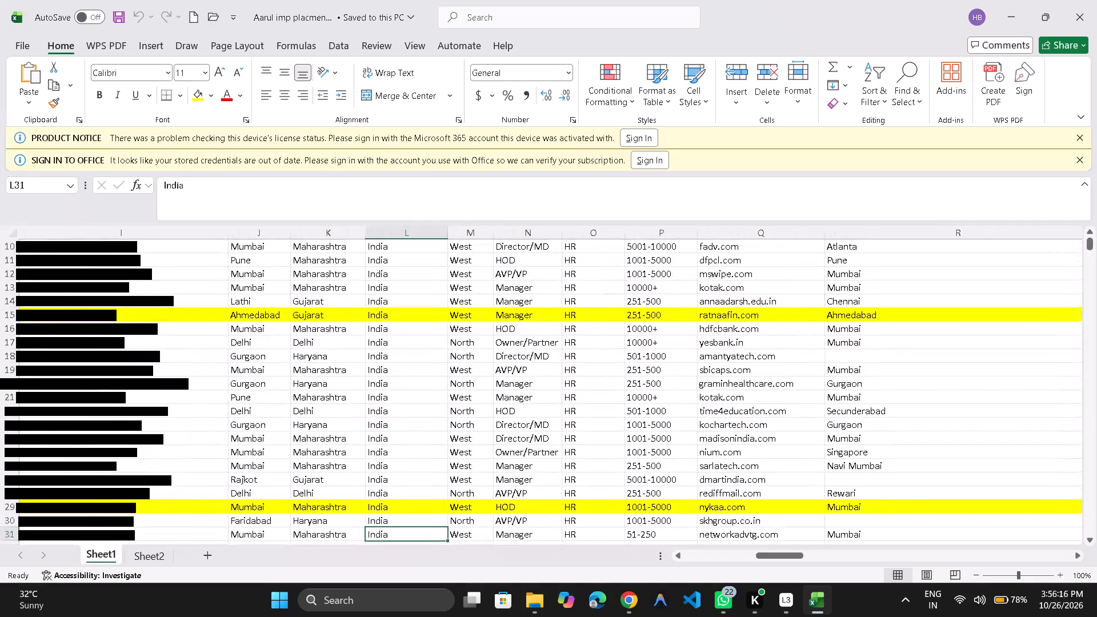
scroll(473, 363, "down", 2)
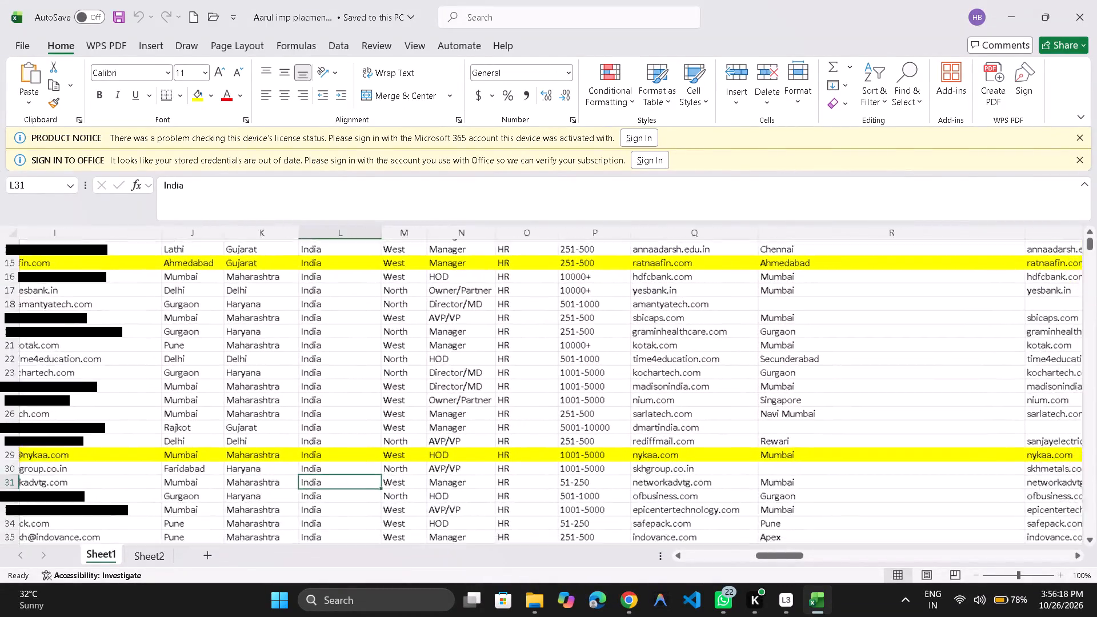
scroll(473, 363, "down", 3)
scroll(465, 302, "down", 1)
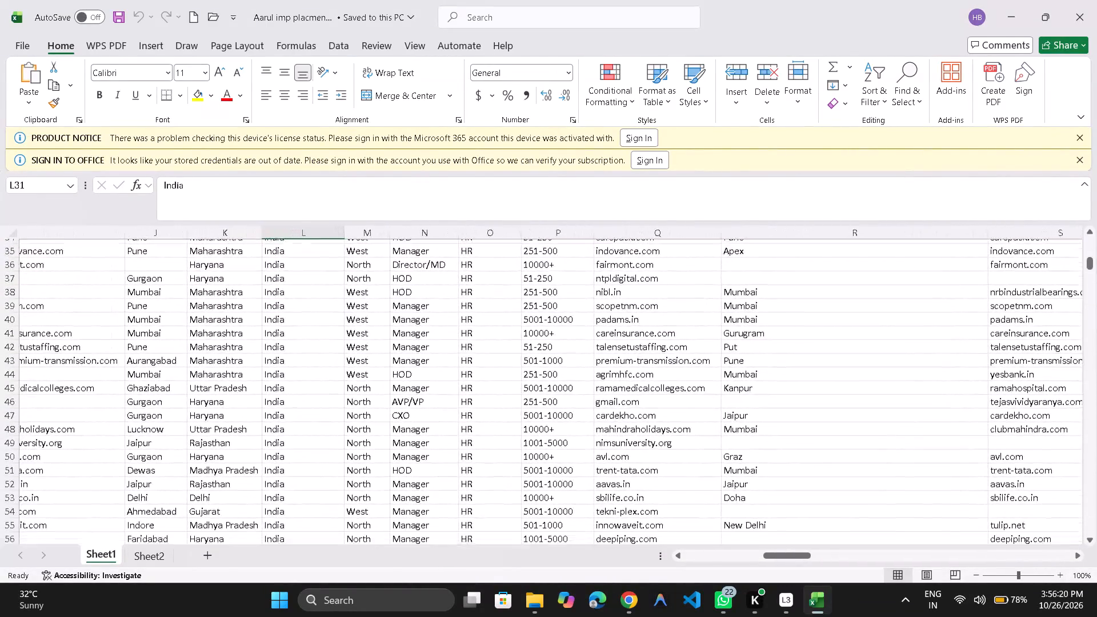
scroll(465, 302, "down", 1)
Look across the remaining company columns on Sheet1, from domain, org_city, website and primary_phone to the registration and address details.
scroll(465, 302, "left", 2)
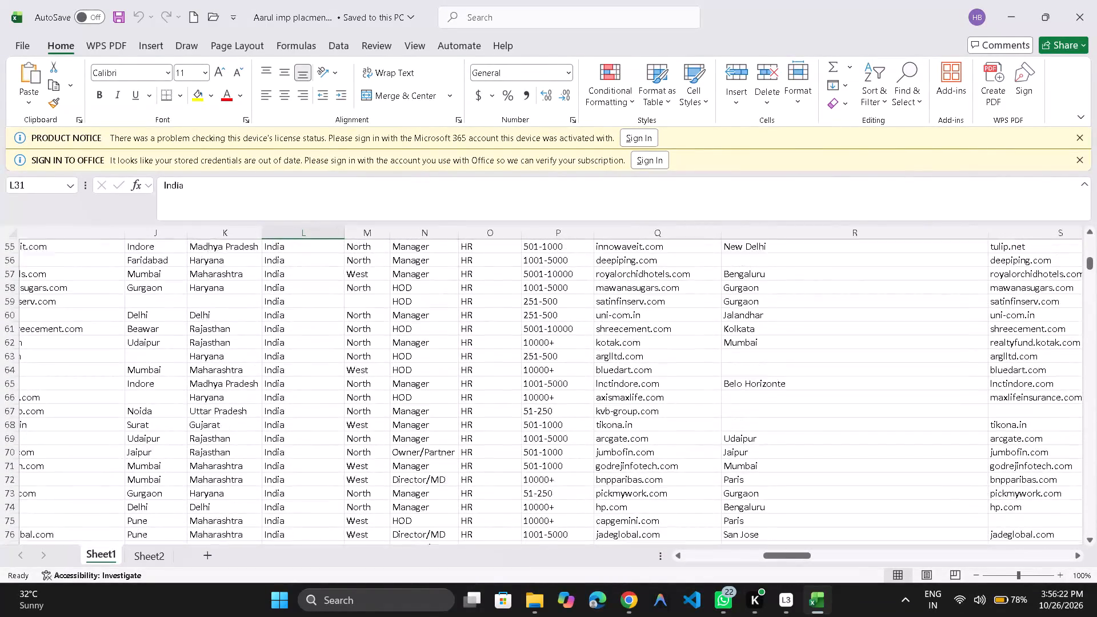
scroll(465, 302, "left", 4)
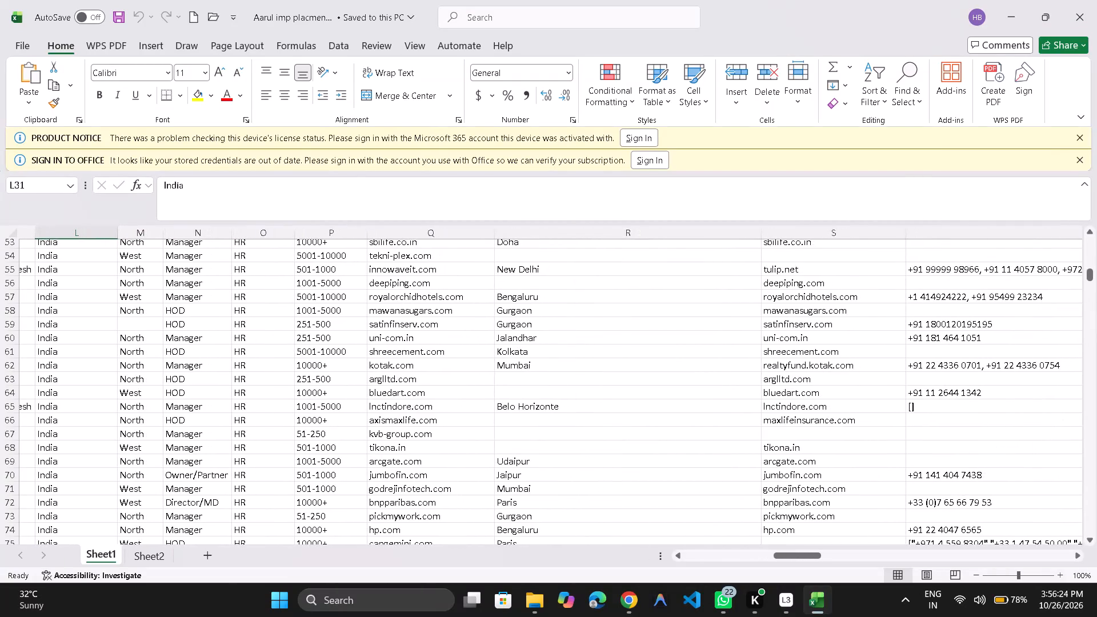
scroll(683, 305, "up", 11)
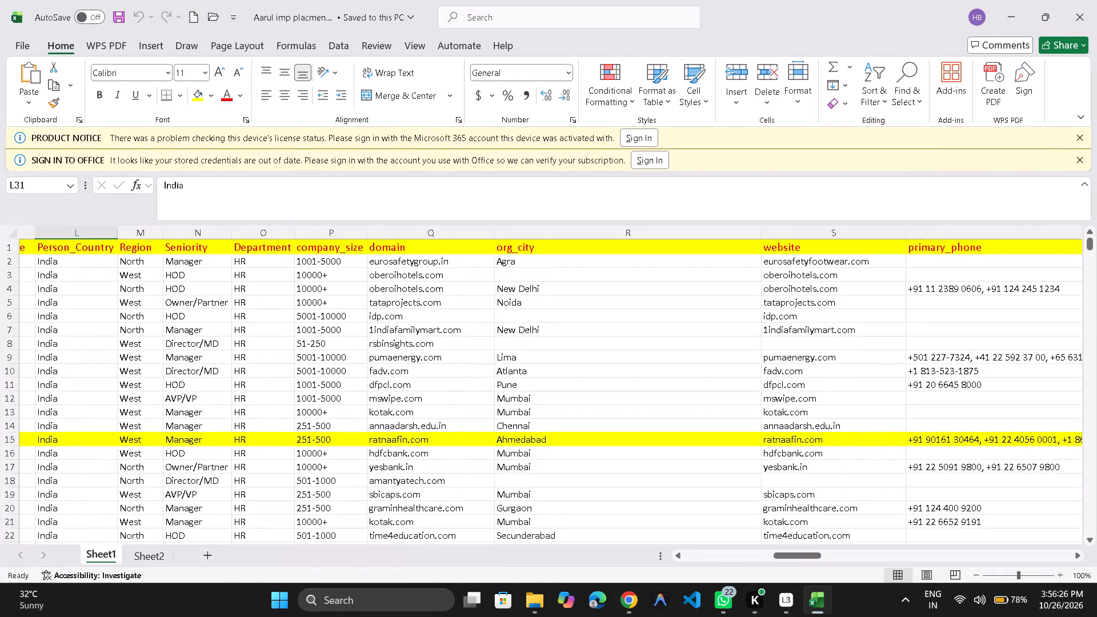
scroll(683, 305, "down", 7)
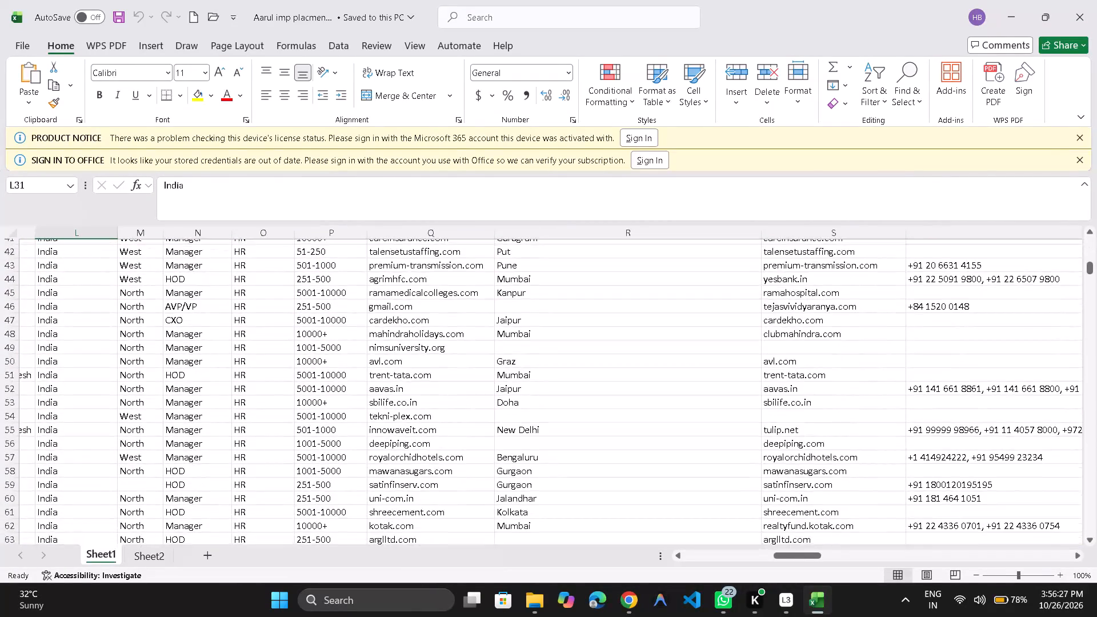
scroll(683, 305, "up", 6)
scroll(838, 340, "left", 3)
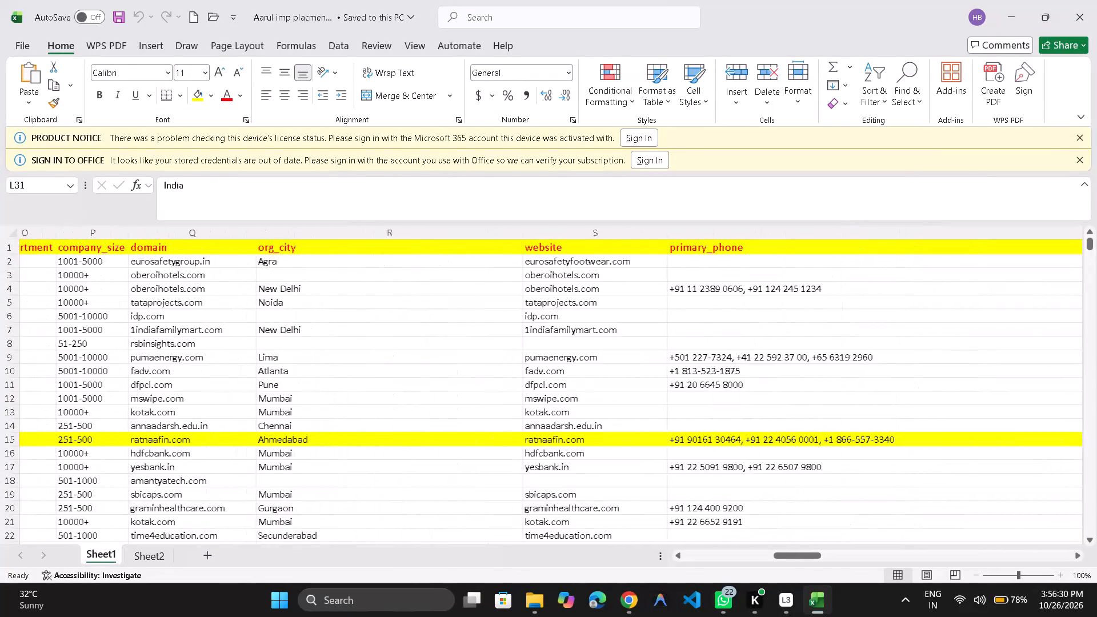
scroll(838, 340, "left", 4)
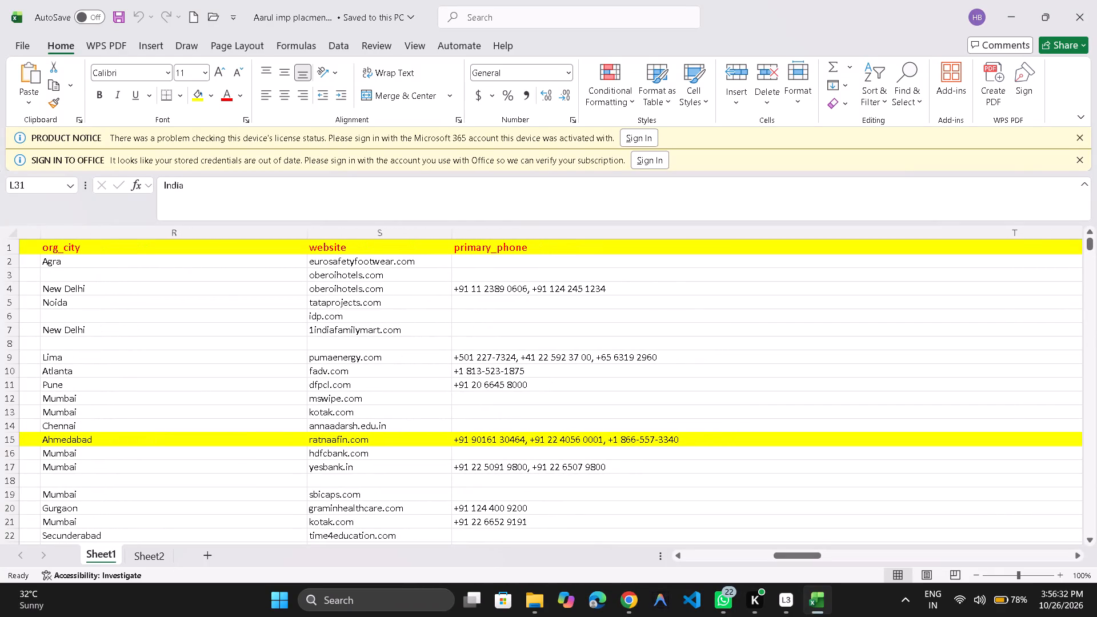
scroll(838, 340, "left", 3)
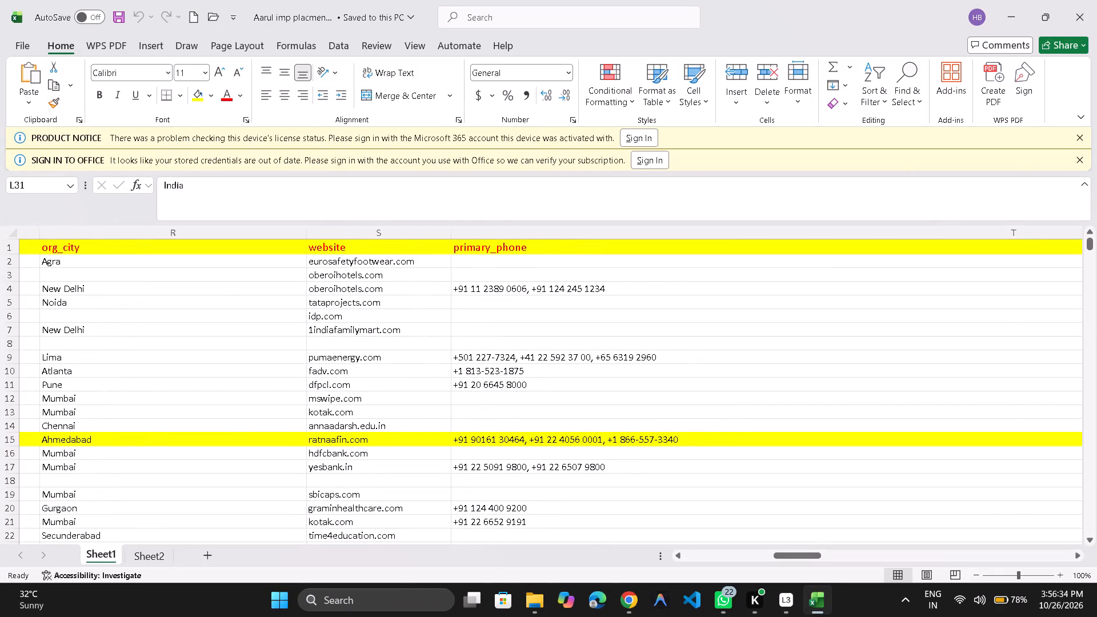
scroll(838, 340, "left", 1)
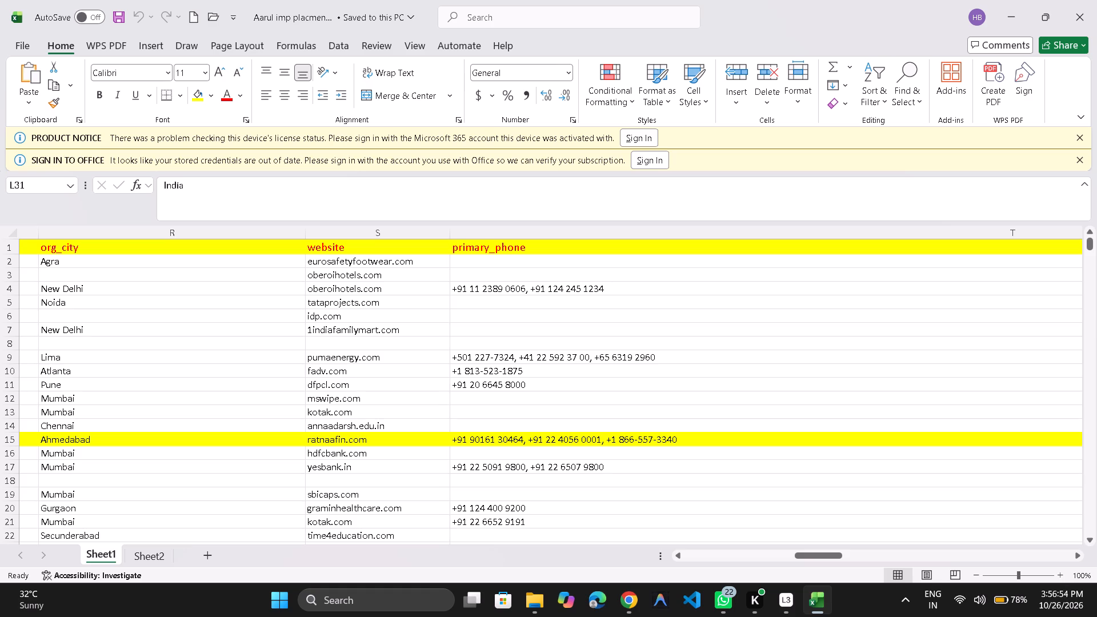
scroll(838, 340, "down", 2)
scroll(838, 340, "left", 8)
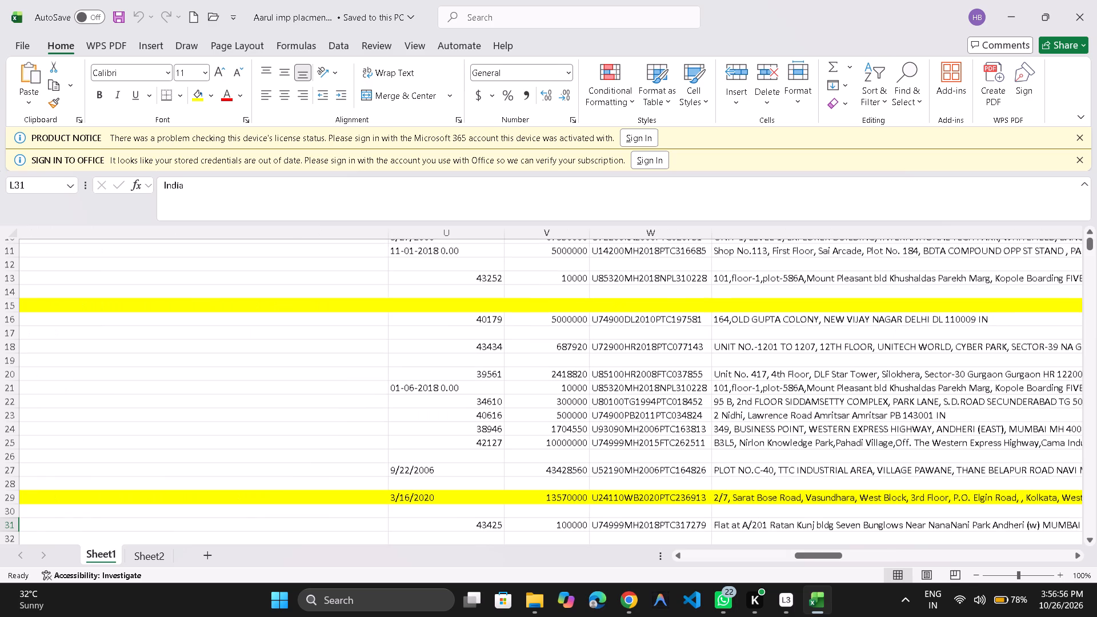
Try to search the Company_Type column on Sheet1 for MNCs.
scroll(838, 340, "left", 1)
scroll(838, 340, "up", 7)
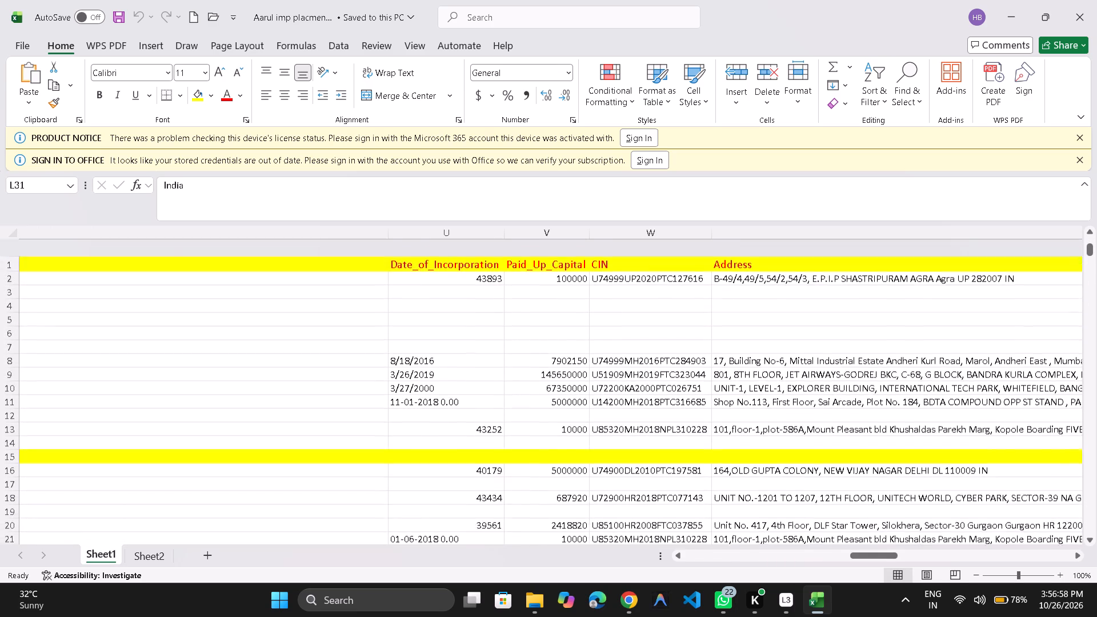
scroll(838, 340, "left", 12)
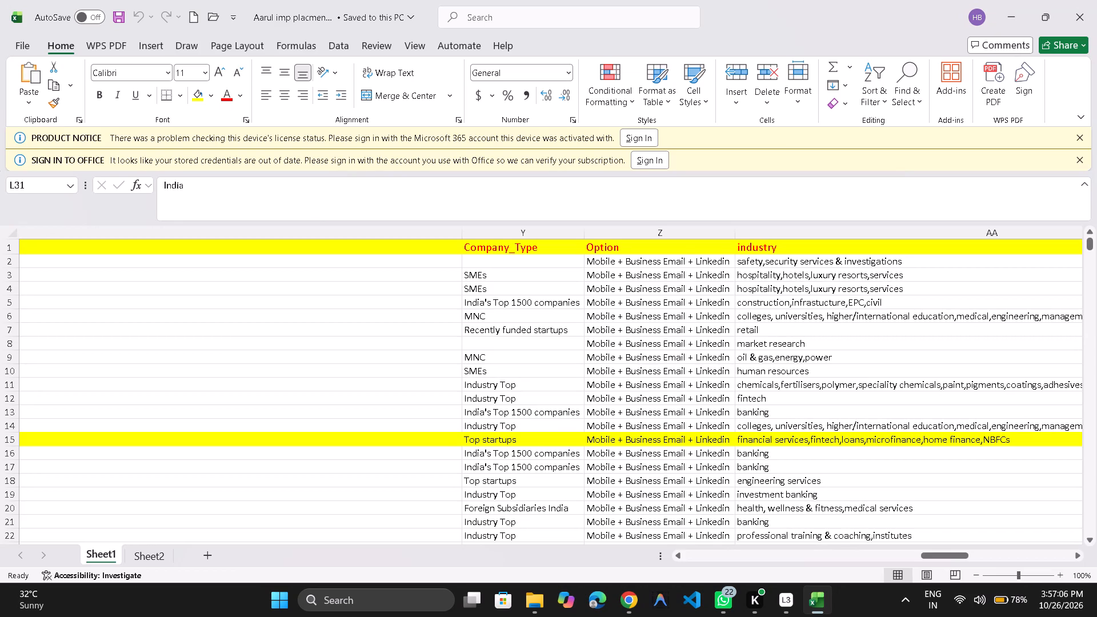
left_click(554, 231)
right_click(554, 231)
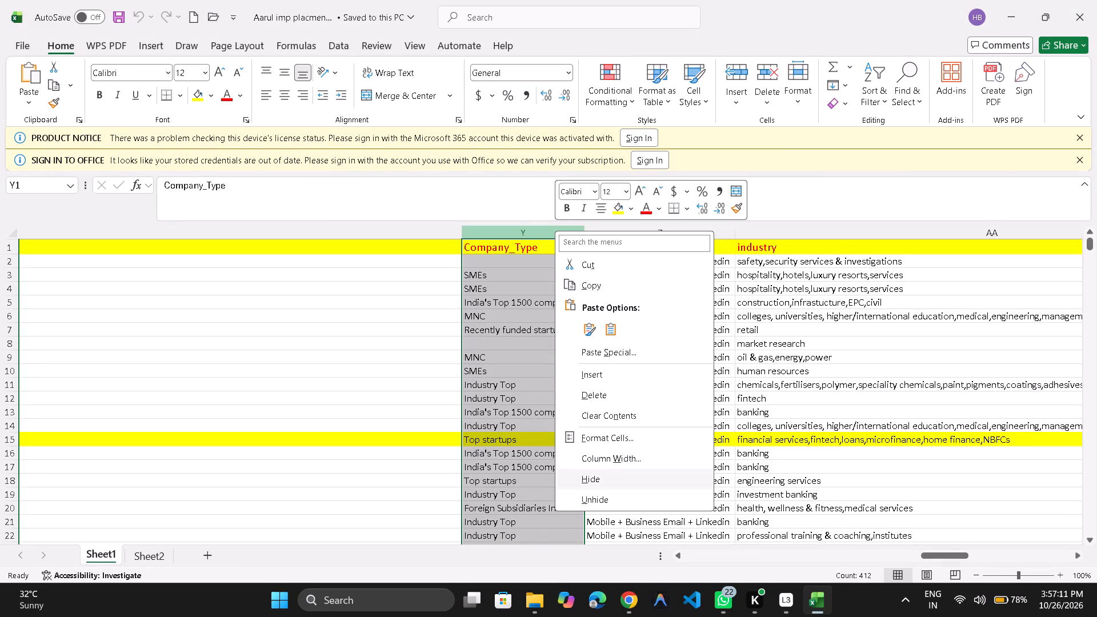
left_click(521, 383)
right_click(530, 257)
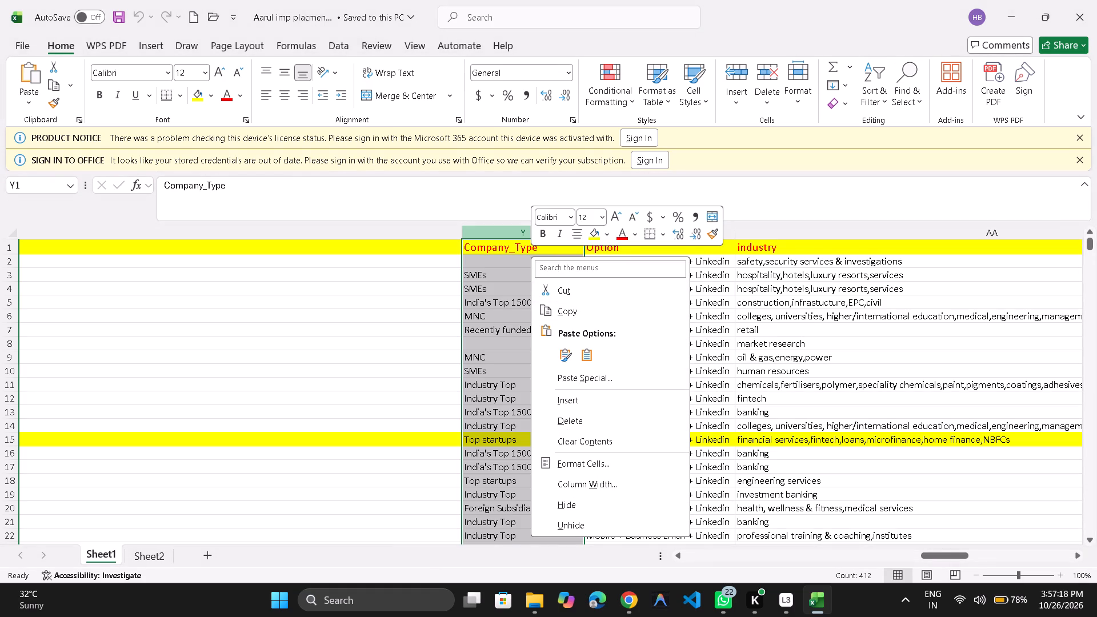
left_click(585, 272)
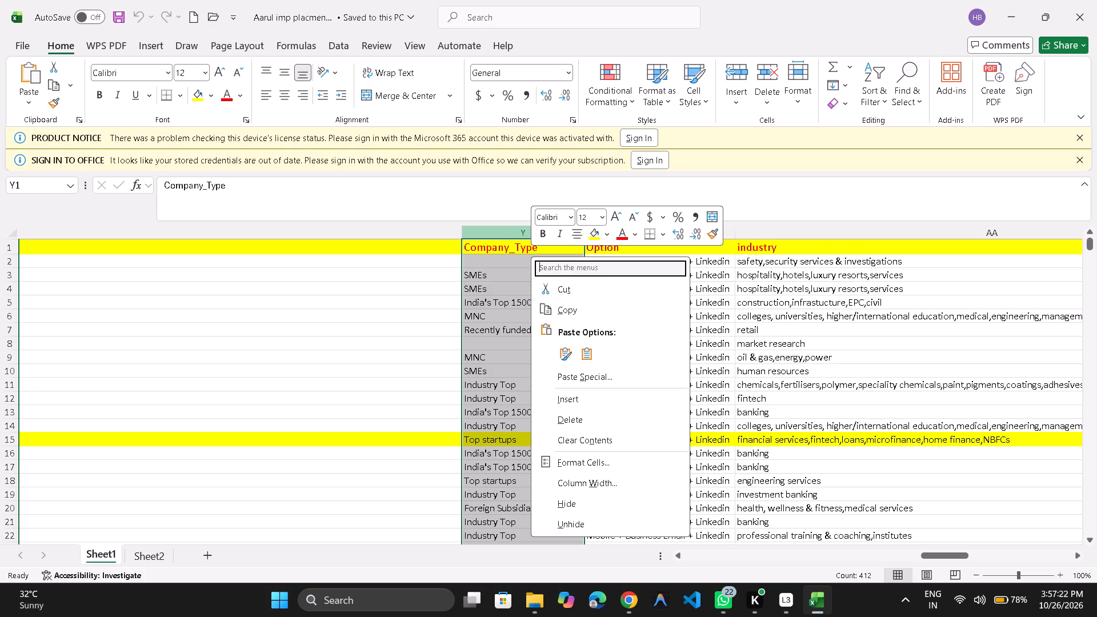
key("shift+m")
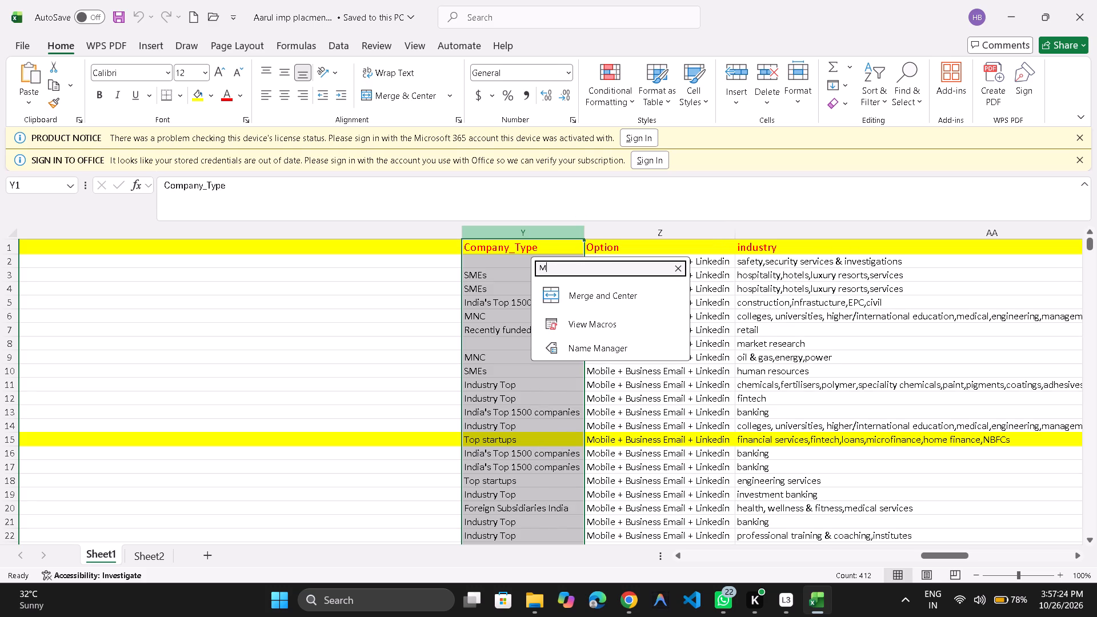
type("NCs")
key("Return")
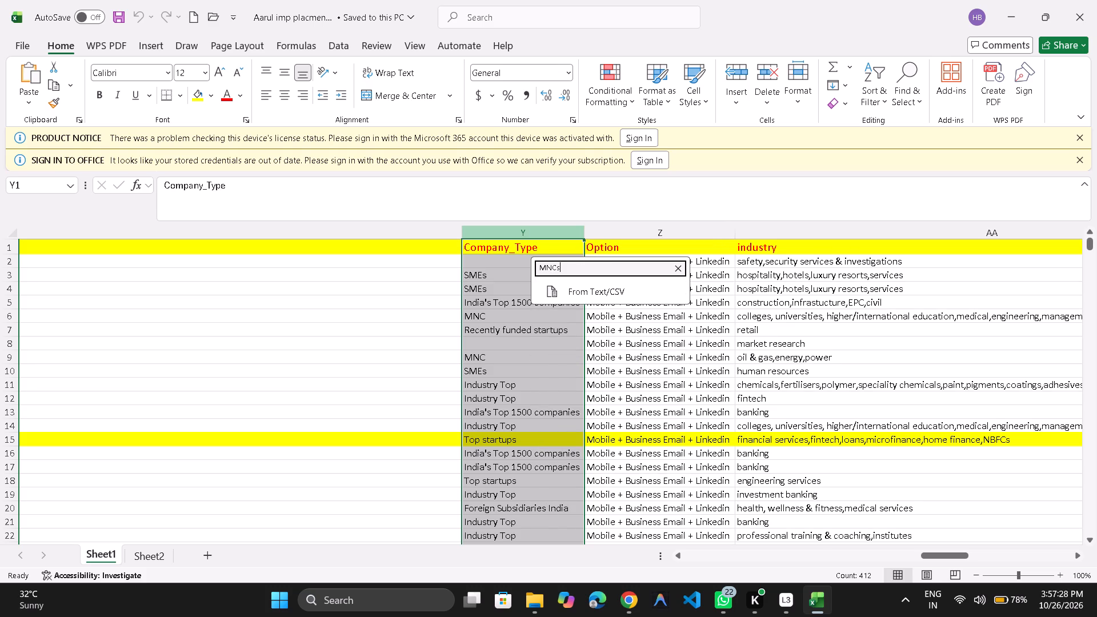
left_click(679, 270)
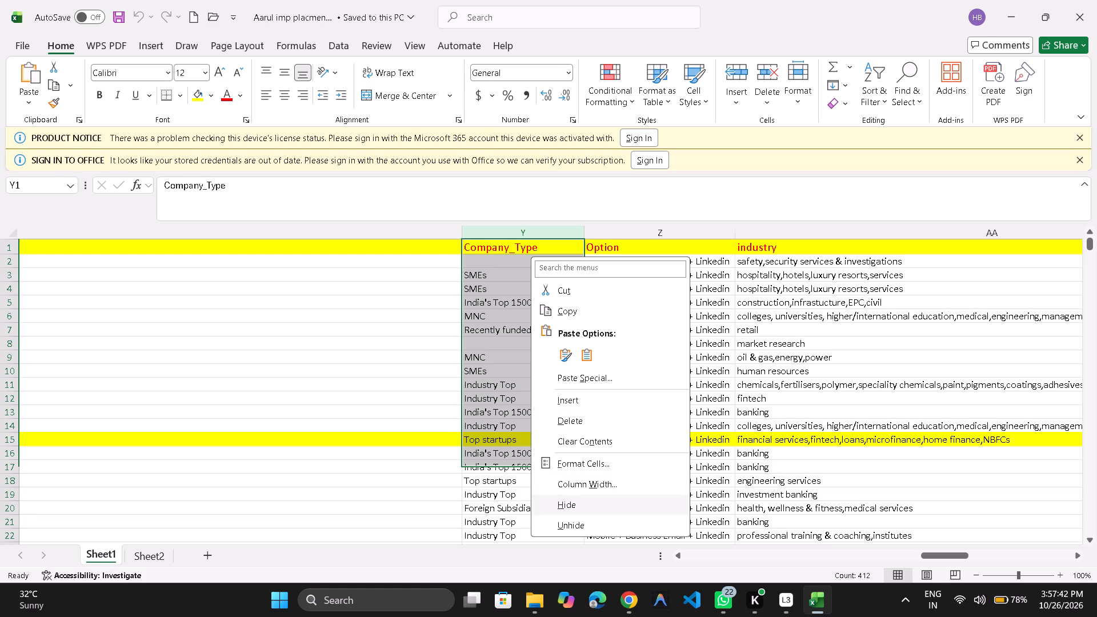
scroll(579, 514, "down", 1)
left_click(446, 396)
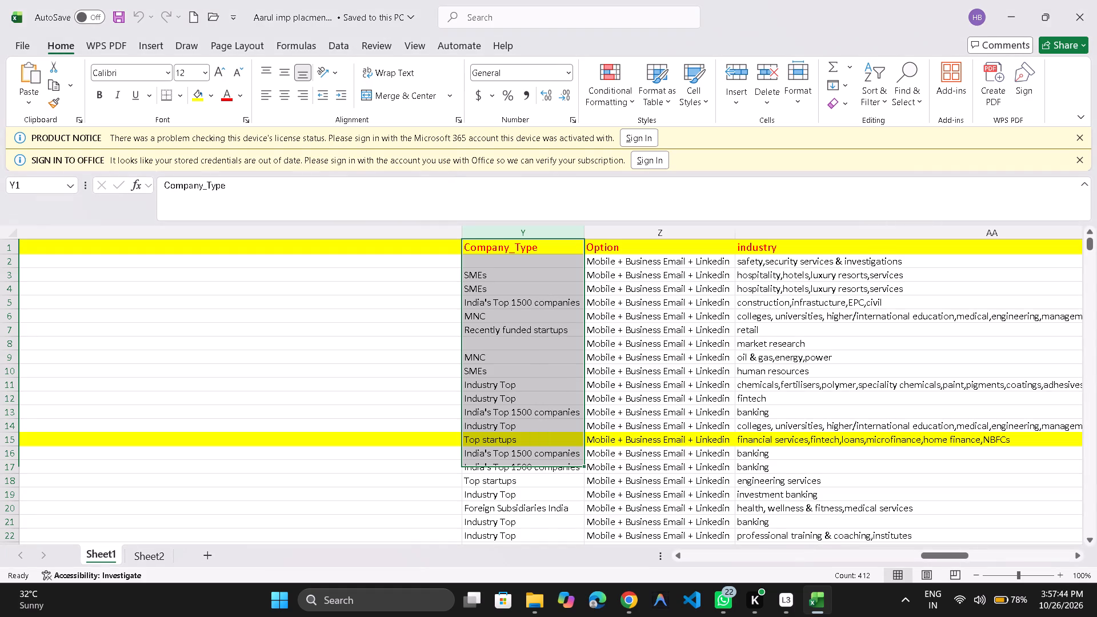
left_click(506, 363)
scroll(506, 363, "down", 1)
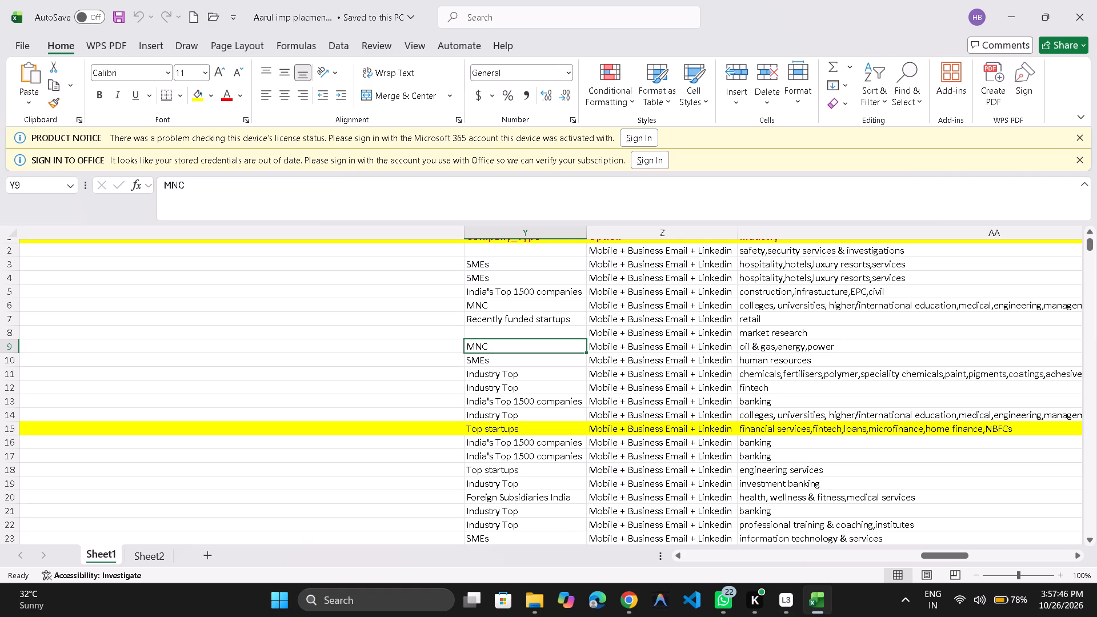
Dismiss the product notice and the Office sign-in notice above the worksheet.
left_click(1075, 134)
left_click(1075, 134)
Search Sheet1 for the text MNCs with Find, and close the search when done.
key("ctrl+f")
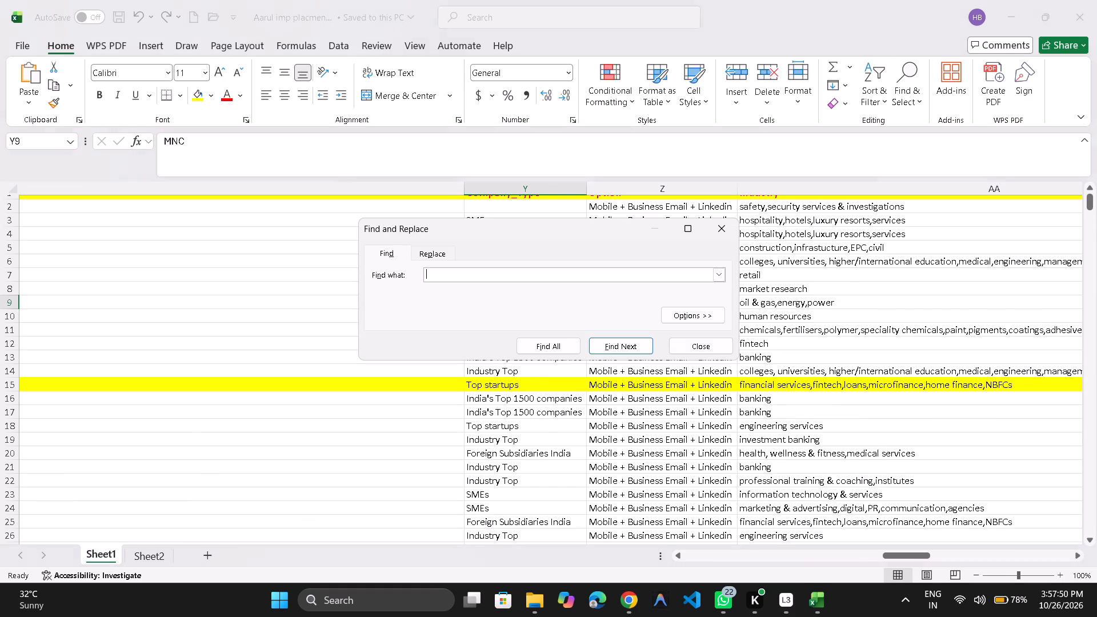
type("MNC")
key("s")
key("Return")
left_click(663, 235)
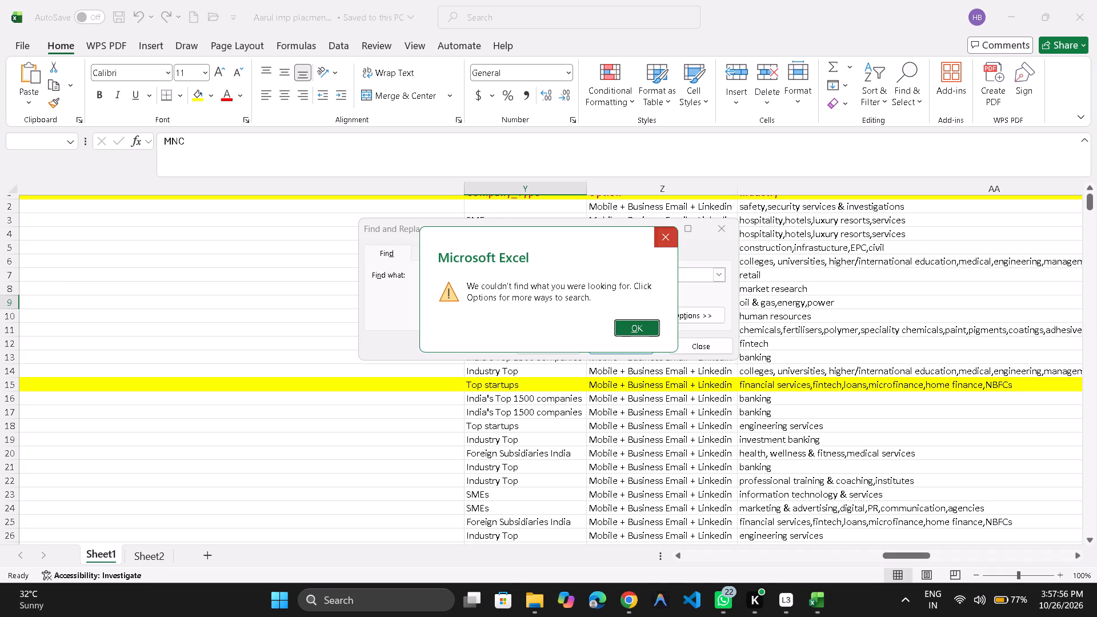
left_click(721, 222)
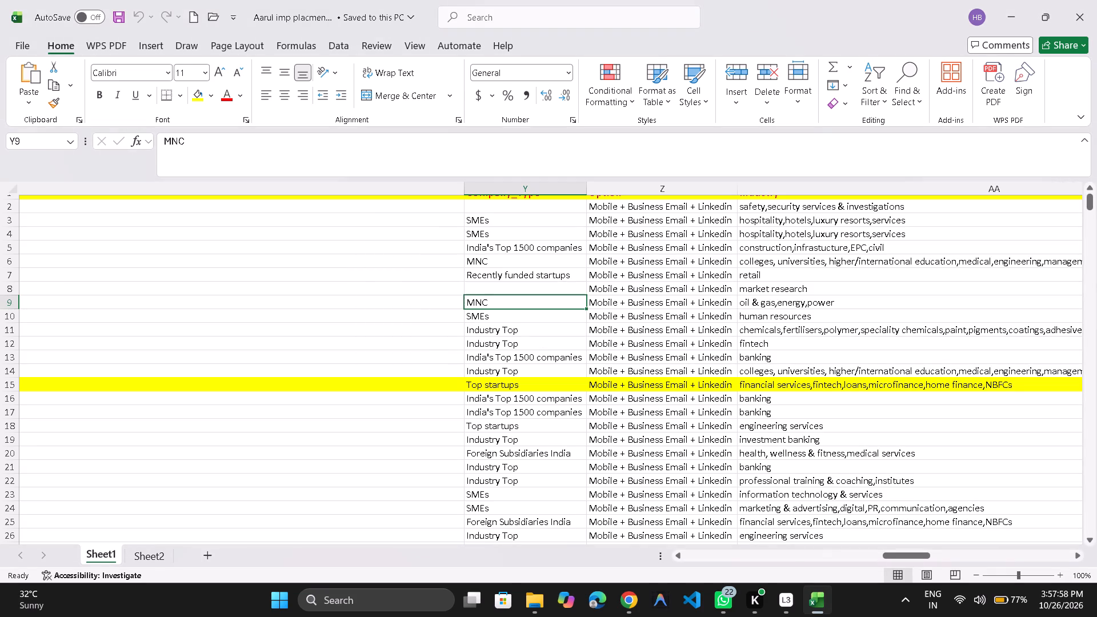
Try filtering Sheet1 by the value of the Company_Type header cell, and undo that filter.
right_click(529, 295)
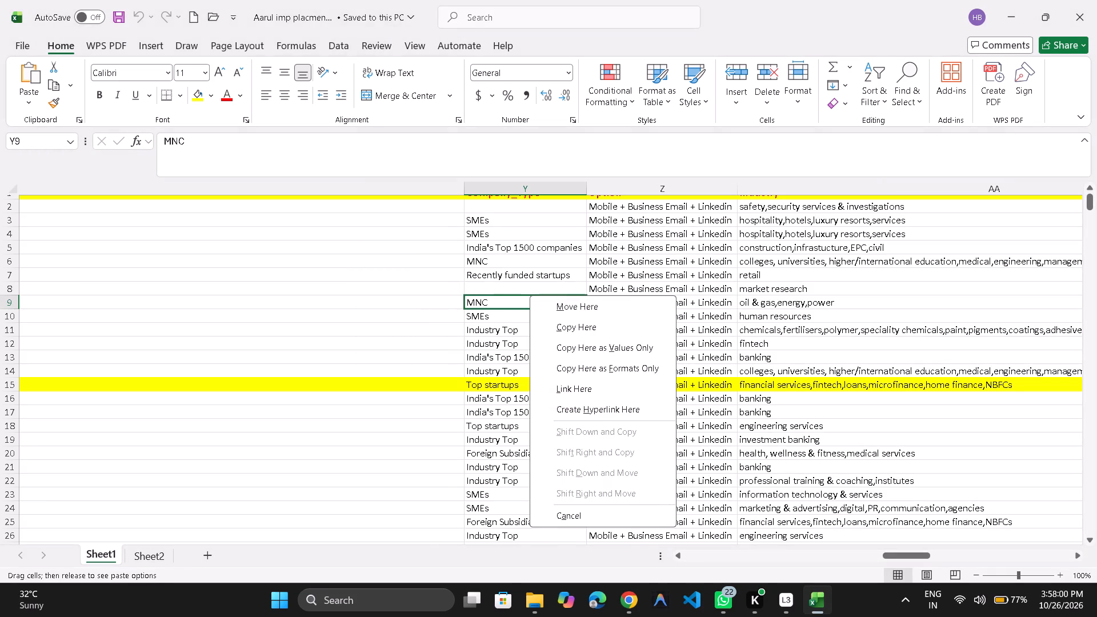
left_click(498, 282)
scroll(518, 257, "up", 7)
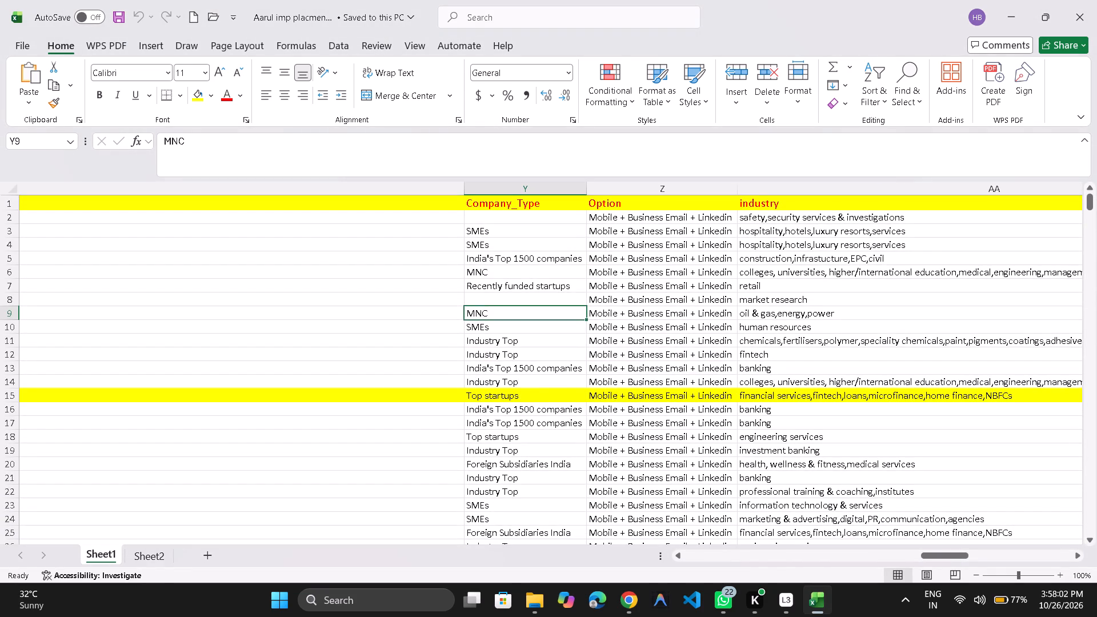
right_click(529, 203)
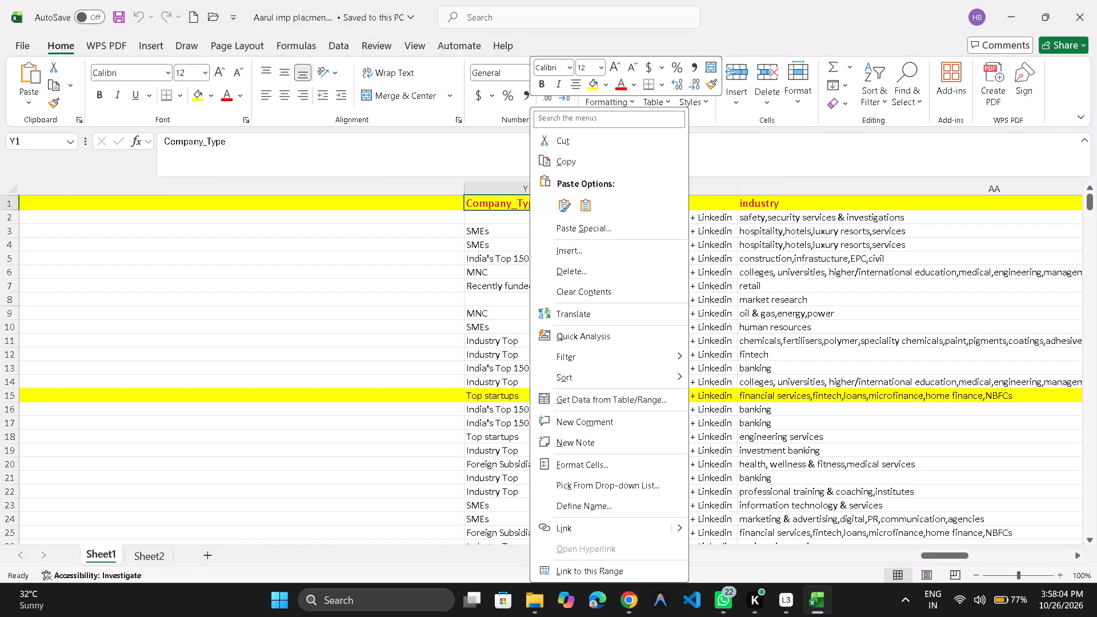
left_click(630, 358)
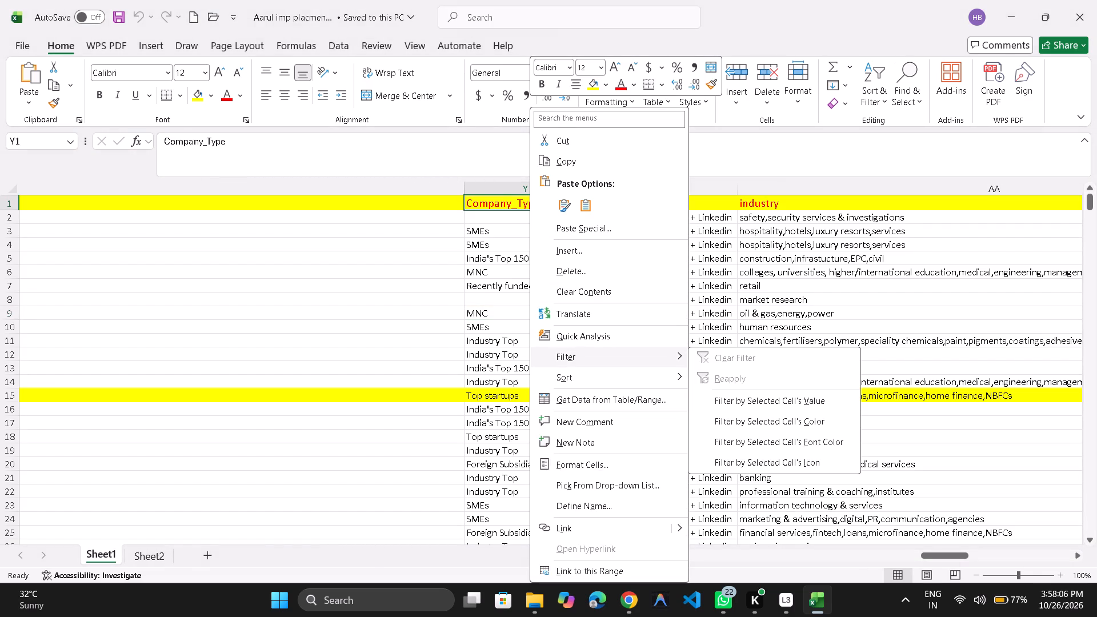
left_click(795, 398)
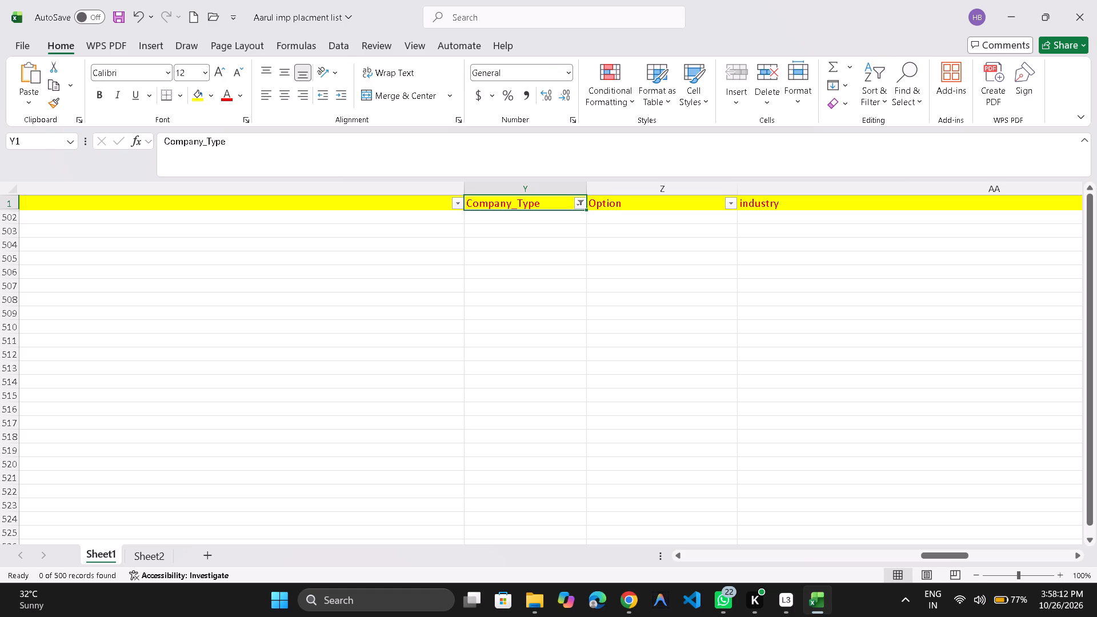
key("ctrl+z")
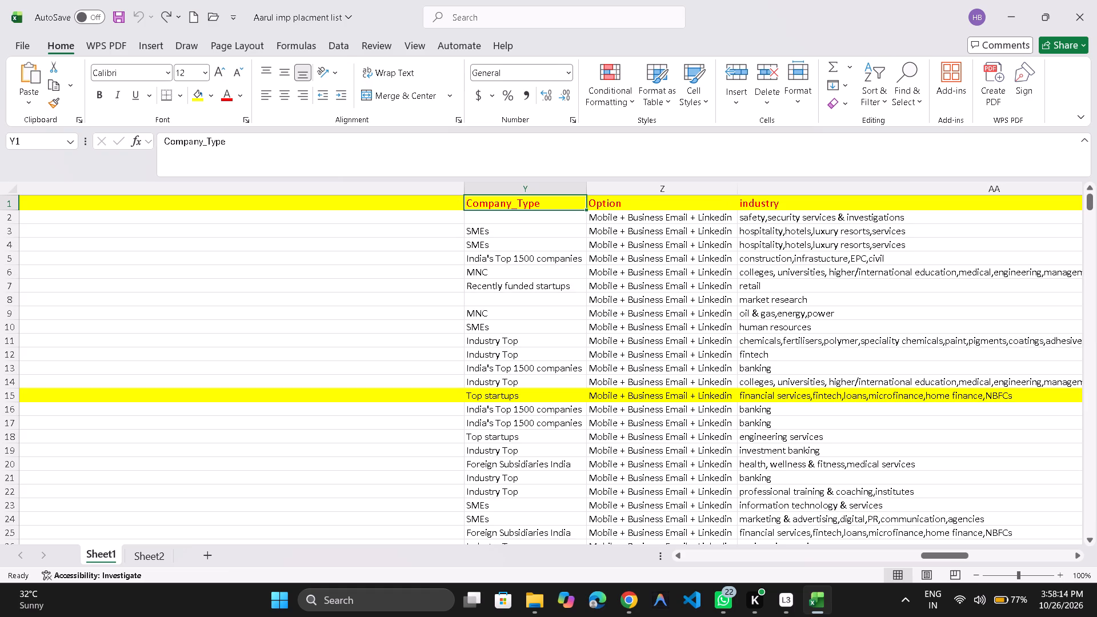
Sort the Sheet1 contact rows by Company_Type from A to Z.
left_click(571, 206)
right_click(571, 206)
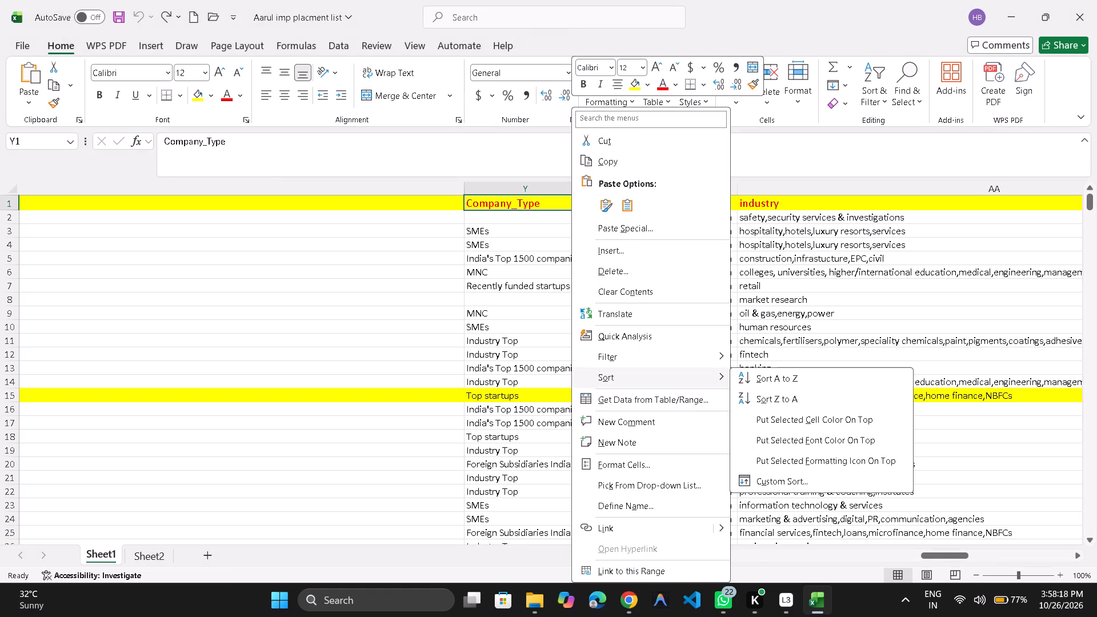
key("ctrl+c")
left_click(794, 382)
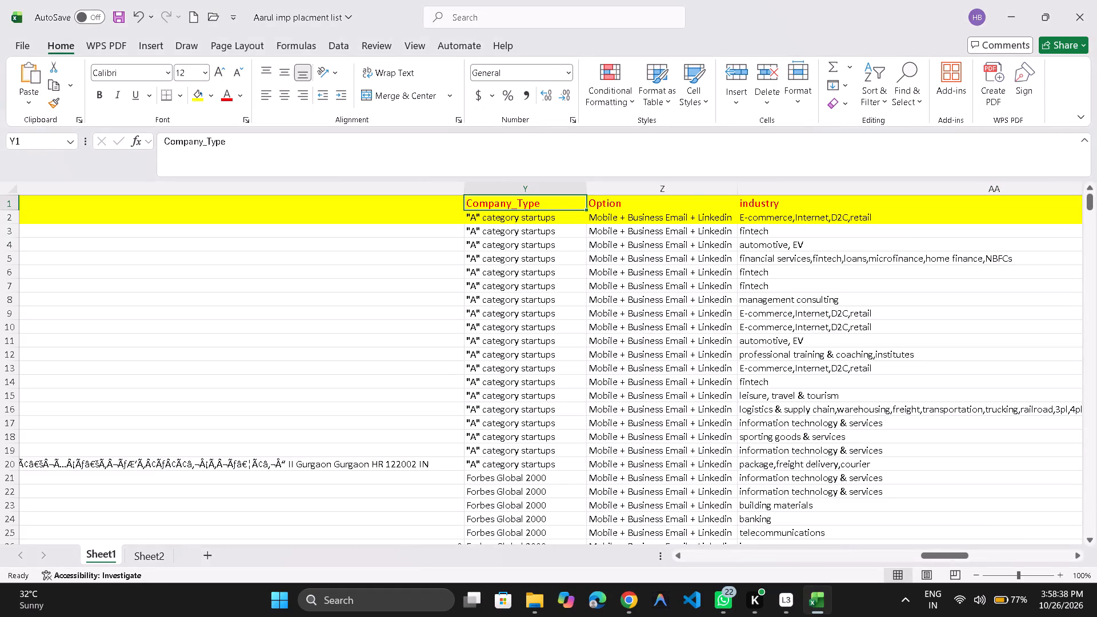
Look across the sorted contact rows, from names, titles and companies through contact details to the Company_Type and industry columns.
scroll(567, 425, "right", 1)
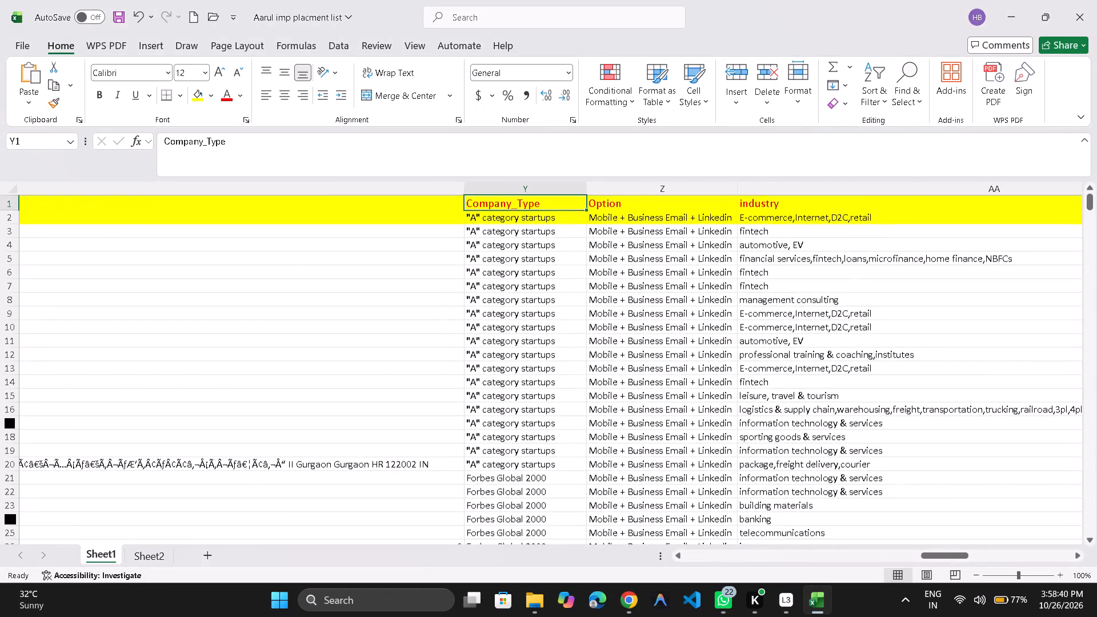
scroll(567, 425, "right", 16)
scroll(567, 425, "right", 6)
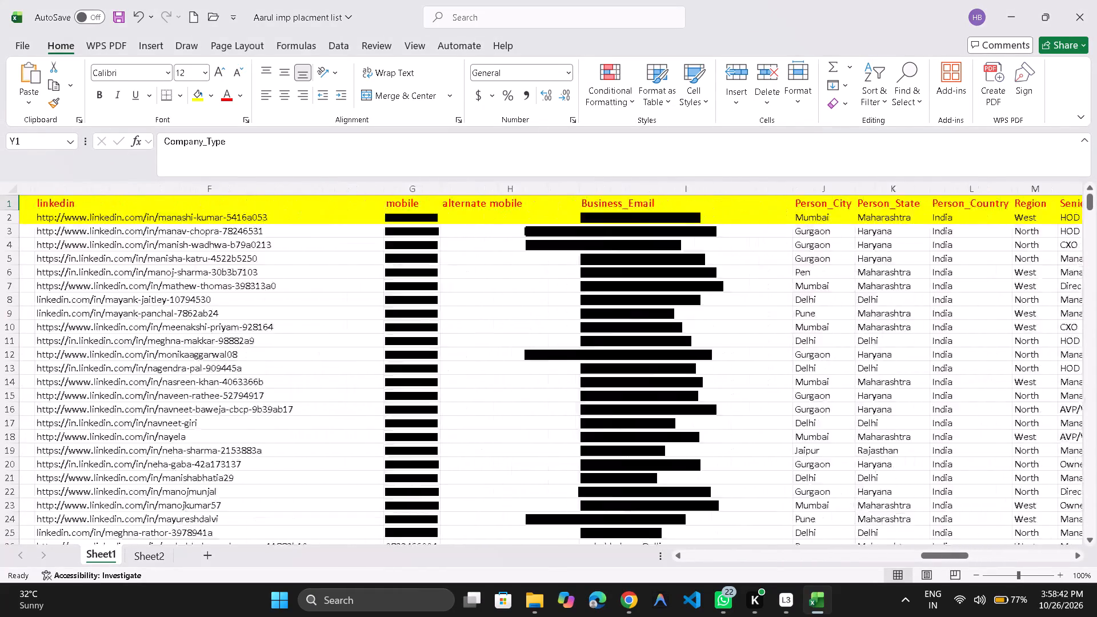
scroll(567, 425, "right", 2)
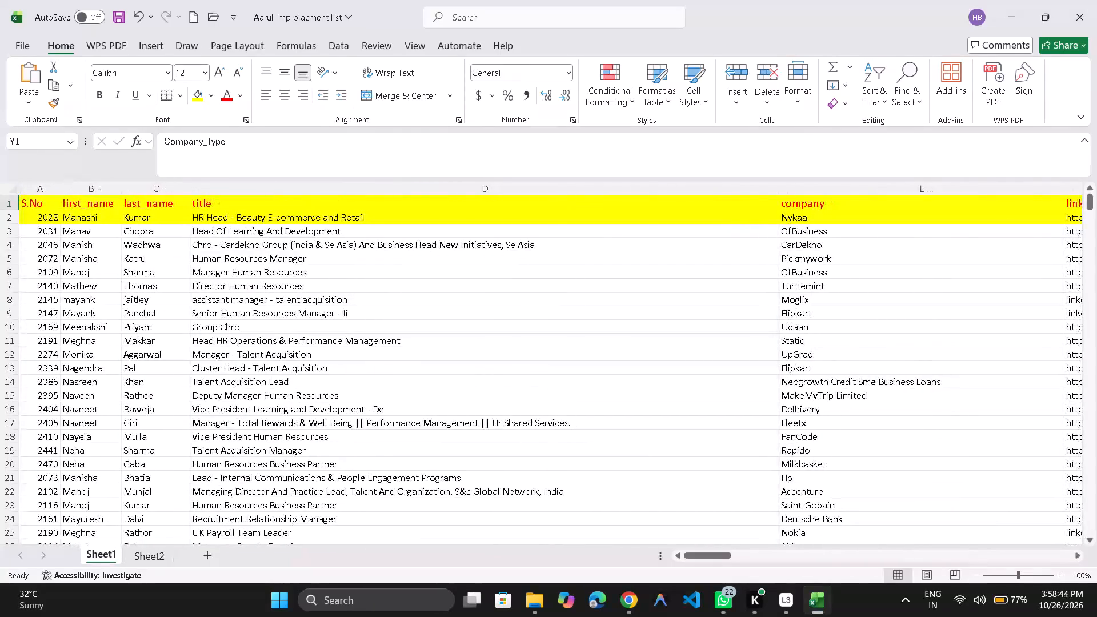
scroll(567, 425, "left", 20)
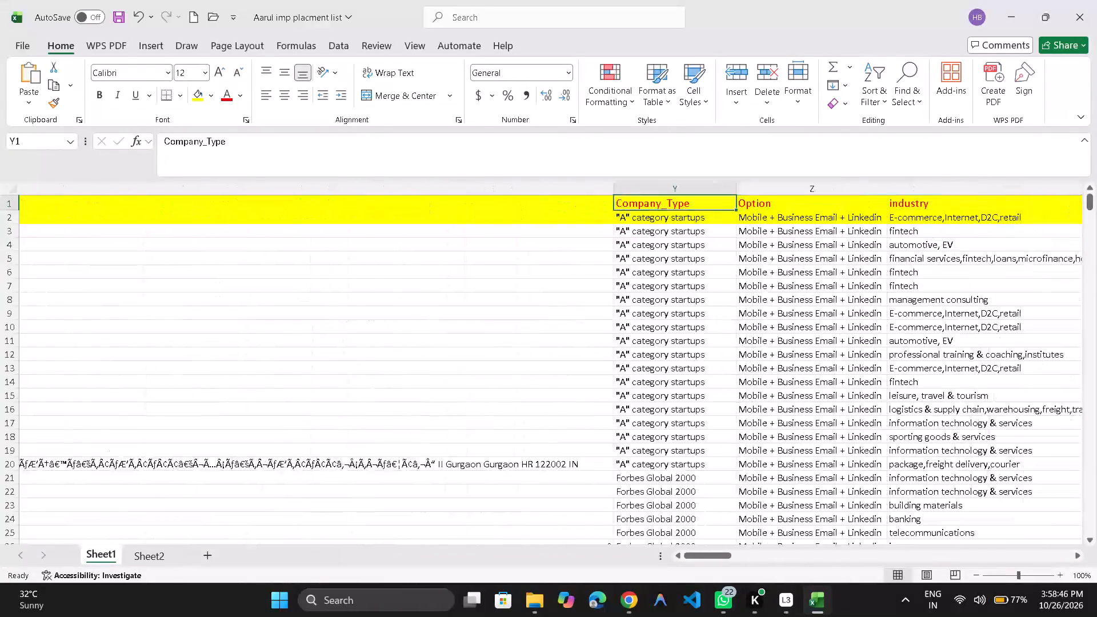
scroll(567, 425, "right", 1)
scroll(567, 425, "left", 6)
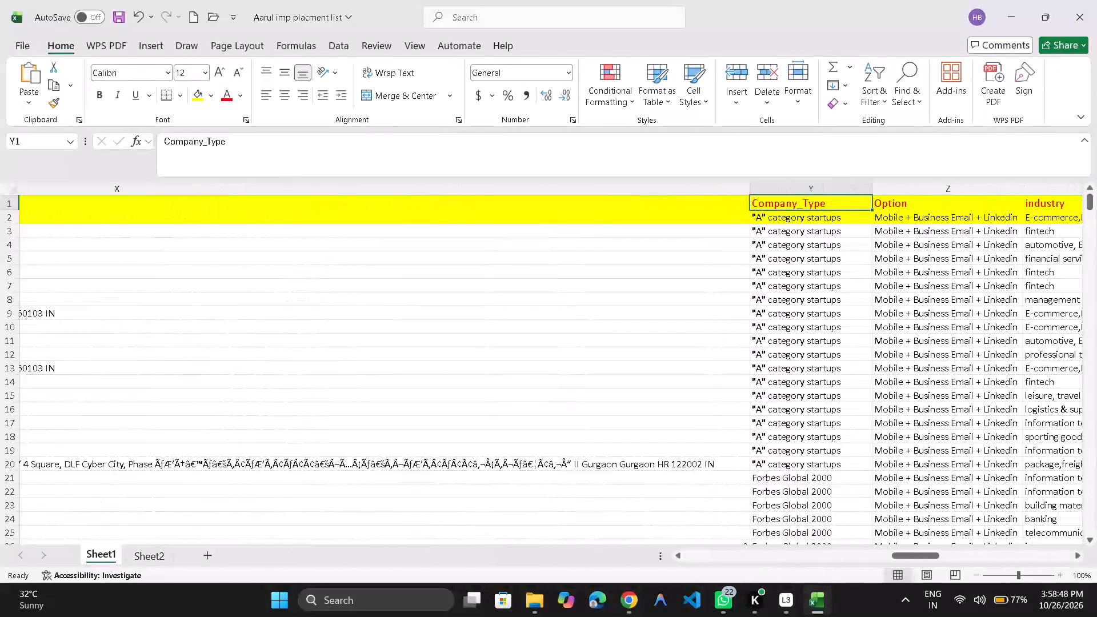
scroll(567, 425, "left", 3)
Look down the sorted Company_Type column of Sheet1 to find where the MNC group starts and ends.
scroll(567, 425, "down", 3)
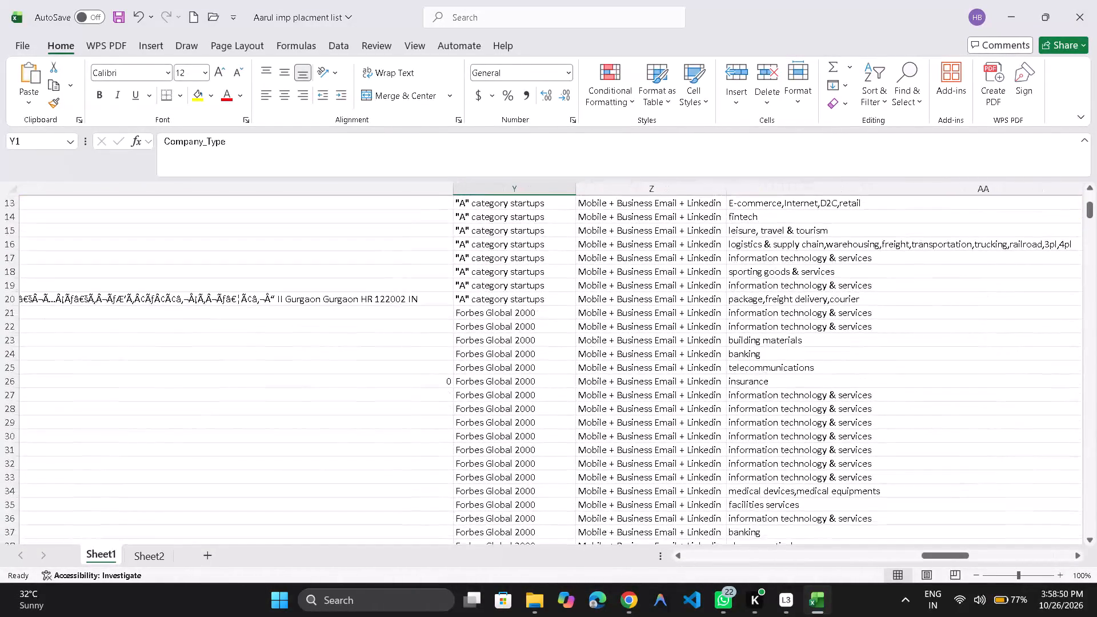
scroll(567, 425, "down", 4)
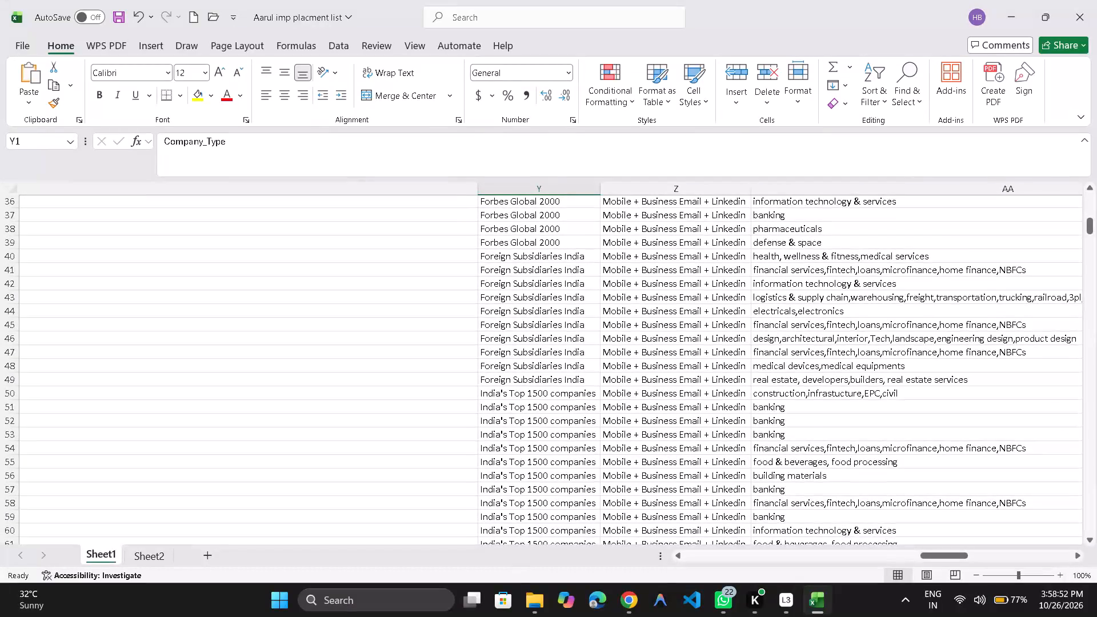
scroll(567, 425, "down", 3)
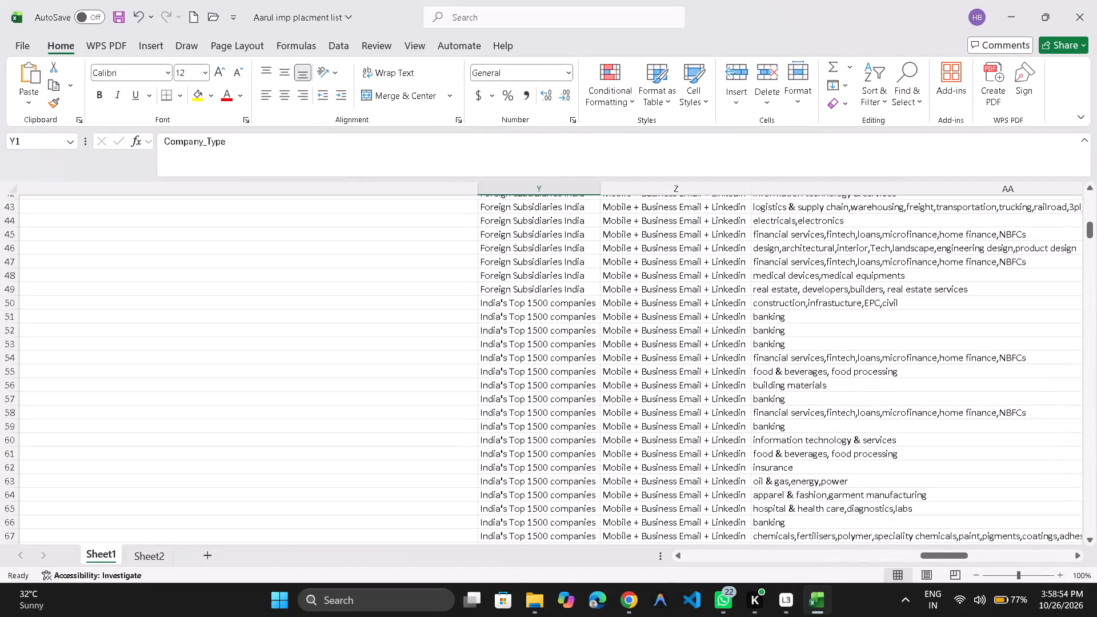
scroll(567, 425, "down", 8)
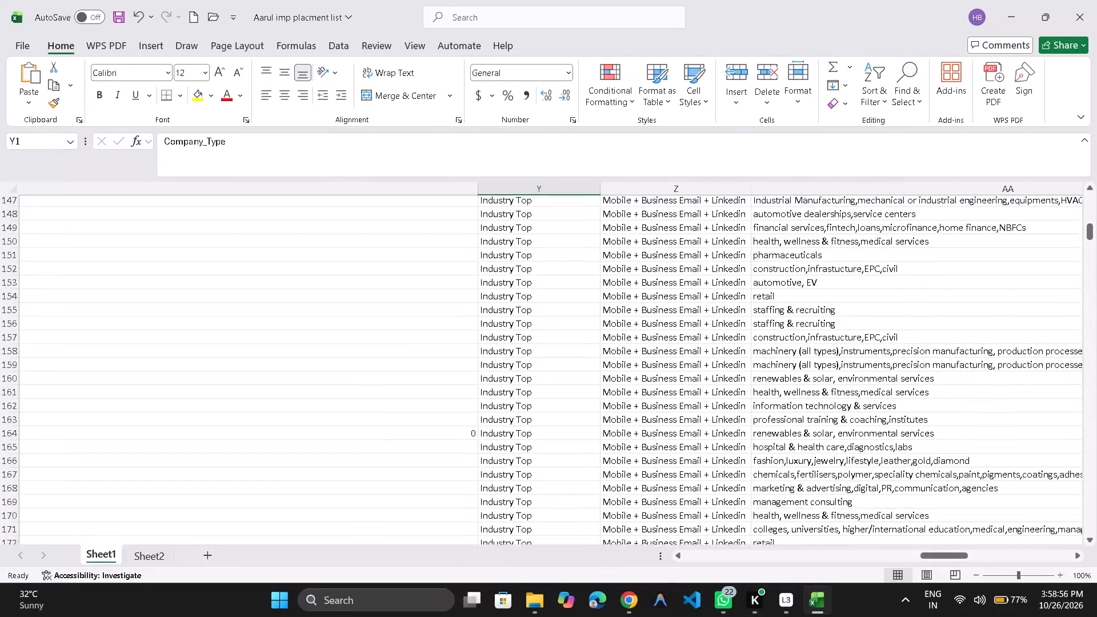
scroll(567, 425, "down", 13)
scroll(567, 425, "up", 2)
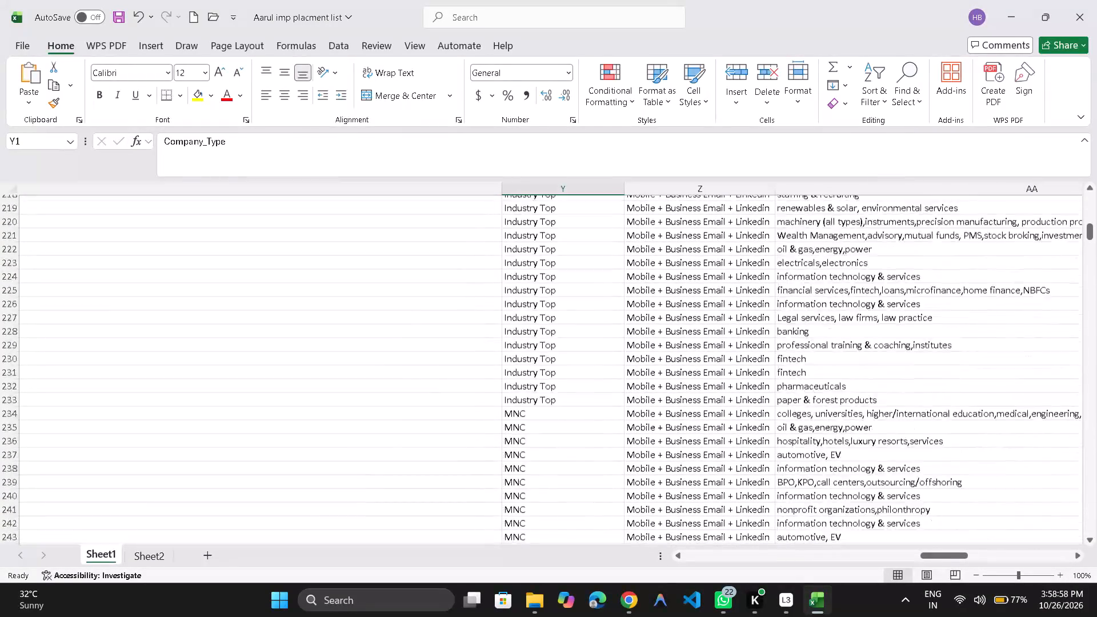
scroll(567, 425, "down", 3)
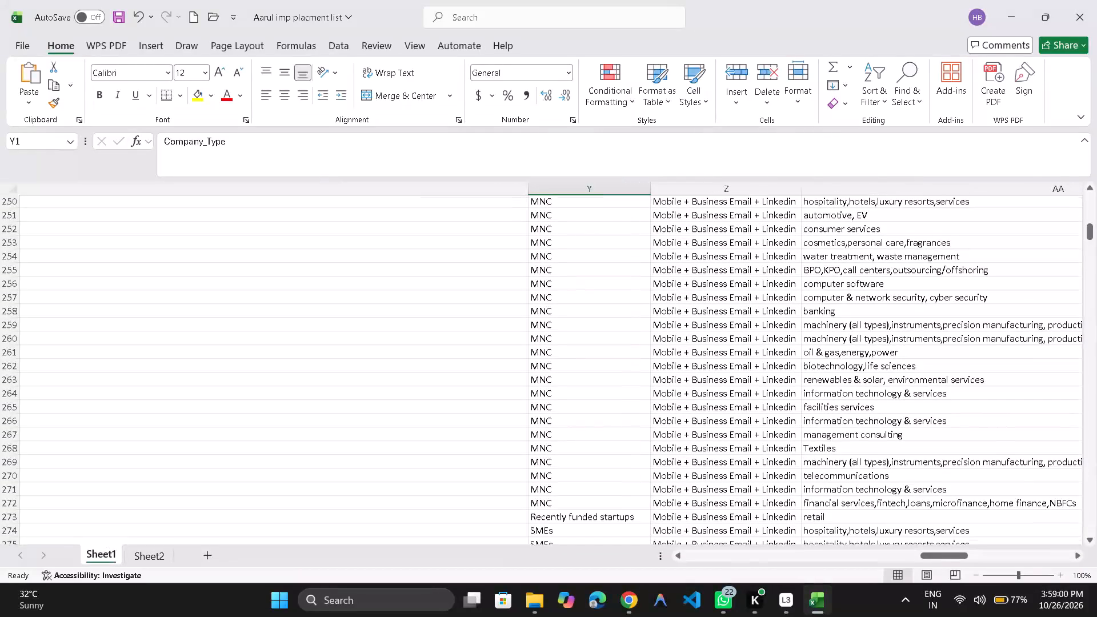
scroll(567, 425, "down", 1)
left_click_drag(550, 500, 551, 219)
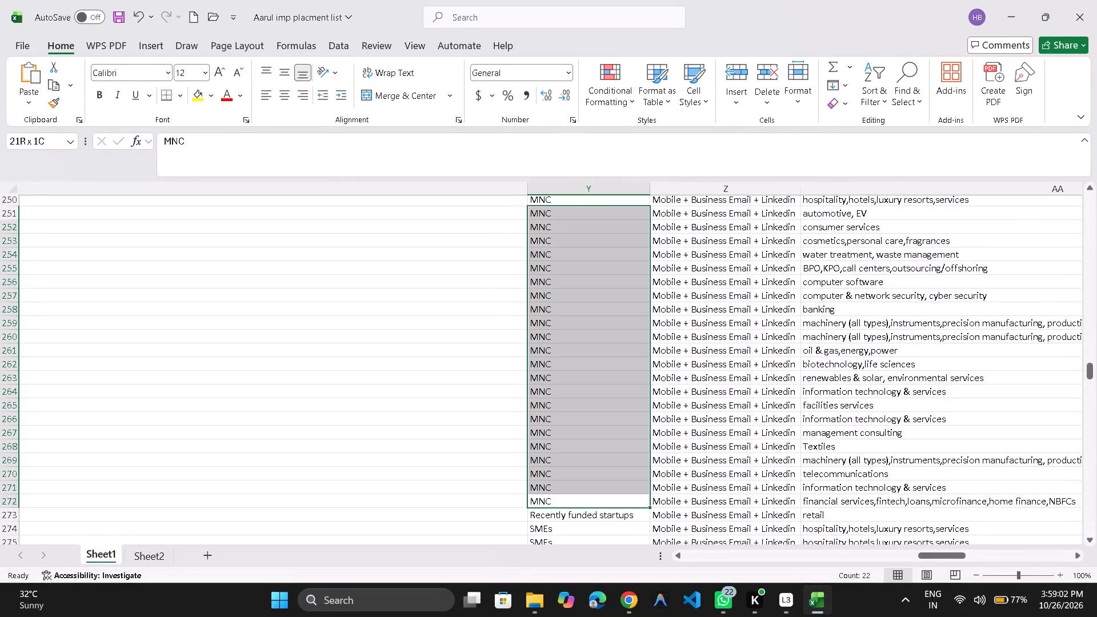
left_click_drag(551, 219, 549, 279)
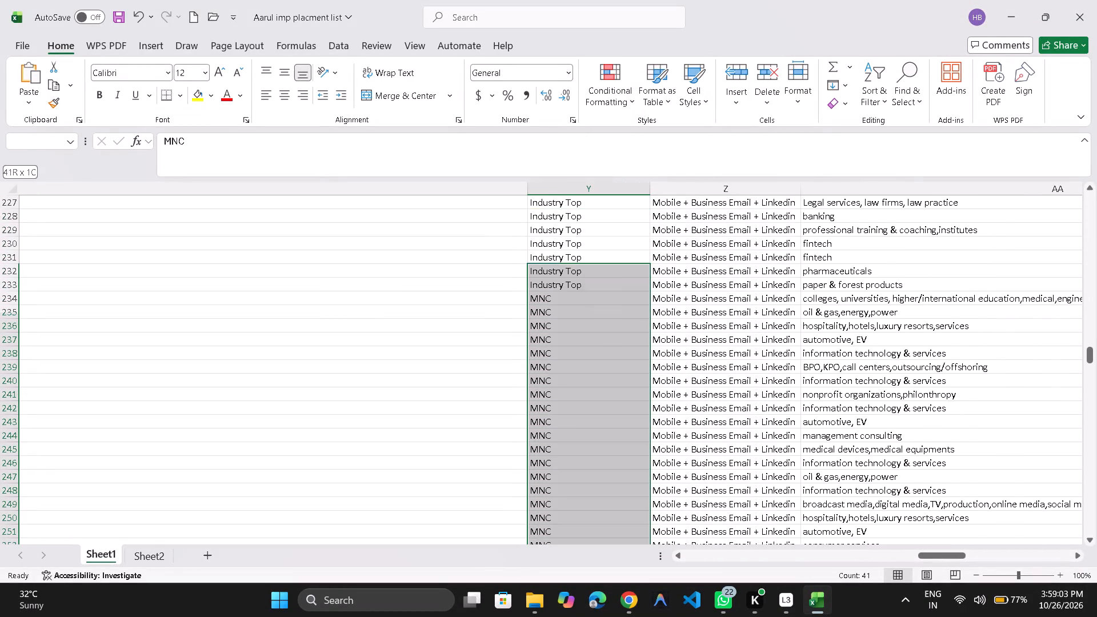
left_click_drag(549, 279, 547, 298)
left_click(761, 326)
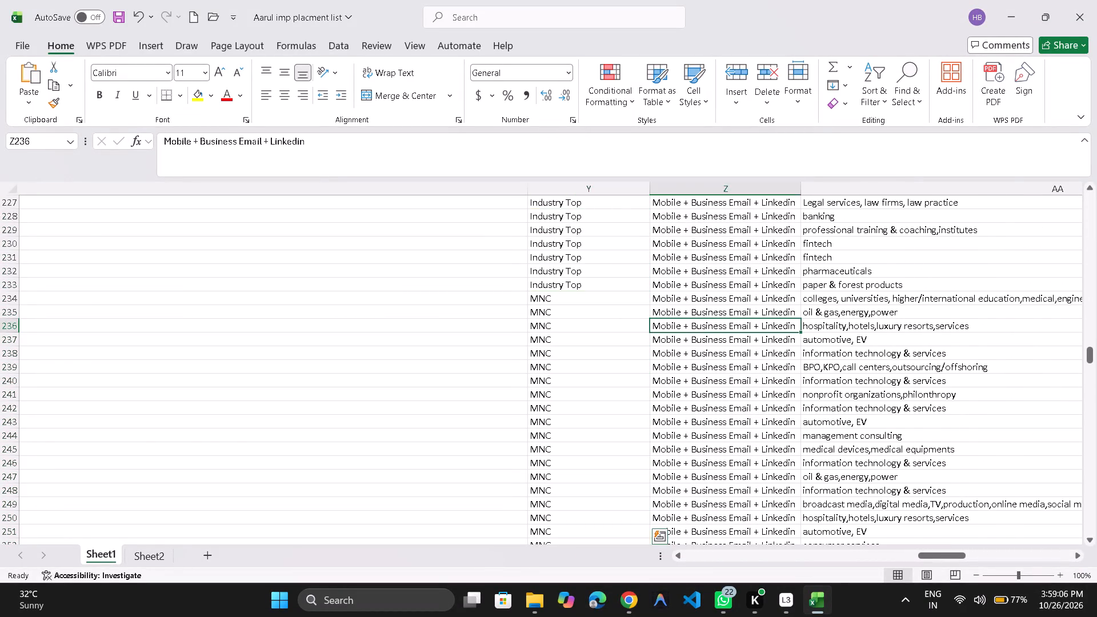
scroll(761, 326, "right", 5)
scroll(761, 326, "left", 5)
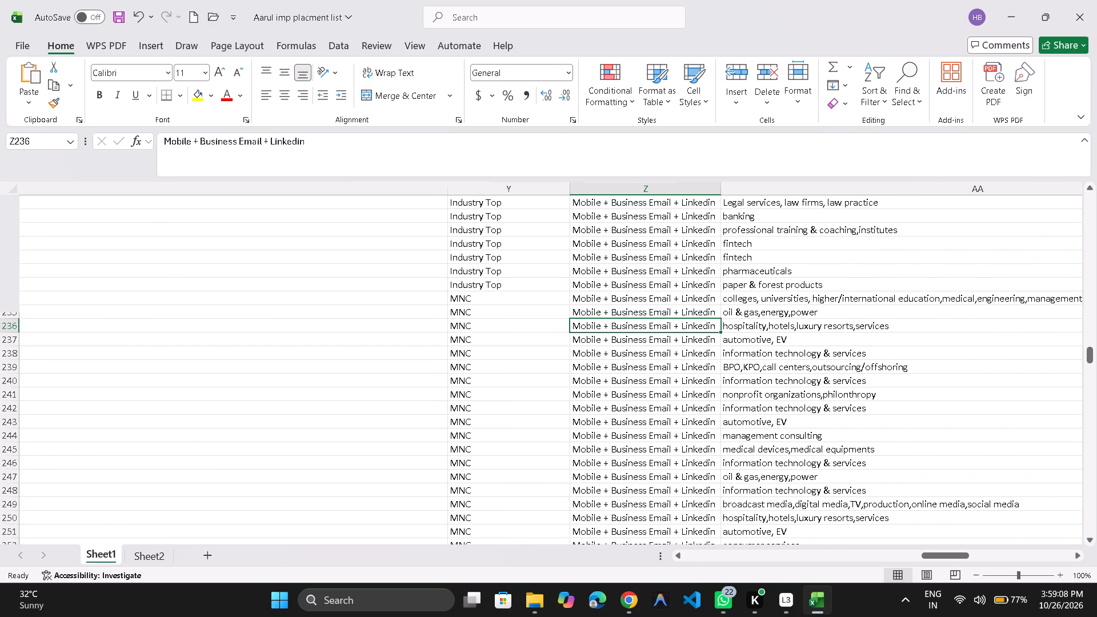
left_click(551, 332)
scroll(551, 332, "up", 14)
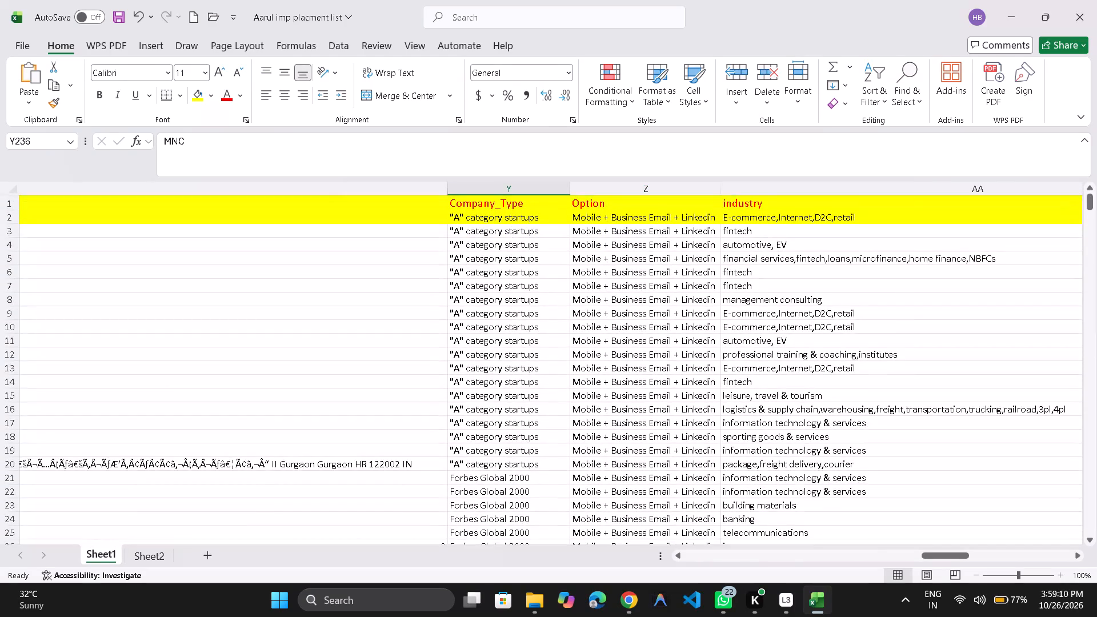
left_click_drag(507, 220, 551, 616)
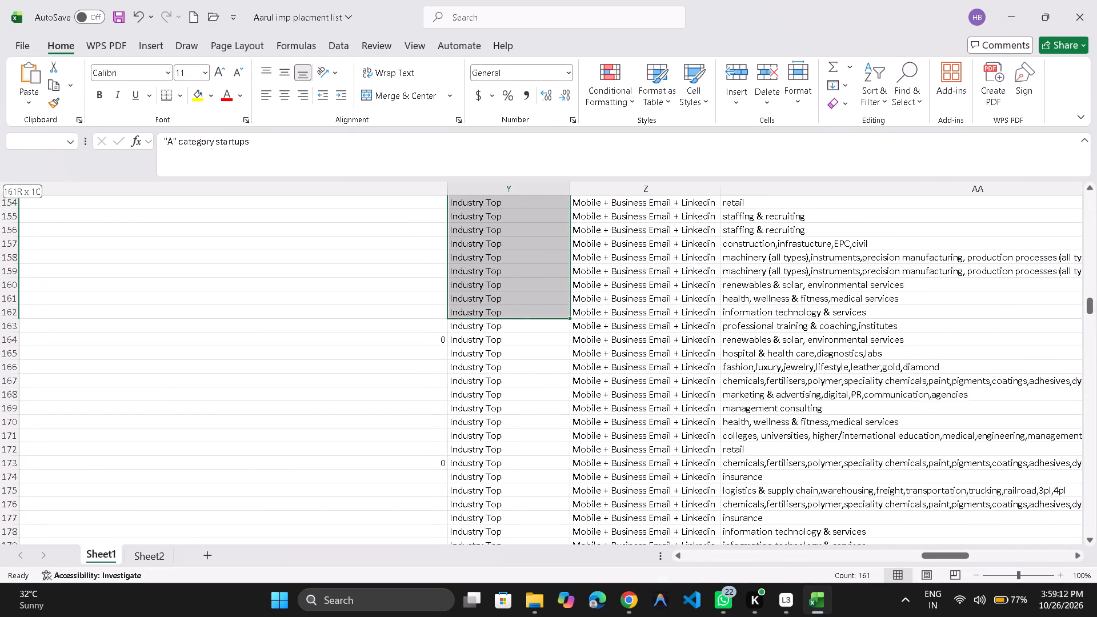
left_click_drag(551, 616, 539, 175)
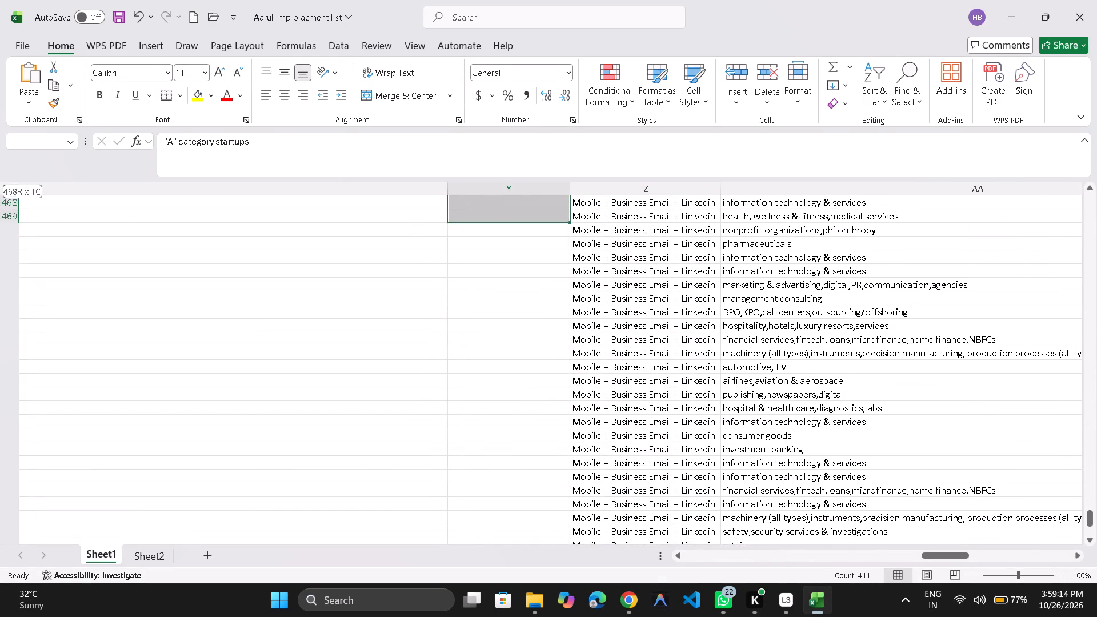
left_click_drag(539, 175, 546, 540)
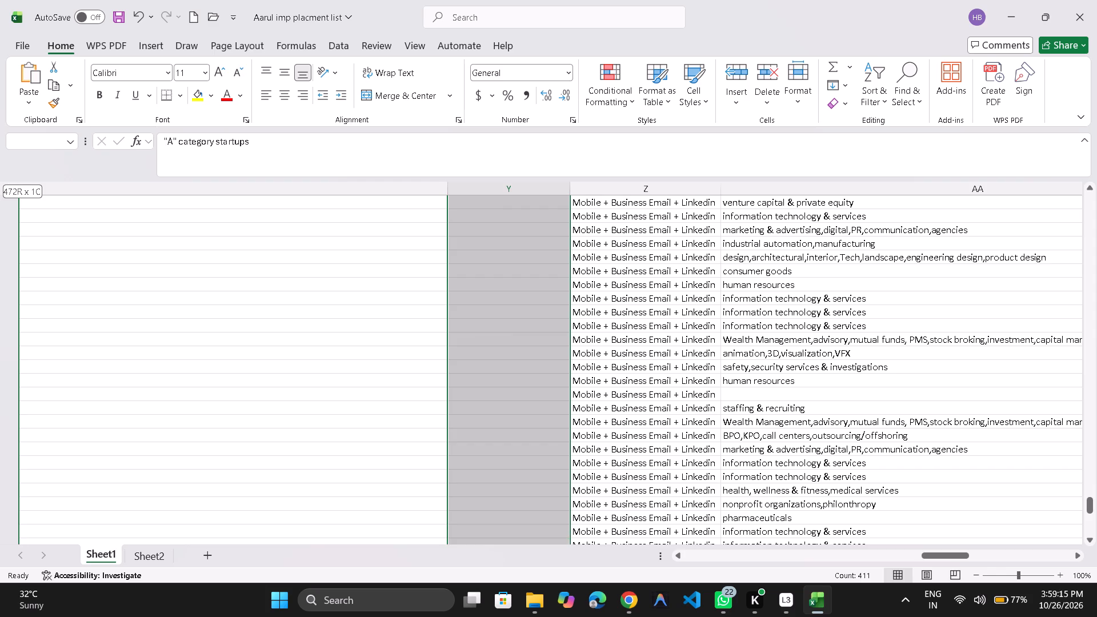
left_click_drag(546, 540, 546, 557)
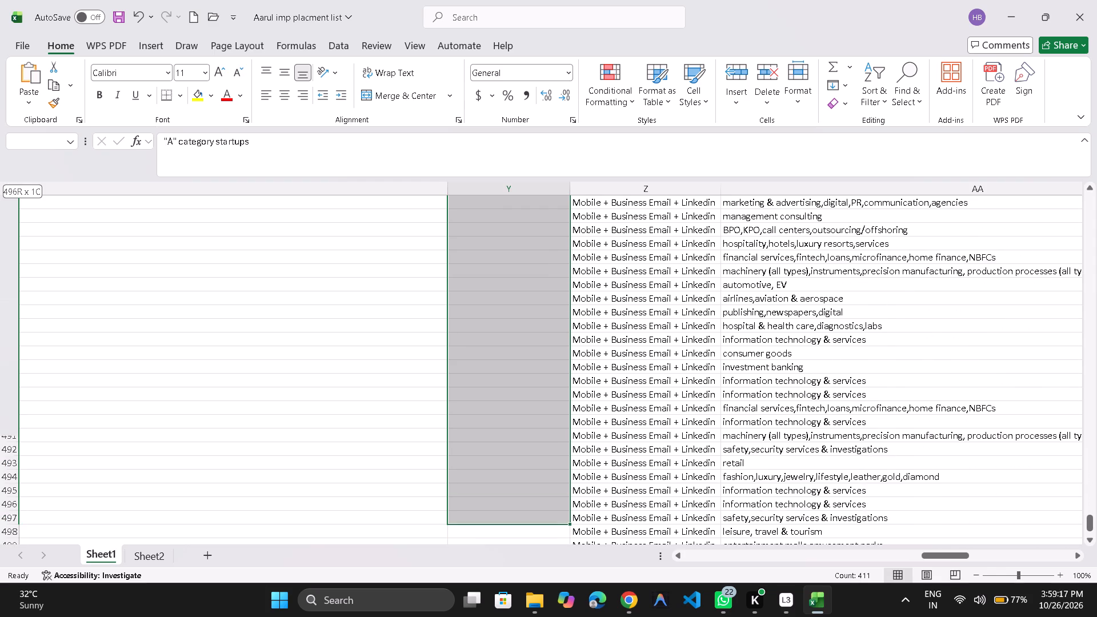
left_click_drag(546, 557, 552, 190)
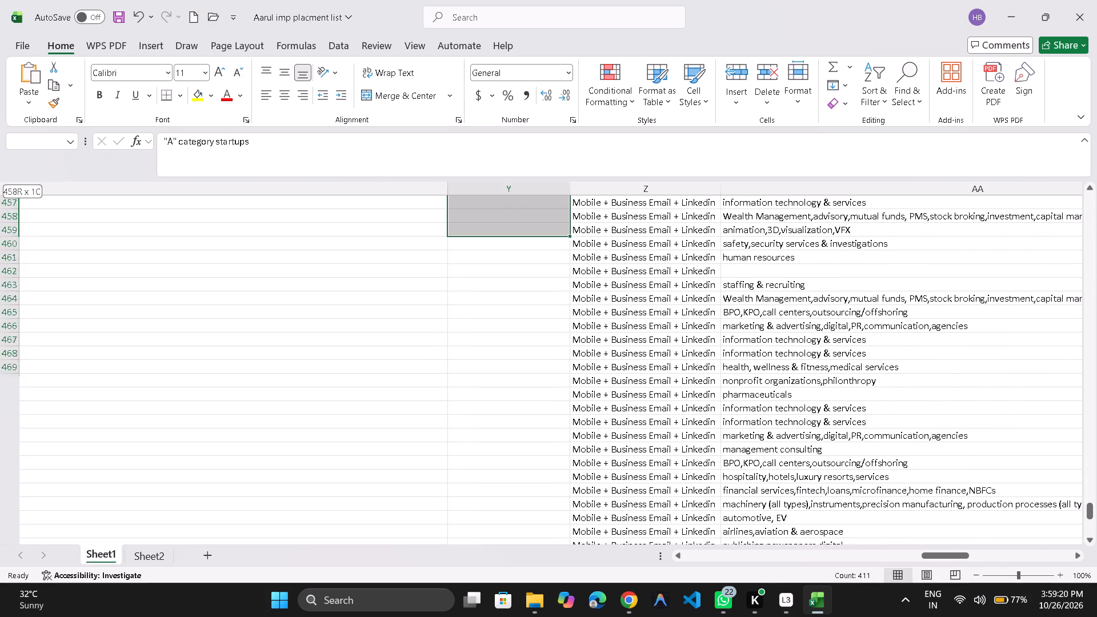
left_click_drag(552, 190, 550, 192)
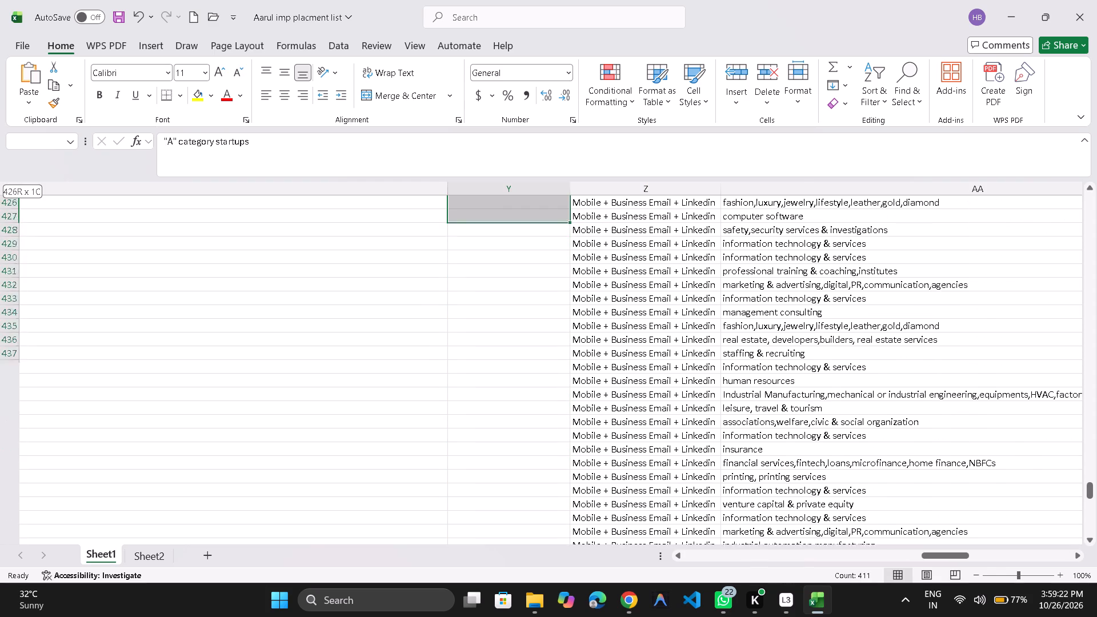
left_click_drag(550, 192, 524, 280)
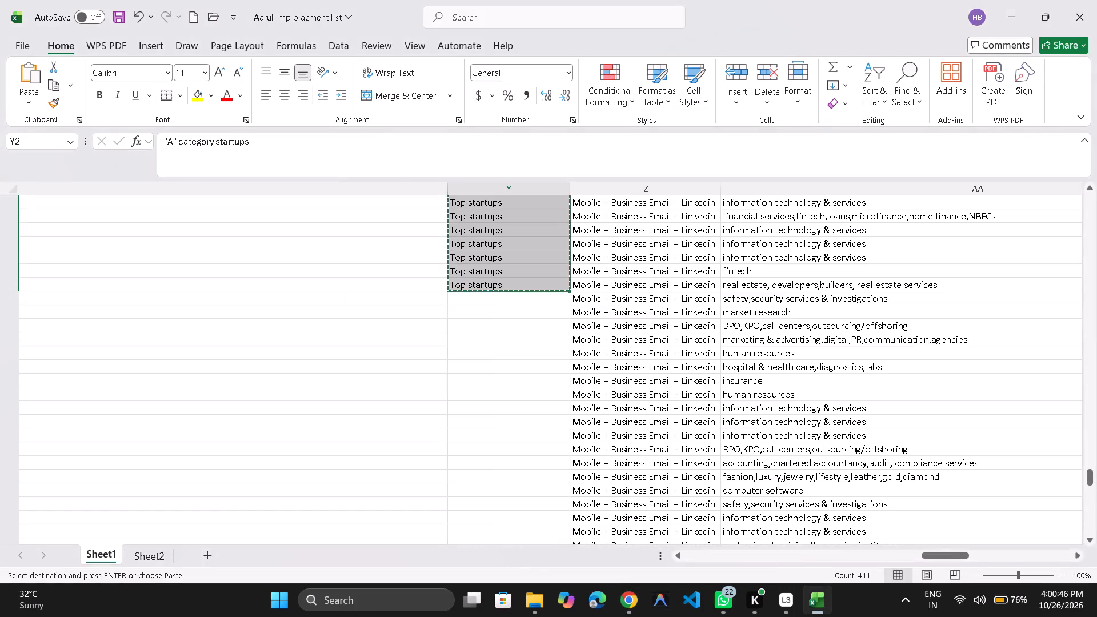
Return to the top of Sheet1 and look over the industry, tag_email, product and company LinkedIn columns of the sorted contacts.
left_click(784, 396)
scroll(784, 396, "left", 3)
scroll(784, 396, "up", 1)
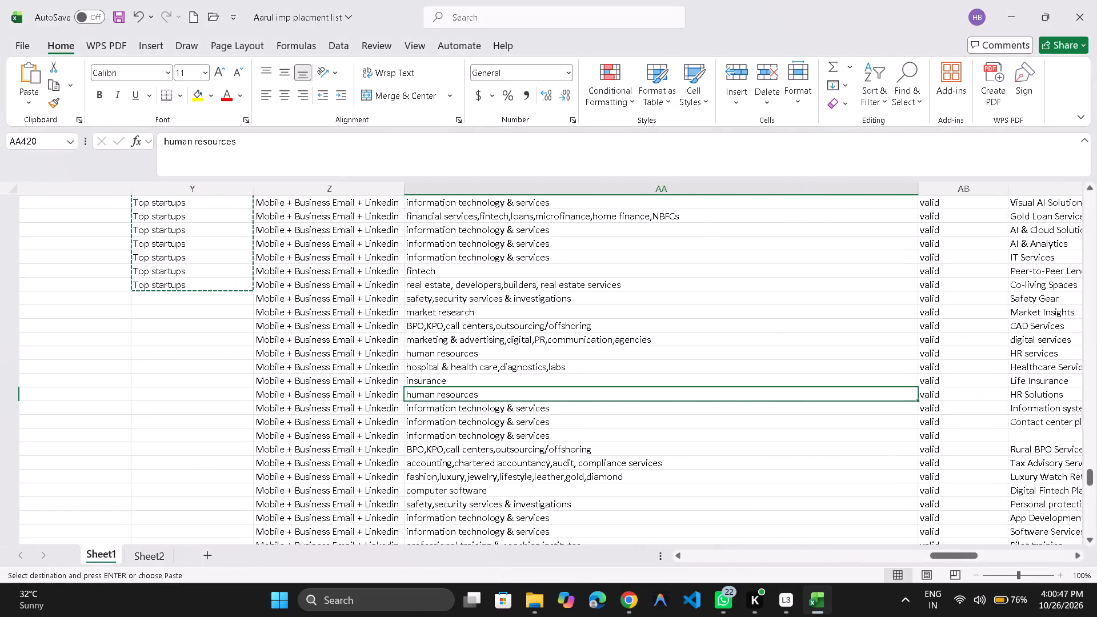
scroll(784, 396, "up", 19)
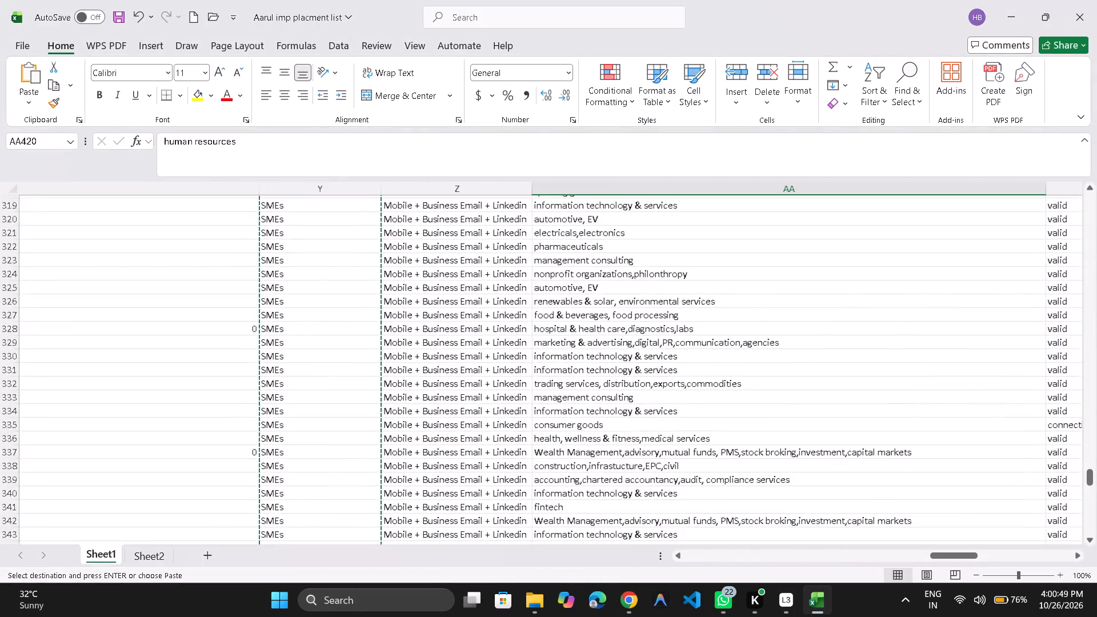
scroll(784, 396, "up", 14)
scroll(784, 396, "up", 9)
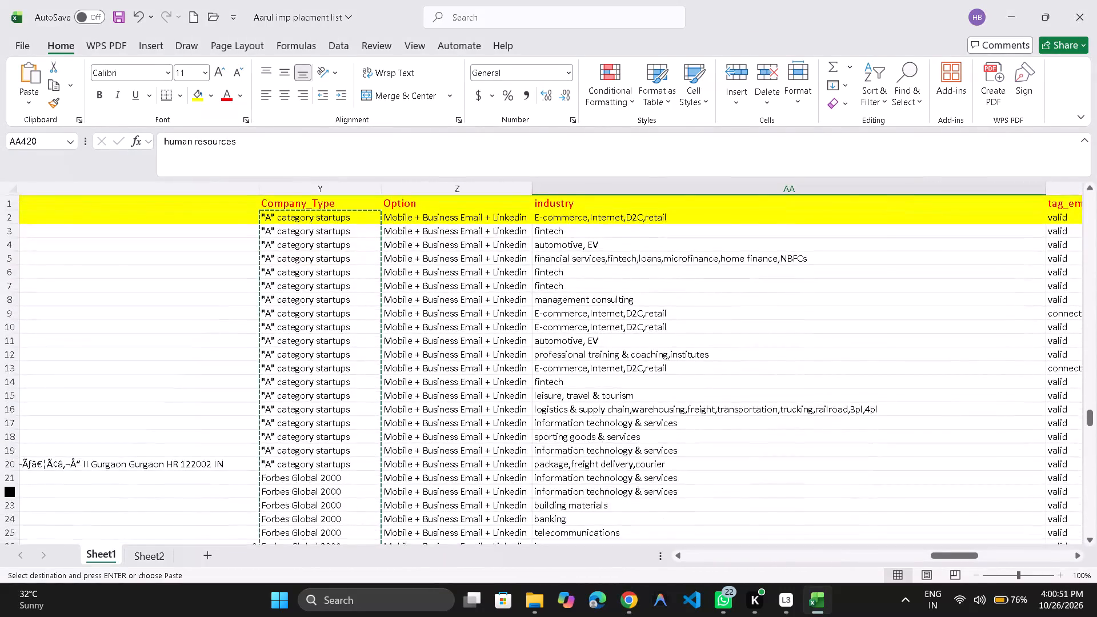
scroll(784, 396, "left", 8)
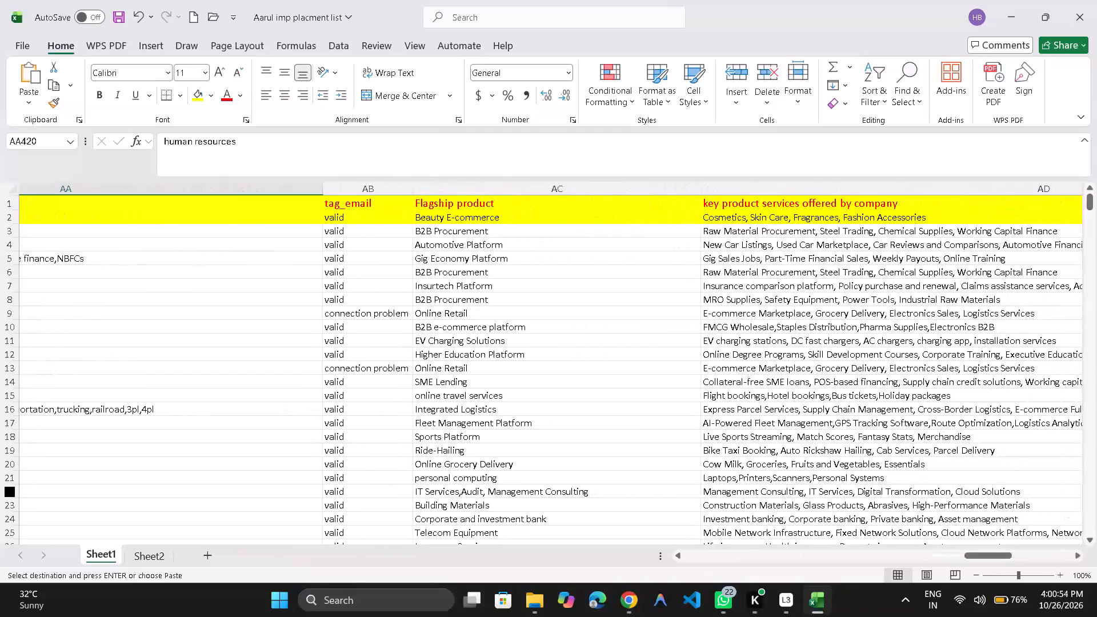
scroll(784, 396, "left", 4)
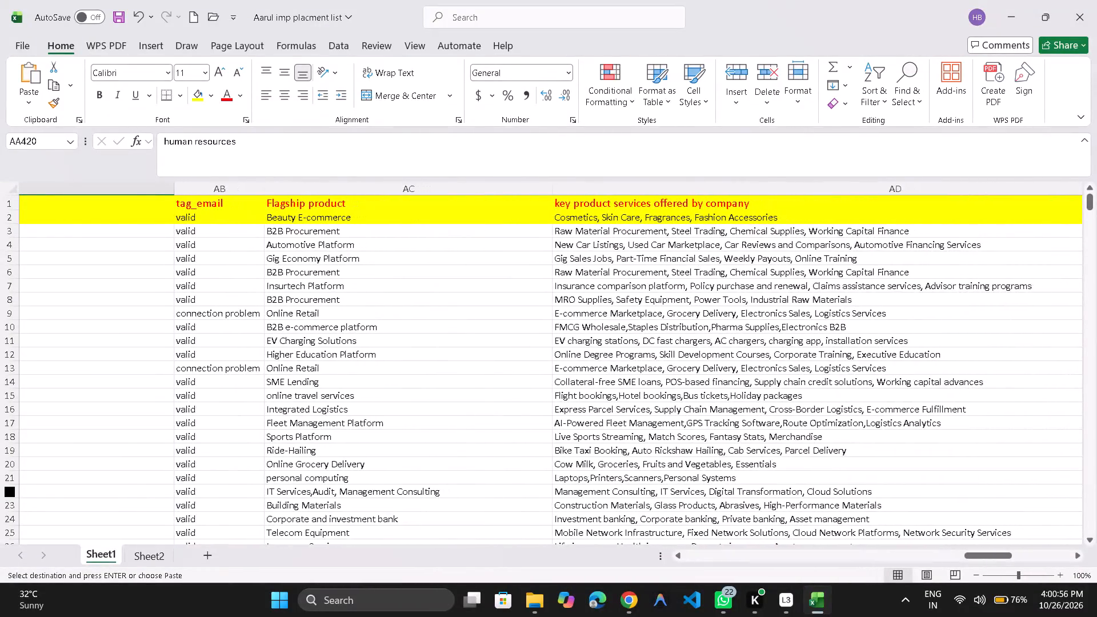
scroll(784, 396, "left", 7)
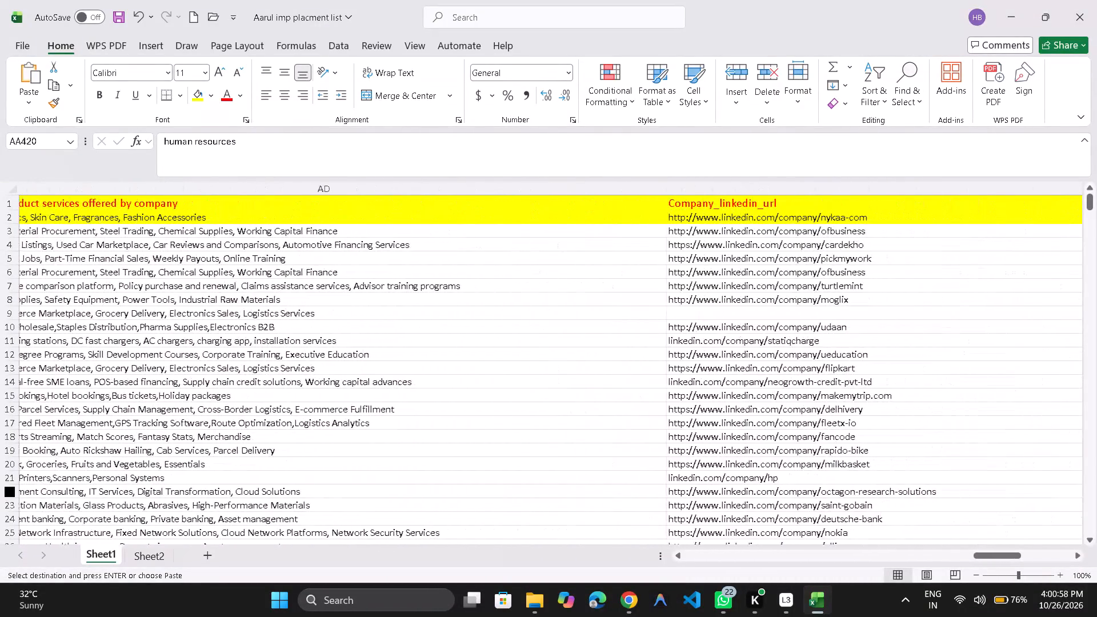
scroll(784, 396, "left", 8)
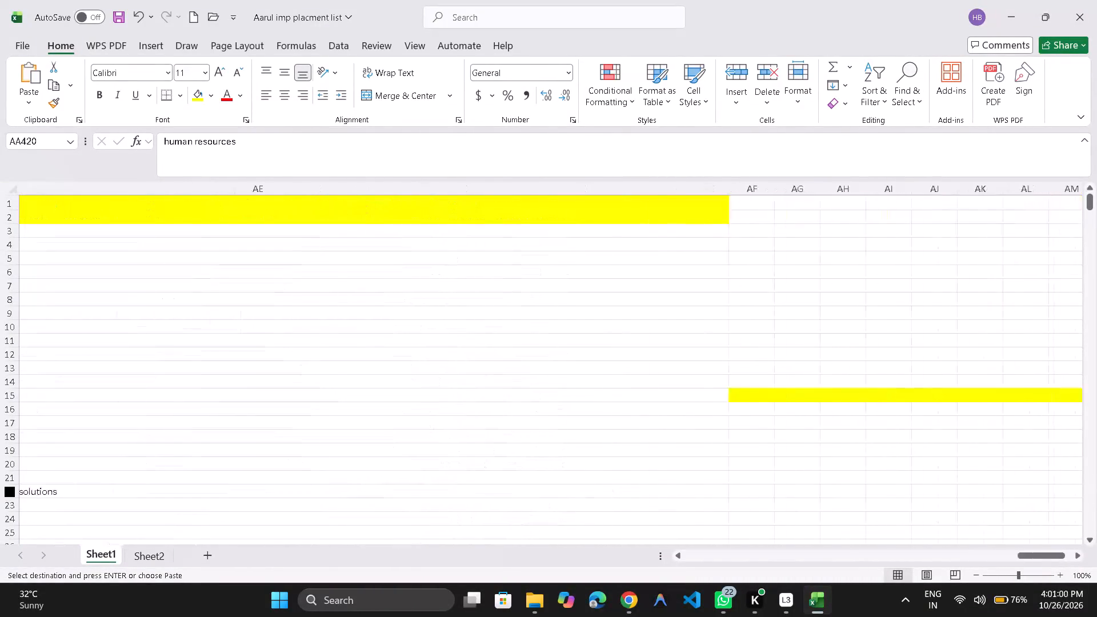
scroll(784, 396, "right", 4)
scroll(784, 396, "left", 3)
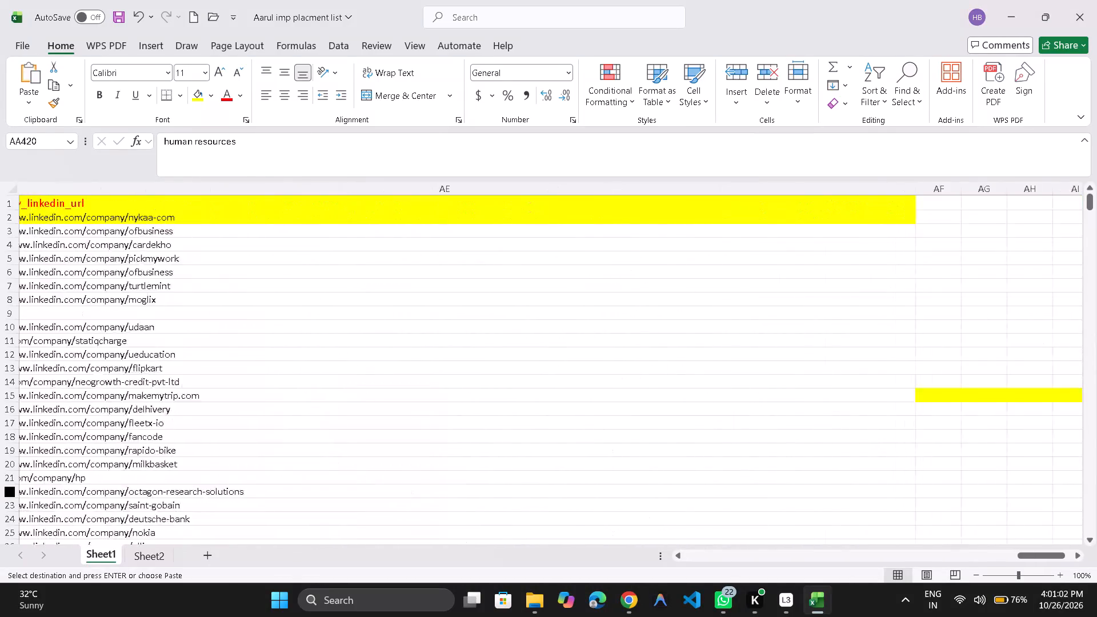
scroll(784, 396, "right", 6)
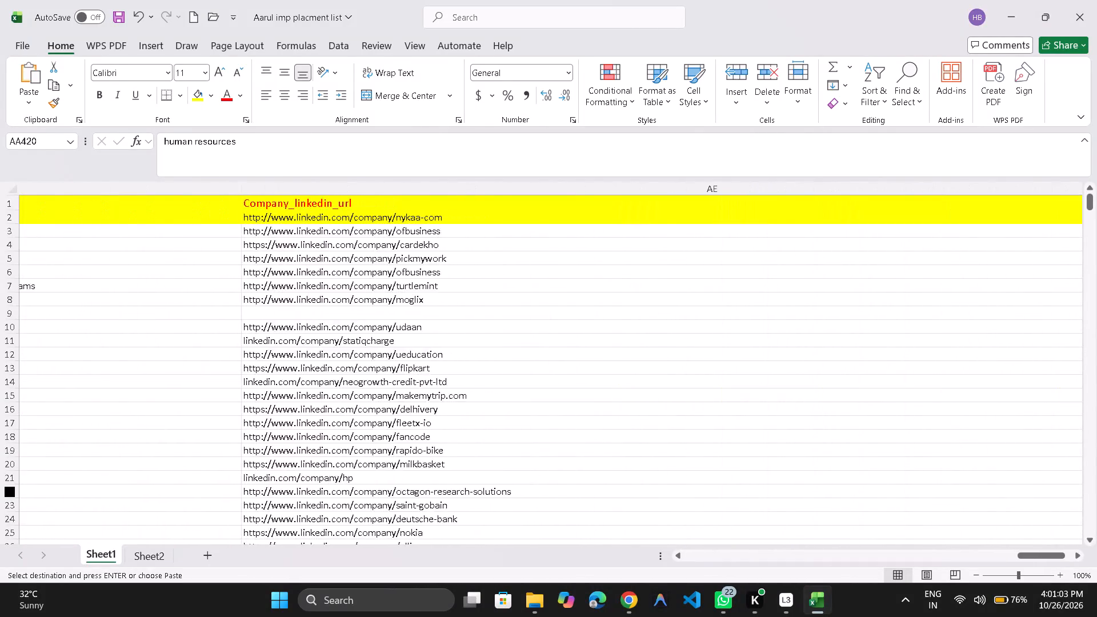
Look over the sorted contacts' name, title, company, location and registration columns, ending at the Company_Type column.
scroll(784, 396, "right", 17)
scroll(784, 396, "right", 4)
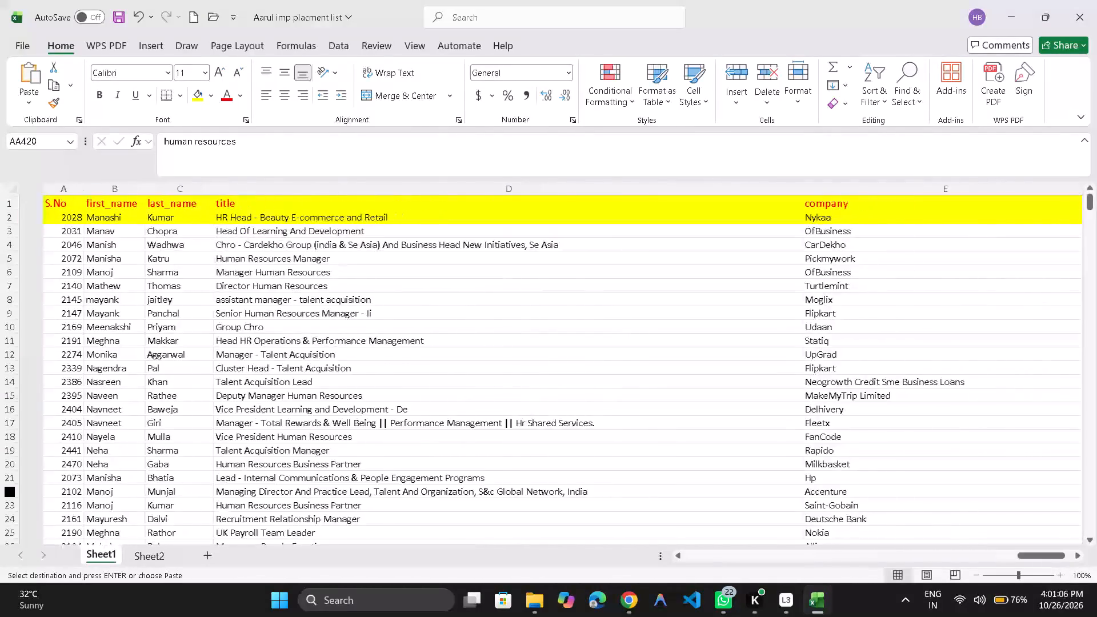
scroll(784, 396, "right", 3)
scroll(902, 199, "left", 3)
scroll(966, 290, "left", 6)
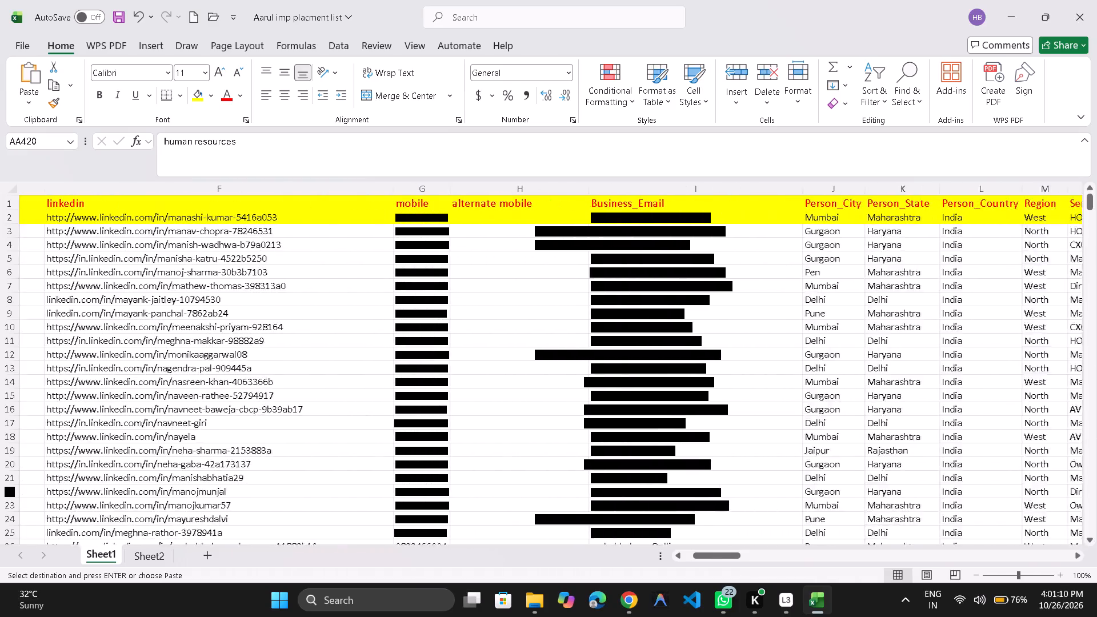
scroll(966, 290, "left", 7)
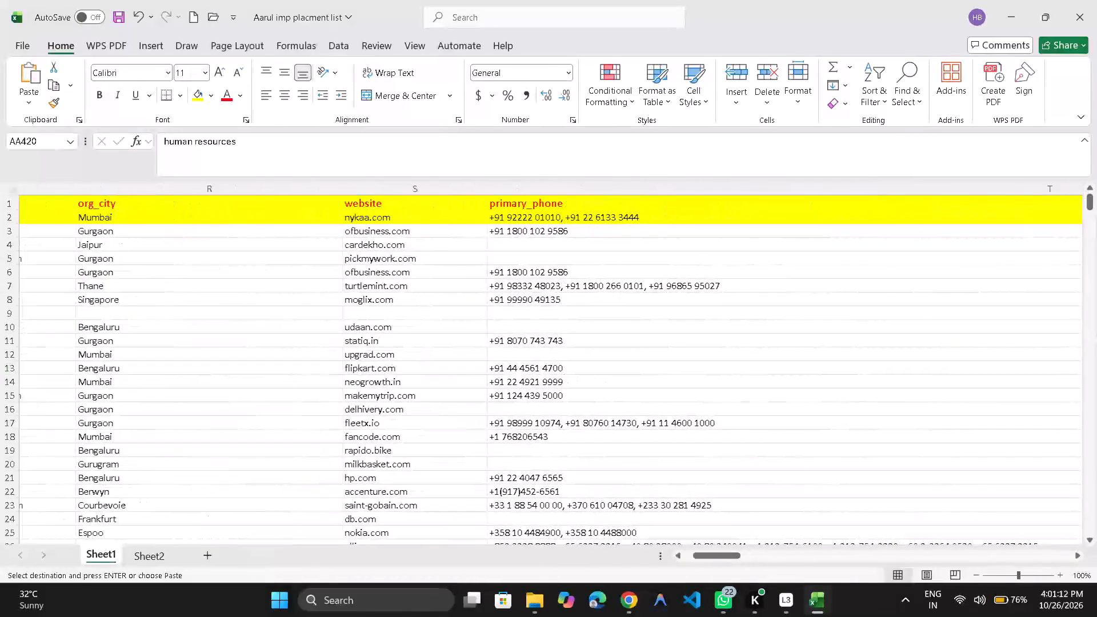
scroll(966, 290, "left", 1)
scroll(966, 290, "up", 1)
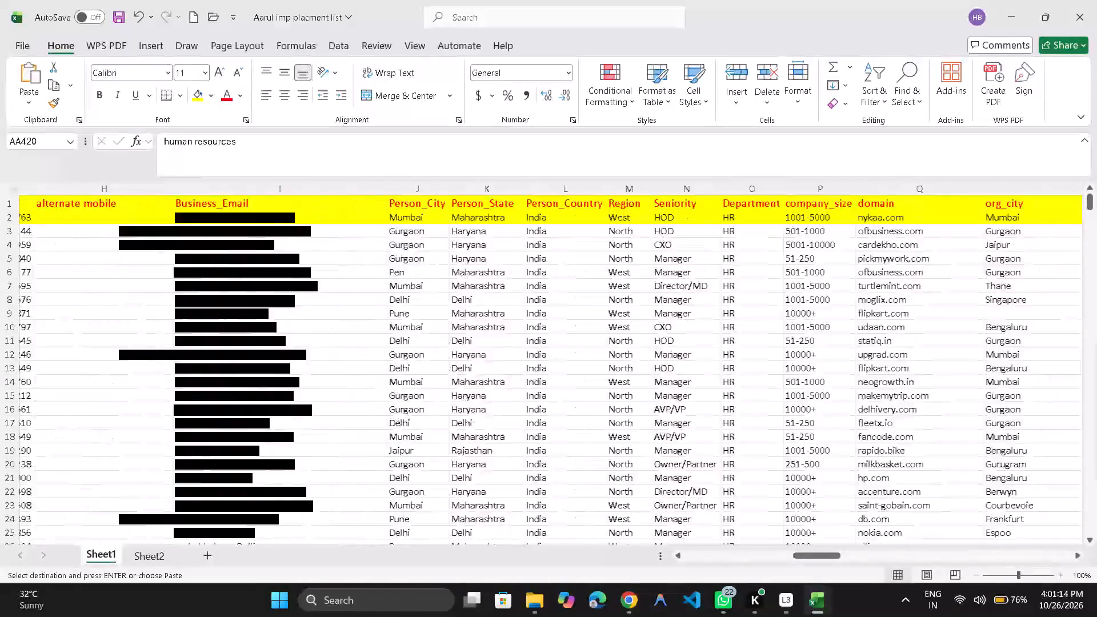
scroll(966, 290, "right", 9)
scroll(966, 290, "left", 7)
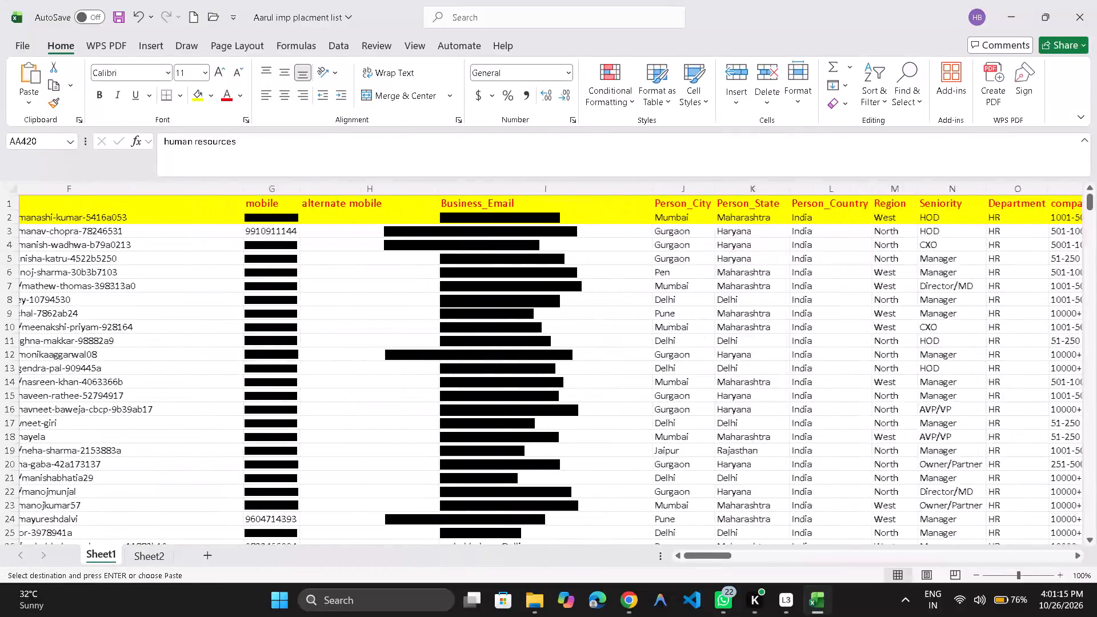
scroll(966, 290, "left", 10)
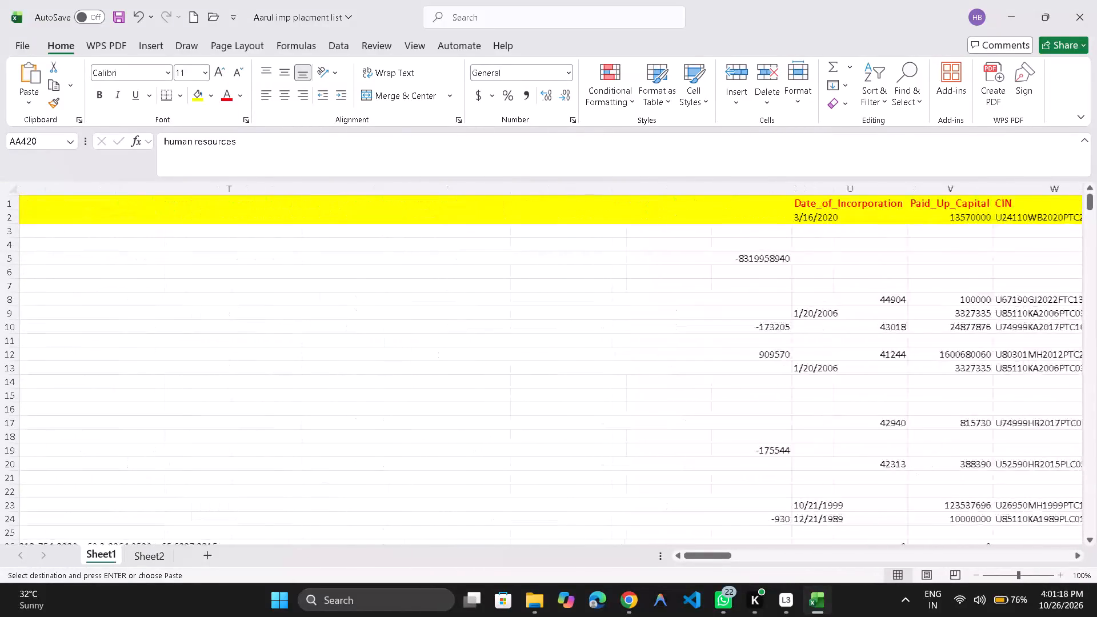
scroll(966, 290, "left", 3)
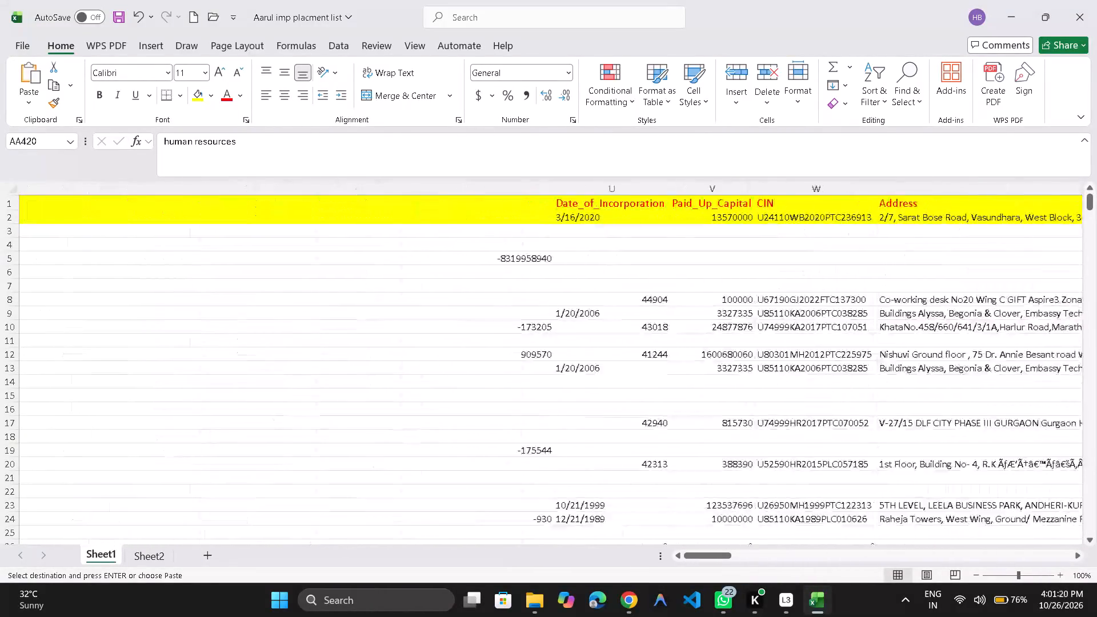
scroll(966, 290, "left", 2)
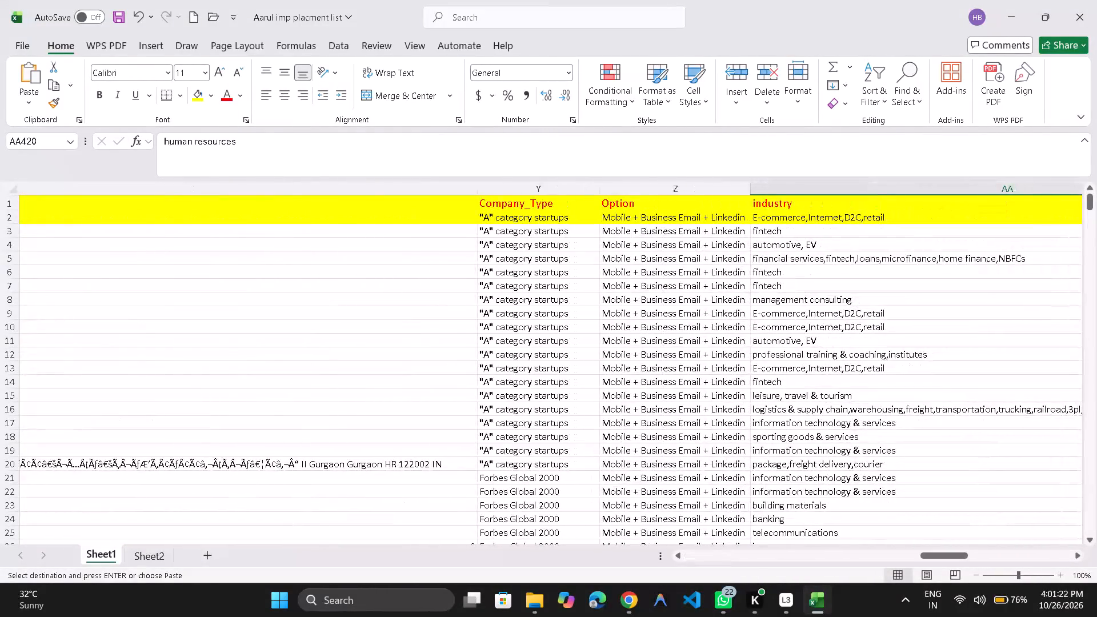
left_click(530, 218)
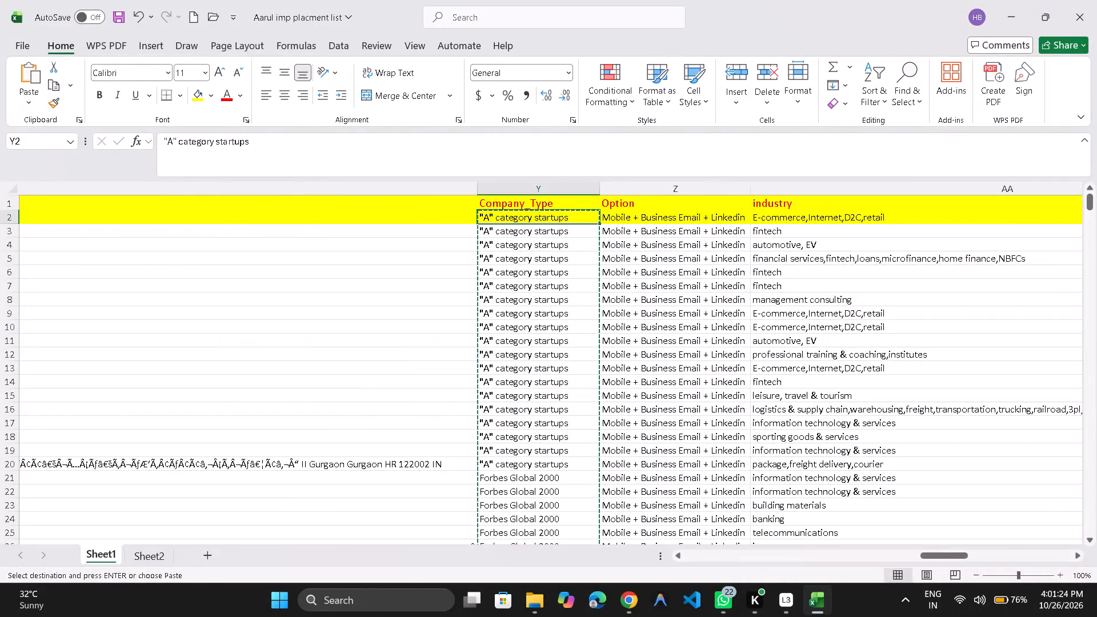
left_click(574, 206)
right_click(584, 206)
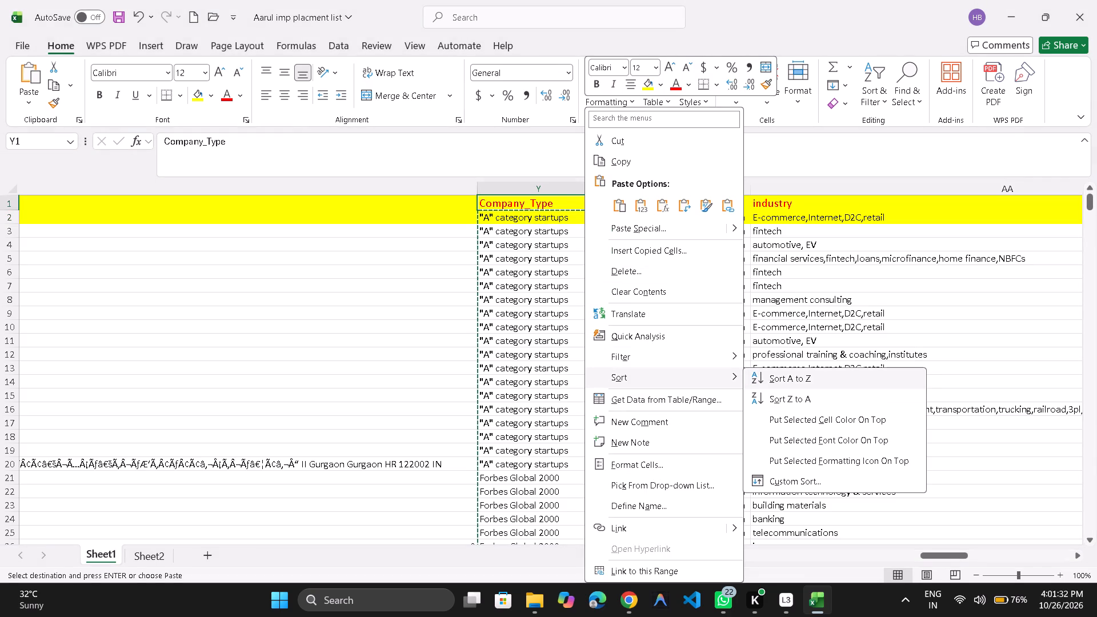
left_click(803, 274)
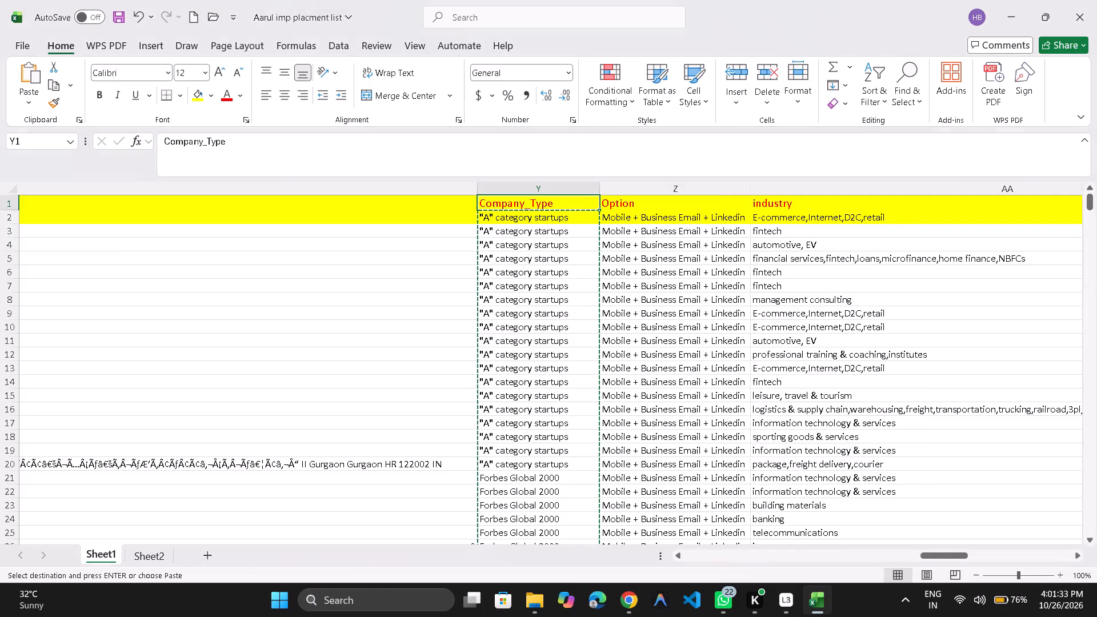
Undo the Company_Type sort of the contact rows in Sheet1.
key("ctrl+z")
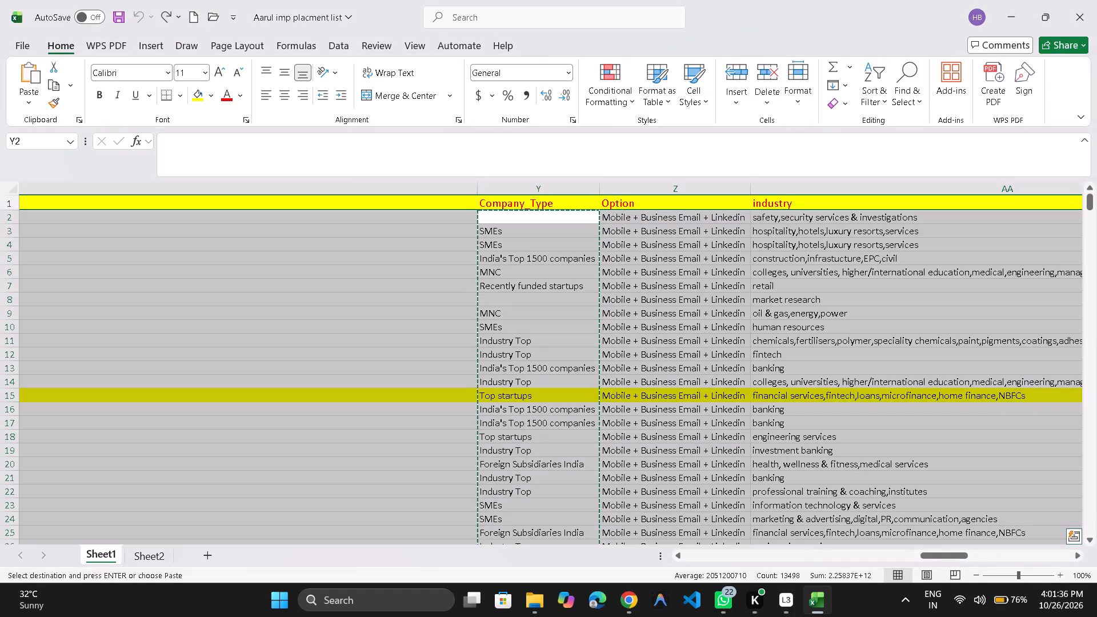
Clear the row selection and look through the contacts' addresses, names, titles and companies in their original order.
left_click(586, 267)
scroll(586, 267, "right", 2)
left_click(543, 273)
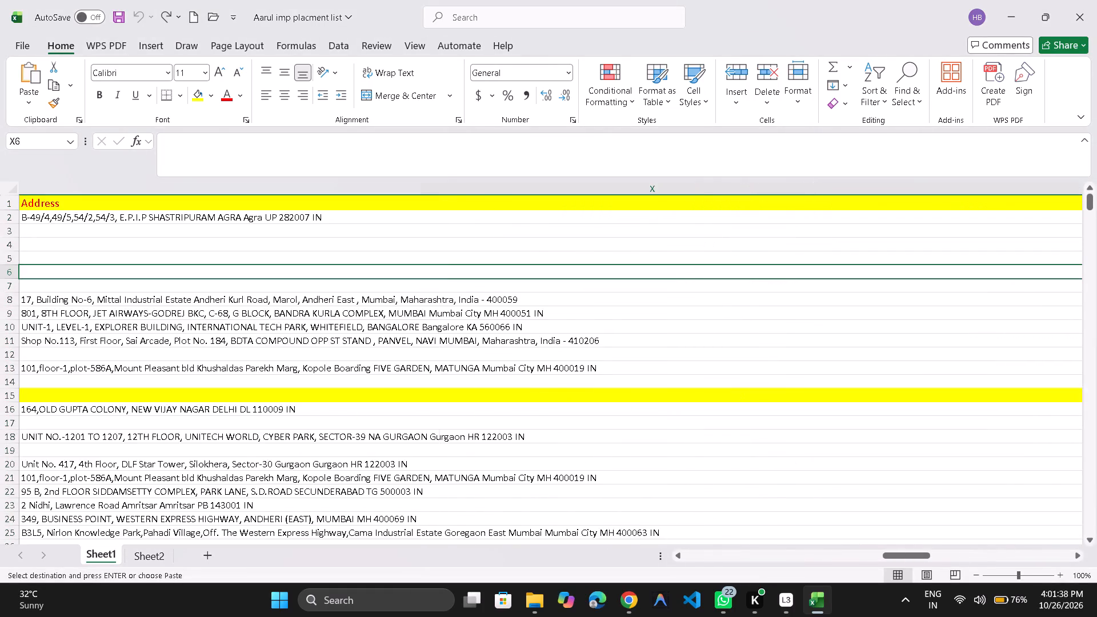
scroll(543, 273, "right", 20)
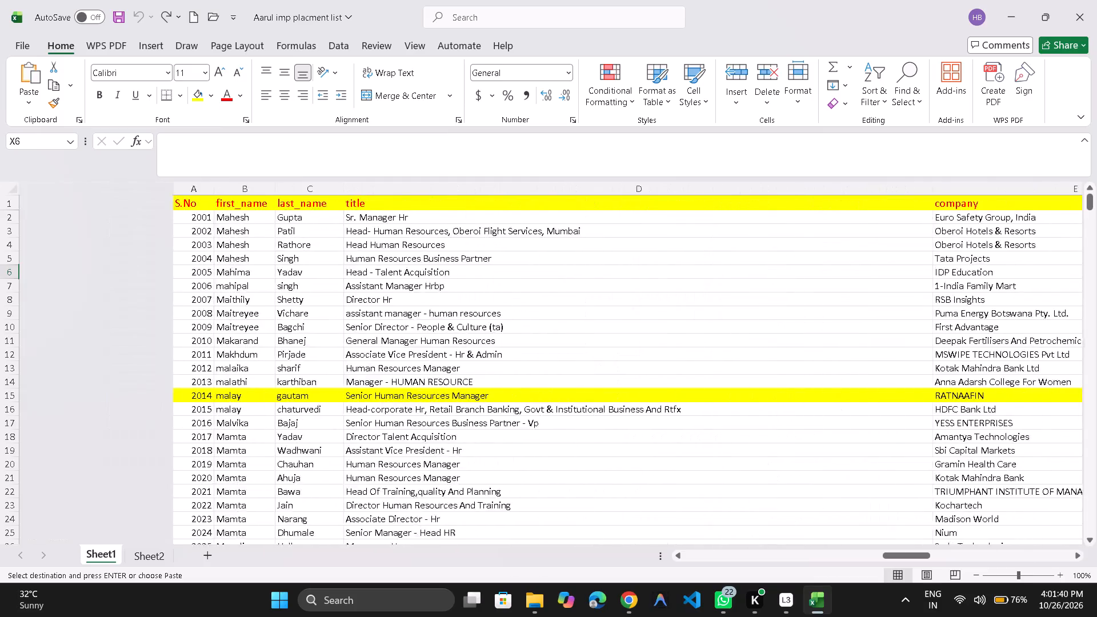
scroll(543, 273, "right", 6)
scroll(397, 454, "down", 5)
scroll(397, 454, "up", 1)
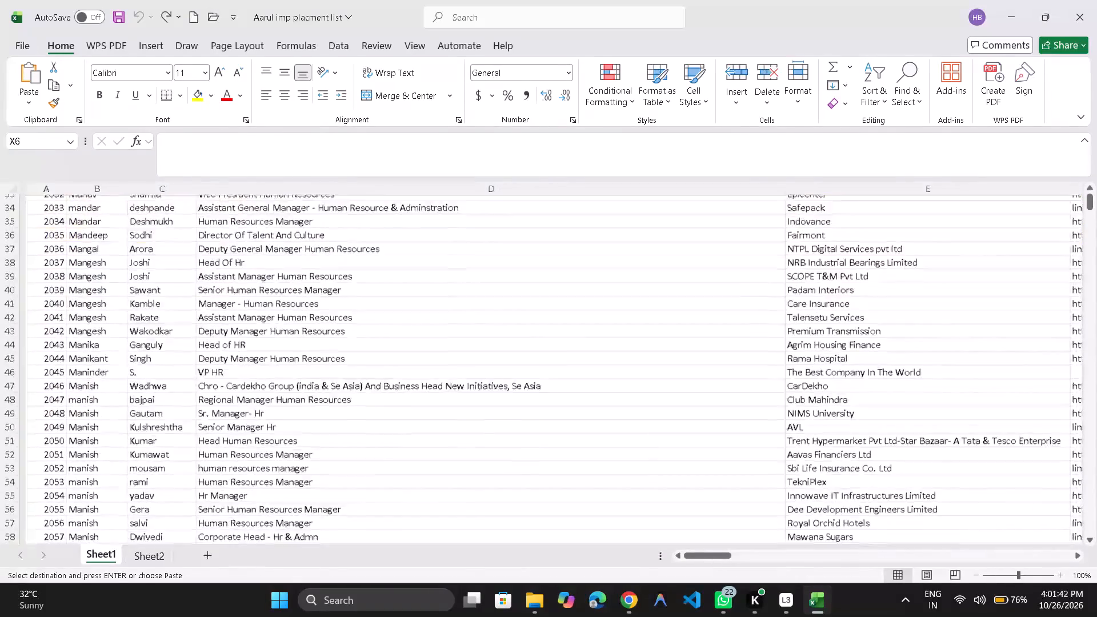
scroll(397, 454, "up", 1)
scroll(635, 355, "down", 2)
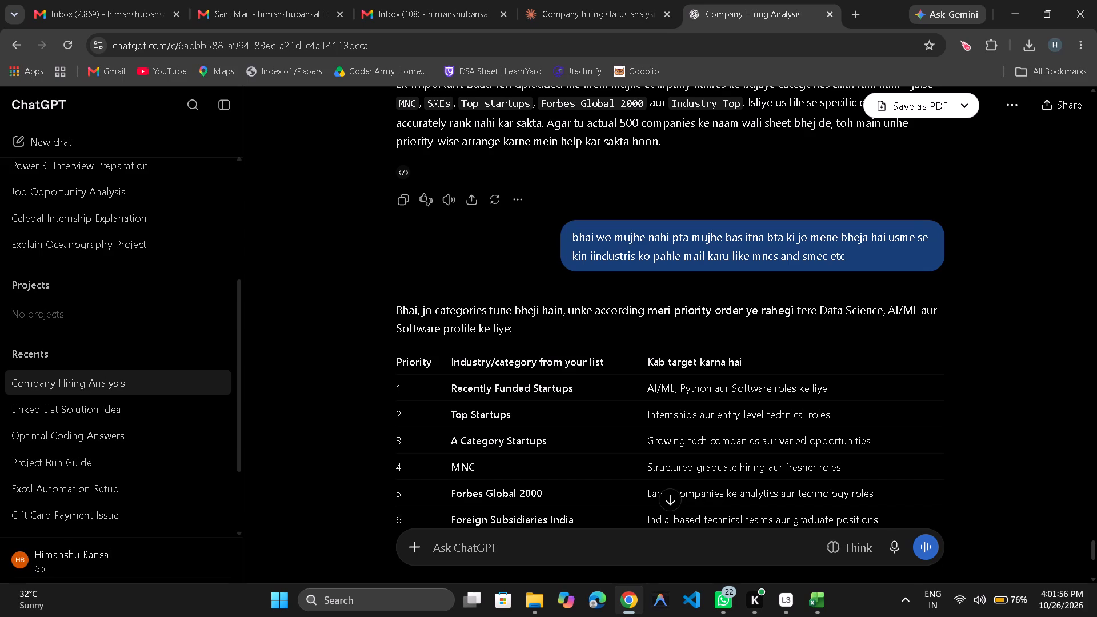
scroll(308, 386, "down", 1)
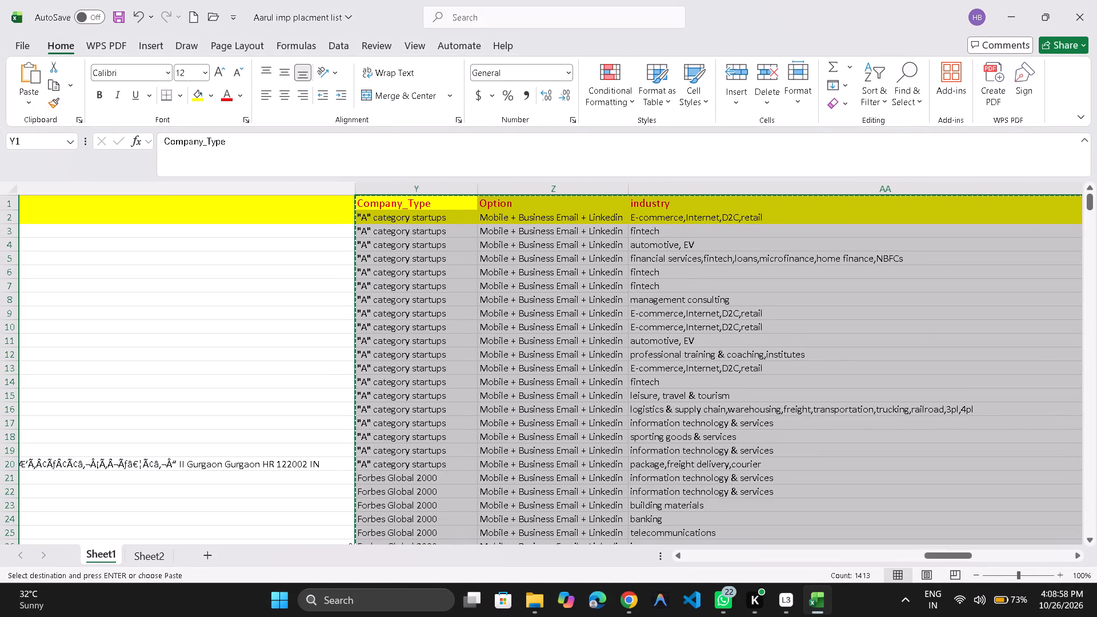
scroll(837, 387, "left", 1)
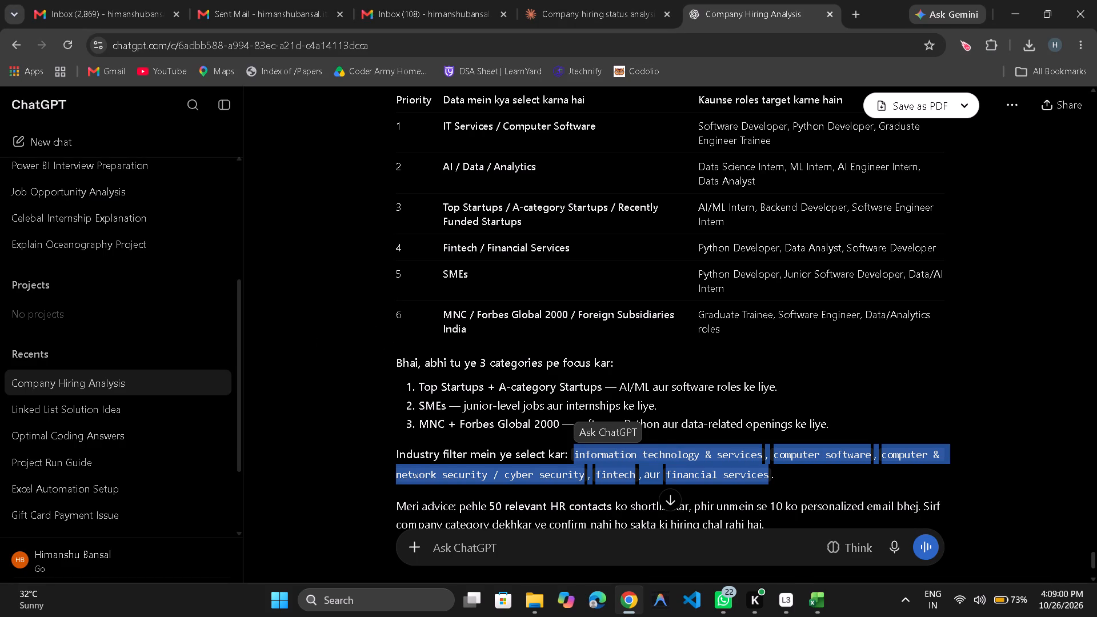
left_click(835, 379)
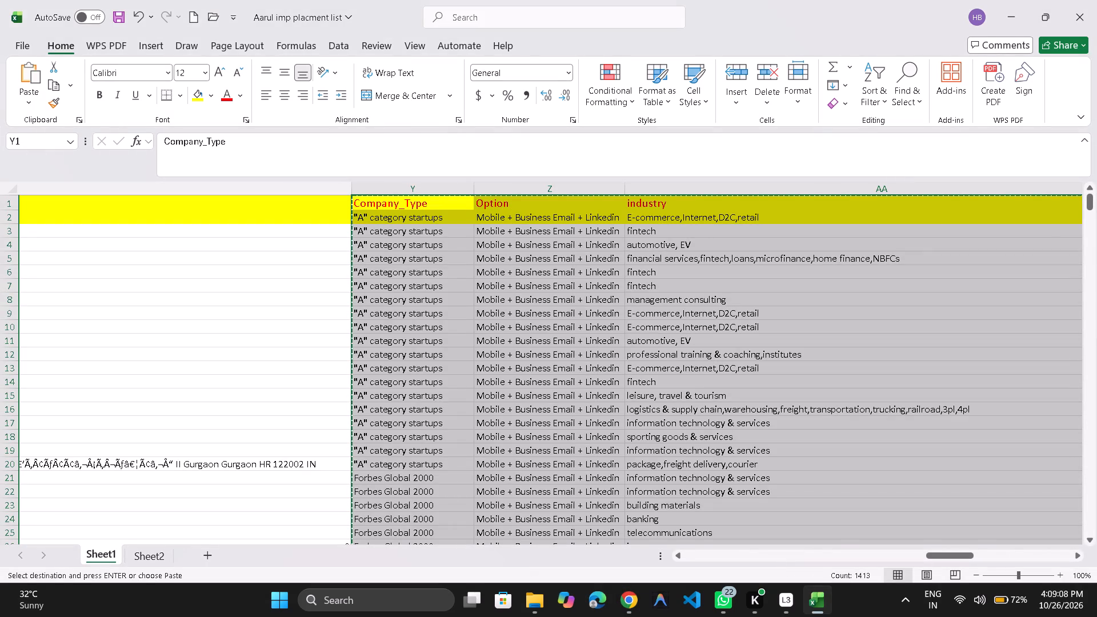
In the Excel workbook, filter Sheet1 by the value of the industry header cell AA1.
left_click(730, 204)
right_click(730, 204)
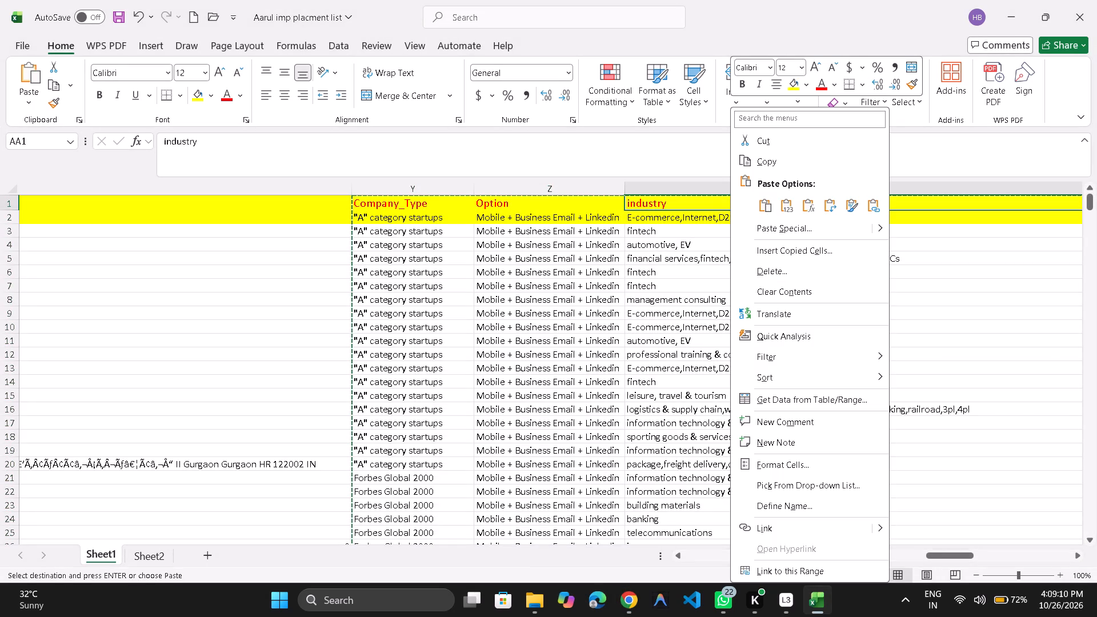
left_click(792, 355)
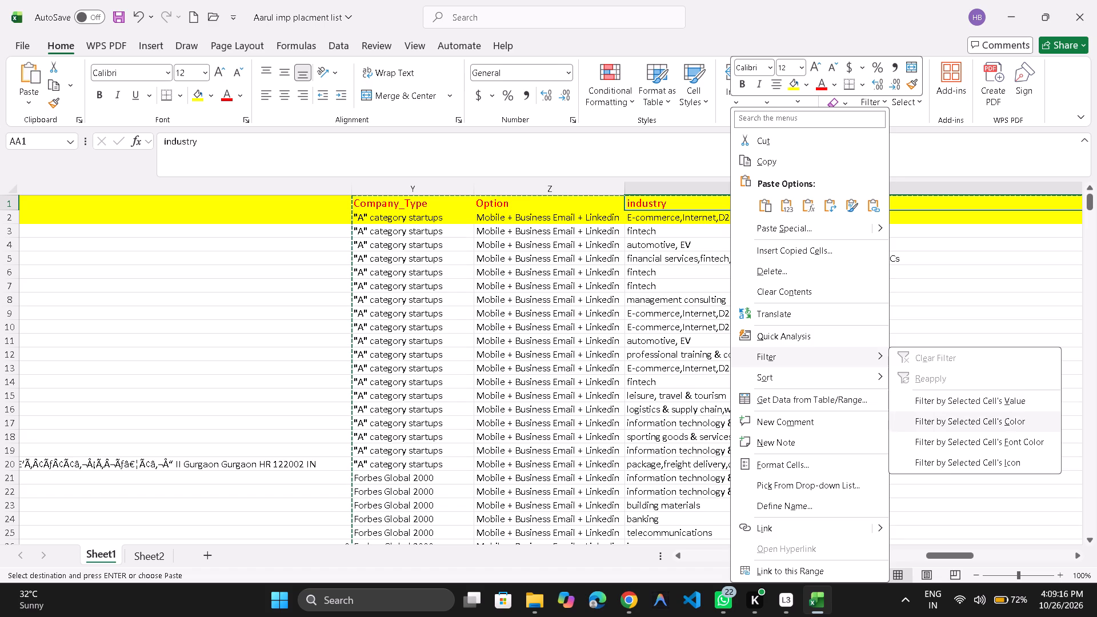
left_click(1004, 403)
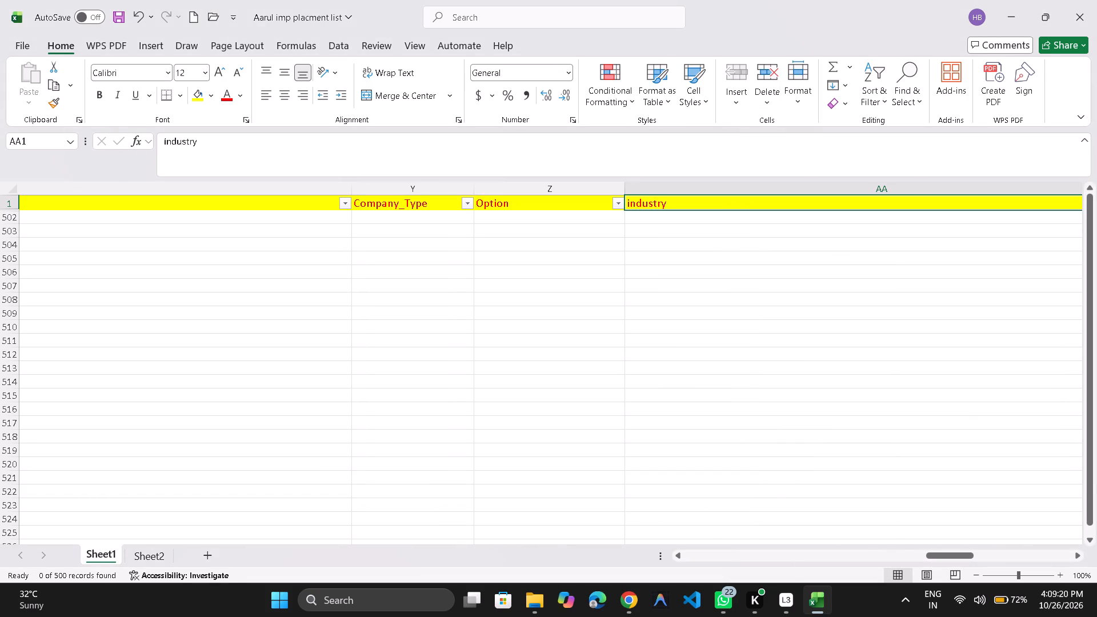
Undo the filter applied to Sheet1 by the industry header cell's value.
key("ctrl+z")
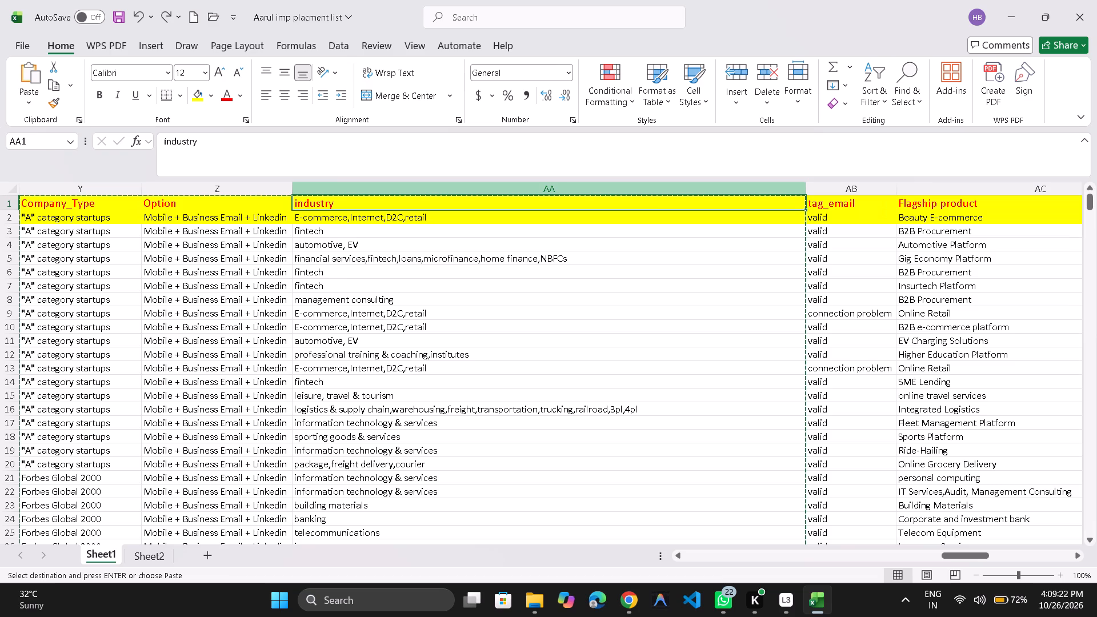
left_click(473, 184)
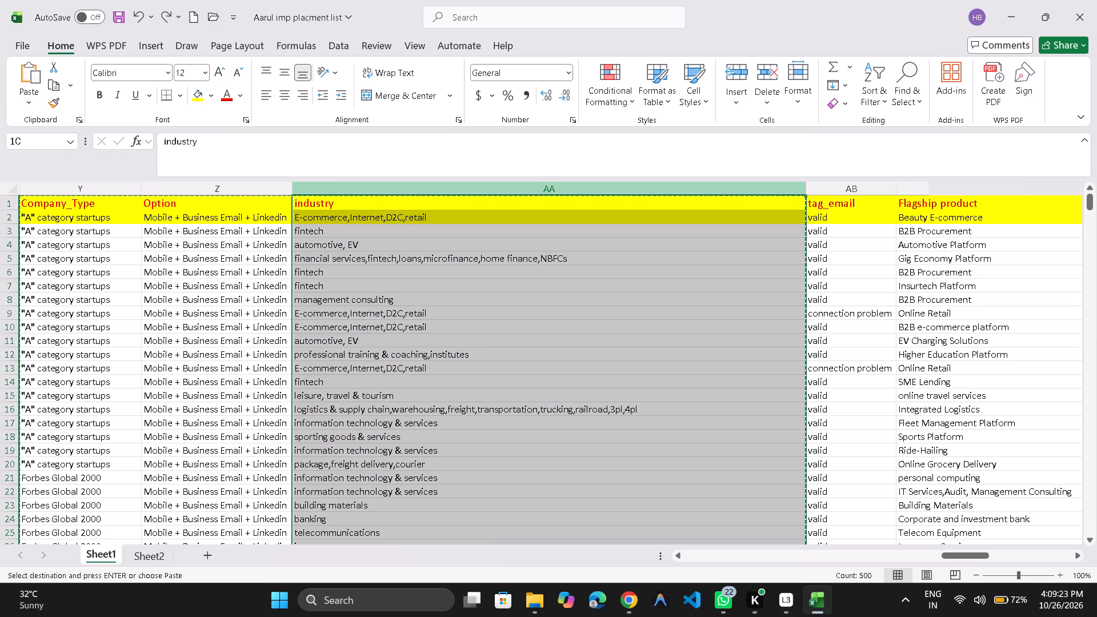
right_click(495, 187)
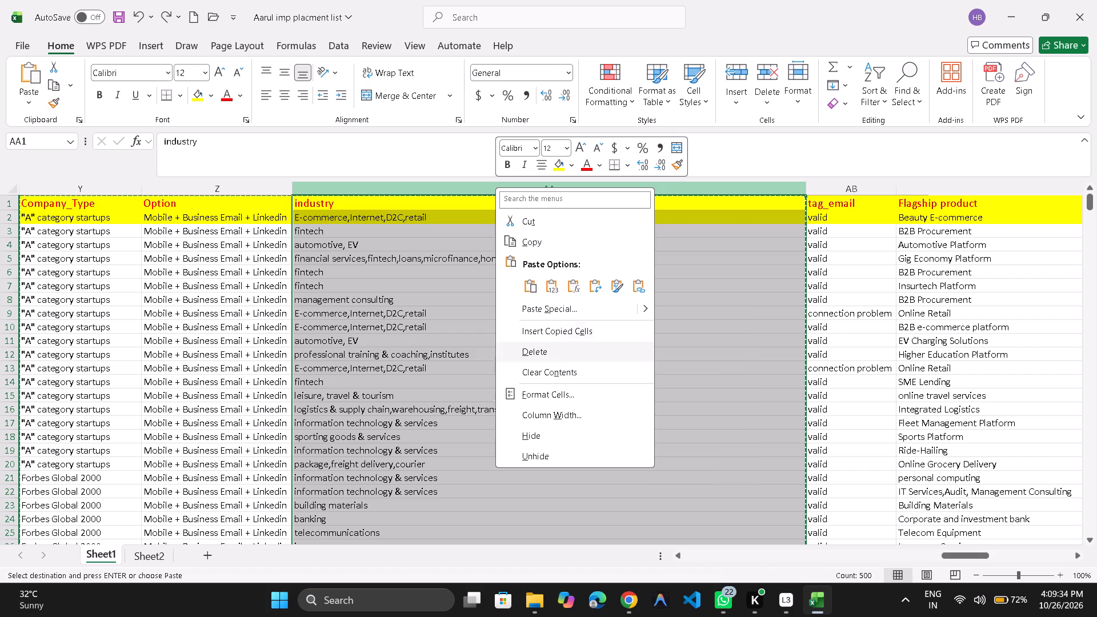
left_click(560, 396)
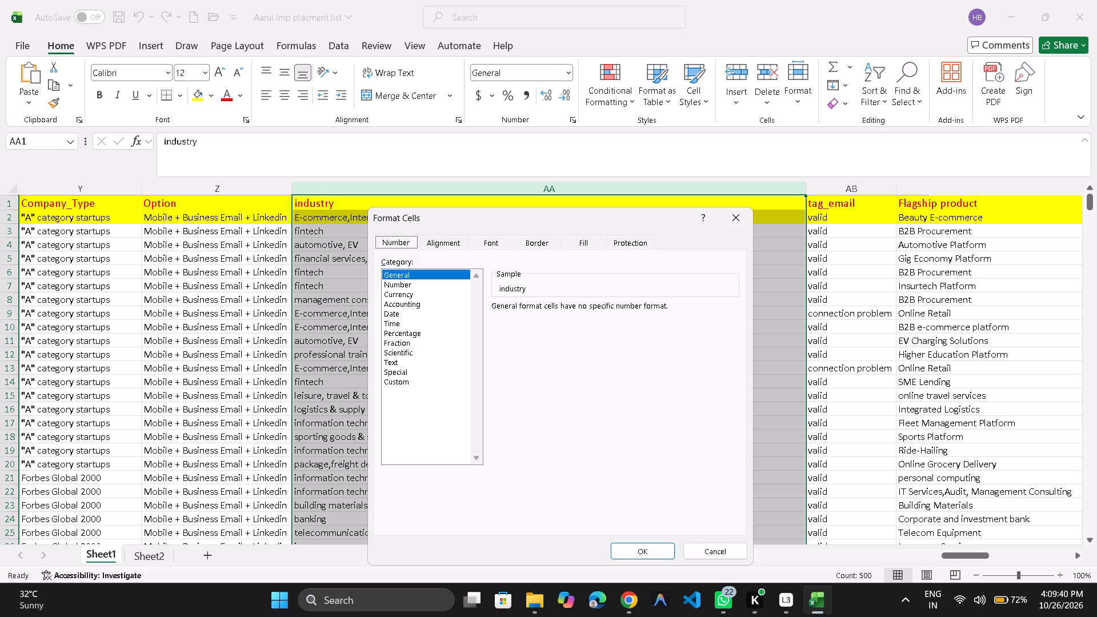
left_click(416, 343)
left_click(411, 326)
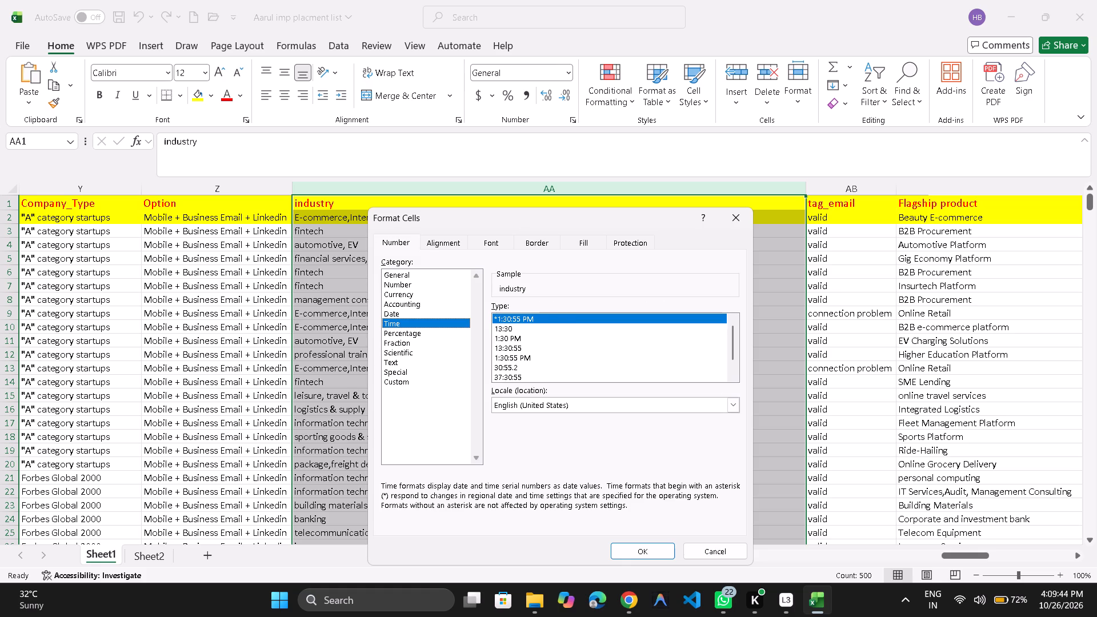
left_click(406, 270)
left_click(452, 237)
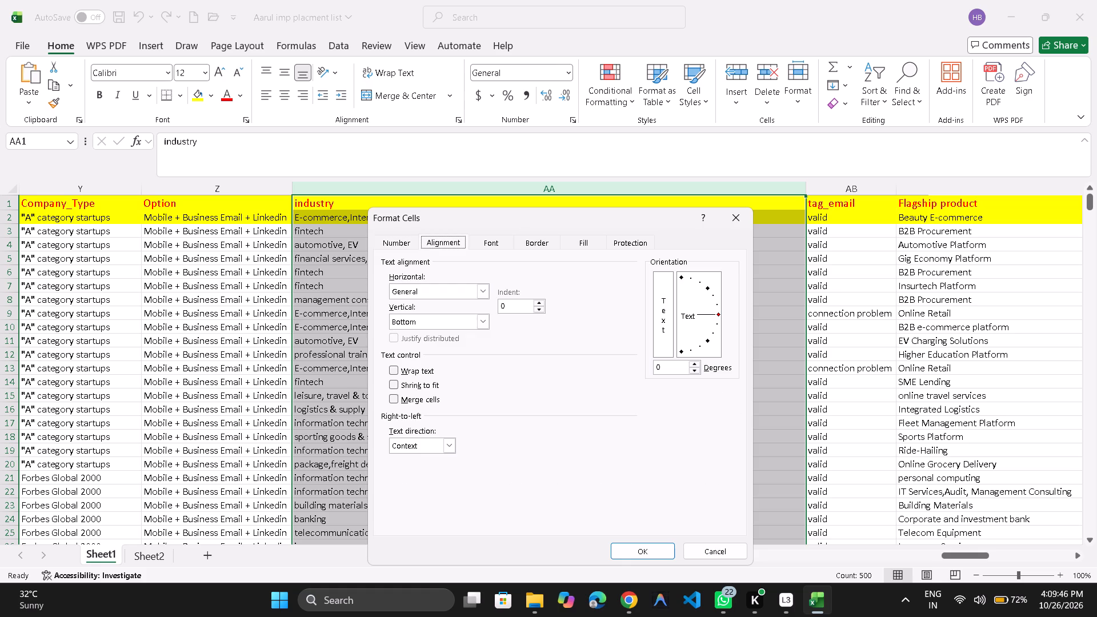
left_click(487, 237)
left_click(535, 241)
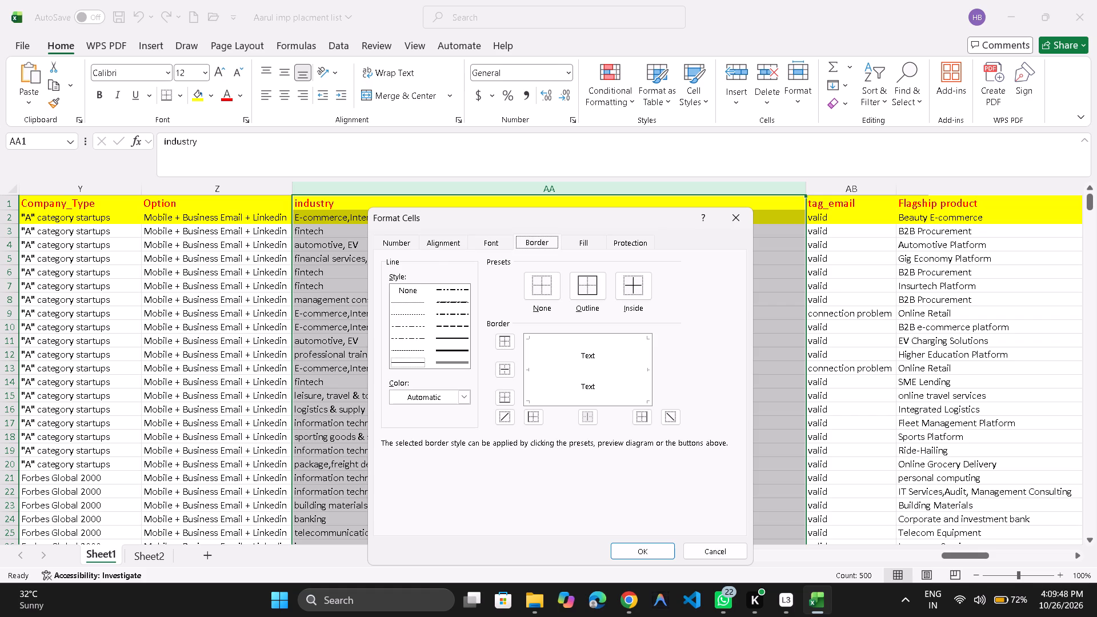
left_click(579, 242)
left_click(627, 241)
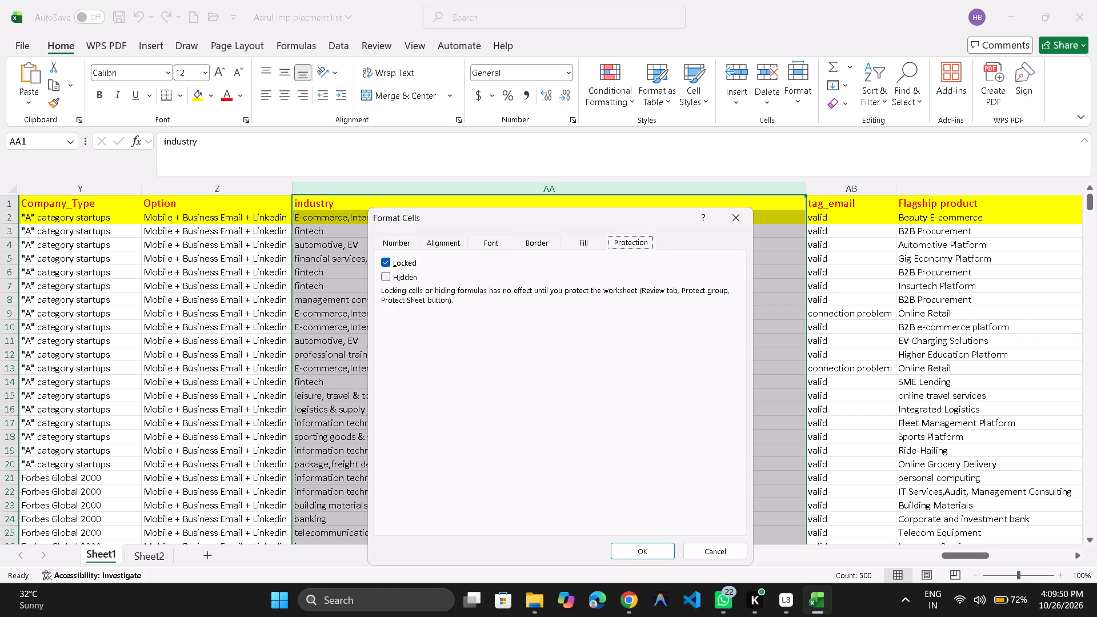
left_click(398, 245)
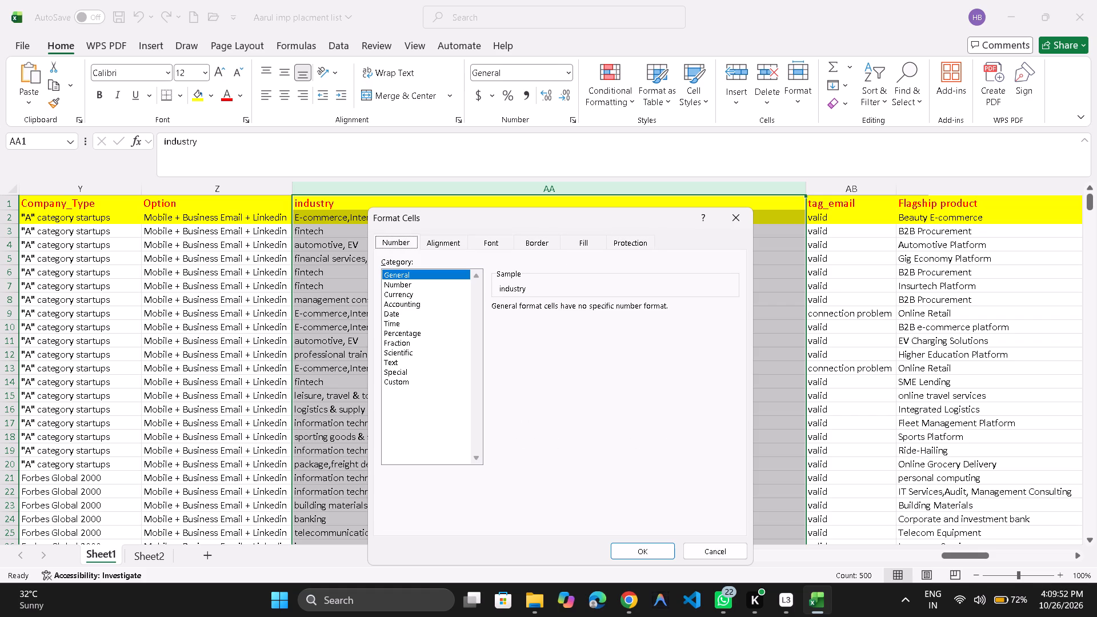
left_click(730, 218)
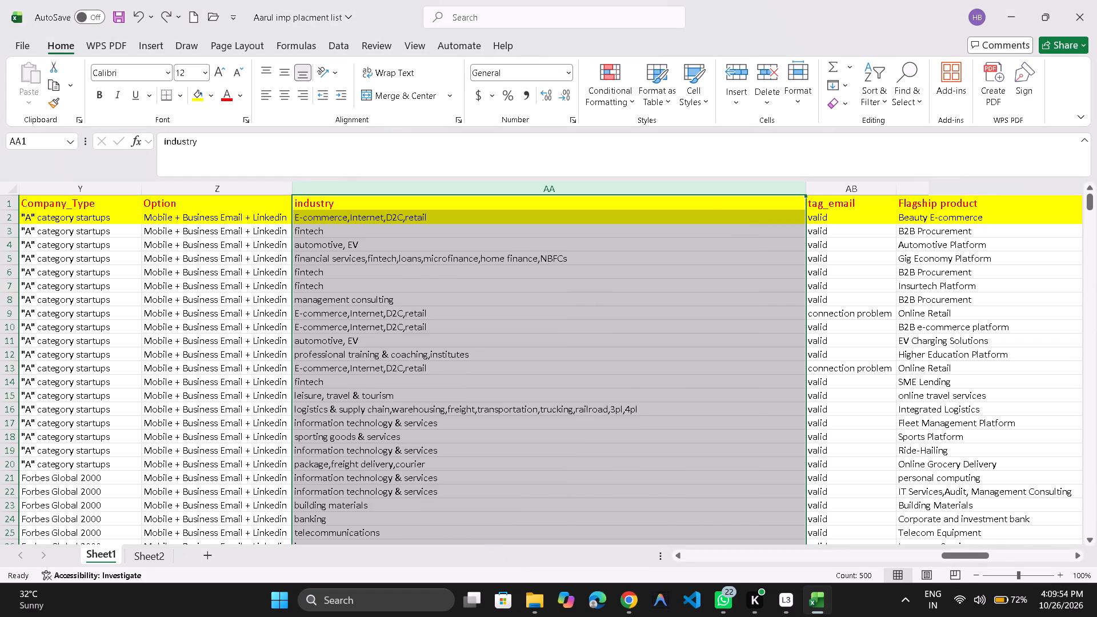
Bring up the commands available for Sheet1's selected industry column.
right_click(524, 205)
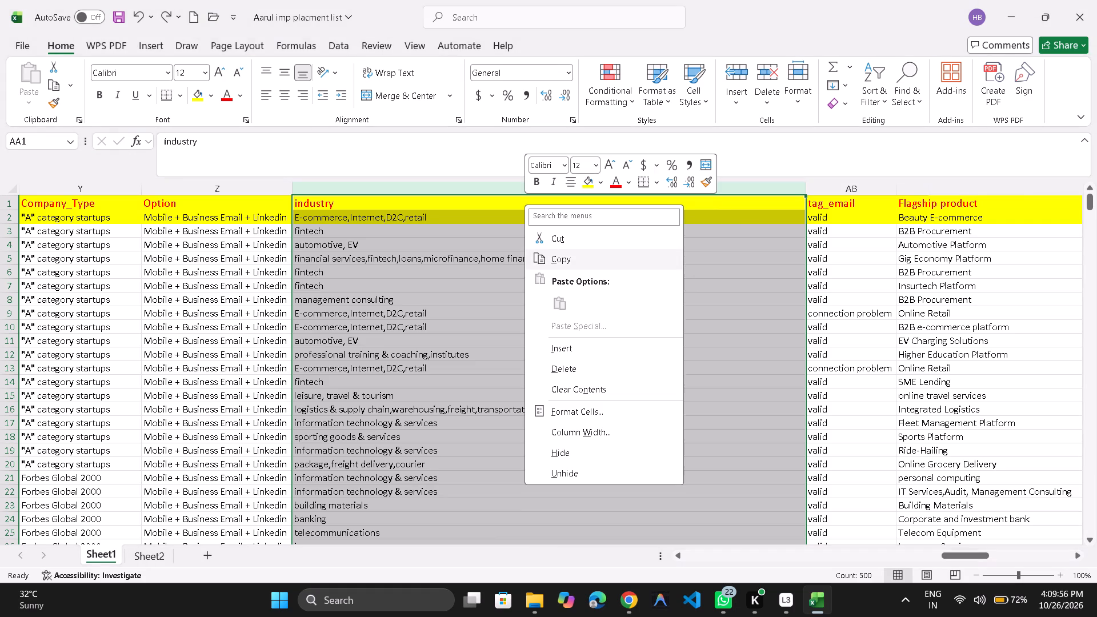
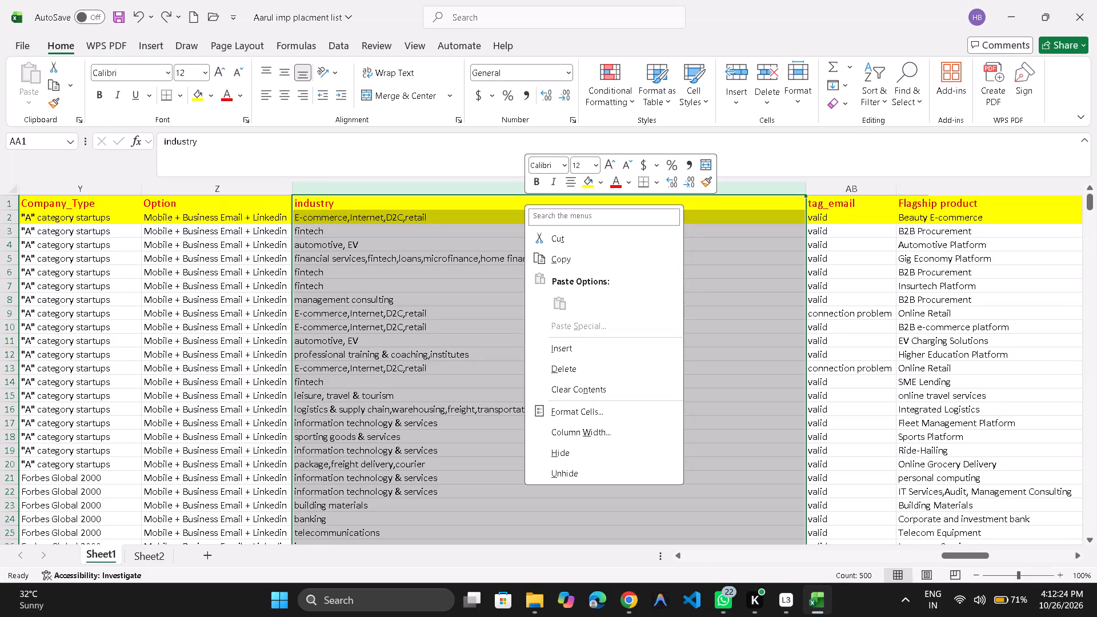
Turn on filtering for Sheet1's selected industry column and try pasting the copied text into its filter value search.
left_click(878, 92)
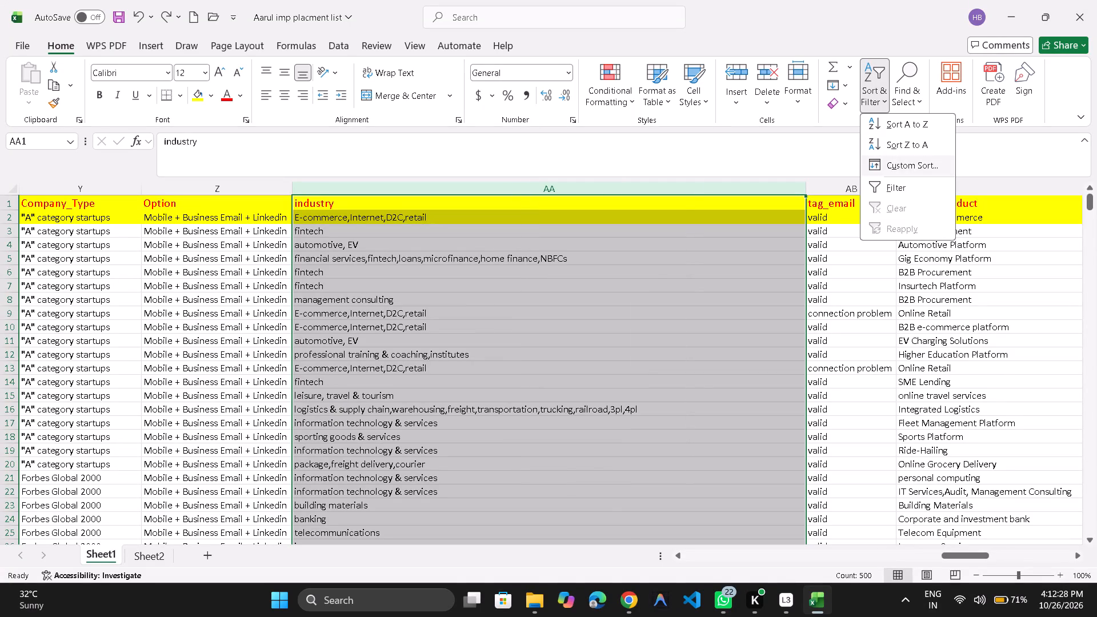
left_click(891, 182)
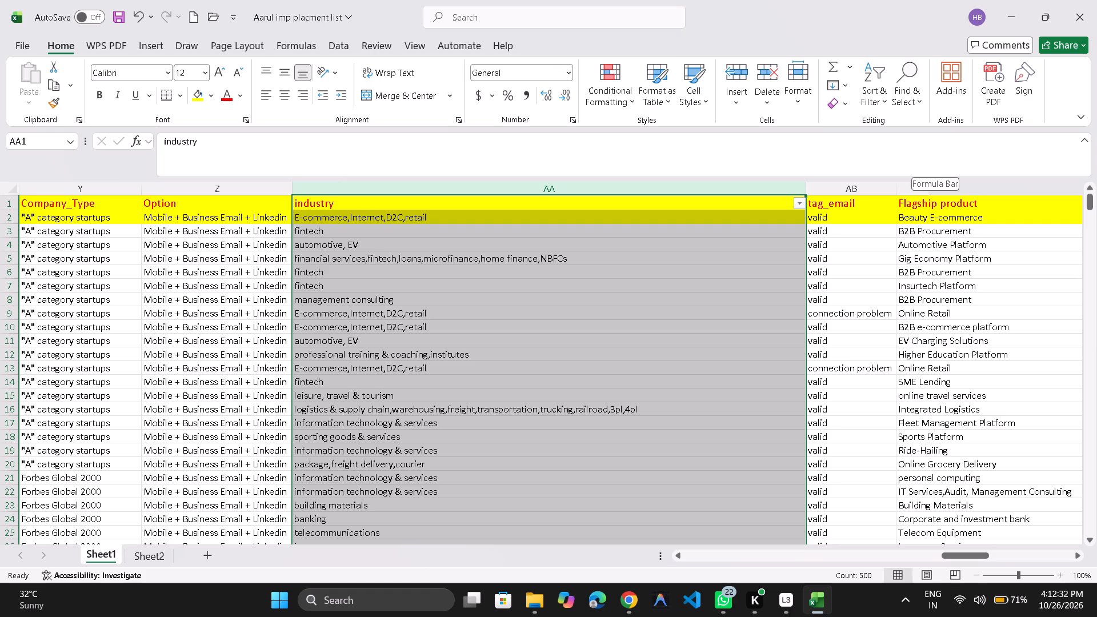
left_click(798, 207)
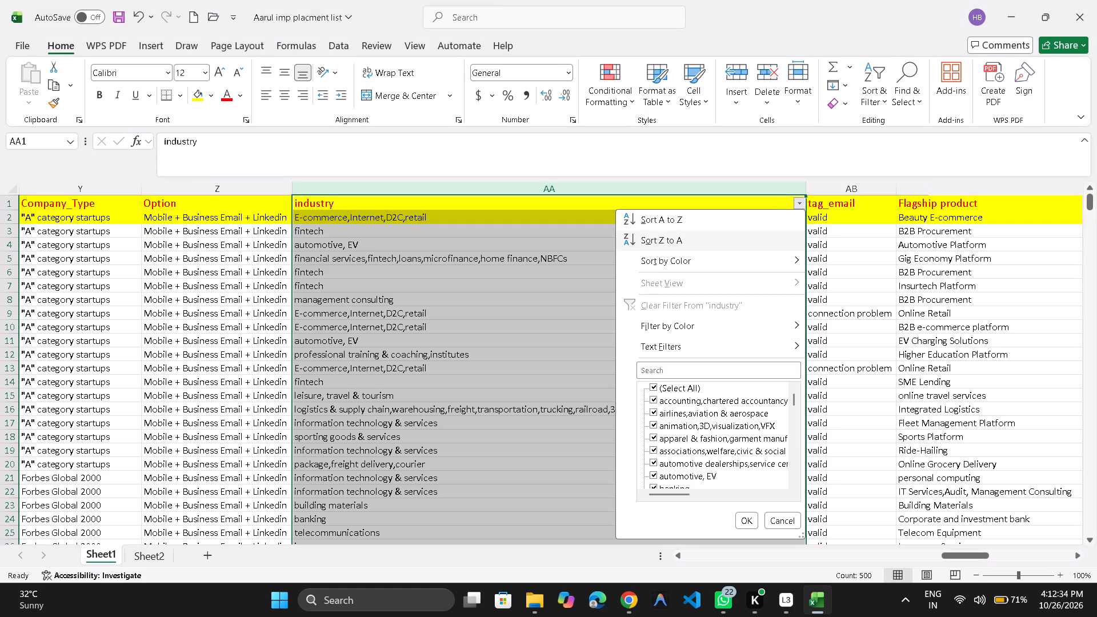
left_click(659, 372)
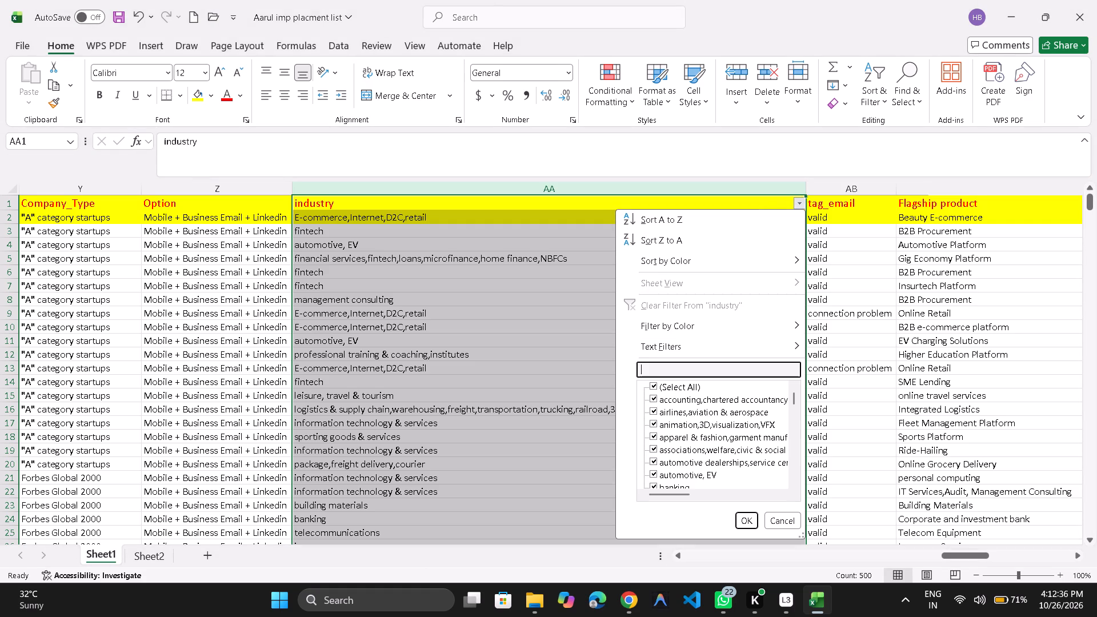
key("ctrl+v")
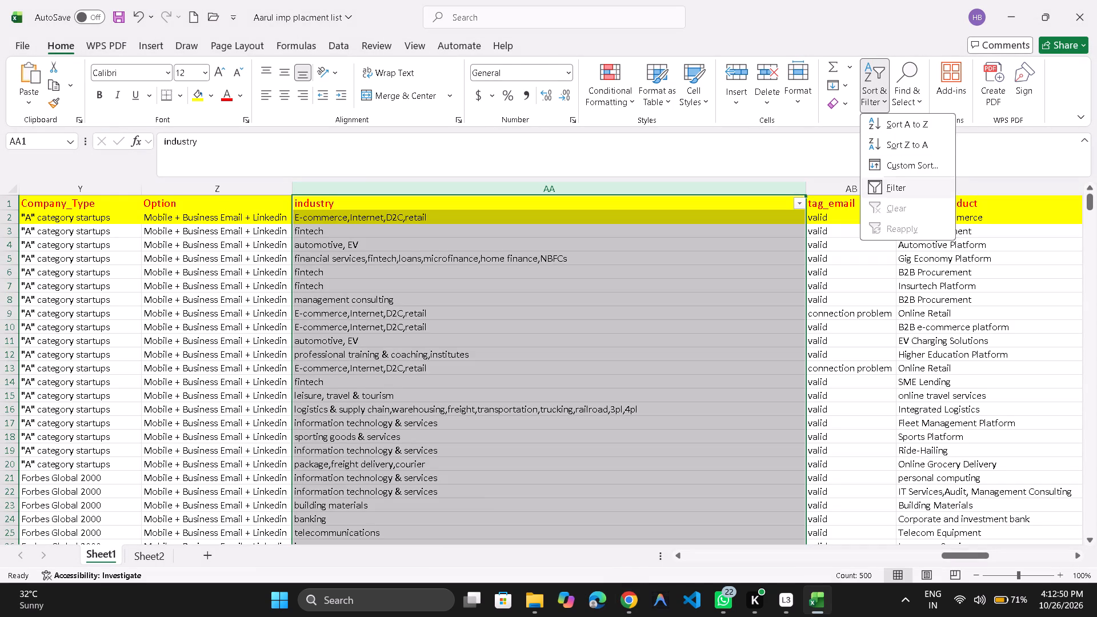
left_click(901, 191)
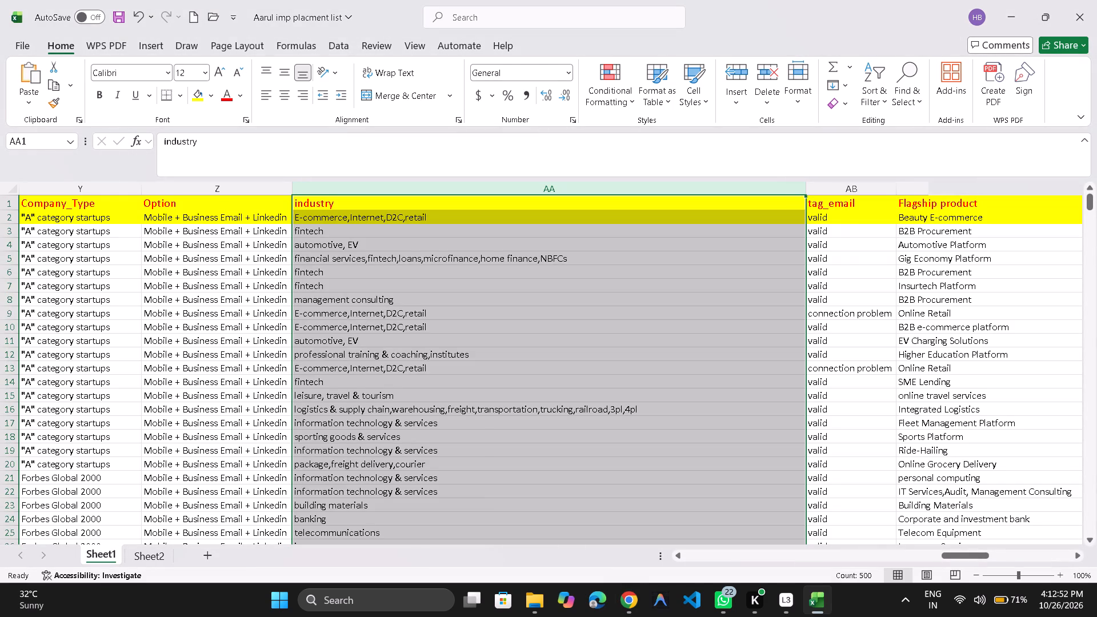
Turn filtering on again for Sheet1's industry column.
left_click(874, 99)
left_click(884, 189)
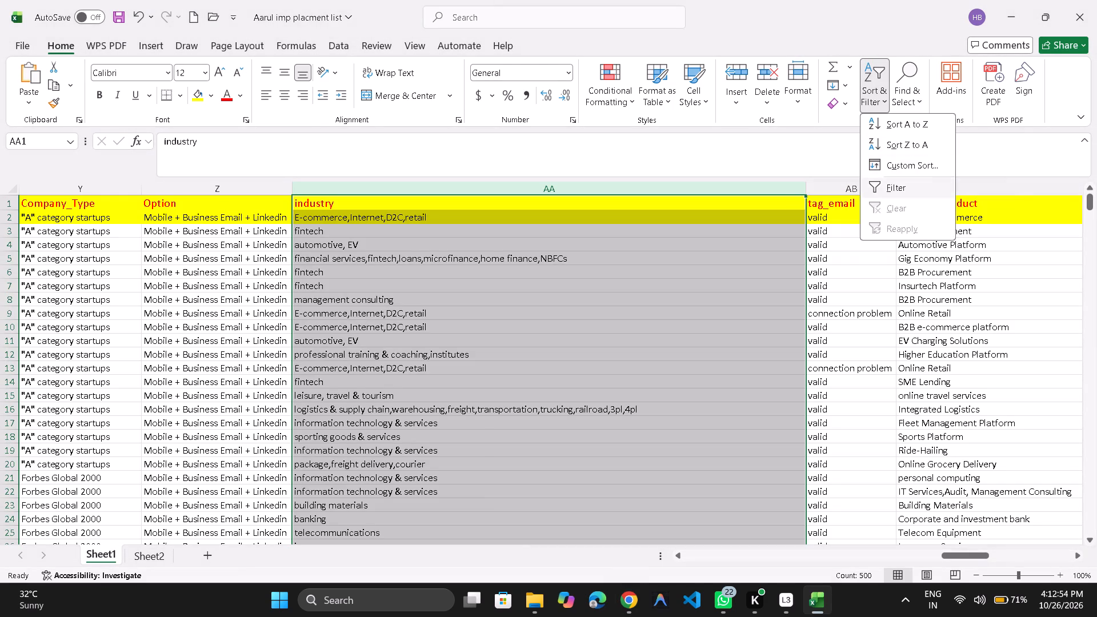
Look through the industry column's filter values and deselect all of them.
left_click(795, 203)
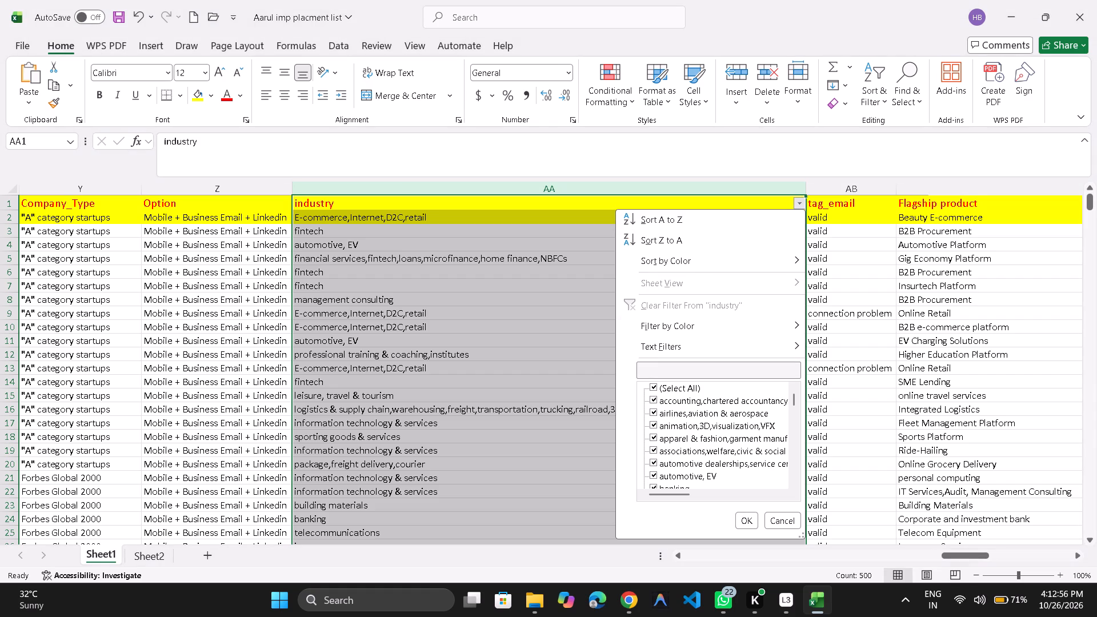
scroll(654, 401, "down", 5)
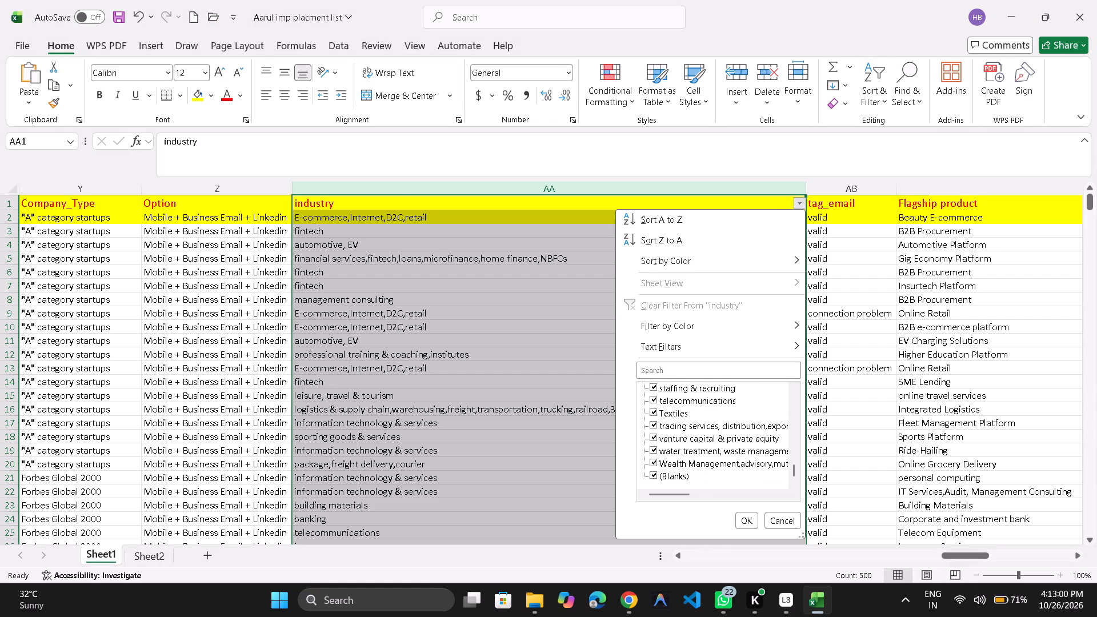
scroll(654, 401, "down", 1)
scroll(654, 401, "up", 6)
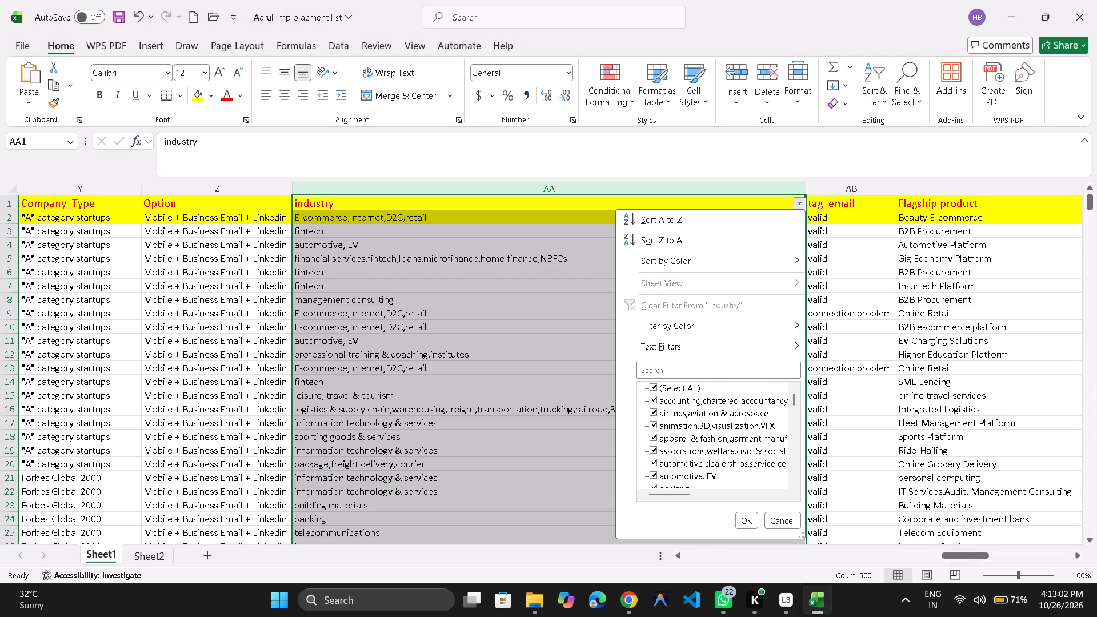
left_click(652, 385)
Include information technology & services in the industry filter's selection.
scroll(666, 466, "down", 2)
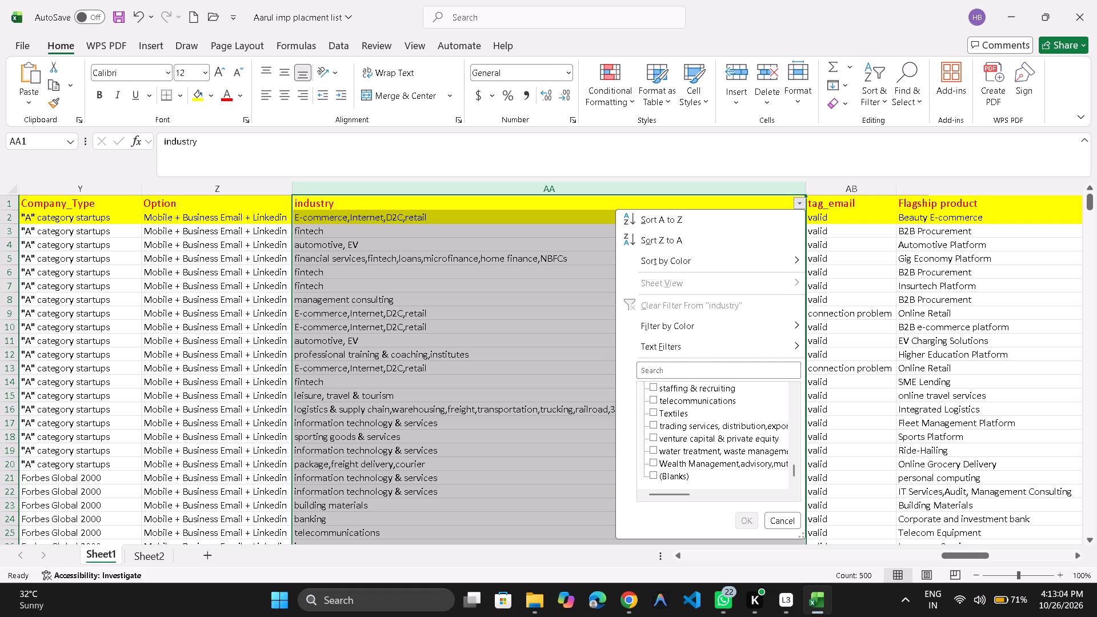
scroll(666, 466, "down", 1)
left_click_drag(795, 467, 793, 472)
left_click_drag(793, 472, 793, 468)
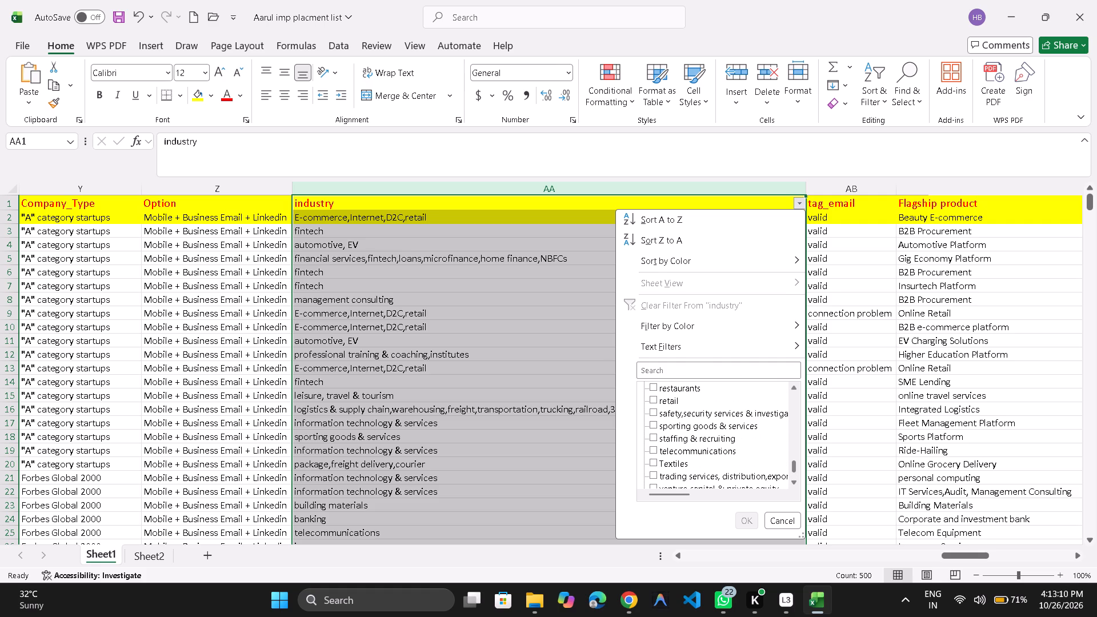
left_click_drag(793, 468, 793, 467)
left_click_drag(793, 467, 792, 462)
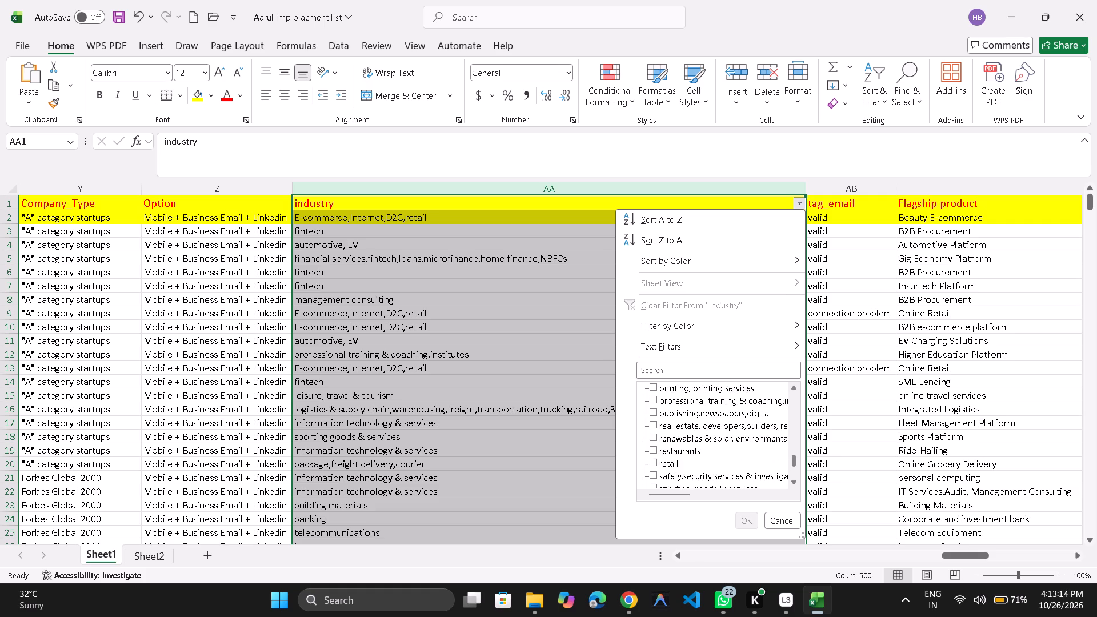
left_click_drag(792, 462, 791, 453)
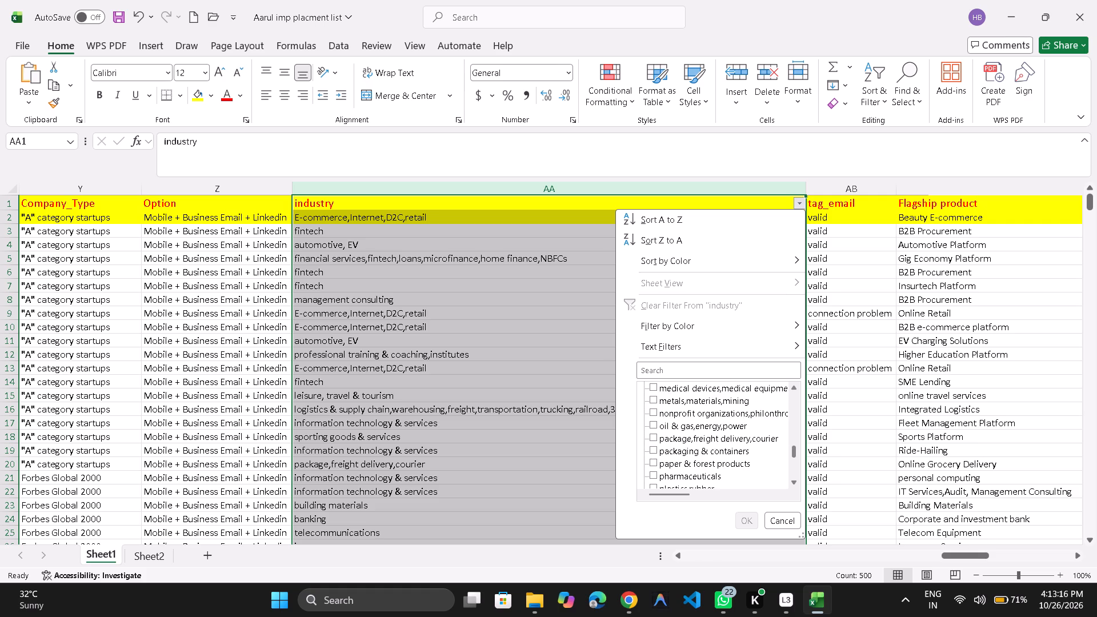
left_click_drag(791, 453, 787, 443)
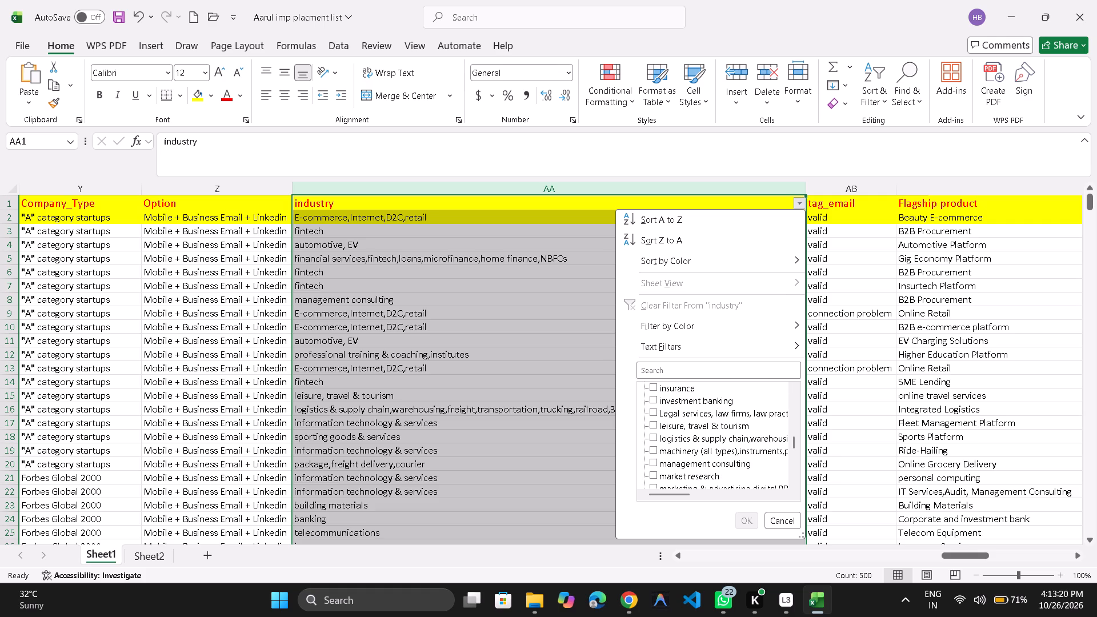
left_click(792, 438)
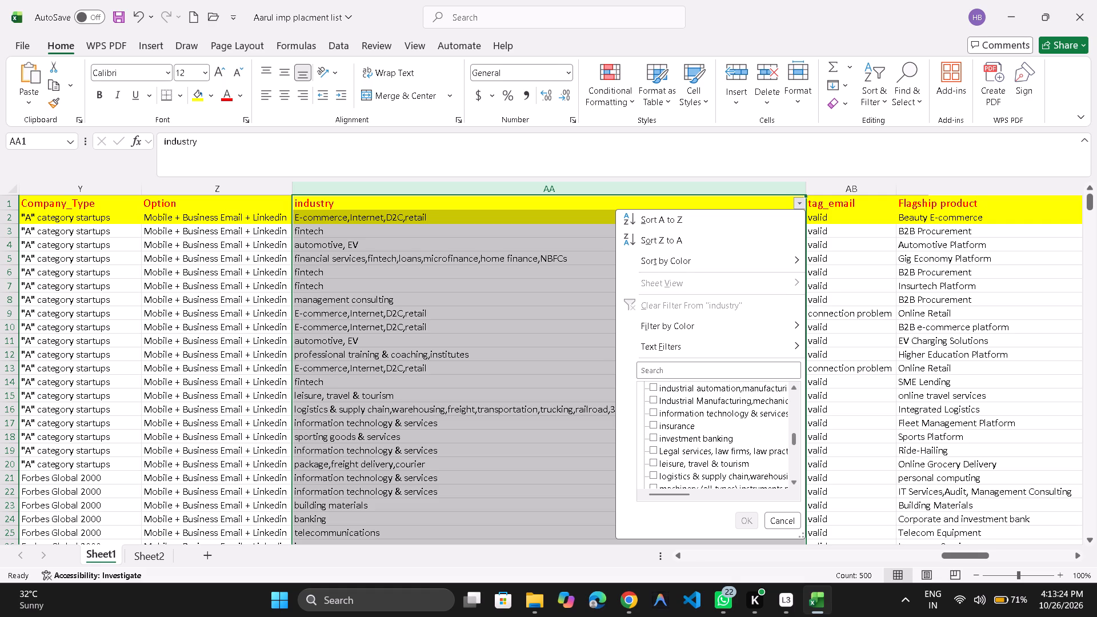
left_click(652, 412)
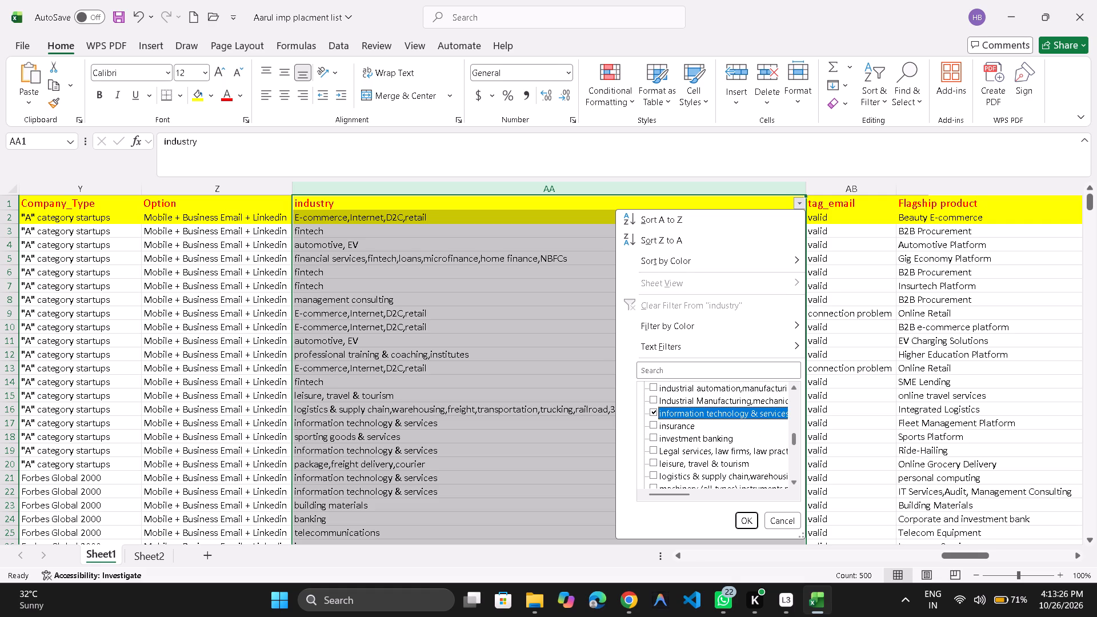
Add fintech and engineering services to the values selected in the industry filter.
left_click_drag(792, 439, 792, 436)
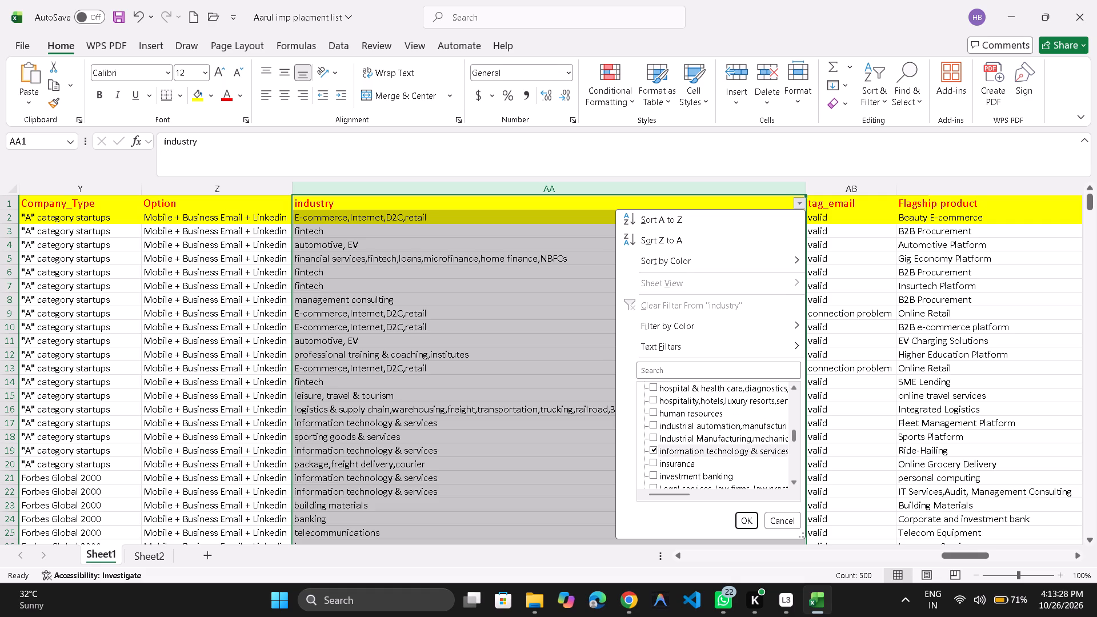
left_click_drag(792, 436, 793, 432)
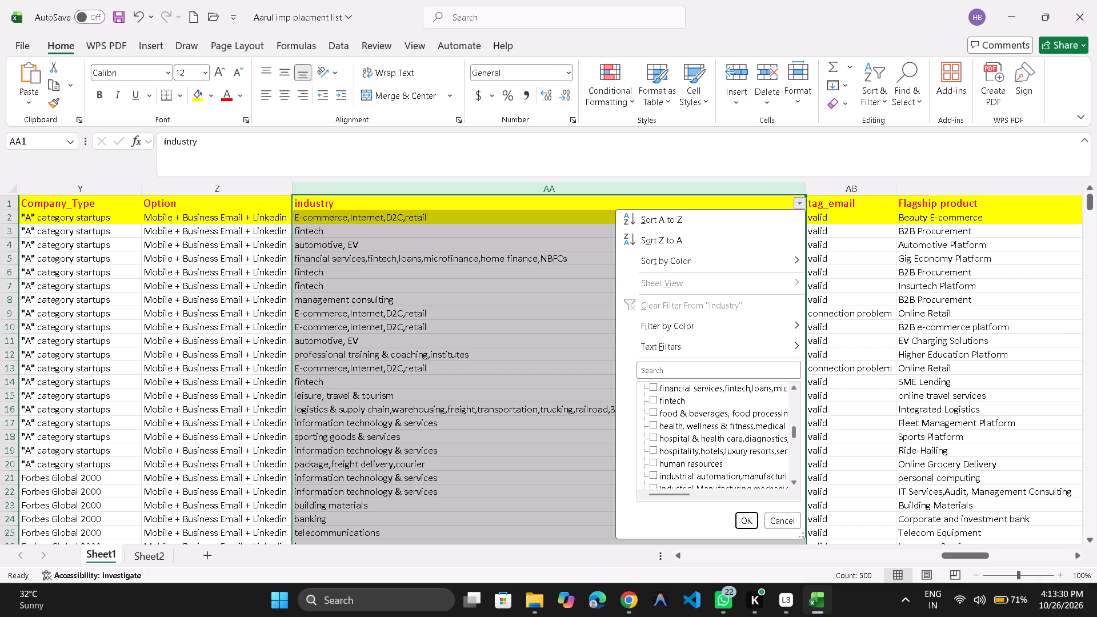
left_click_drag(793, 432, 795, 431)
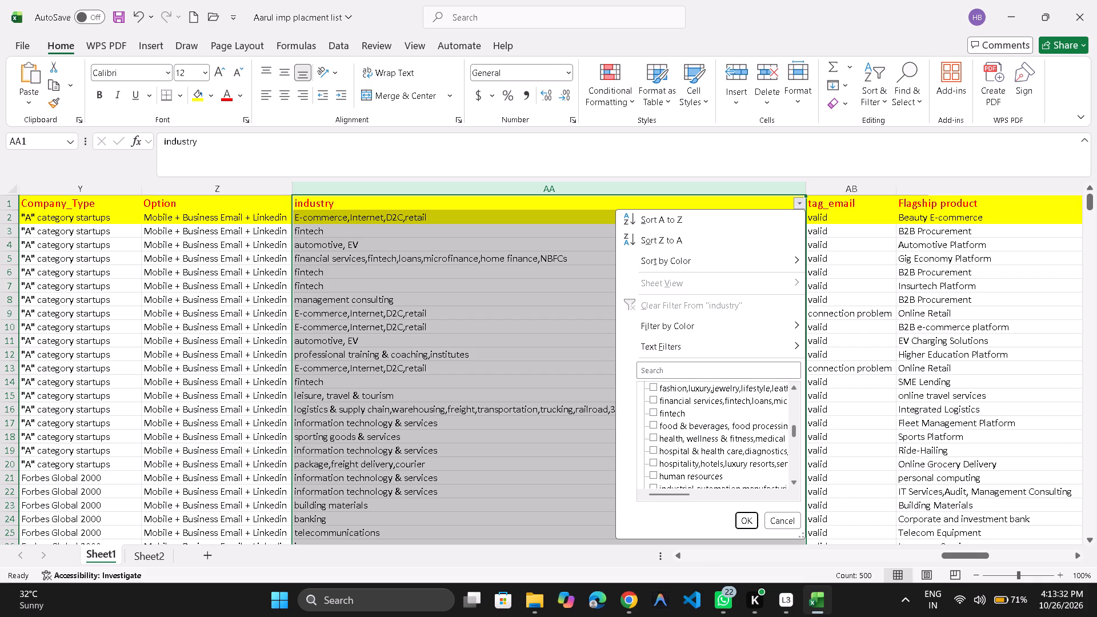
left_click(648, 409)
left_click(662, 412)
left_click_drag(792, 428, 792, 425)
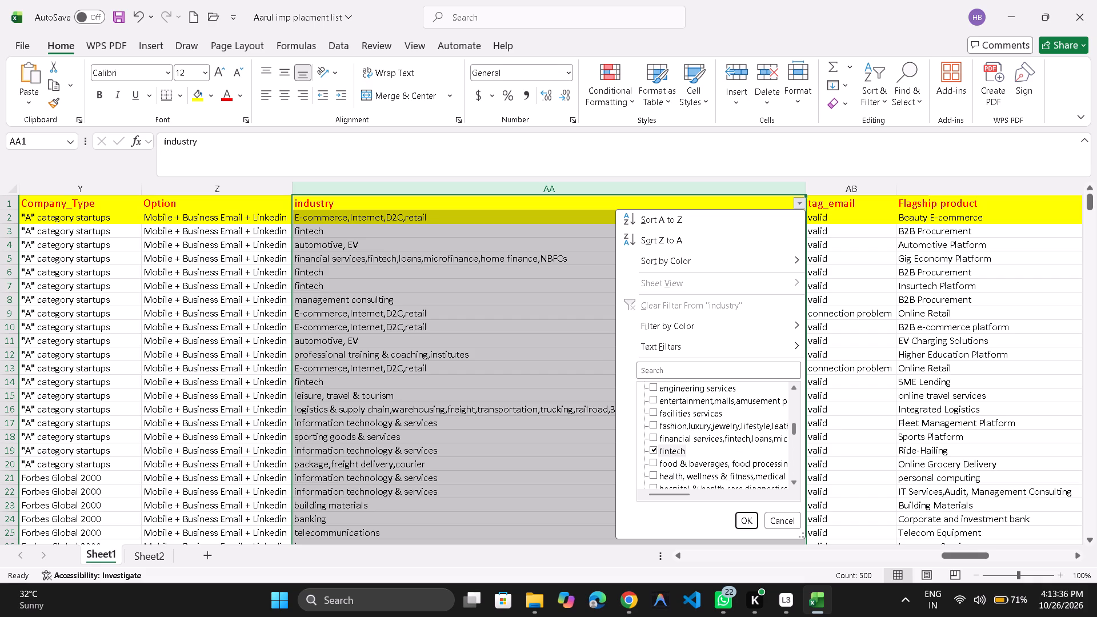
left_click_drag(792, 425, 792, 422)
left_click(655, 423)
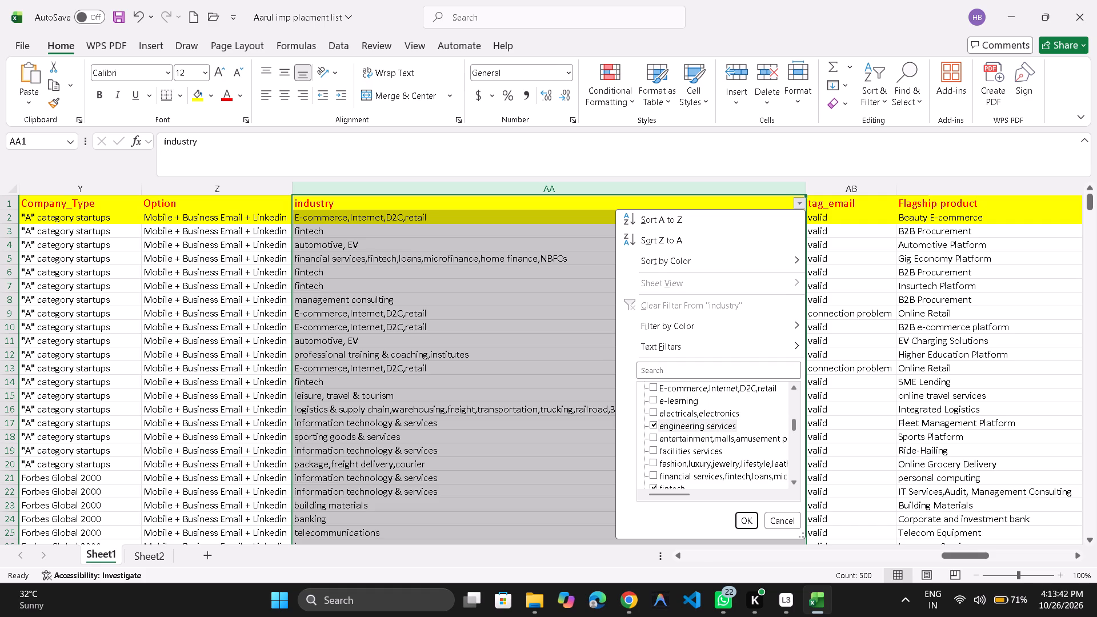
Add computer software and computer & network security to the industry filter's selection, and apply the filter to Sheet1.
left_click_drag(792, 424, 795, 417)
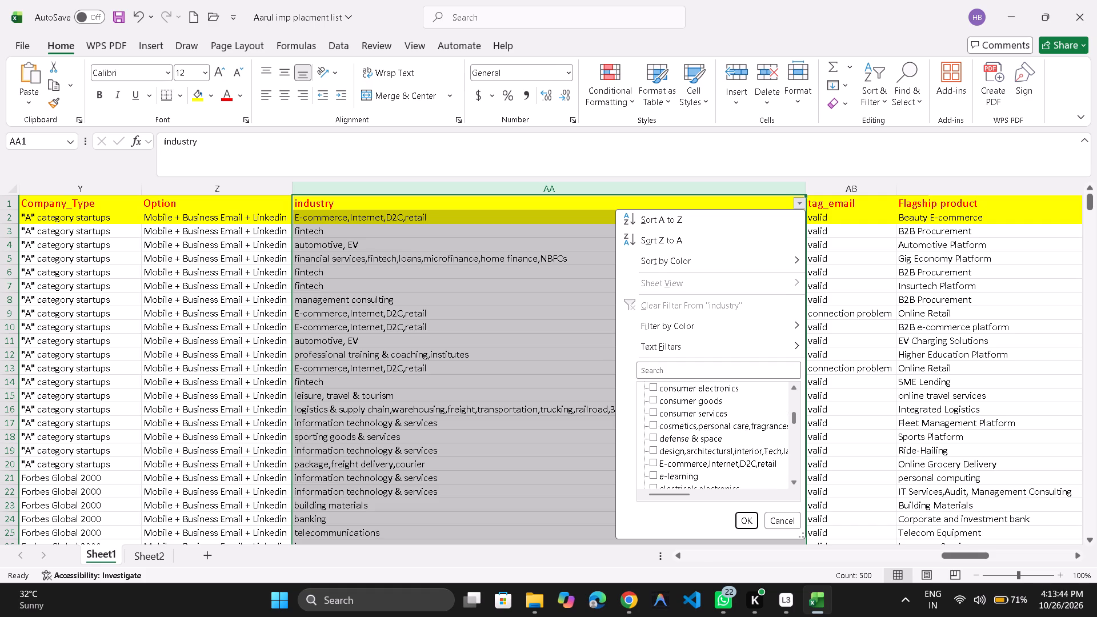
left_click_drag(795, 417, 796, 417)
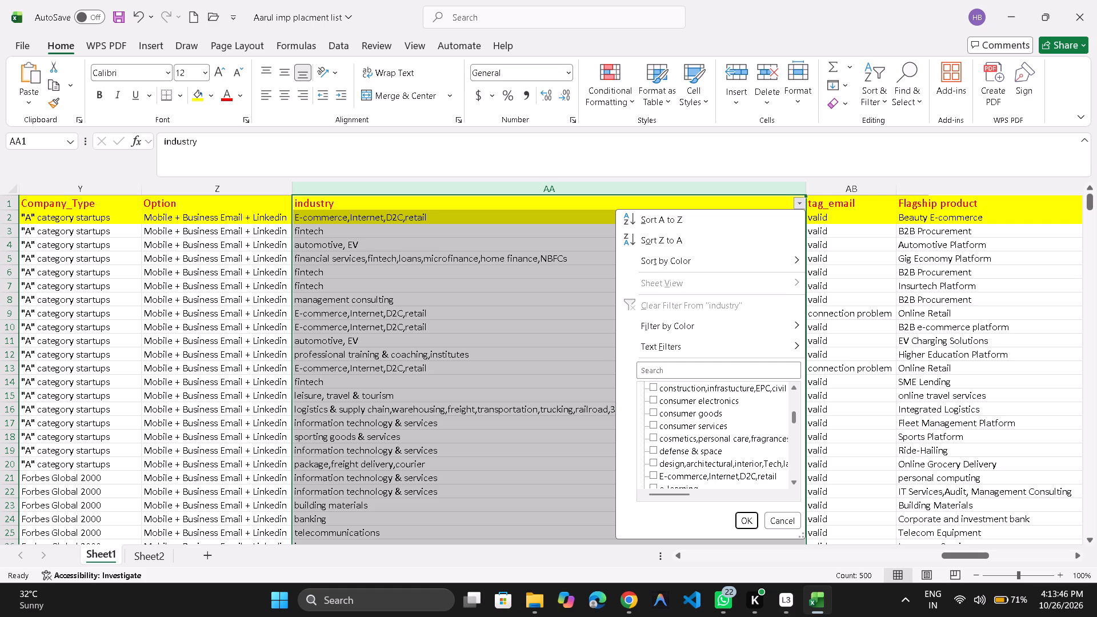
left_click(793, 414)
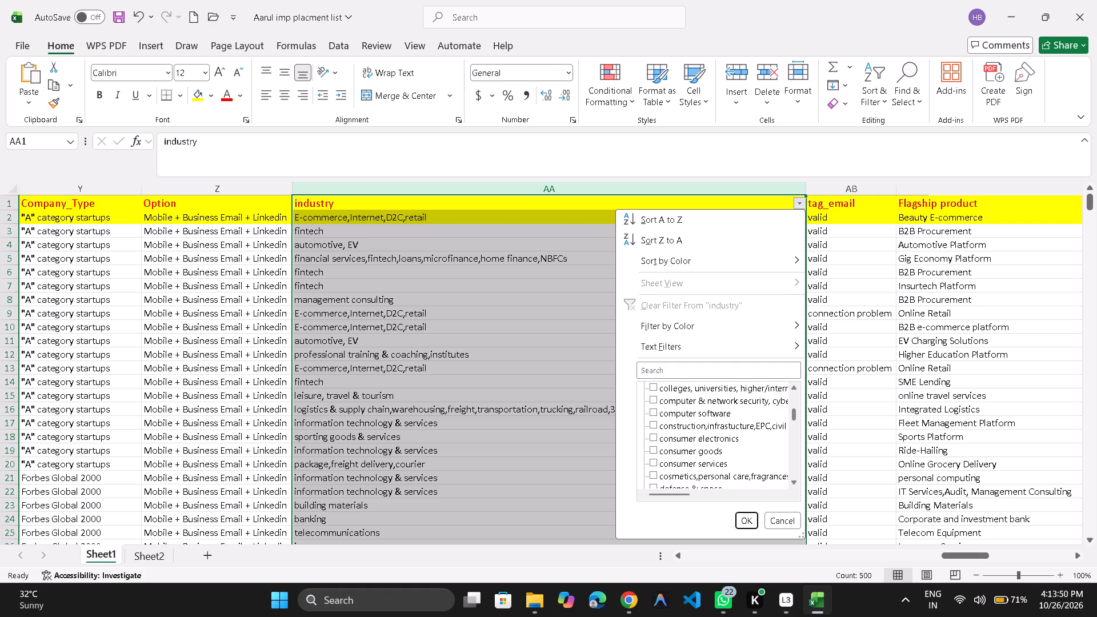
left_click(654, 412)
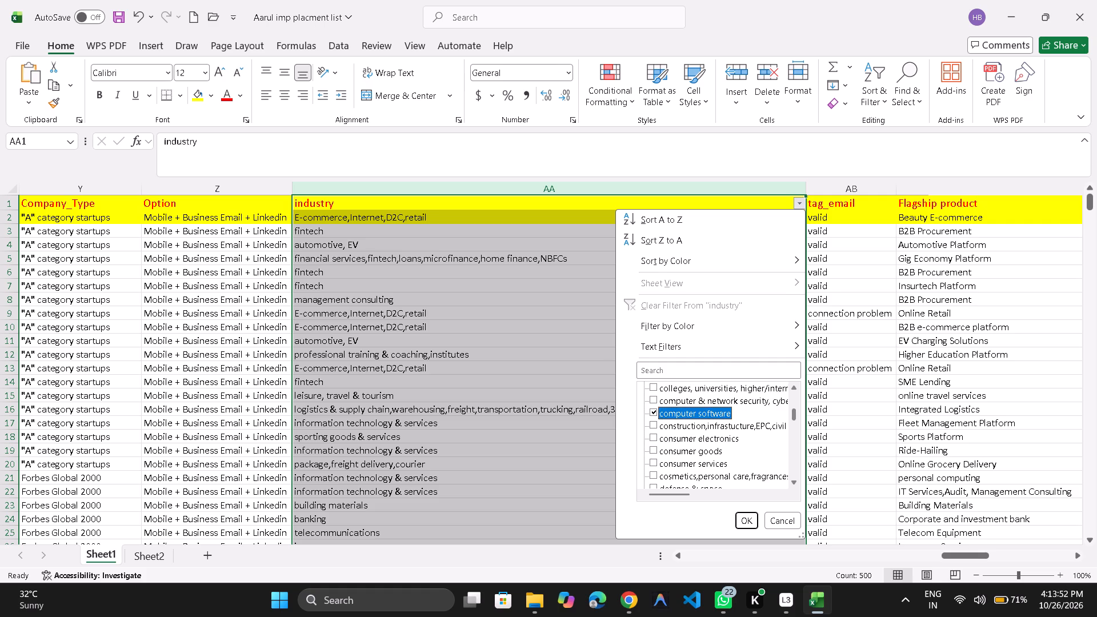
left_click(654, 397)
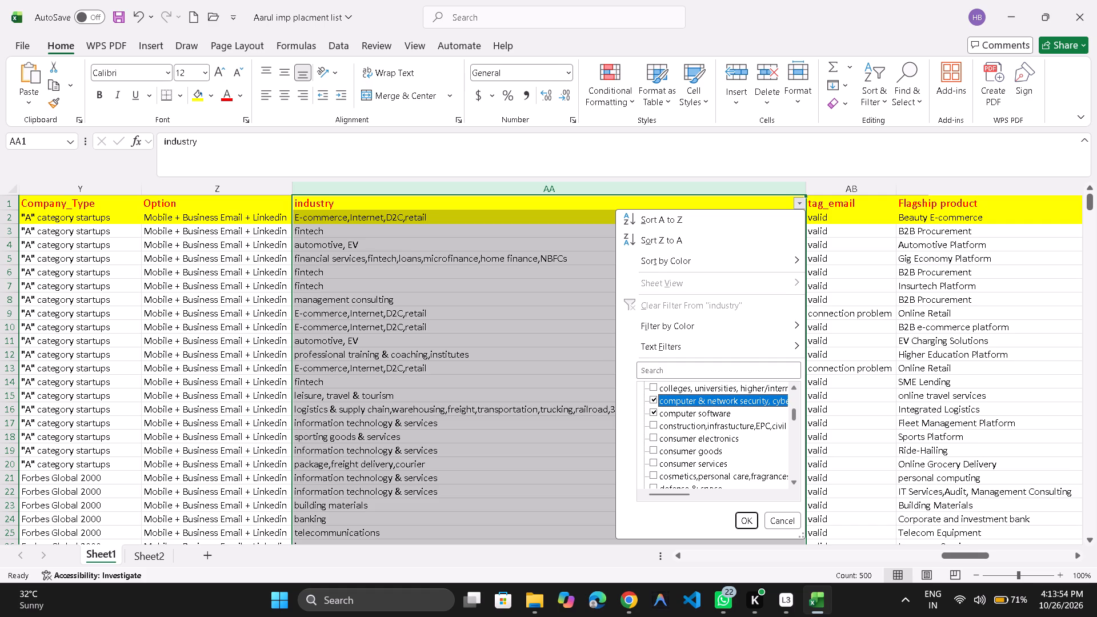
left_click(748, 523)
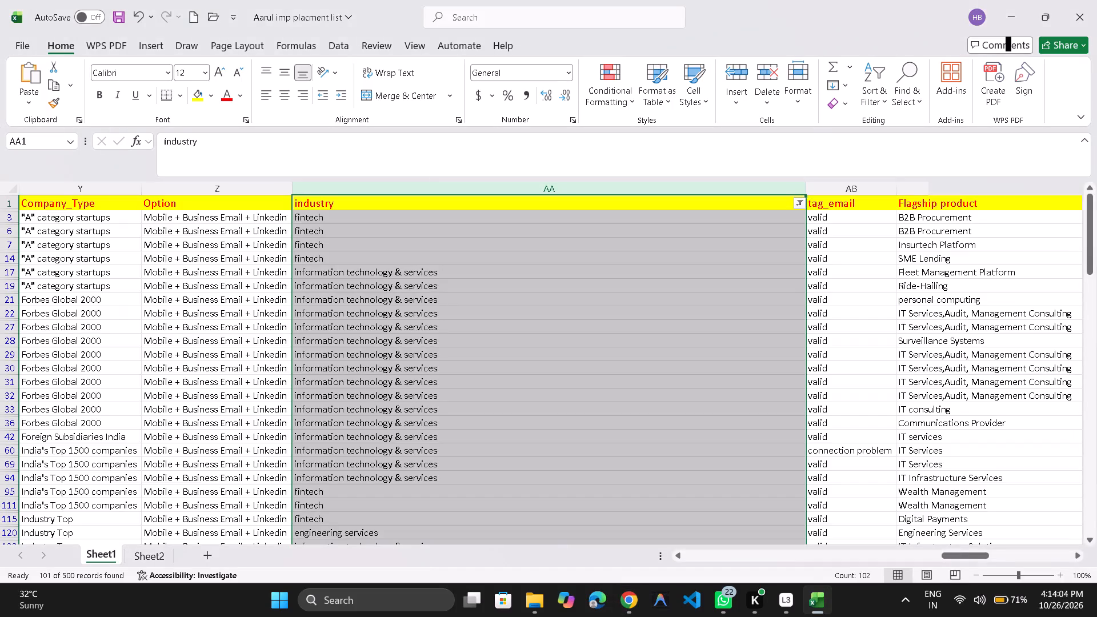
Search the industry filter's values for "fina", and clear the search.
left_click(803, 207)
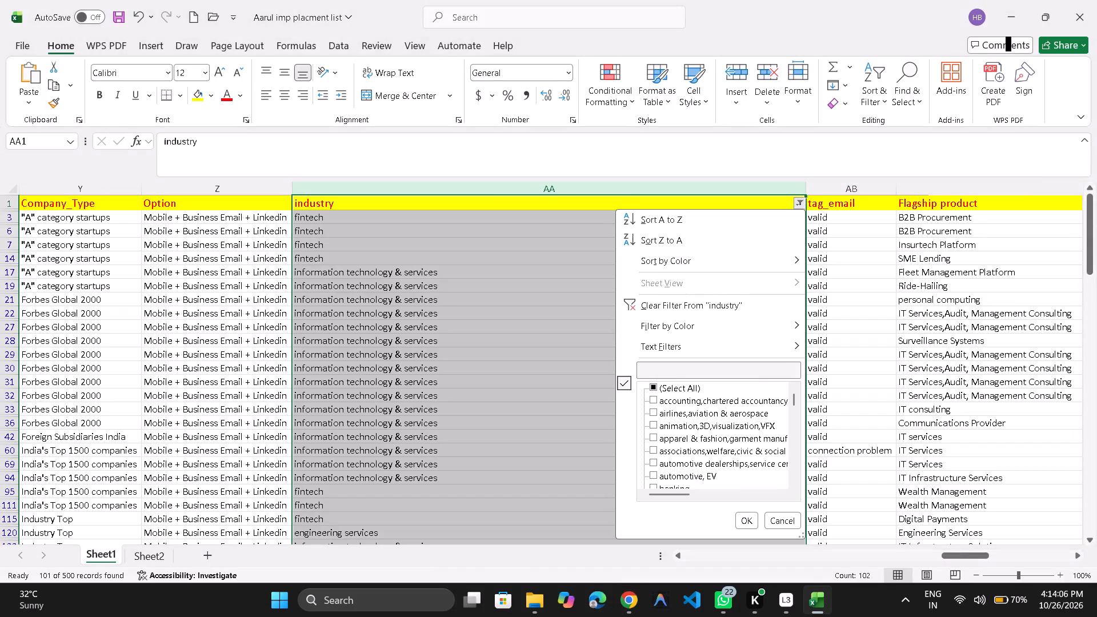
left_click(723, 369)
type("fina")
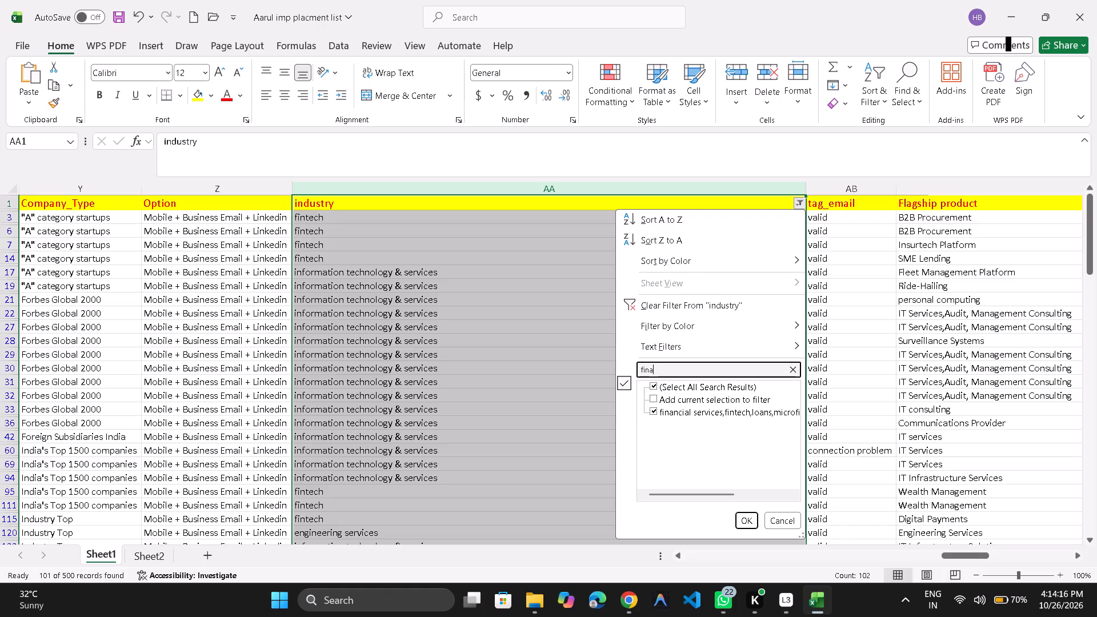
left_click_drag(686, 370, 632, 367)
key("BackSpace")
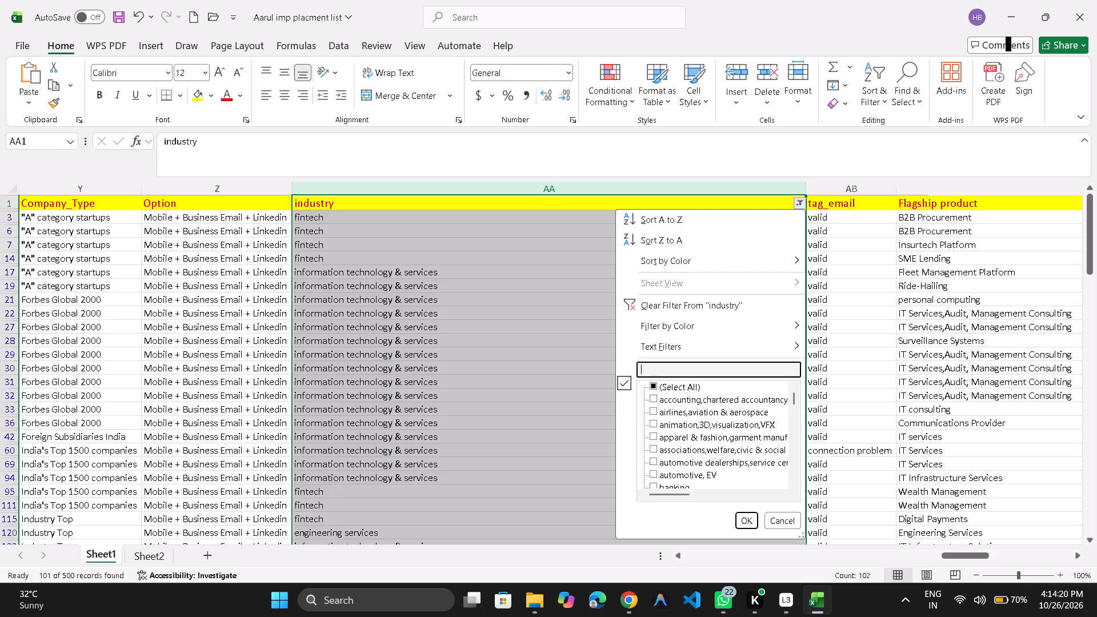
Deselect engineering services in the industry filter's value list.
left_click_drag(793, 400, 797, 416)
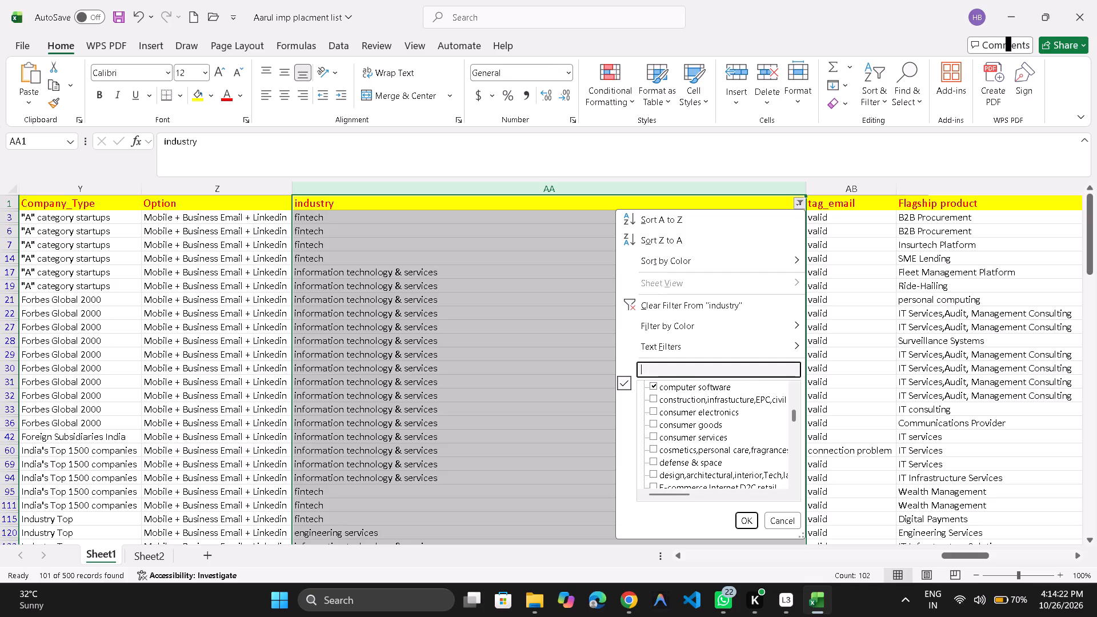
left_click_drag(797, 416, 797, 420)
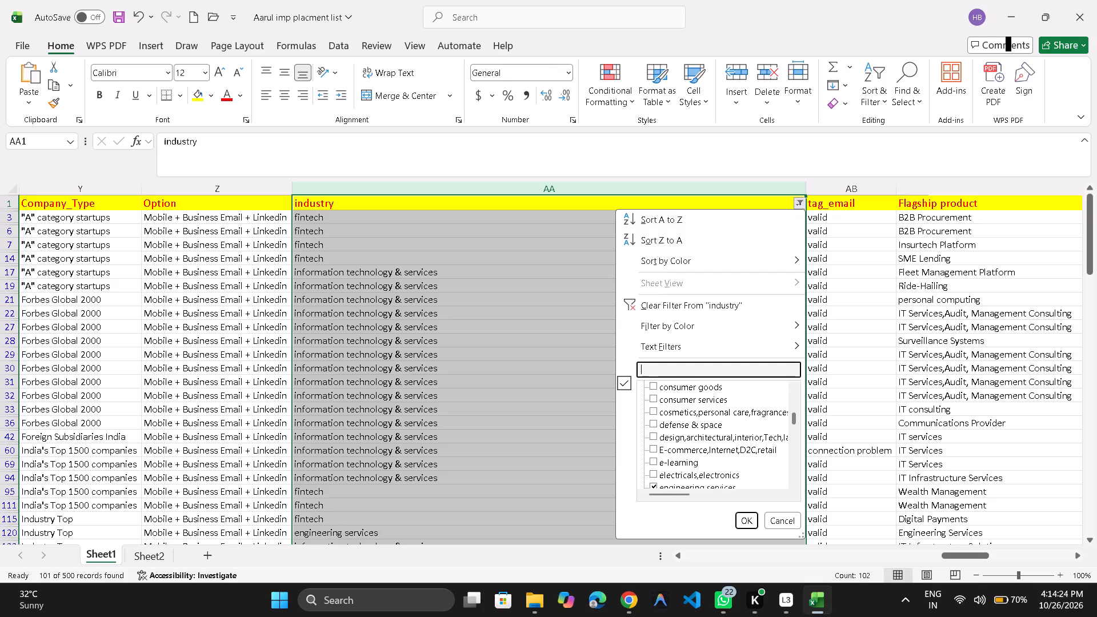
left_click_drag(797, 420, 797, 418)
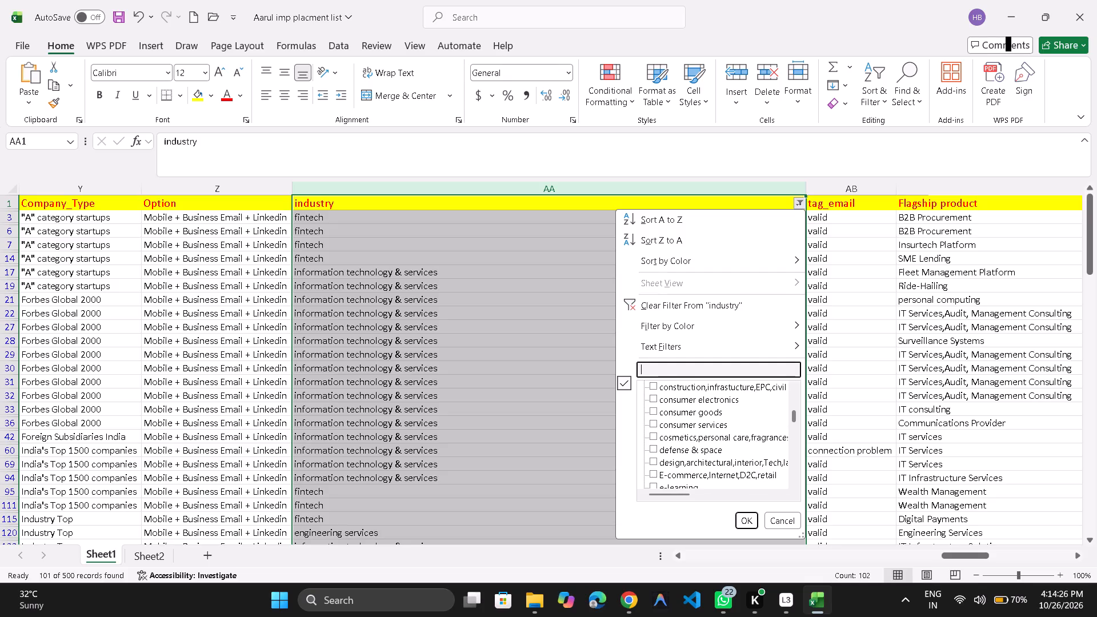
left_click_drag(797, 418, 797, 424)
left_click(650, 438)
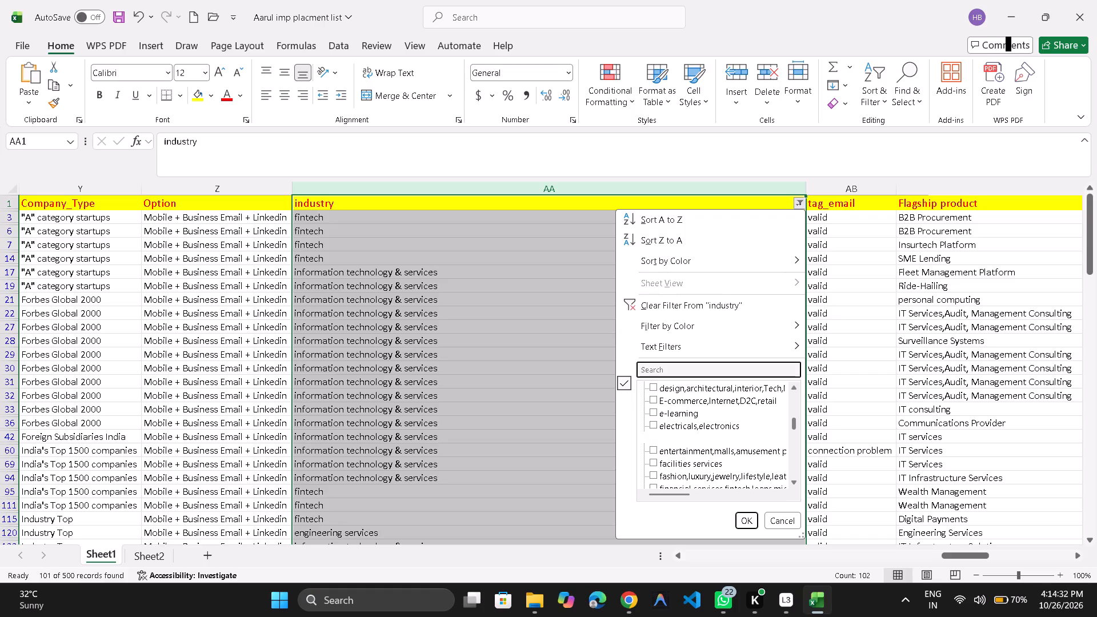
Add the financial services, fintech, loans, microfinance value to the industry filter's selection, check the remaining values, and apply the filter.
left_click(794, 420)
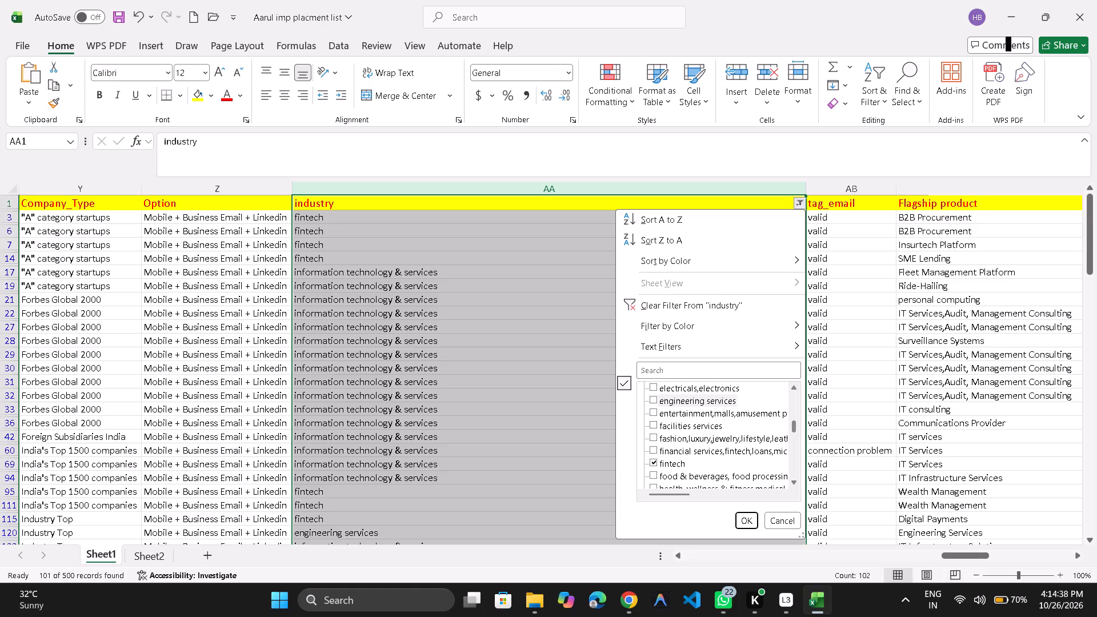
left_click(656, 448)
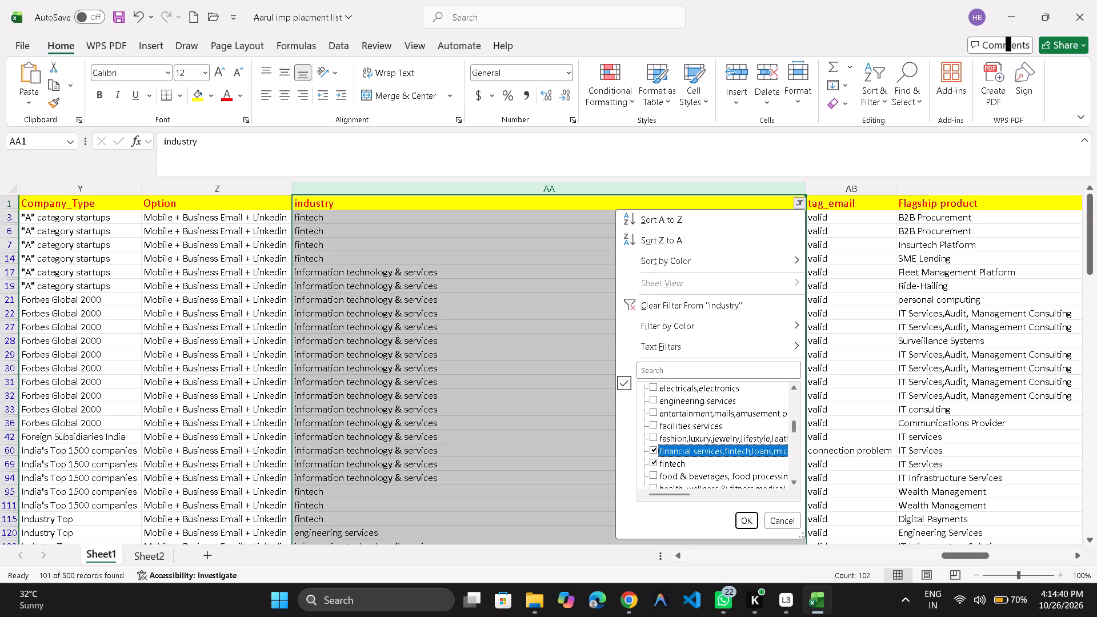
left_click_drag(792, 422, 792, 430)
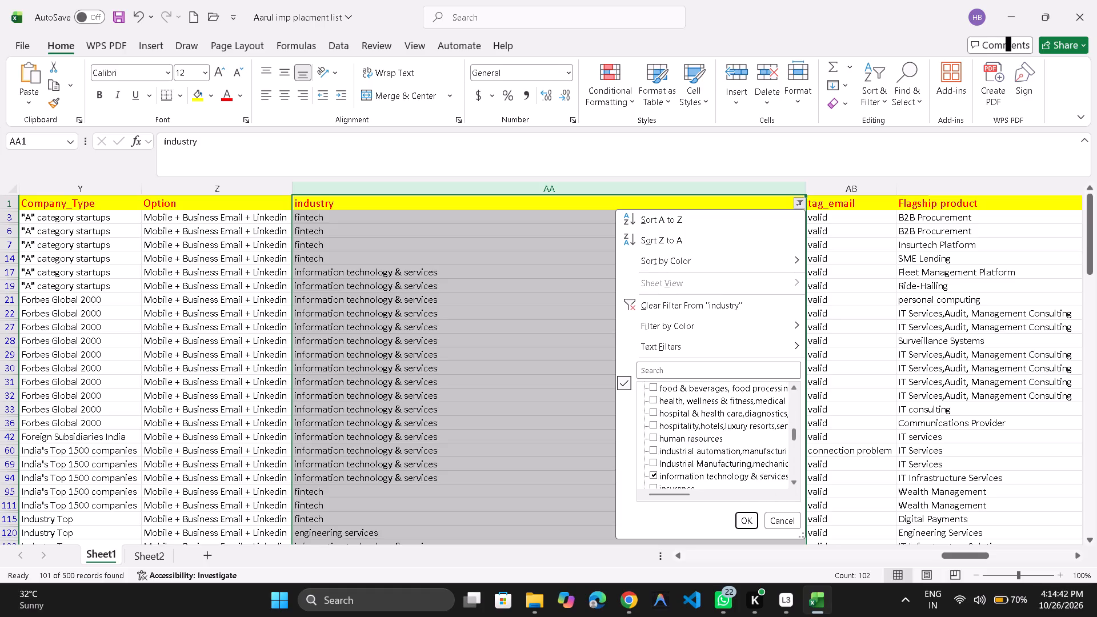
left_click_drag(792, 430, 793, 439)
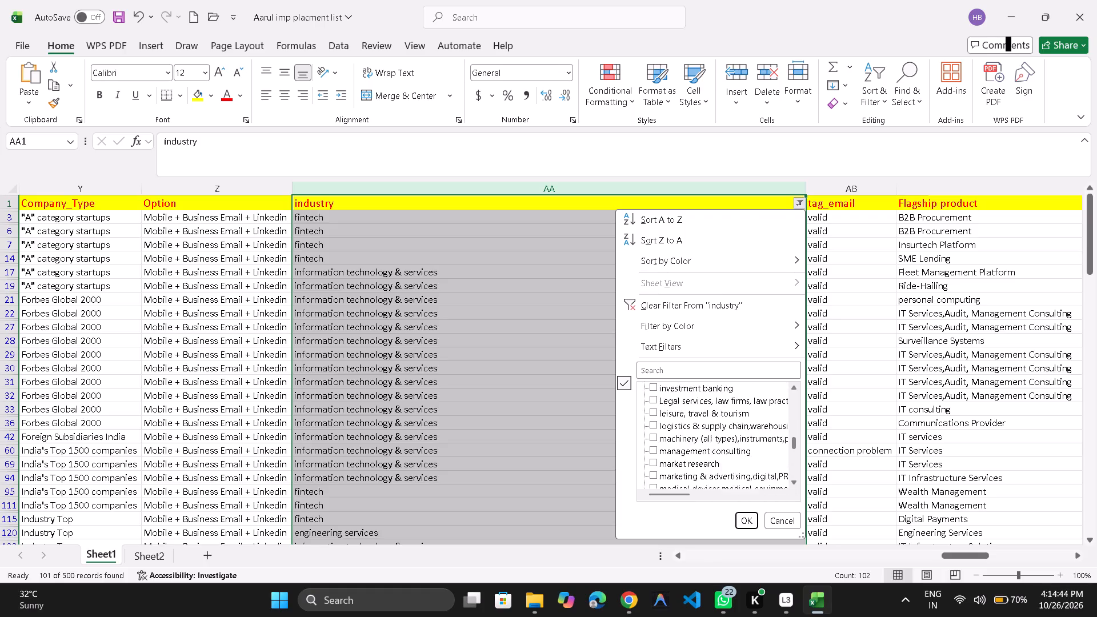
left_click_drag(793, 439, 794, 464)
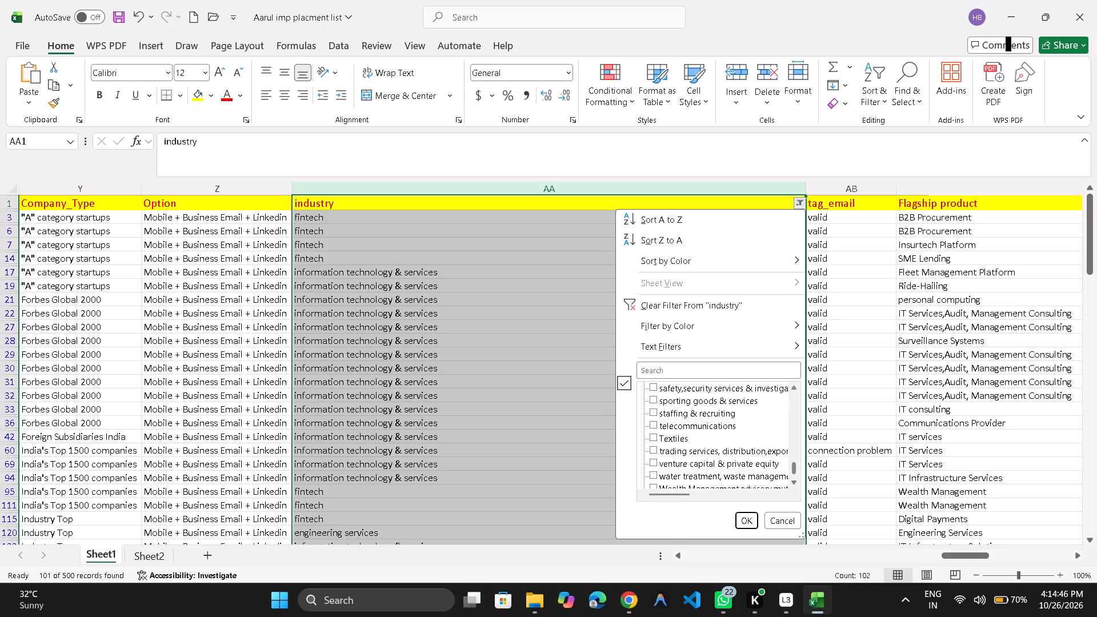
left_click_drag(794, 464, 795, 479)
left_click(749, 518)
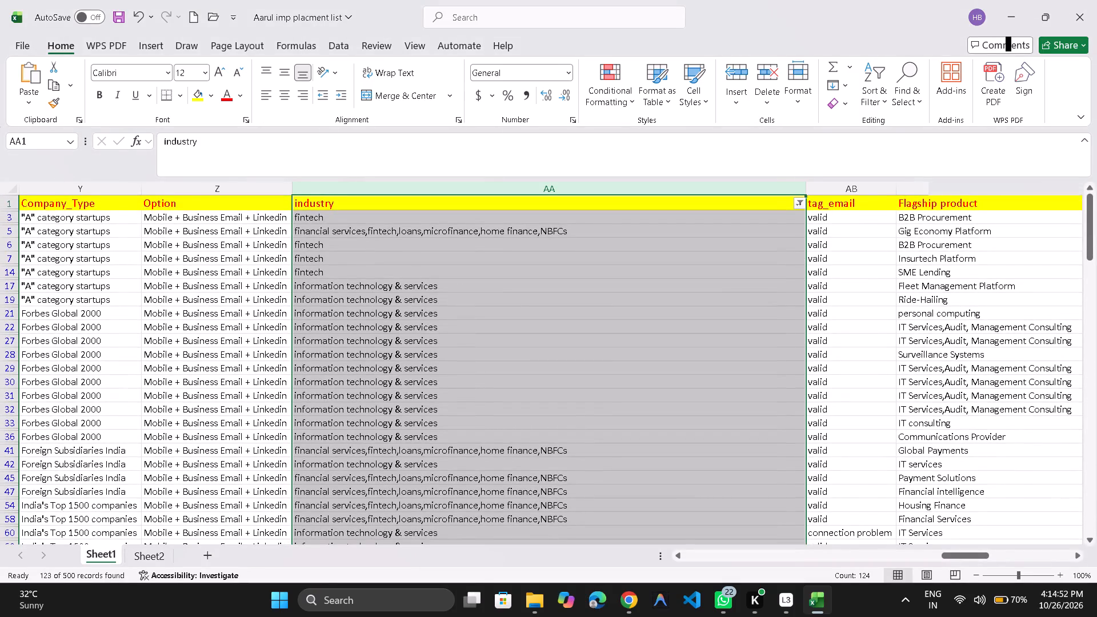
Look through the filtered rows of Sheet1, comparing their company types and industries.
scroll(612, 432, "down", 11)
scroll(612, 432, "up", 1)
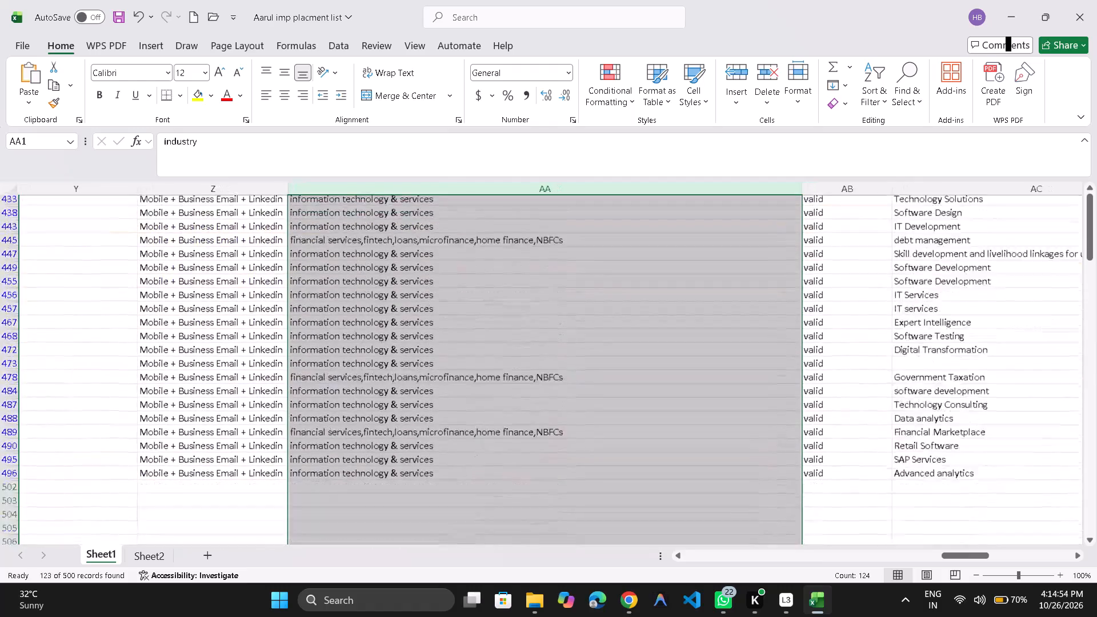
scroll(612, 432, "up", 2)
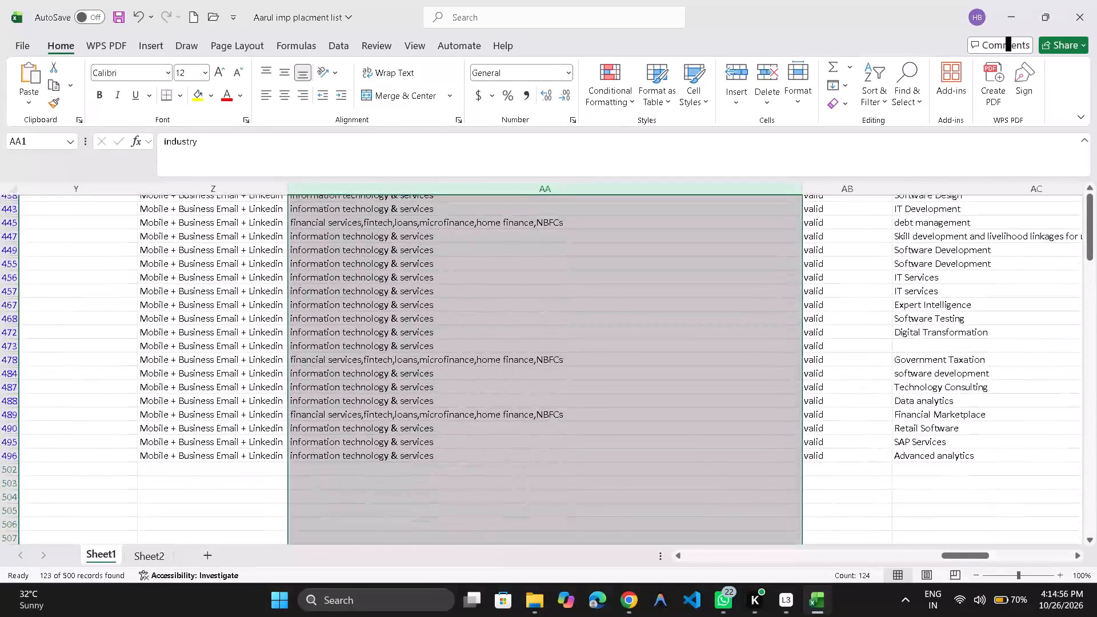
scroll(612, 432, "up", 1)
scroll(612, 432, "right", 1)
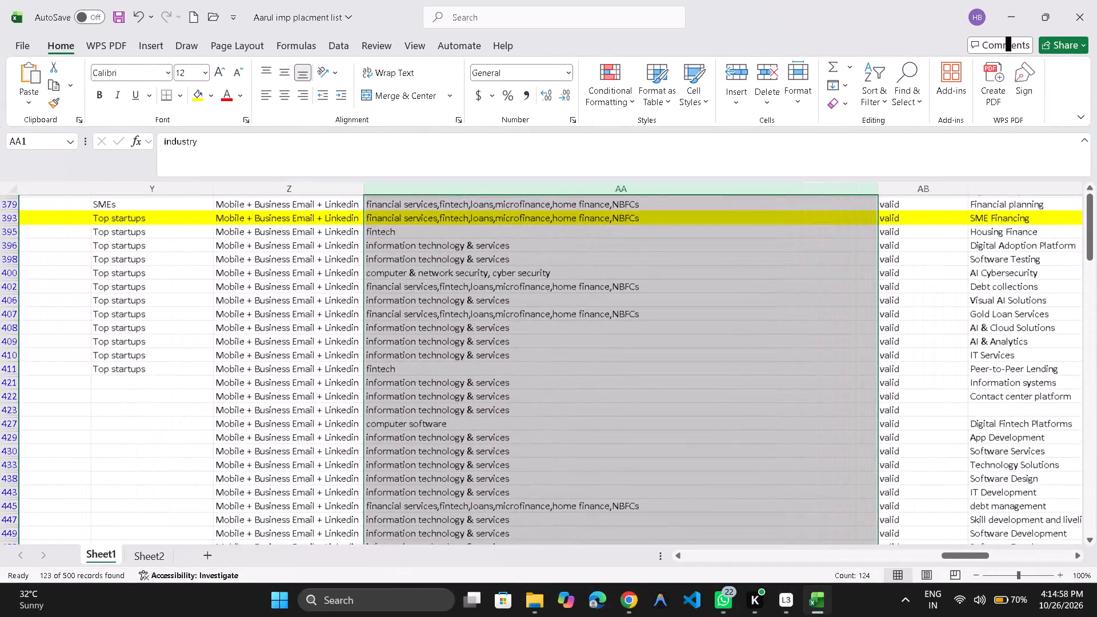
scroll(612, 432, "right", 1)
scroll(612, 432, "up", 8)
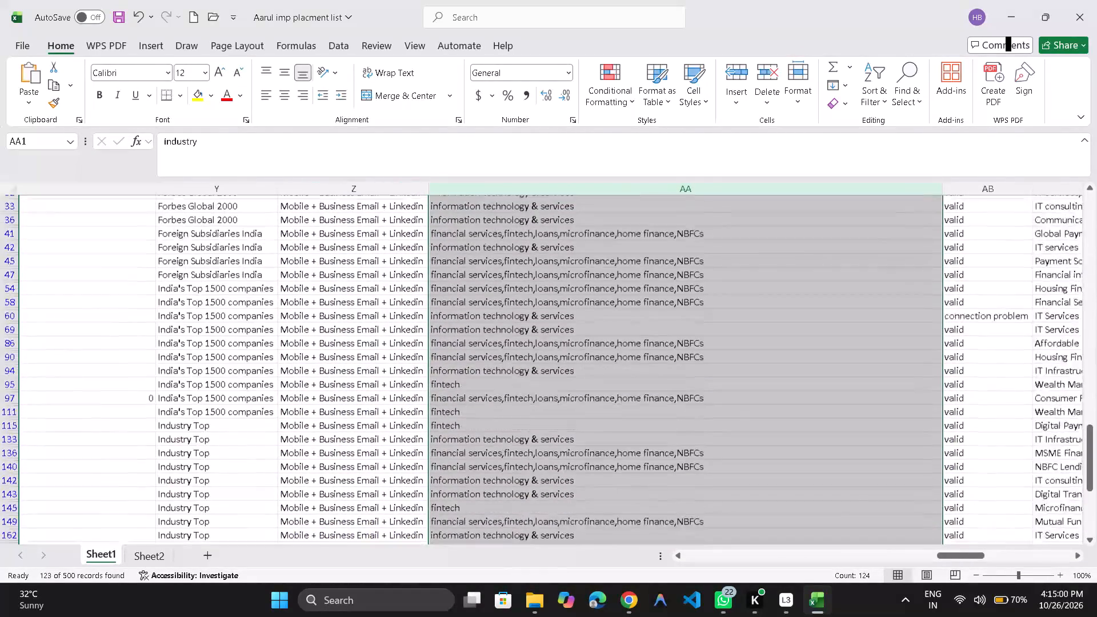
scroll(612, 432, "down", 3)
scroll(612, 432, "up", 3)
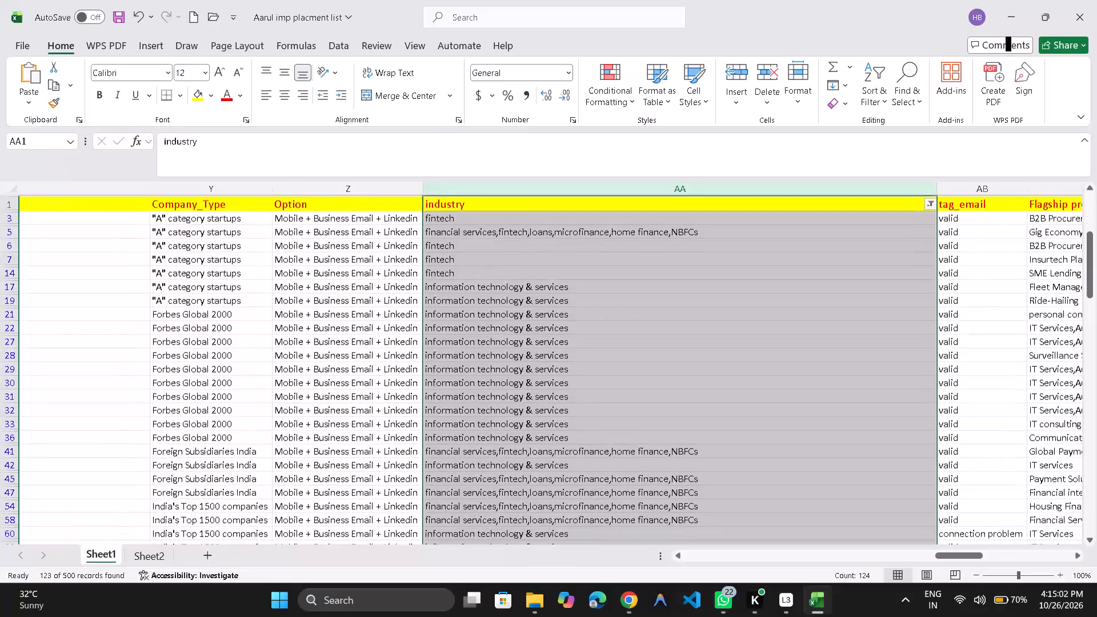
scroll(725, 376, "down", 9)
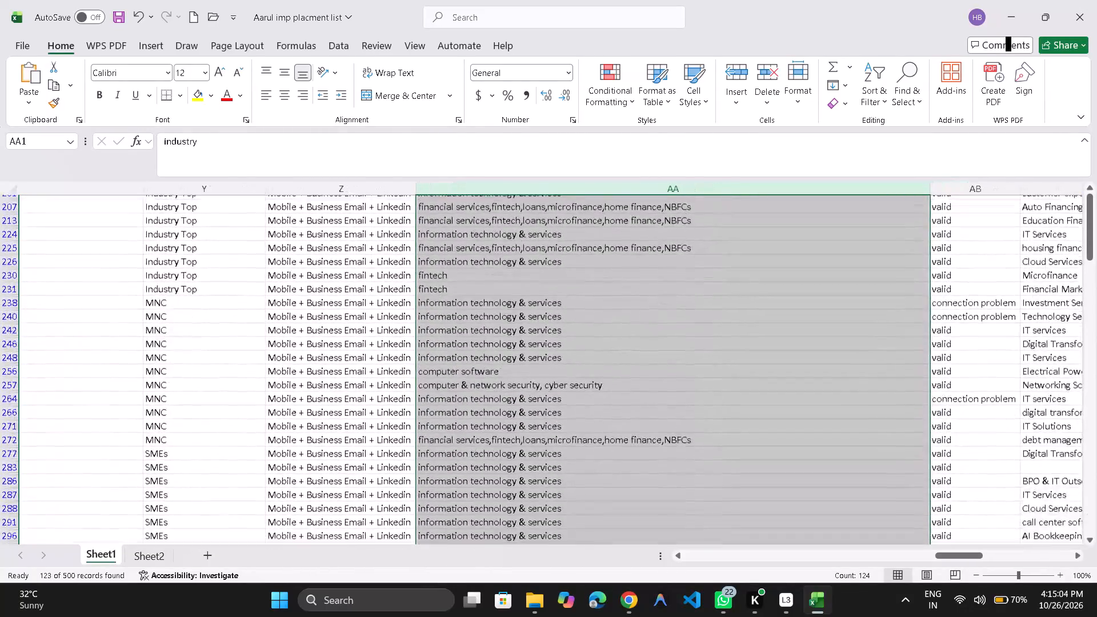
scroll(725, 376, "down", 5)
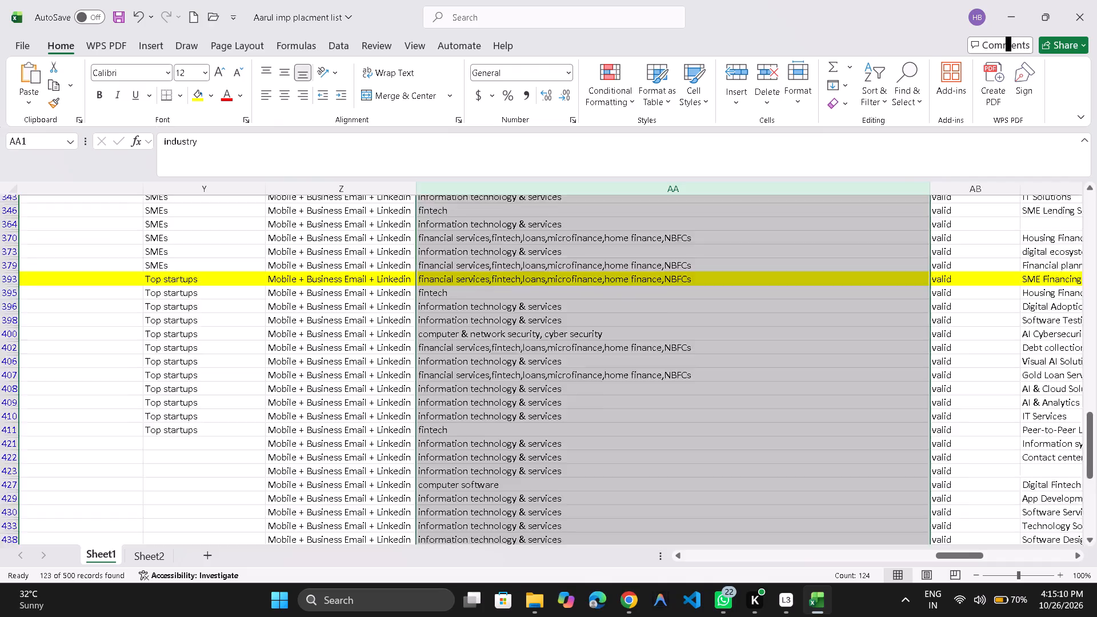
scroll(490, 308, "up", 11)
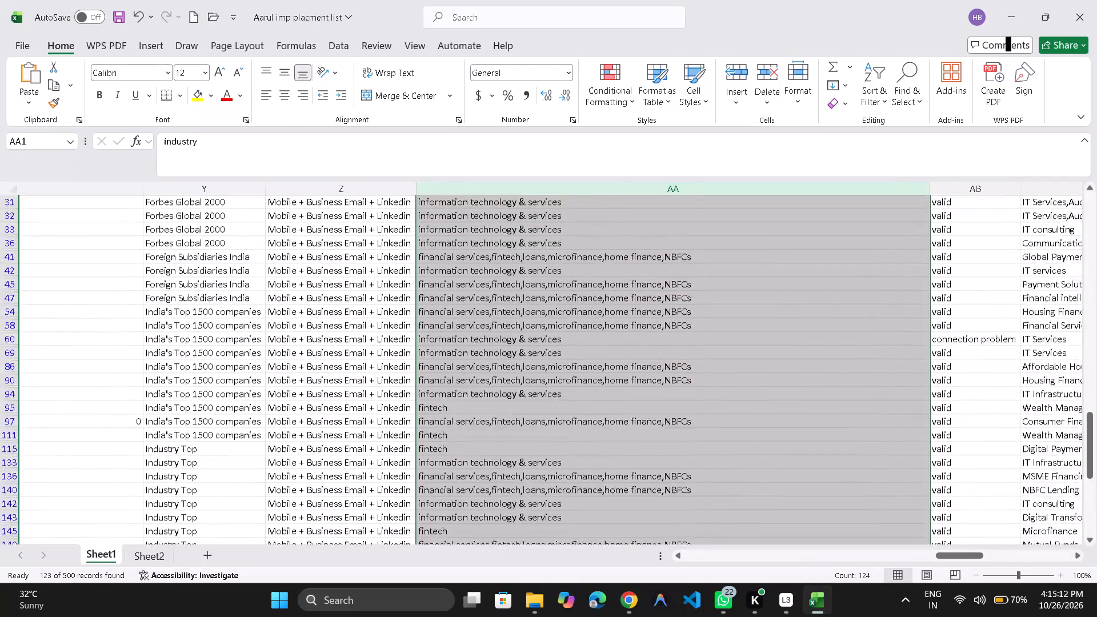
scroll(490, 308, "down", 3)
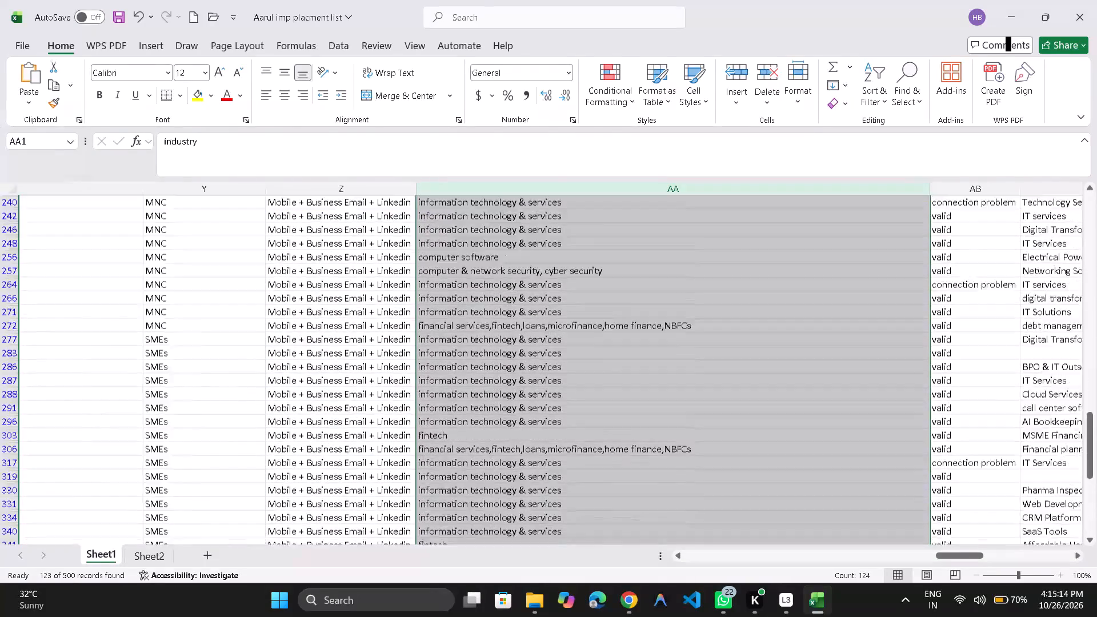
scroll(490, 308, "down", 3)
scroll(490, 308, "up", 3)
scroll(490, 308, "down", 1)
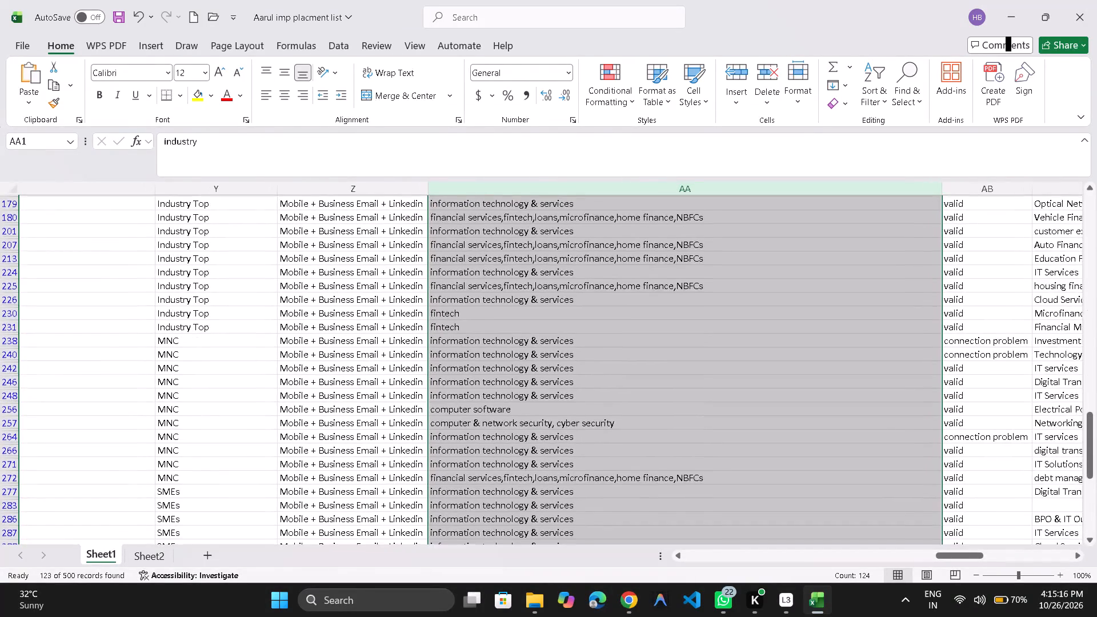
scroll(490, 308, "down", 6)
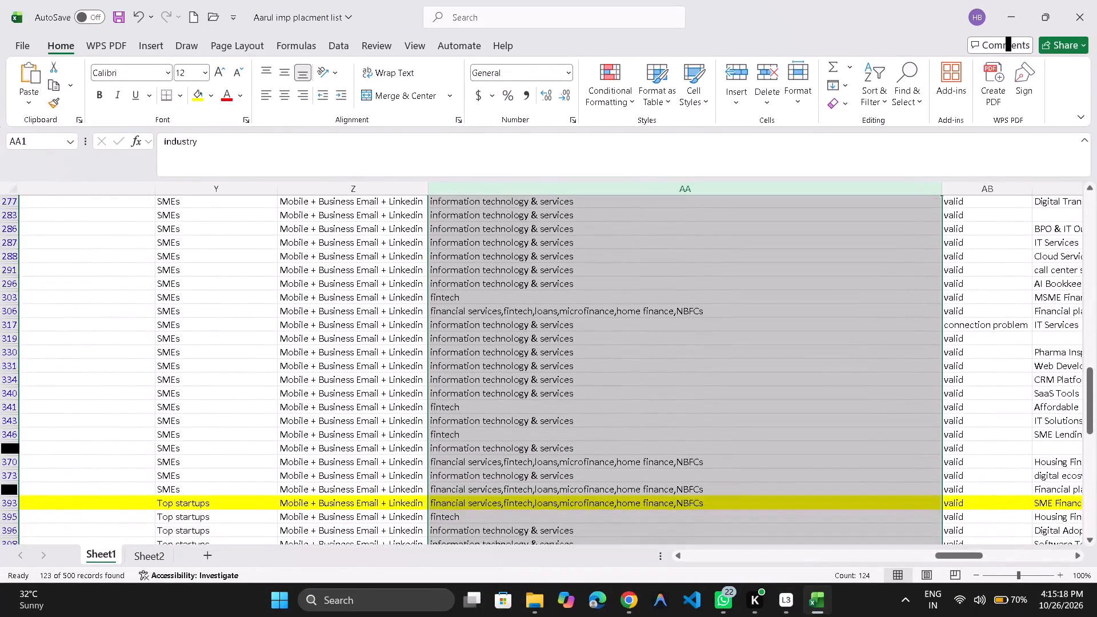
scroll(248, 447, "down", 4)
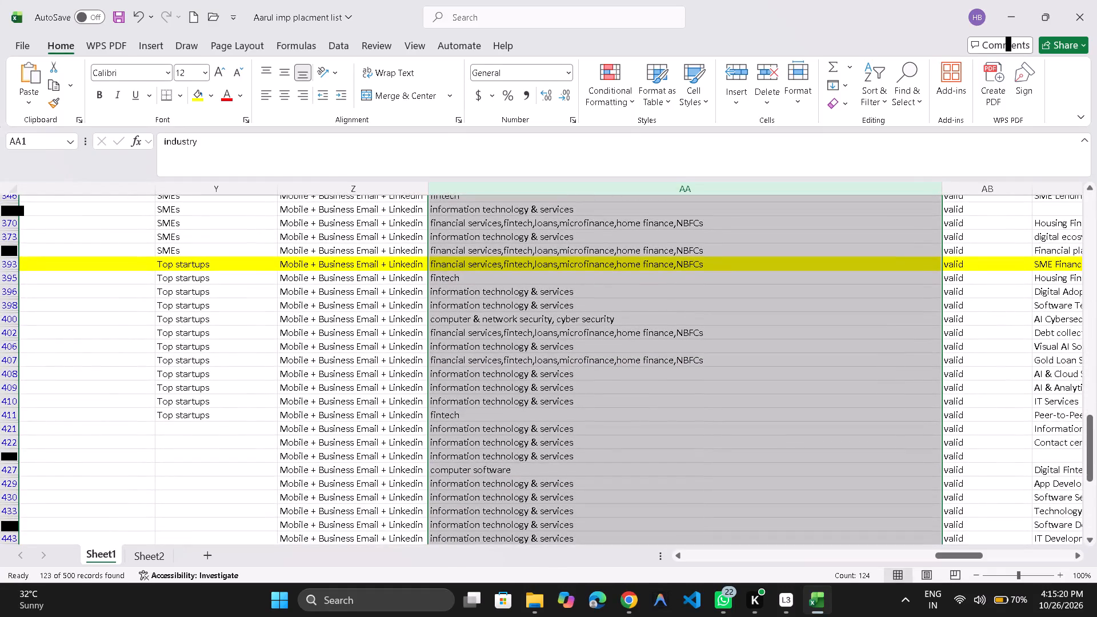
Select the entire rows of the Top startups contacts, from row 393 through row 411.
left_click_drag(192, 263, 184, 411)
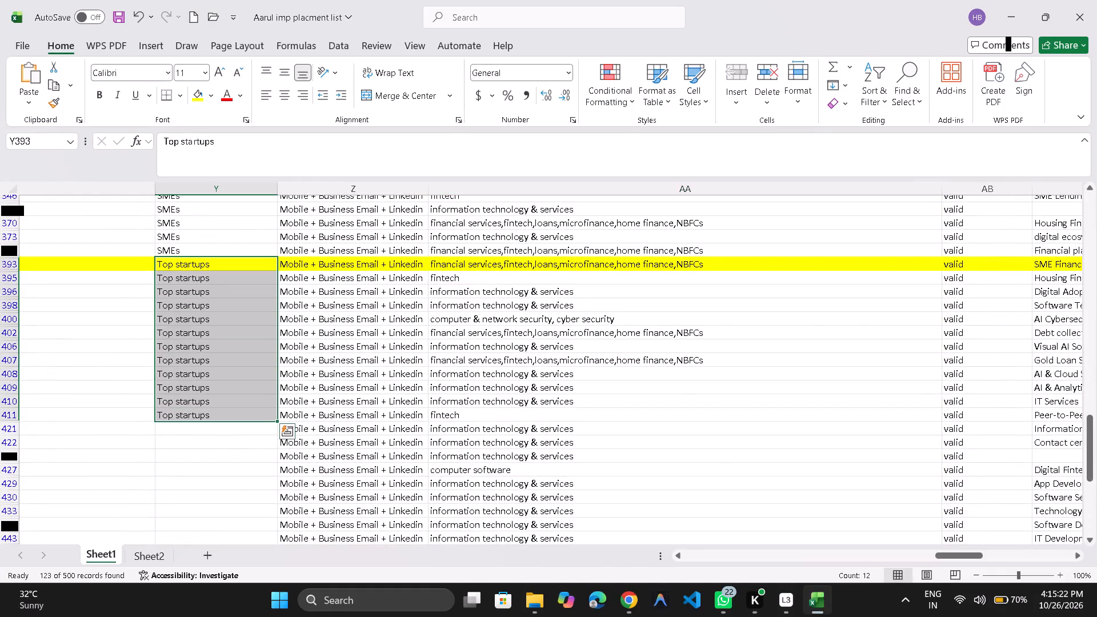
scroll(184, 411, "right", 17)
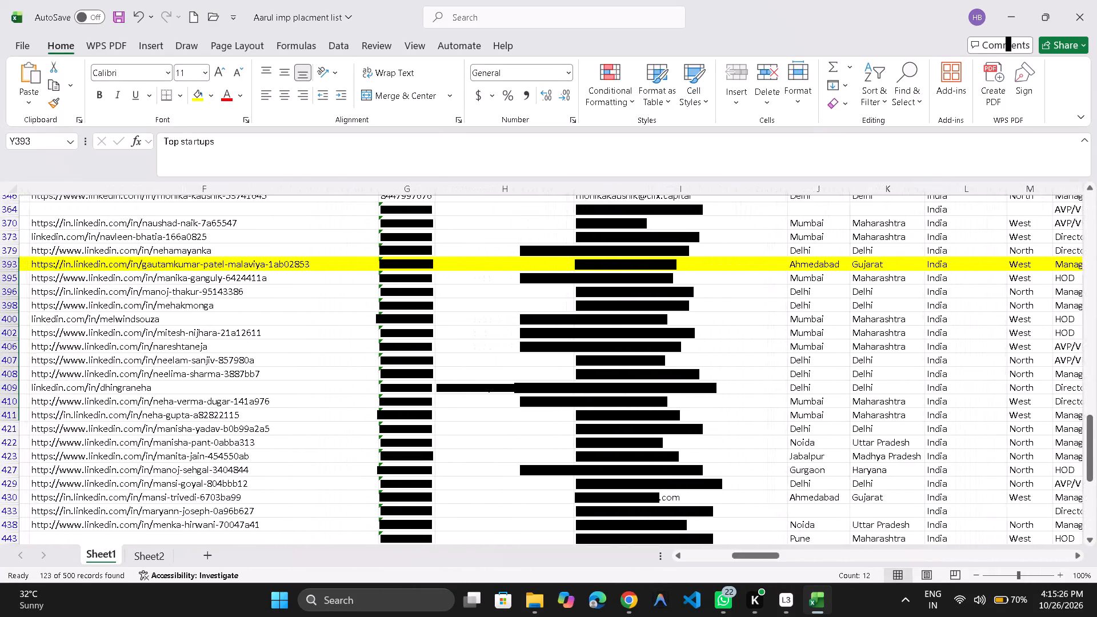
scroll(184, 411, "right", 8)
scroll(203, 330, "right", 5)
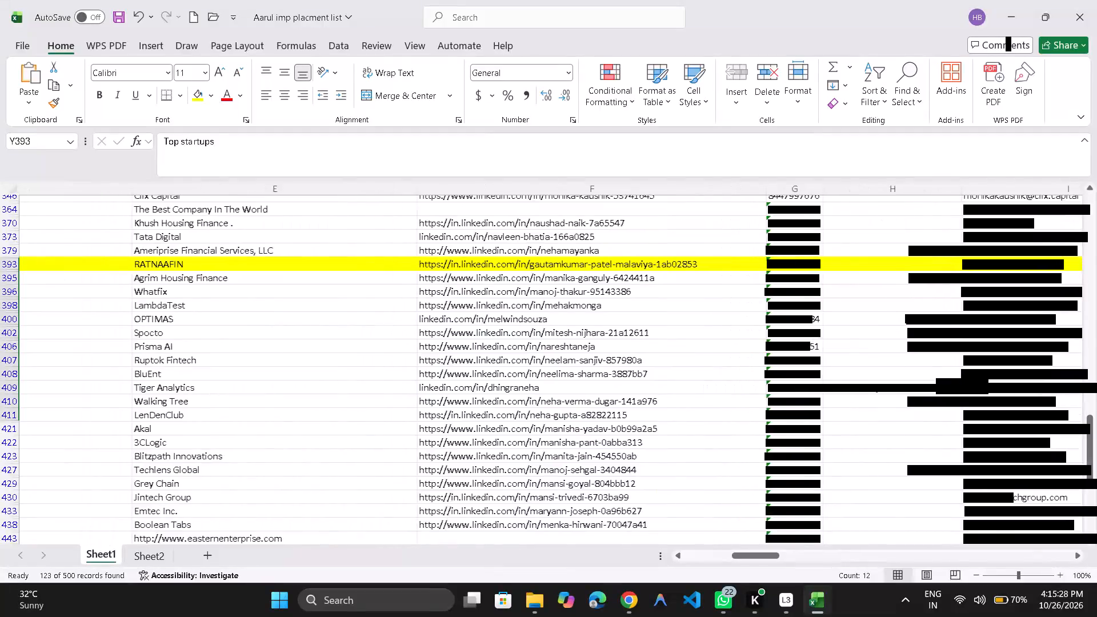
scroll(203, 330, "right", 8)
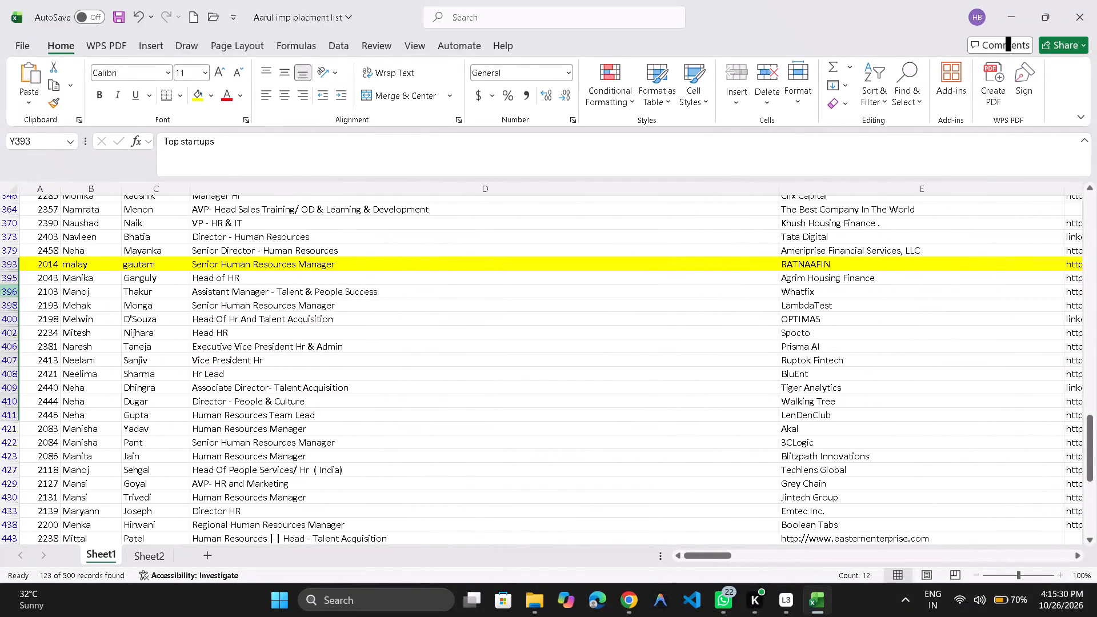
left_click_drag(13, 264, 10, 411)
Review the selected Top startups rows across their columns, from job title and company through to company type and industry.
scroll(348, 480, "left", 2)
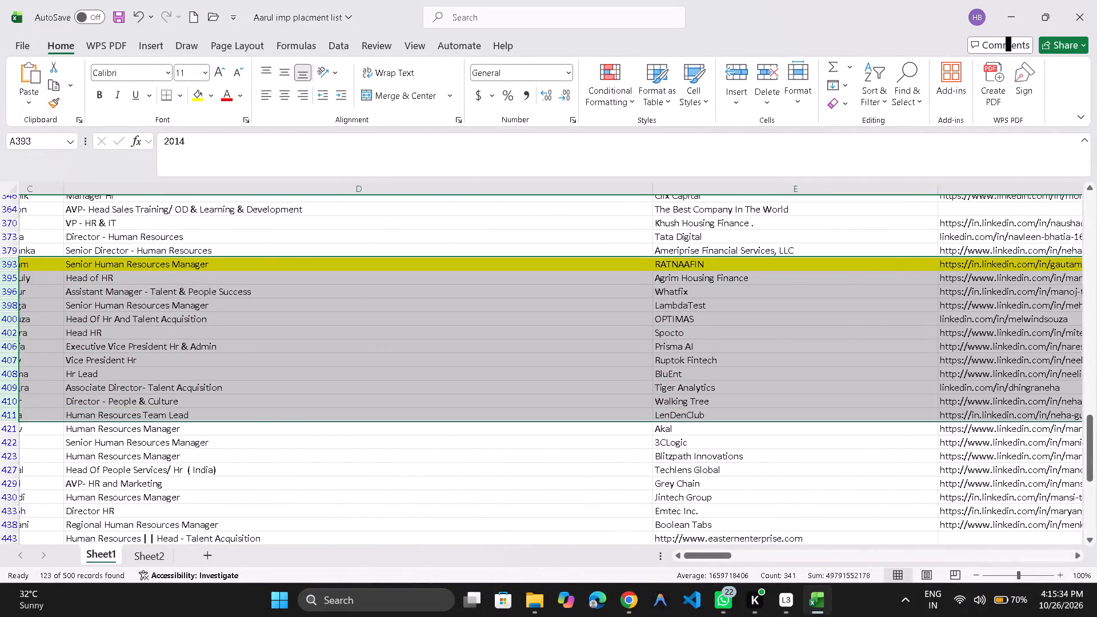
scroll(348, 480, "left", 3)
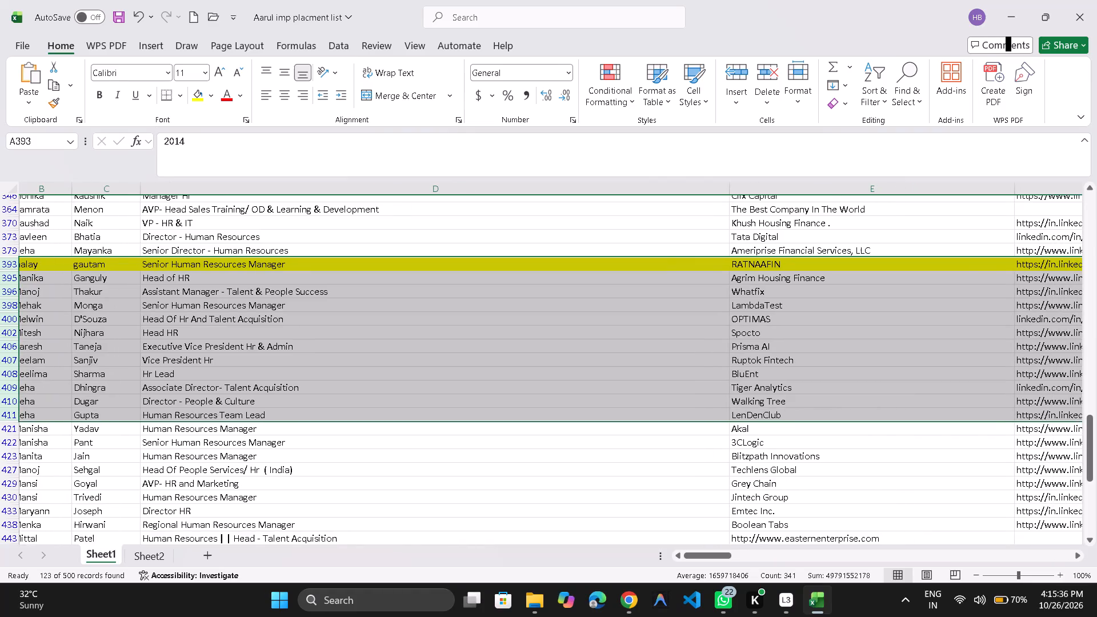
scroll(348, 480, "left", 4)
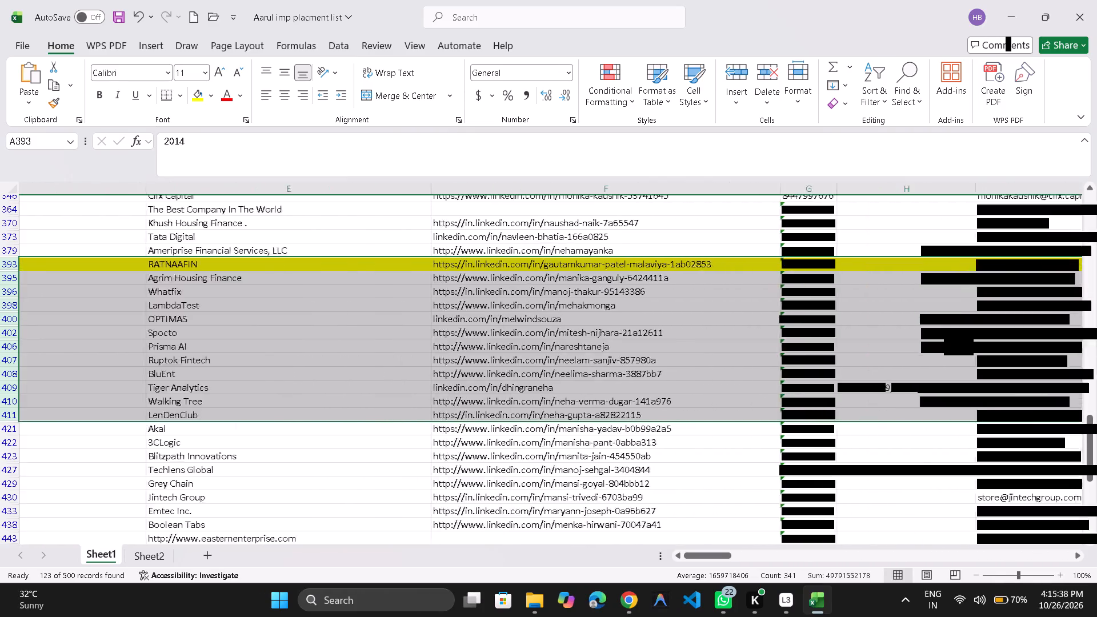
scroll(348, 480, "left", 9)
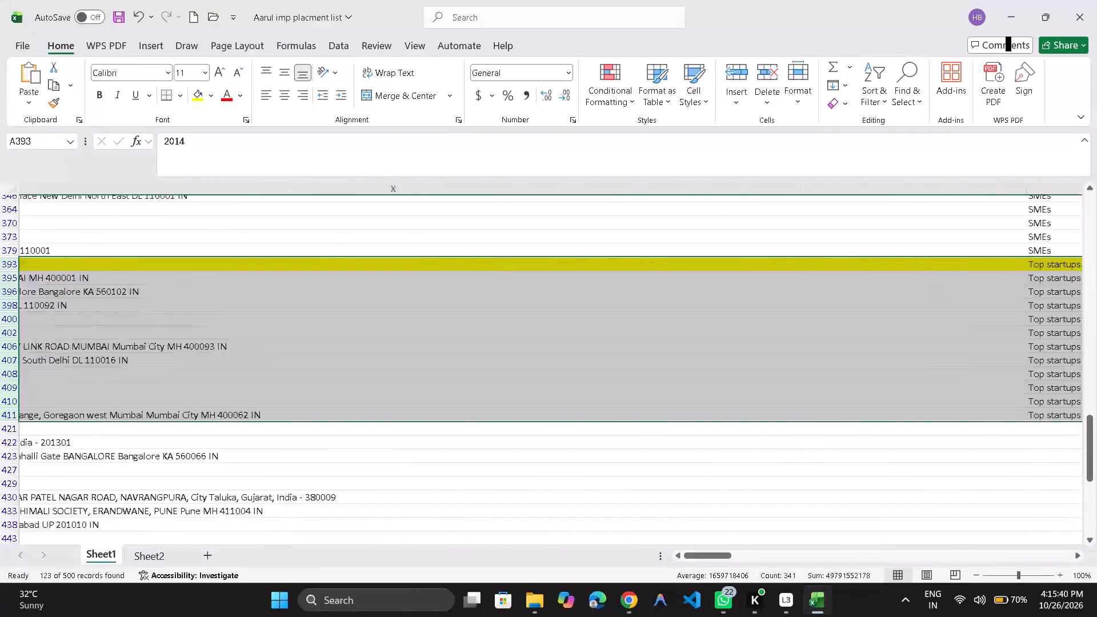
scroll(348, 480, "left", 3)
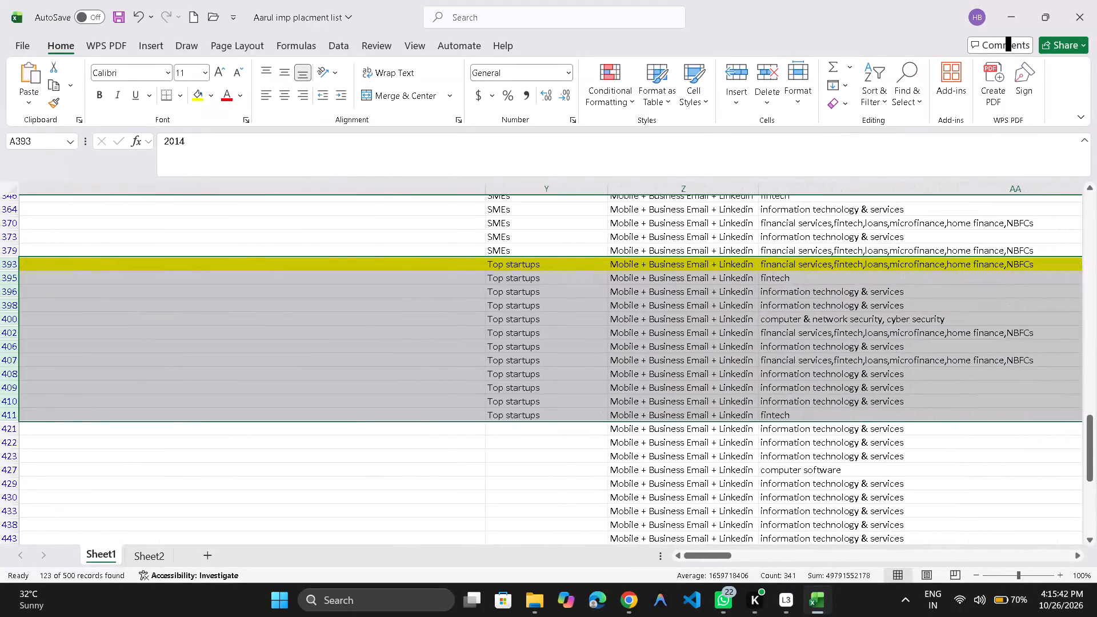
Examine the selected Top startups rows across their columns, including industry, company size, website, address, services and company LinkedIn pages.
scroll(348, 480, "left", 4)
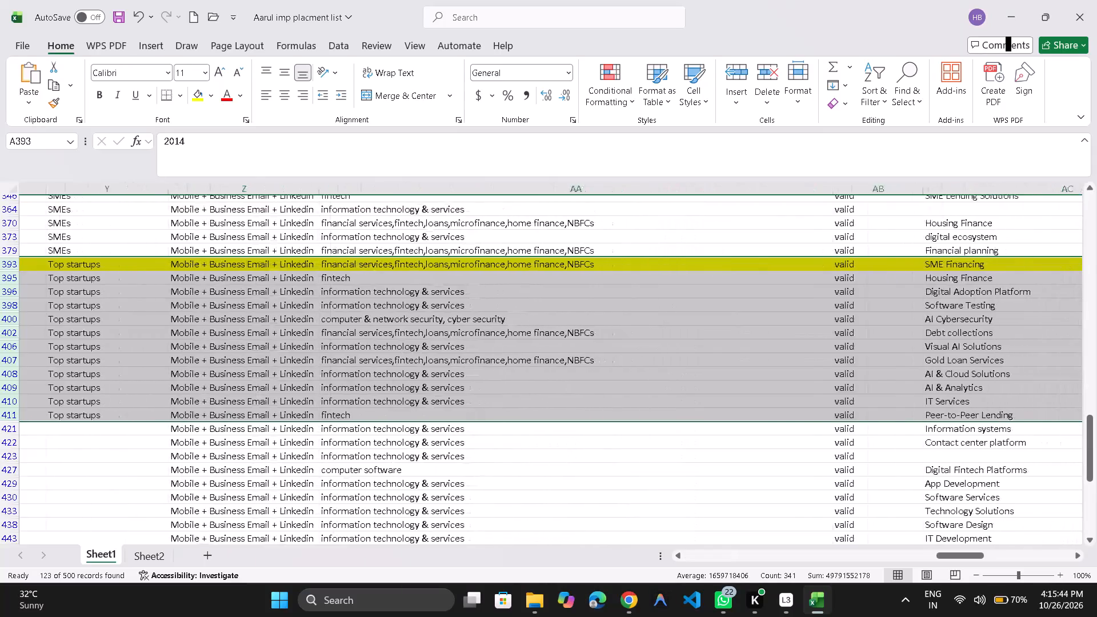
scroll(348, 480, "left", 2)
scroll(348, 480, "right", 1)
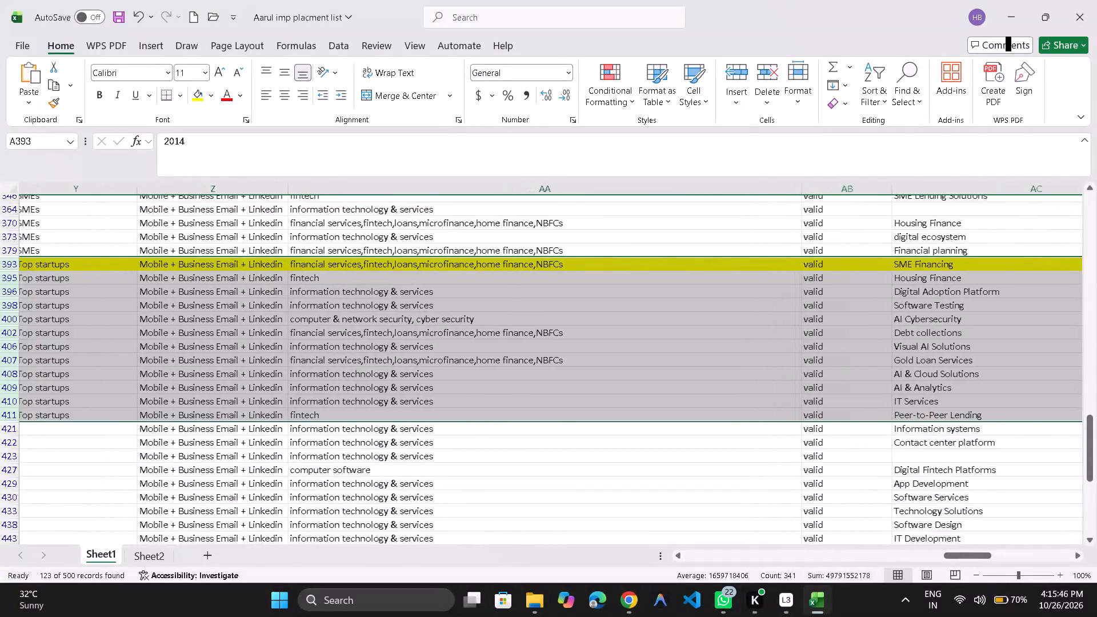
scroll(348, 480, "right", 2)
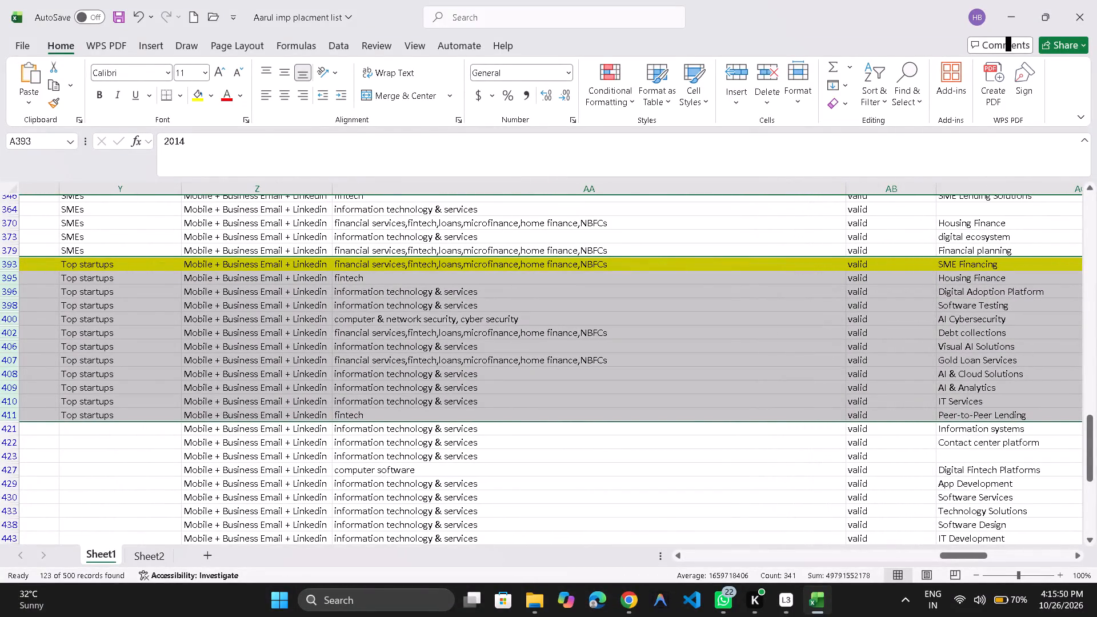
scroll(390, 447, "right", 12)
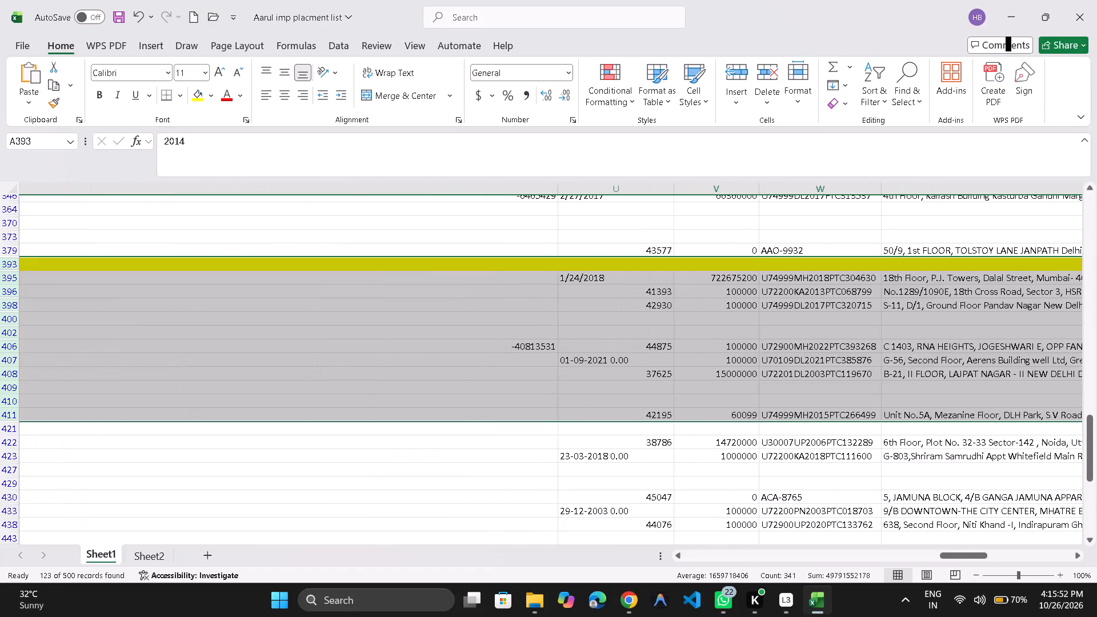
scroll(390, 447, "right", 4)
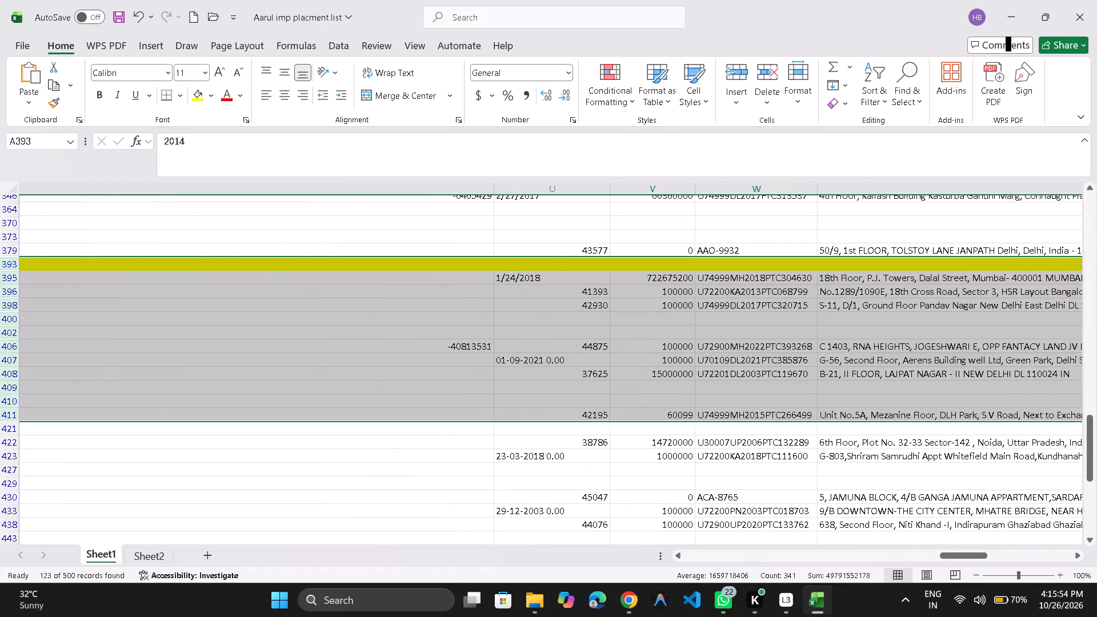
scroll(390, 447, "right", 2)
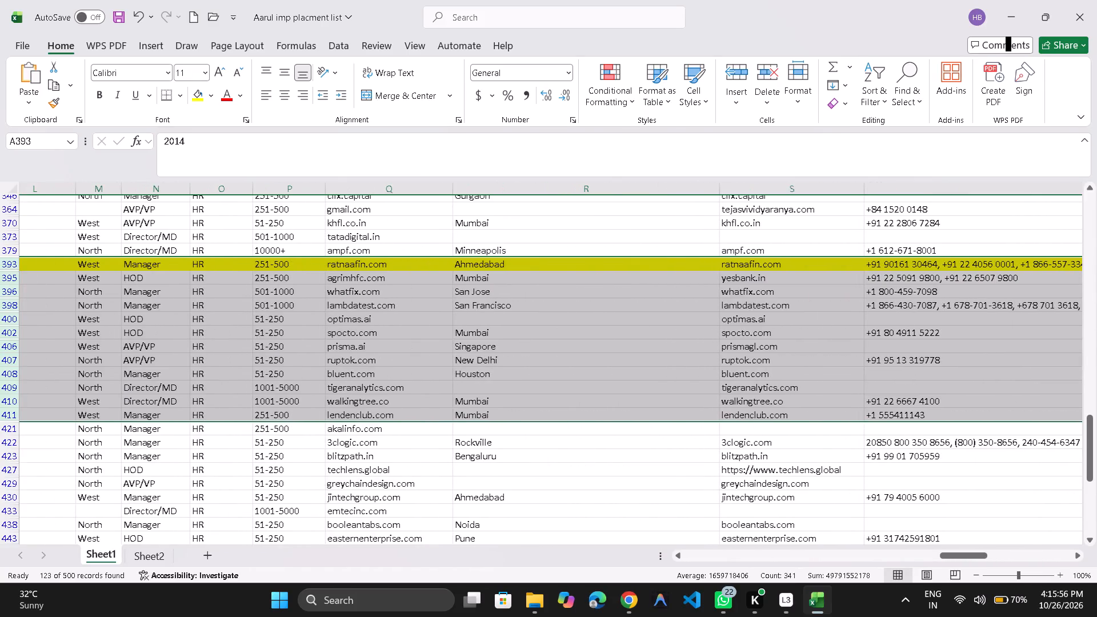
scroll(390, 447, "right", 2)
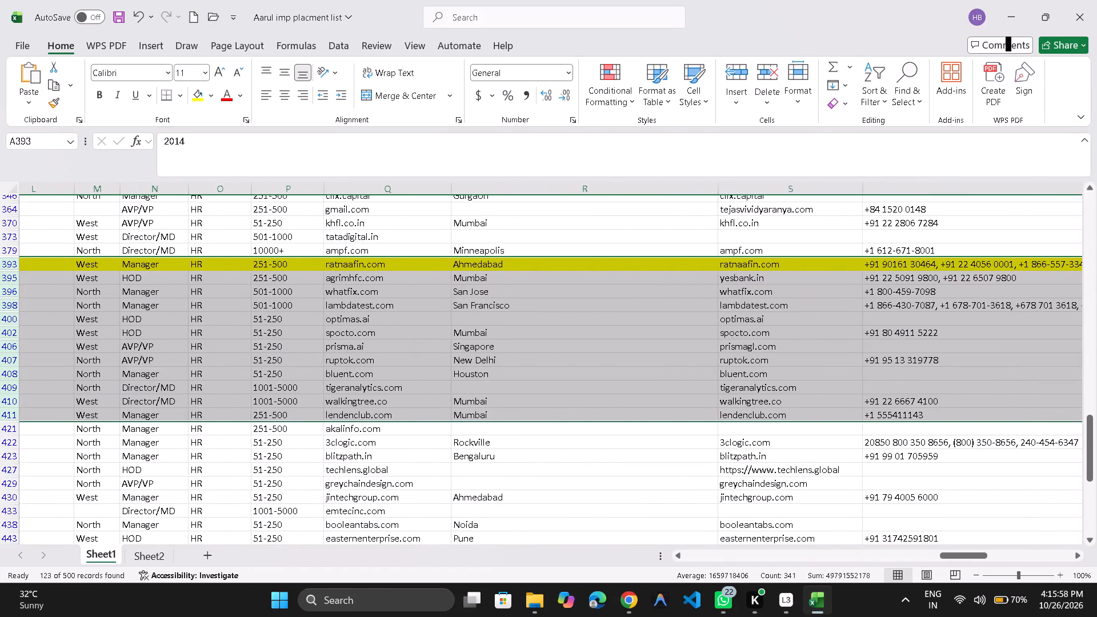
scroll(390, 447, "right", 4)
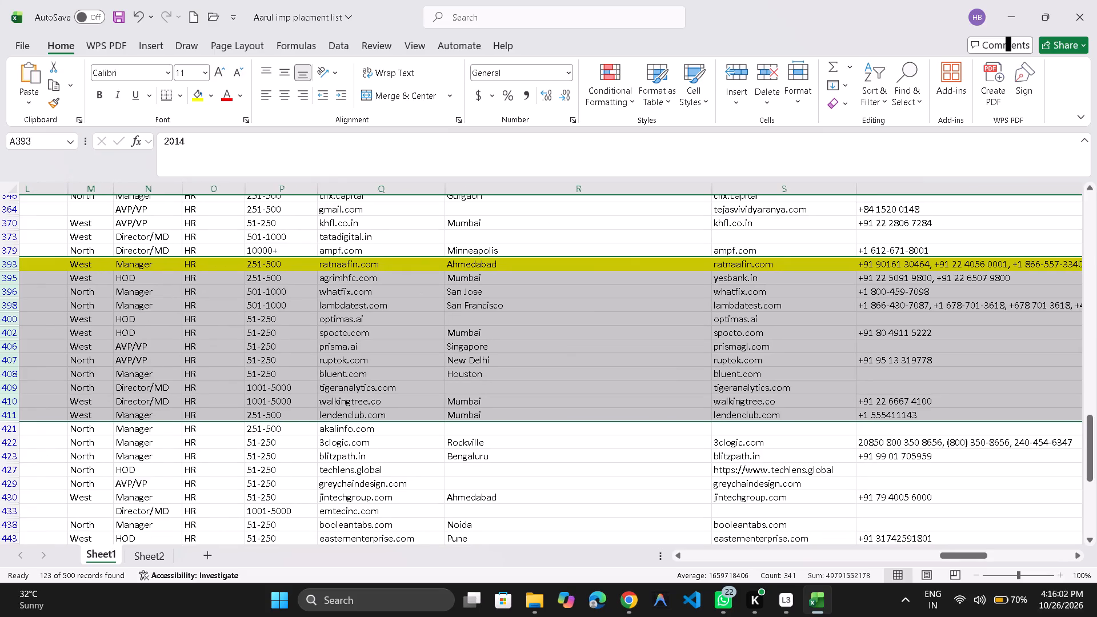
scroll(390, 447, "right", 7)
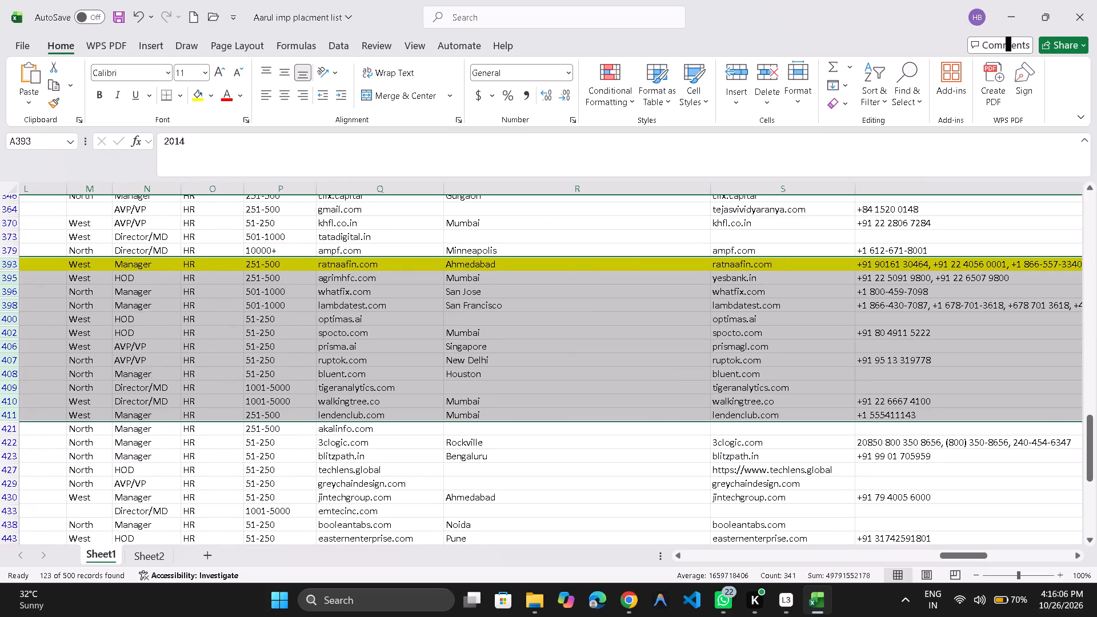
scroll(390, 447, "right", 1)
scroll(390, 447, "left", 2)
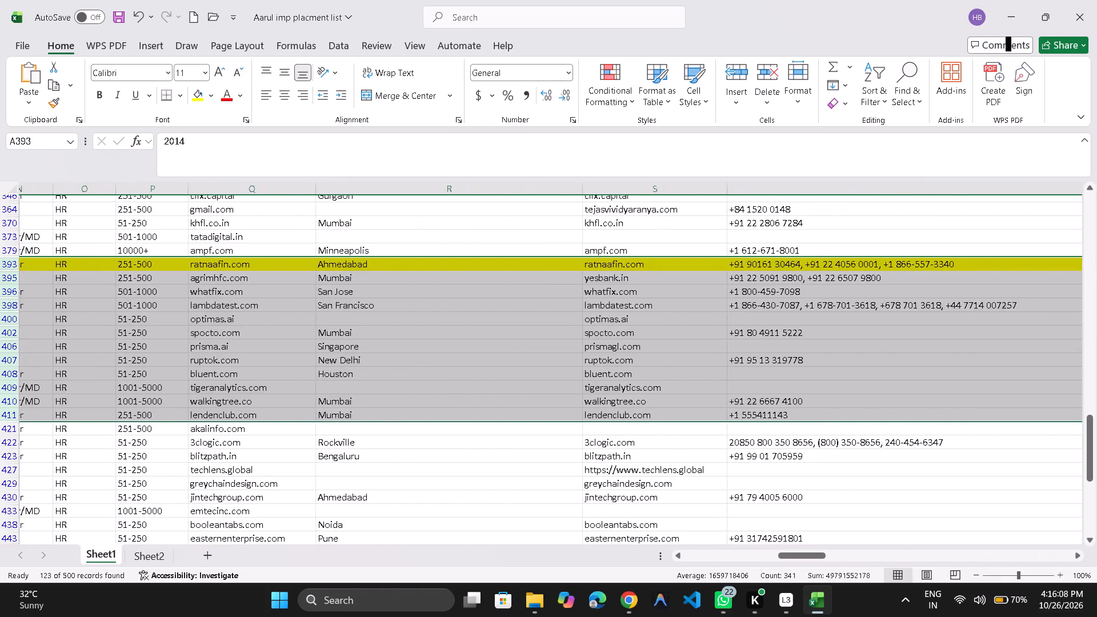
scroll(390, 447, "left", 12)
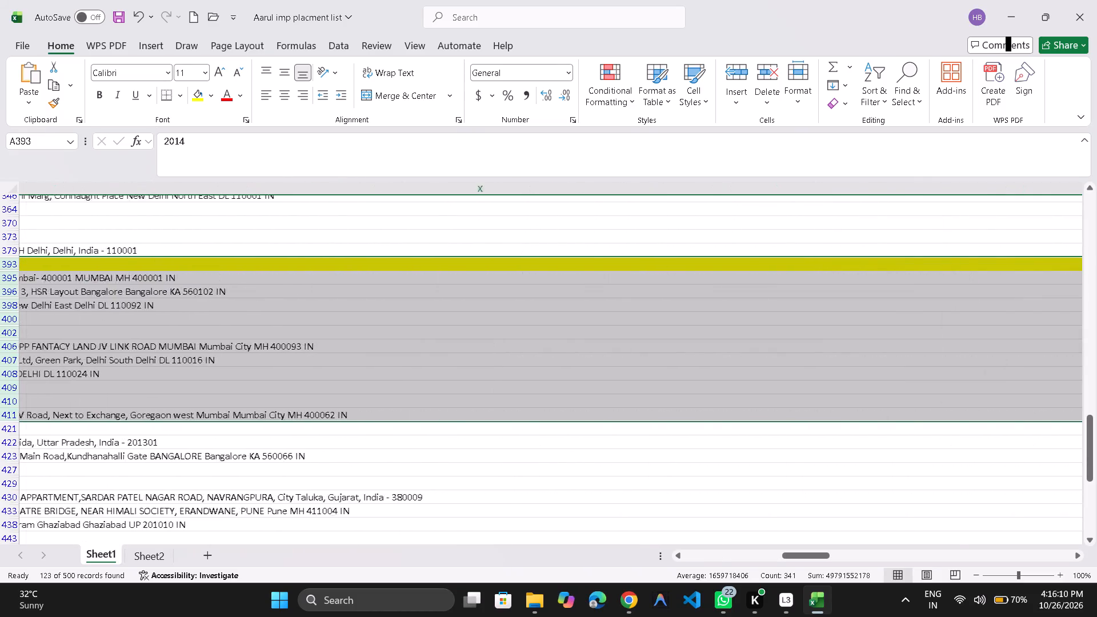
scroll(390, 447, "left", 4)
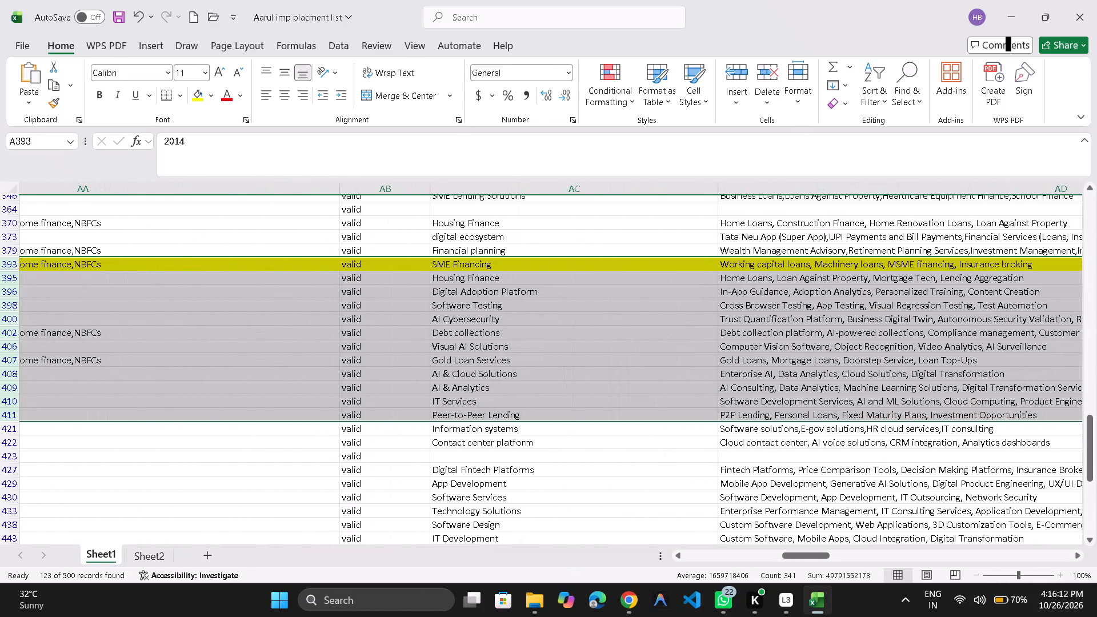
scroll(390, 447, "left", 10)
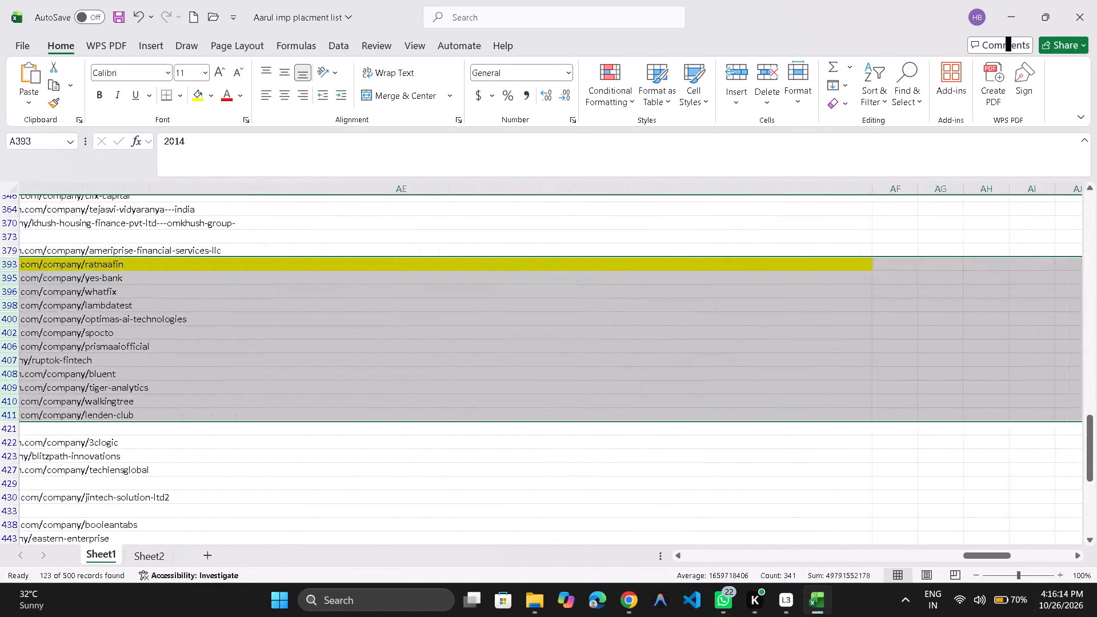
scroll(390, 447, "left", 2)
scroll(390, 447, "right", 5)
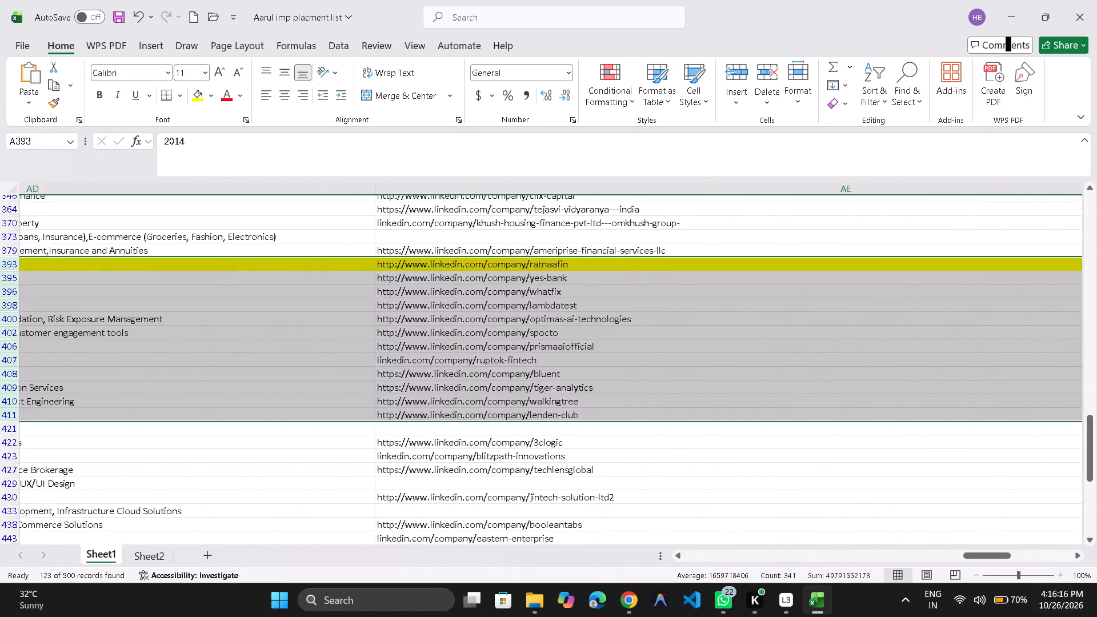
scroll(390, 447, "right", 1)
scroll(390, 447, "up", 1)
scroll(390, 447, "right", 6)
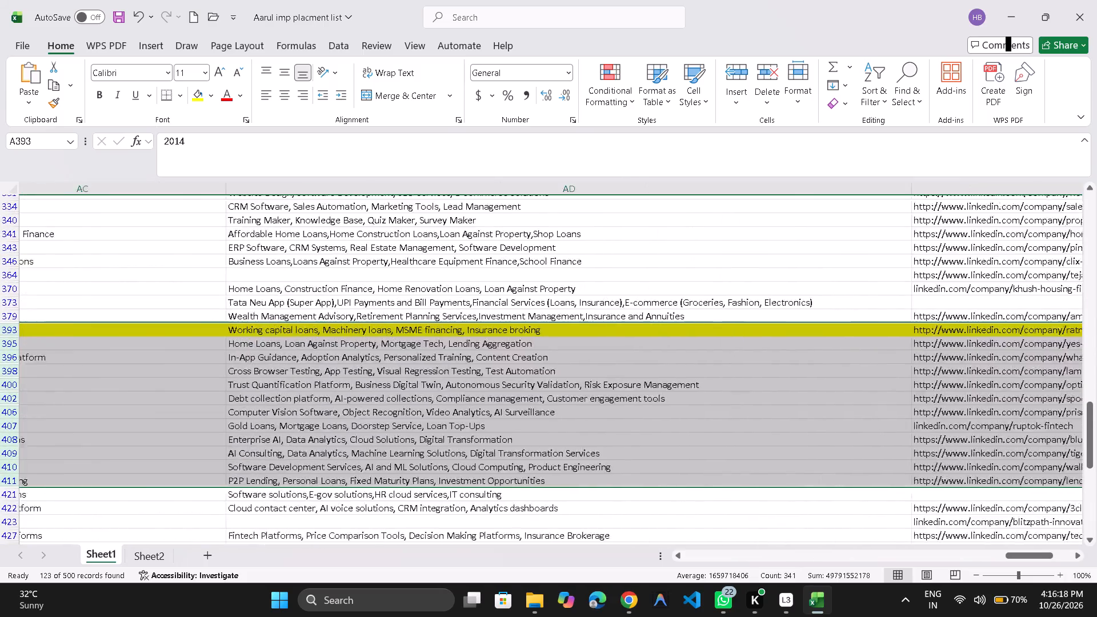
scroll(390, 447, "right", 17)
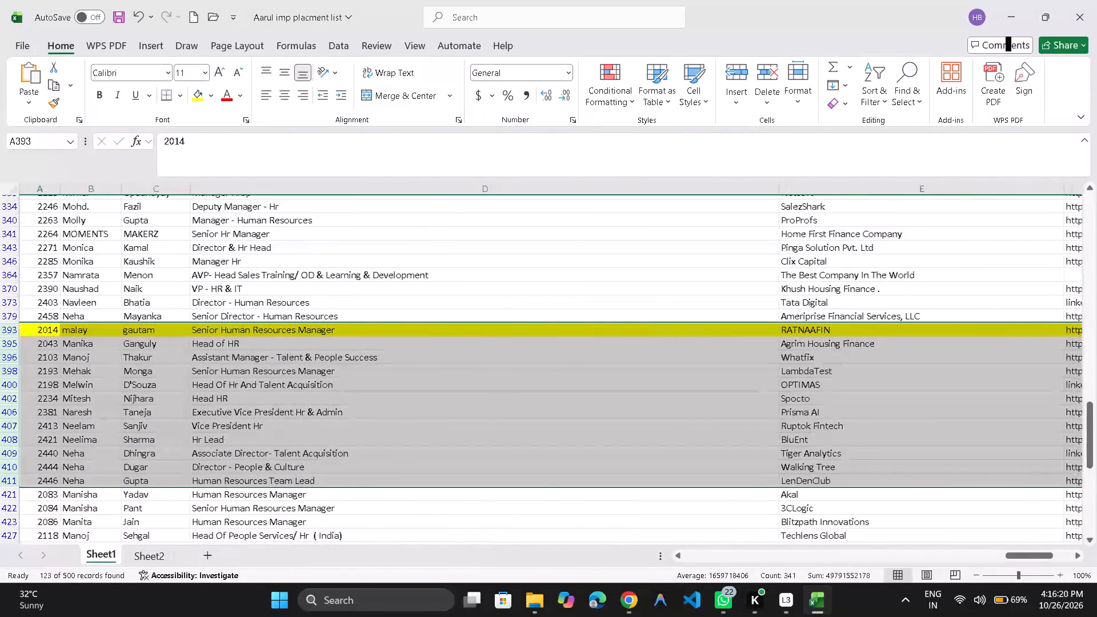
Hide the mobile and alternate mobile columns in Sheet1.
scroll(234, 258, "up", 15)
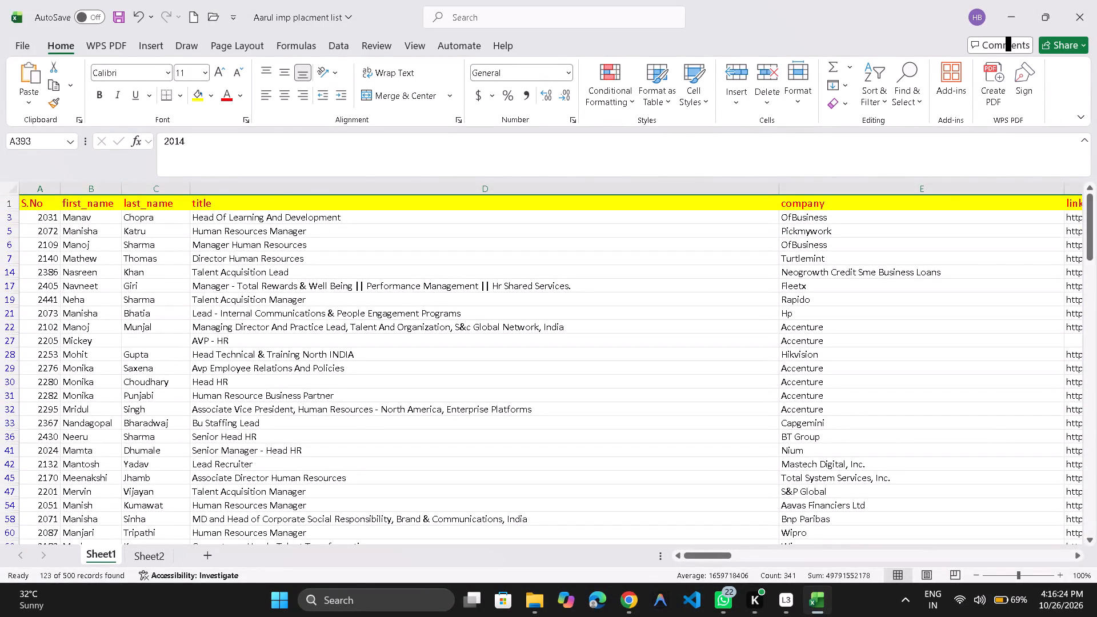
scroll(378, 215, "left", 6)
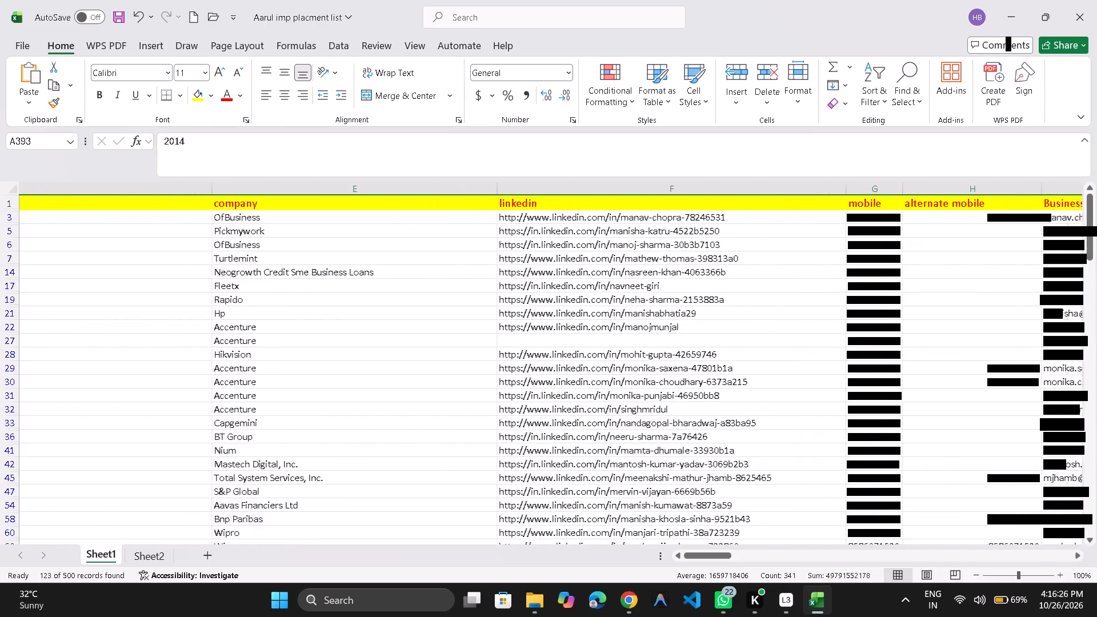
scroll(378, 215, "left", 8)
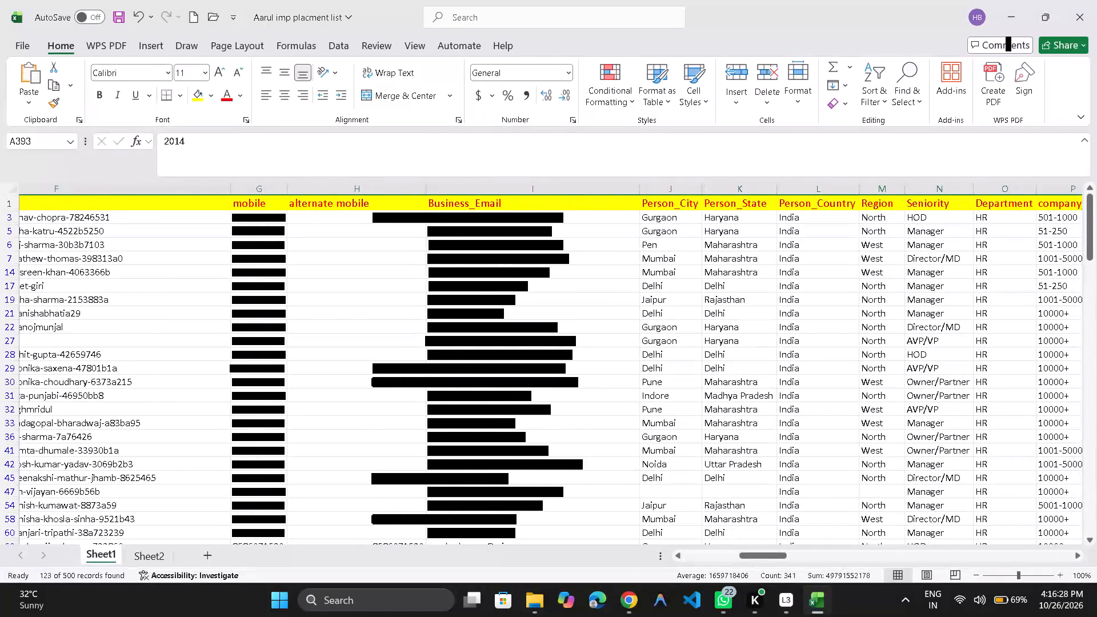
right_click(276, 190)
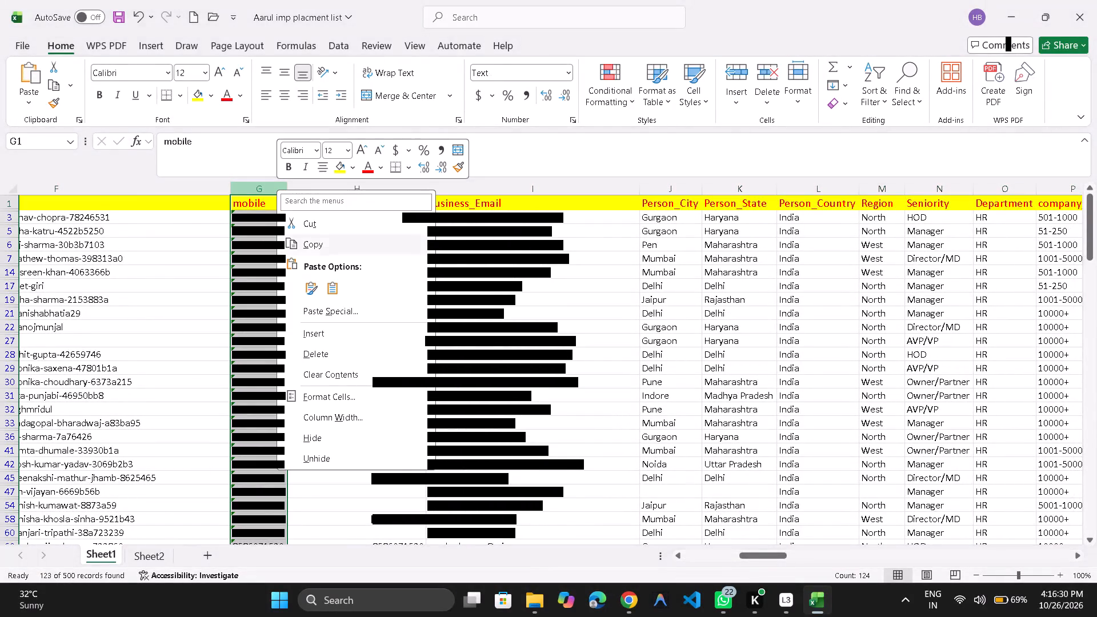
left_click(321, 432)
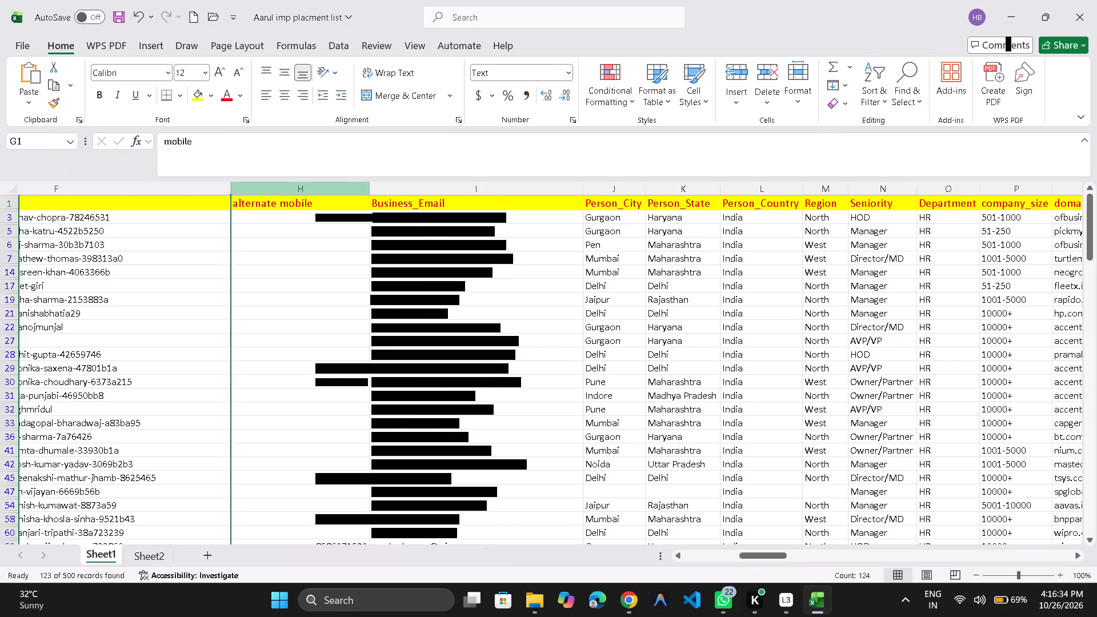
right_click(334, 194)
left_click(370, 437)
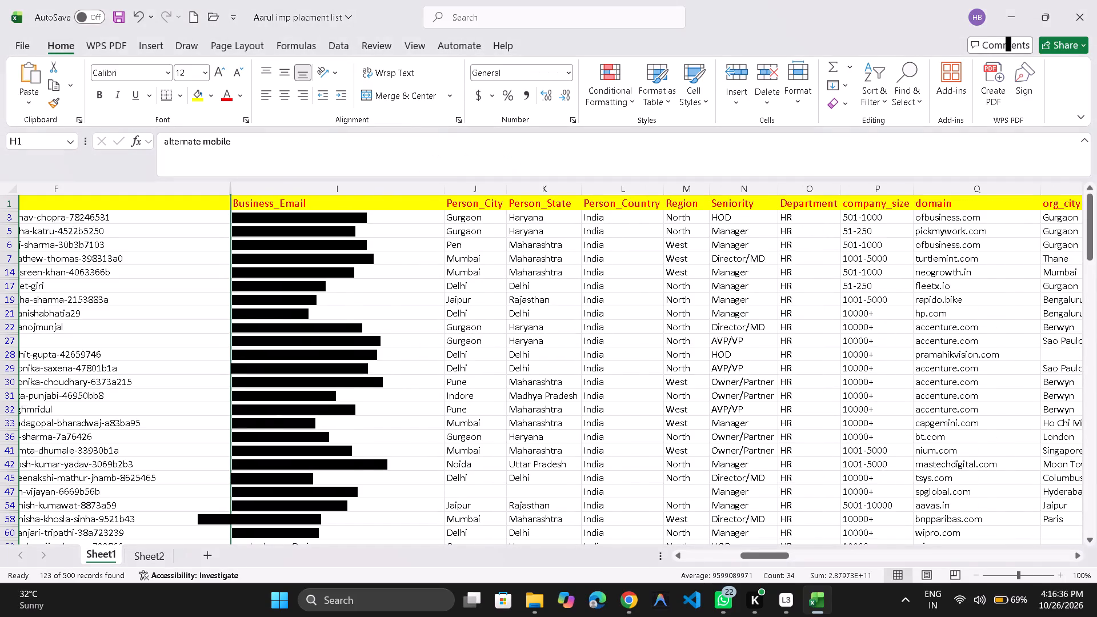
right_click(484, 194)
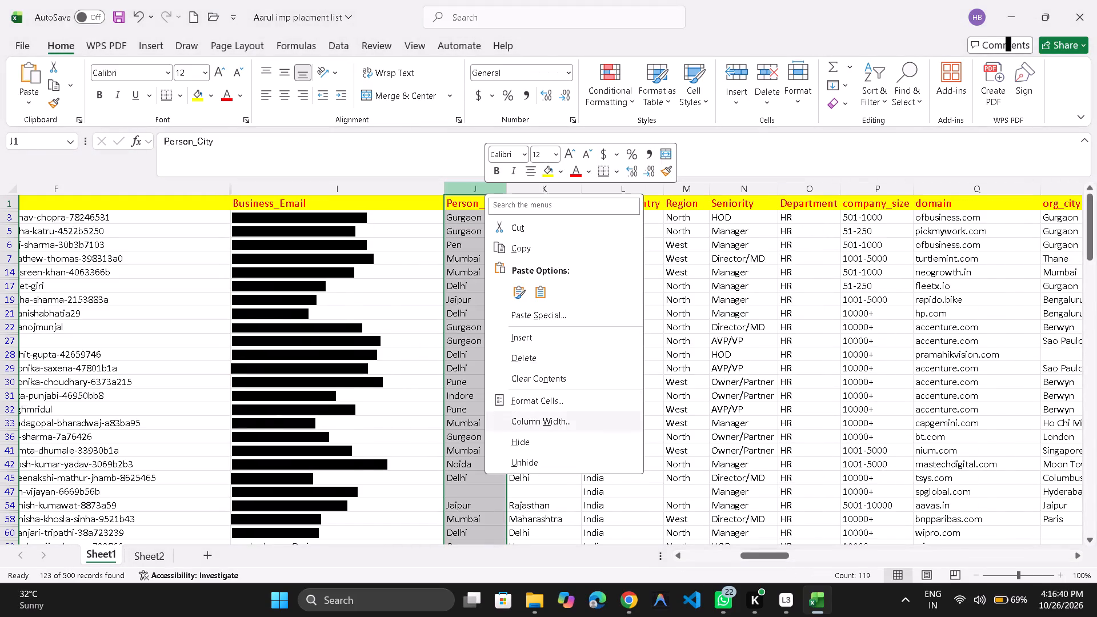
left_click(405, 165)
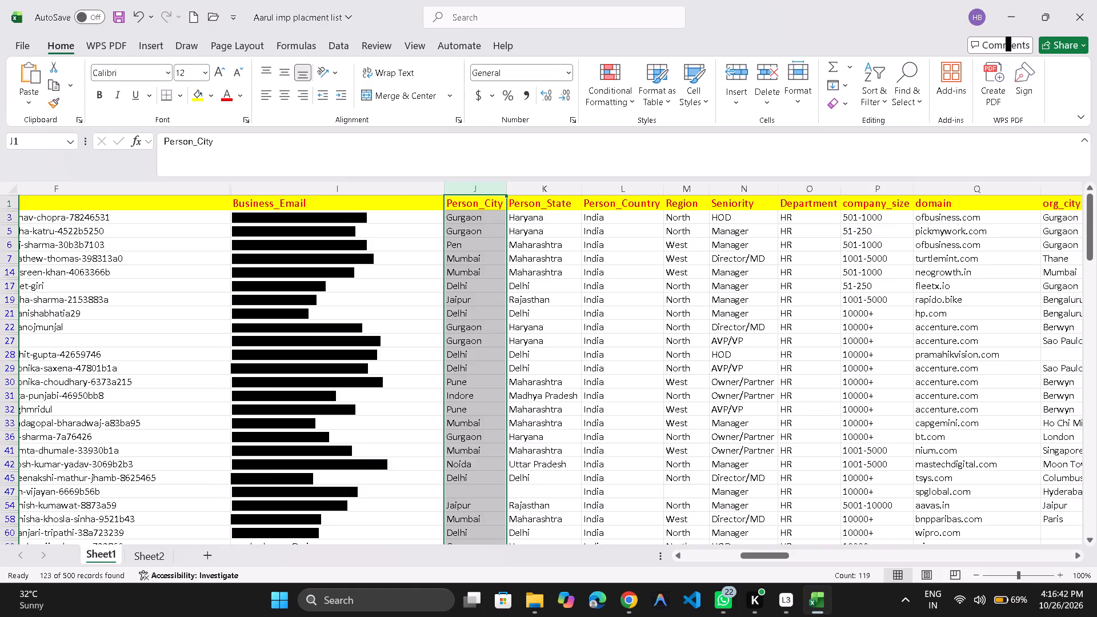
Hide the primary_phone column in Sheet1.
scroll(556, 206, "left", 3)
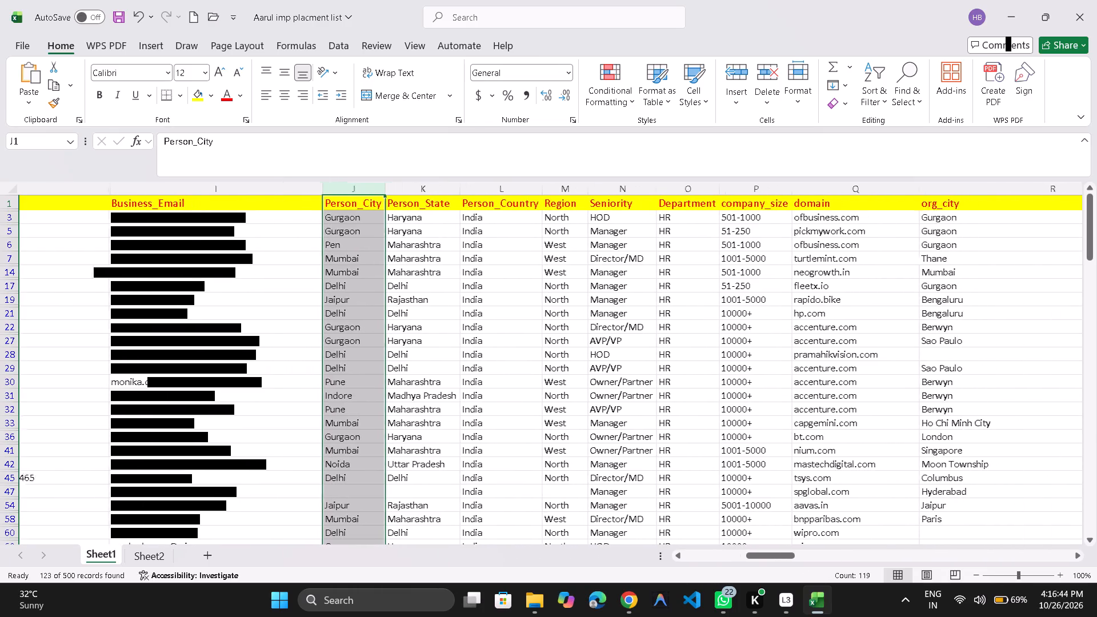
scroll(542, 218, "left", 4)
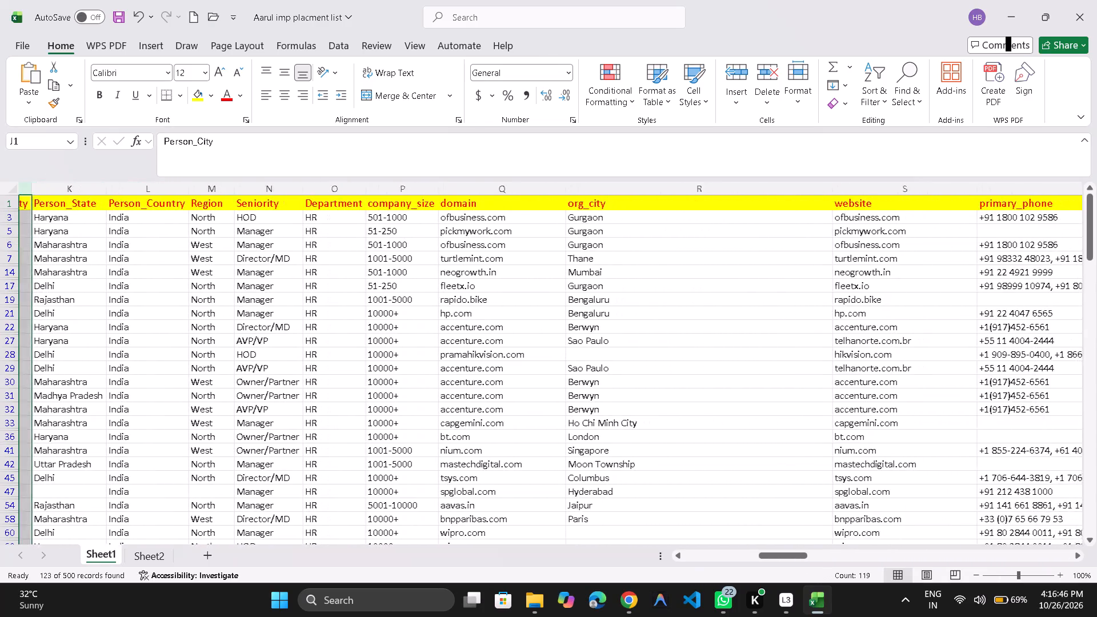
scroll(542, 218, "left", 5)
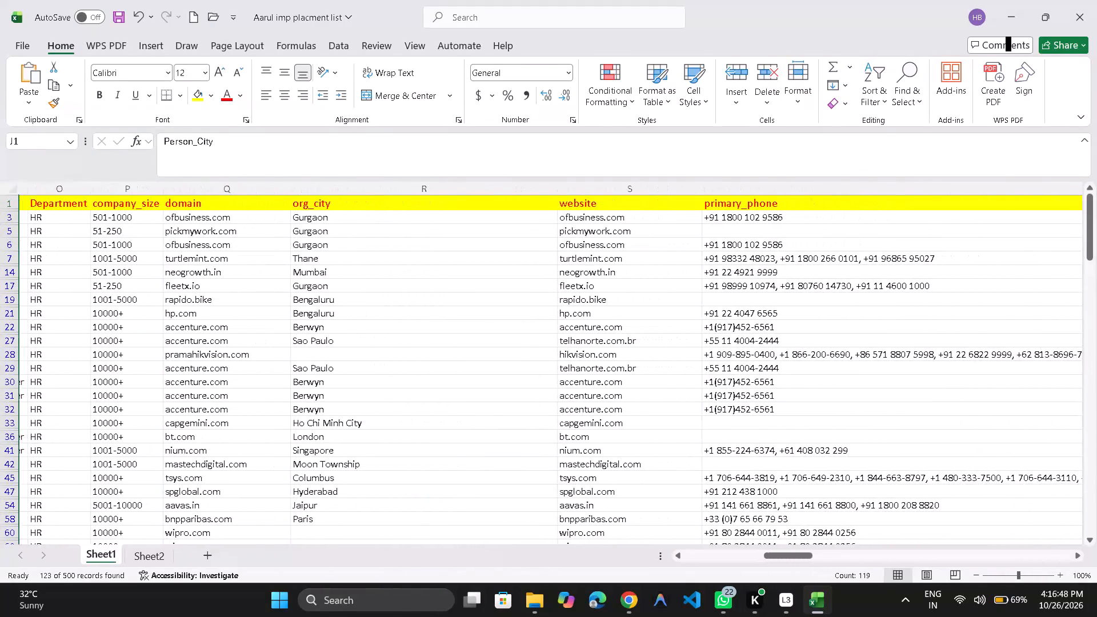
scroll(542, 218, "left", 3)
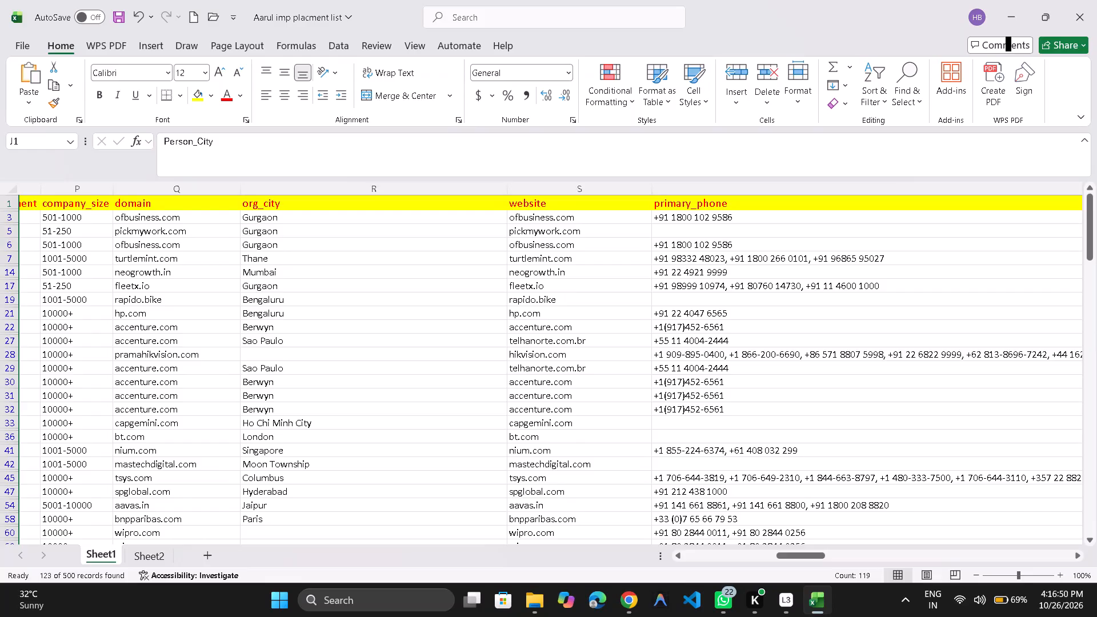
scroll(542, 218, "left", 3)
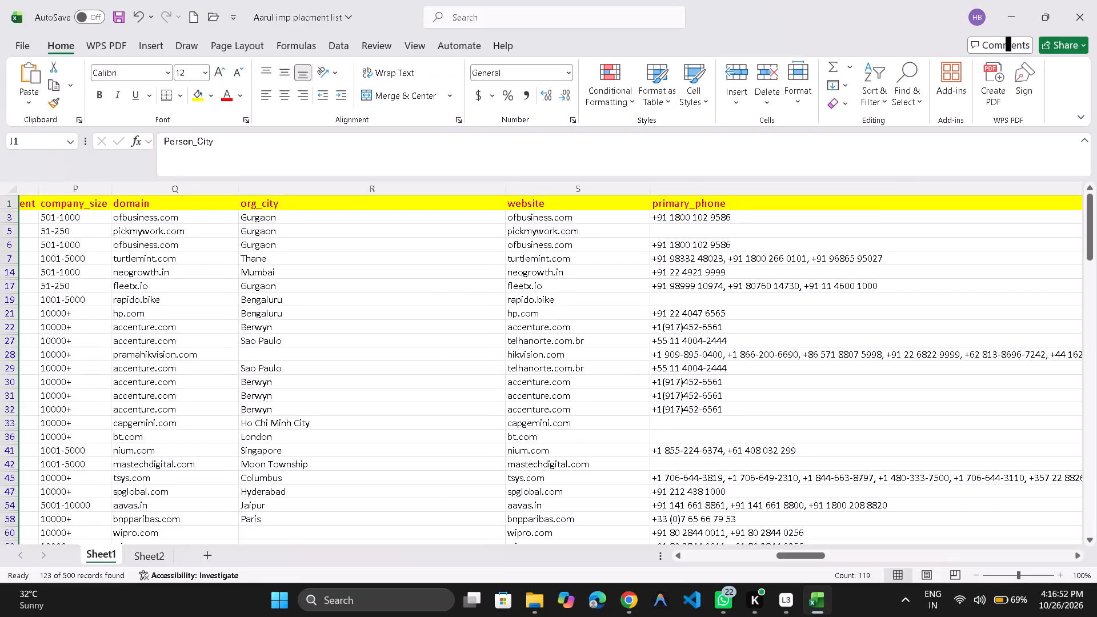
scroll(542, 218, "left", 6)
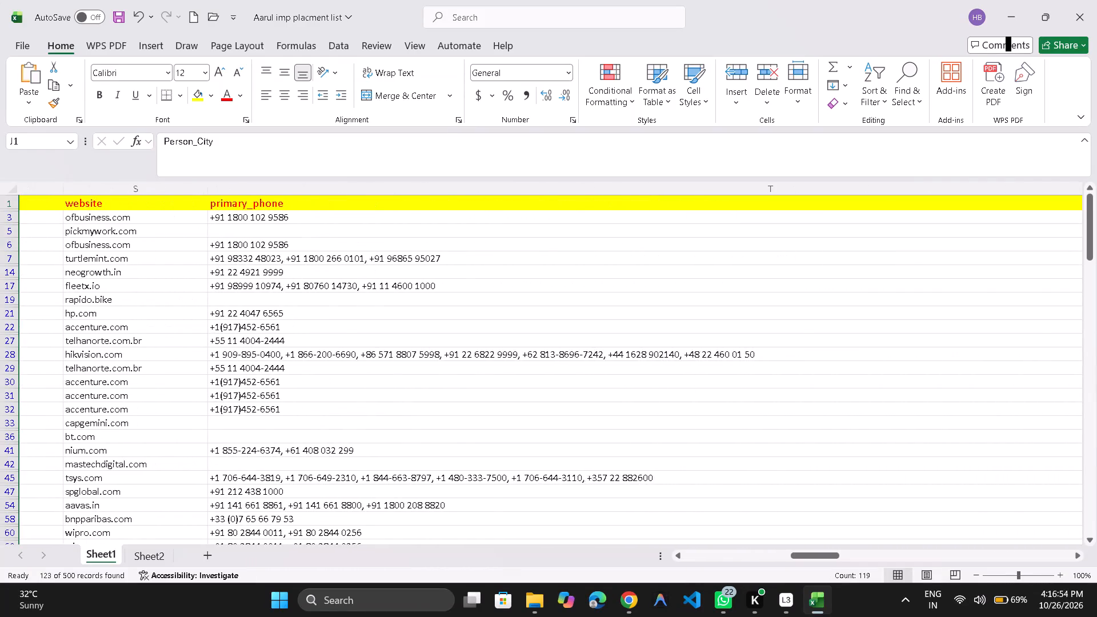
scroll(542, 218, "left", 1)
right_click(597, 189)
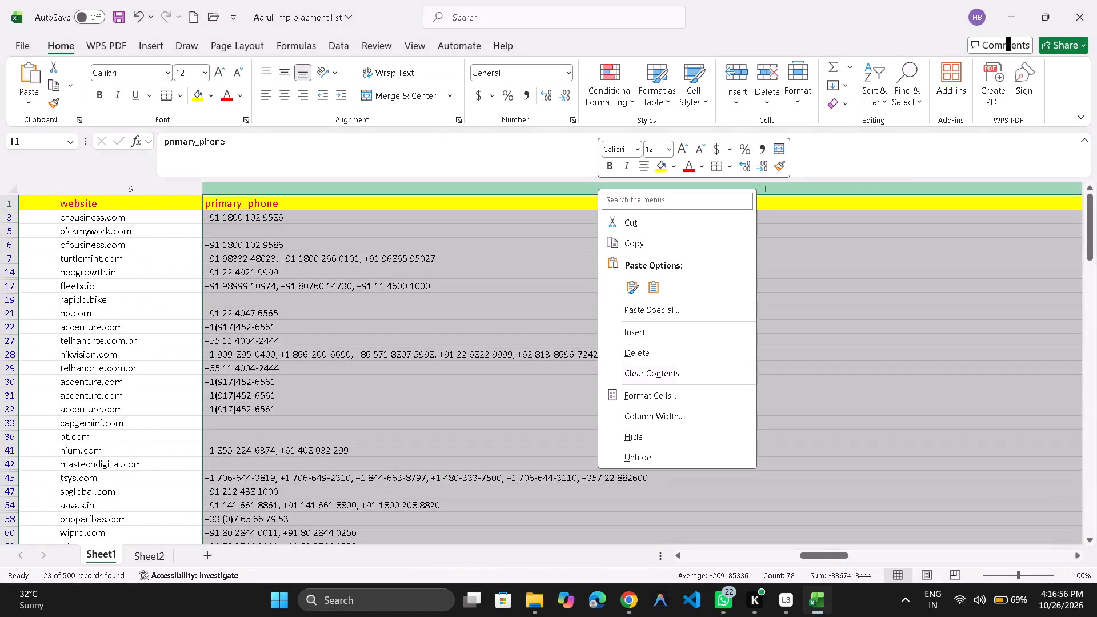
left_click(637, 436)
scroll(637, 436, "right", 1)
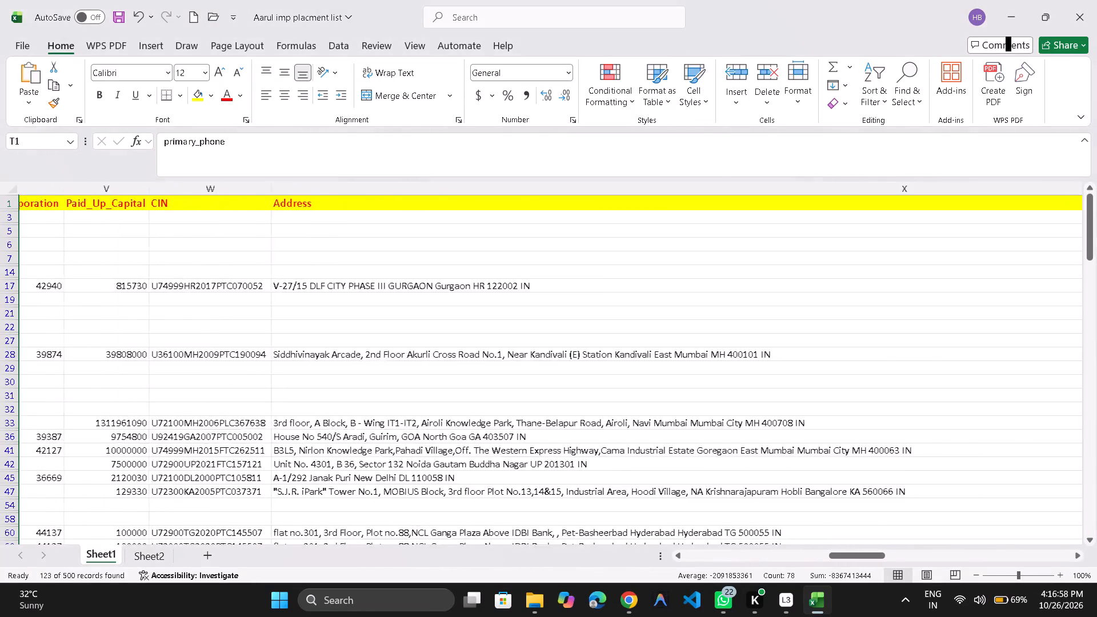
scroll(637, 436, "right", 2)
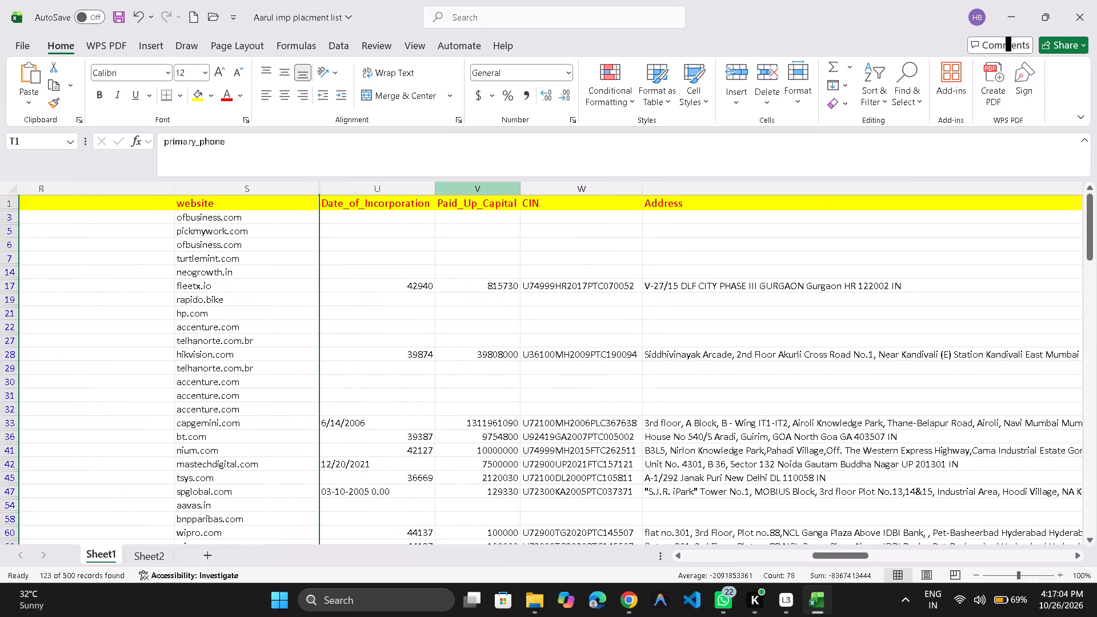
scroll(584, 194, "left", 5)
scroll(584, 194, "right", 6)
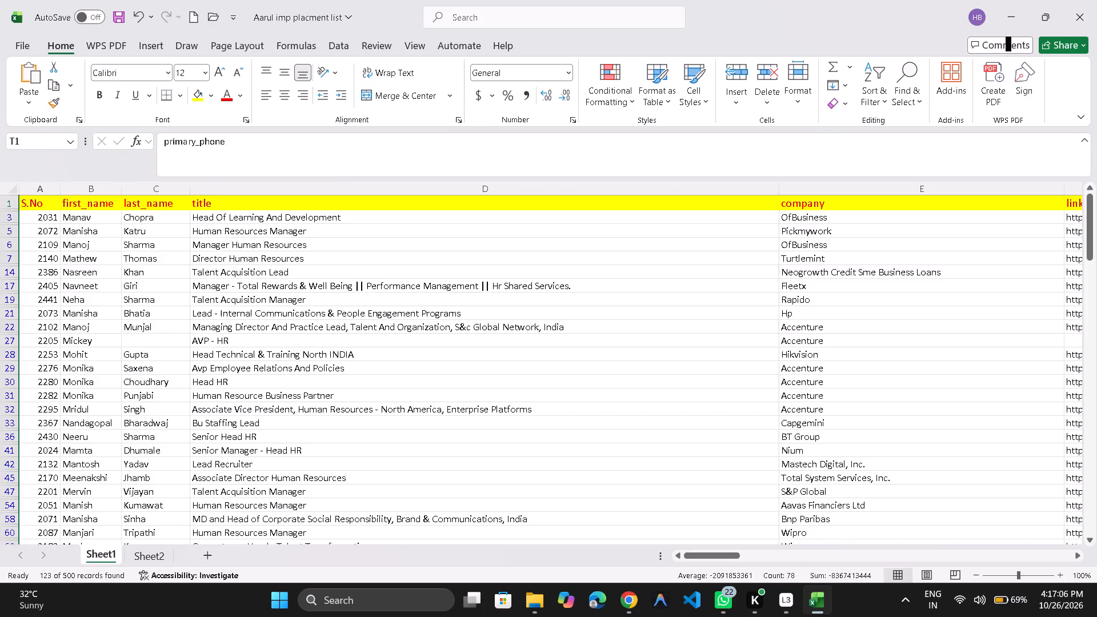
Look over the filtered contact rows in Sheet1 and their columns from S.No through company_size.
scroll(623, 317, "down", 11)
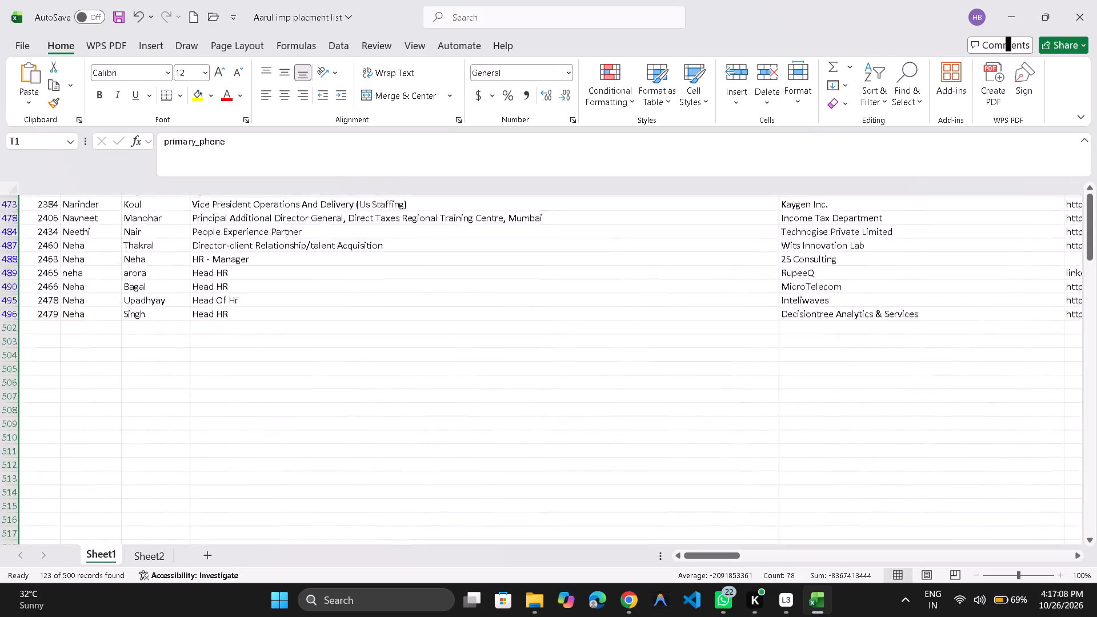
scroll(623, 317, "down", 2)
scroll(623, 317, "up", 11)
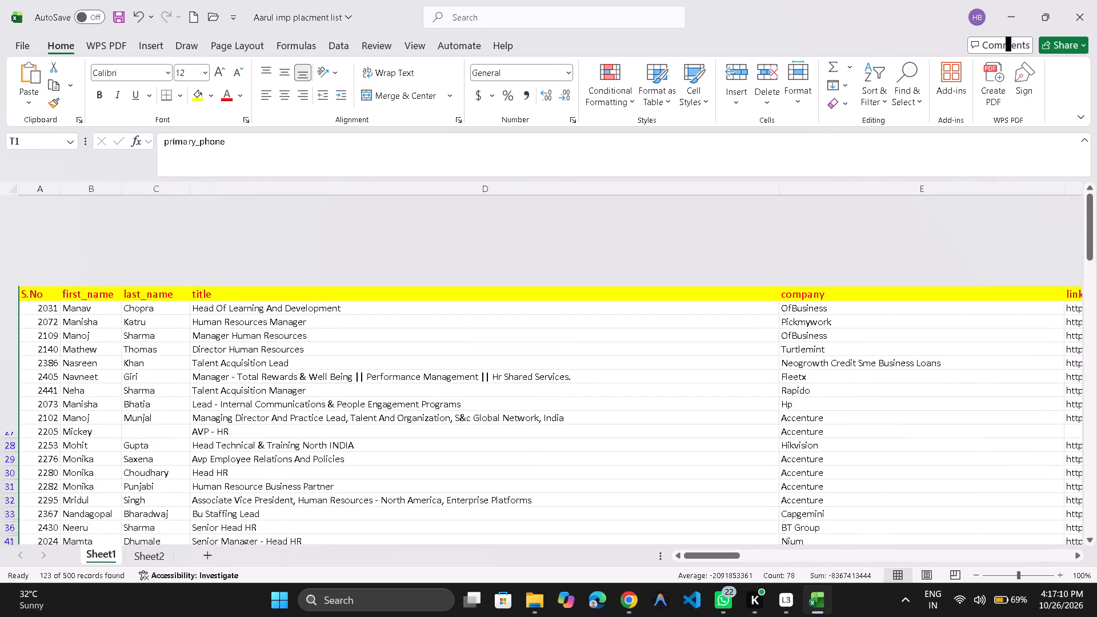
scroll(623, 317, "up", 1)
scroll(623, 317, "left", 1)
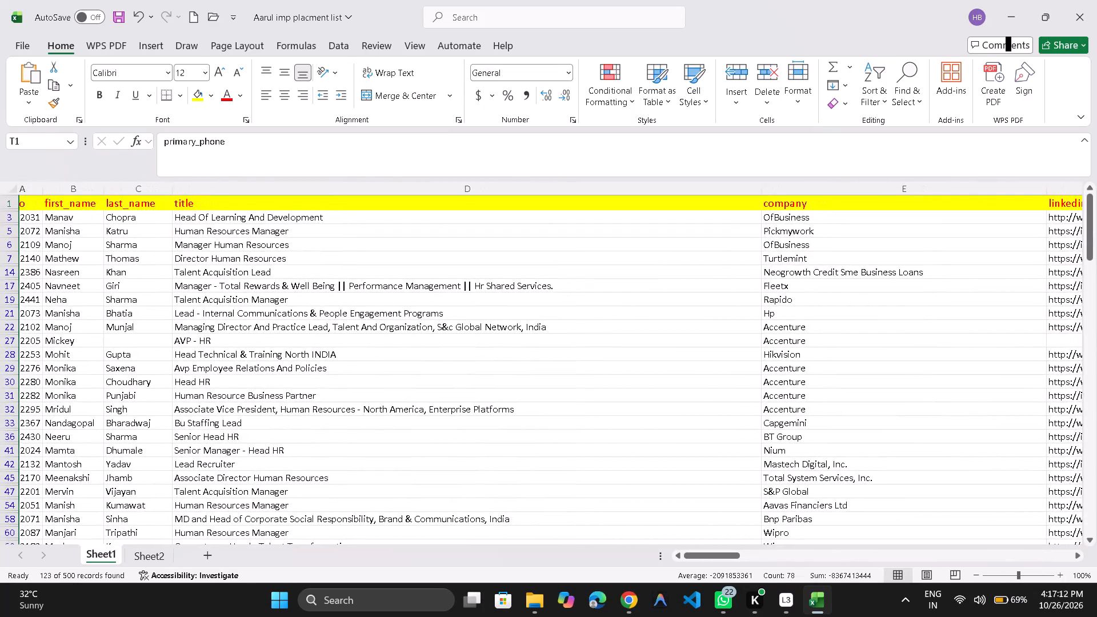
scroll(623, 317, "left", 4)
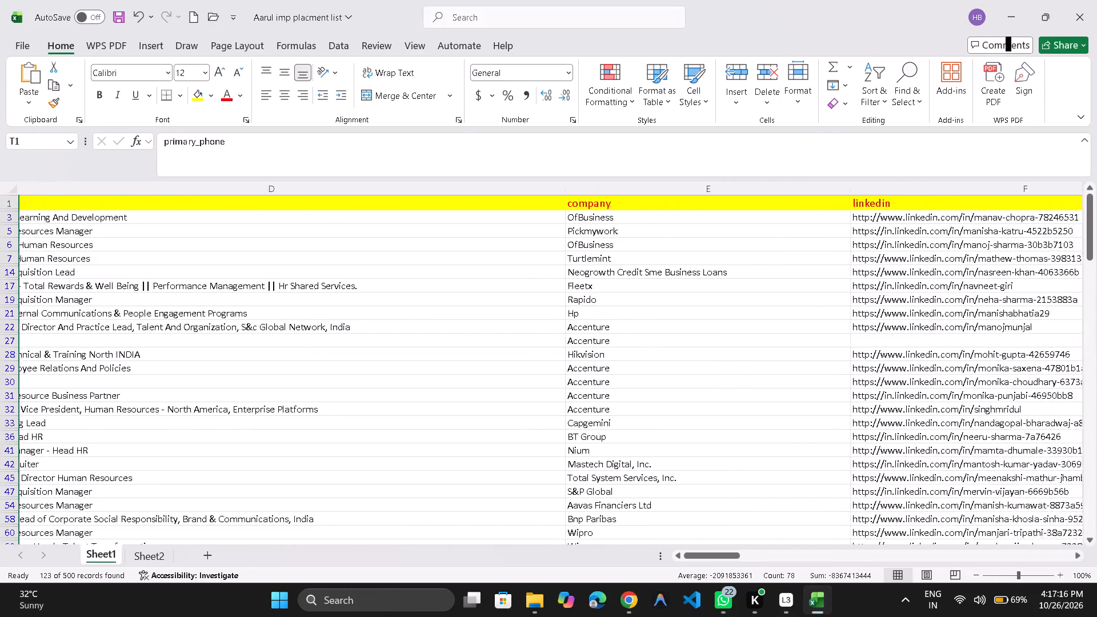
scroll(623, 317, "left", 4)
scroll(623, 317, "up", 1)
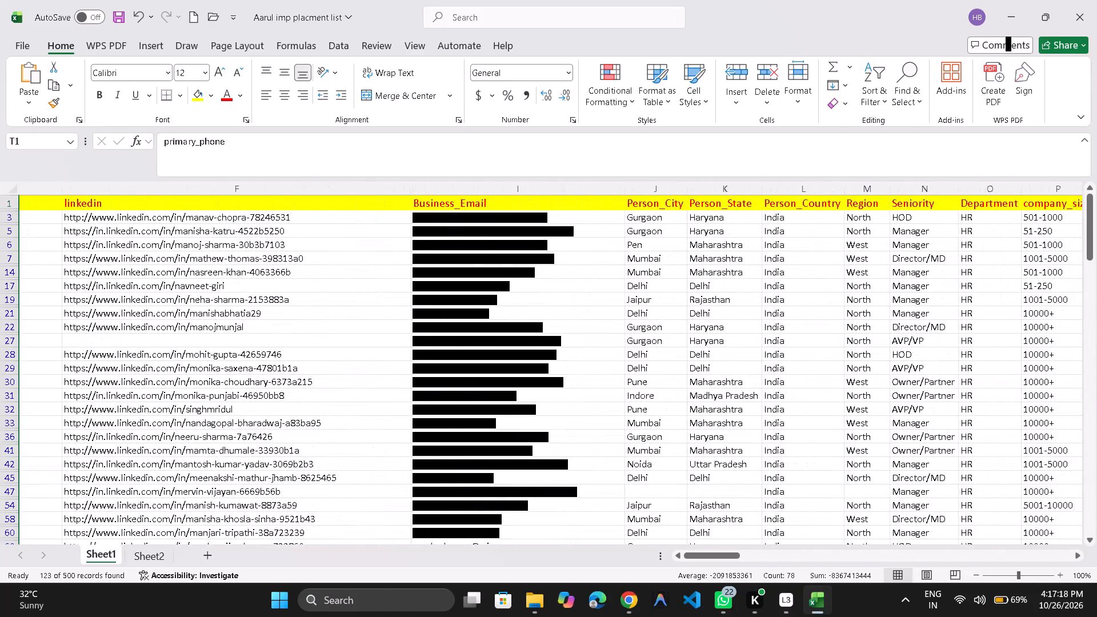
scroll(623, 317, "up", 1)
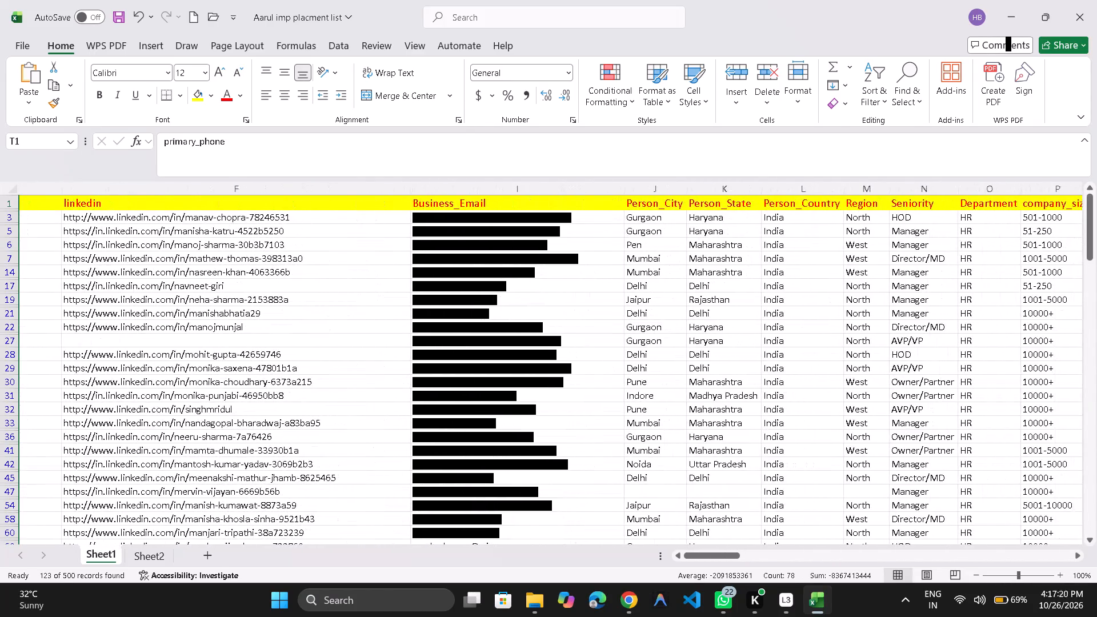
scroll(623, 317, "up", 2)
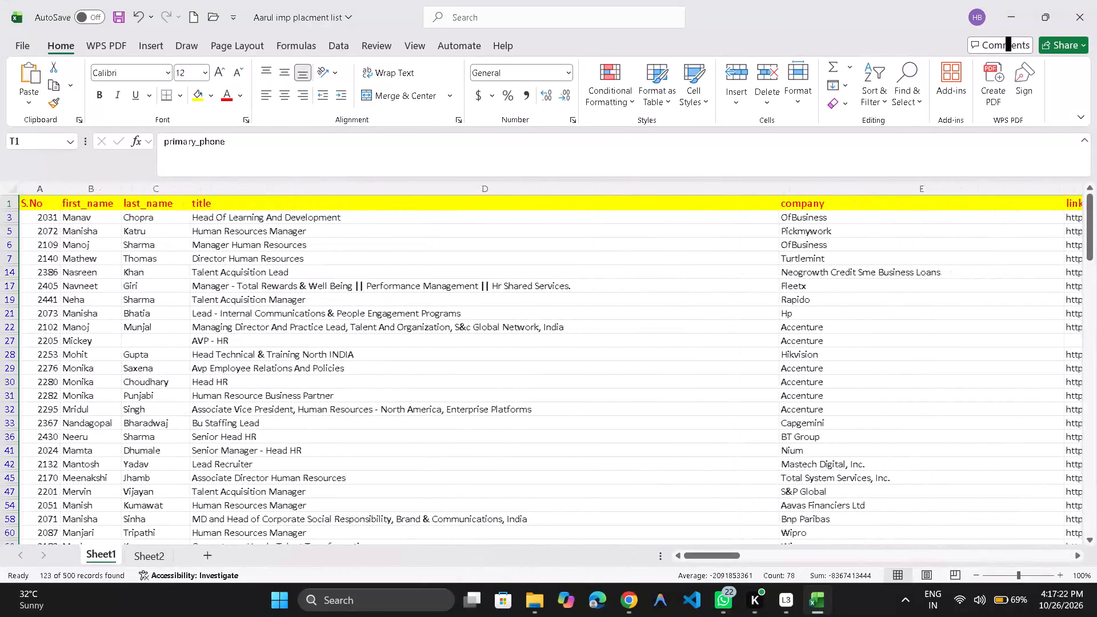
Unhide the mobile and alternate mobile columns between linkedin and Business_Email in Sheet1.
scroll(623, 317, "left", 3)
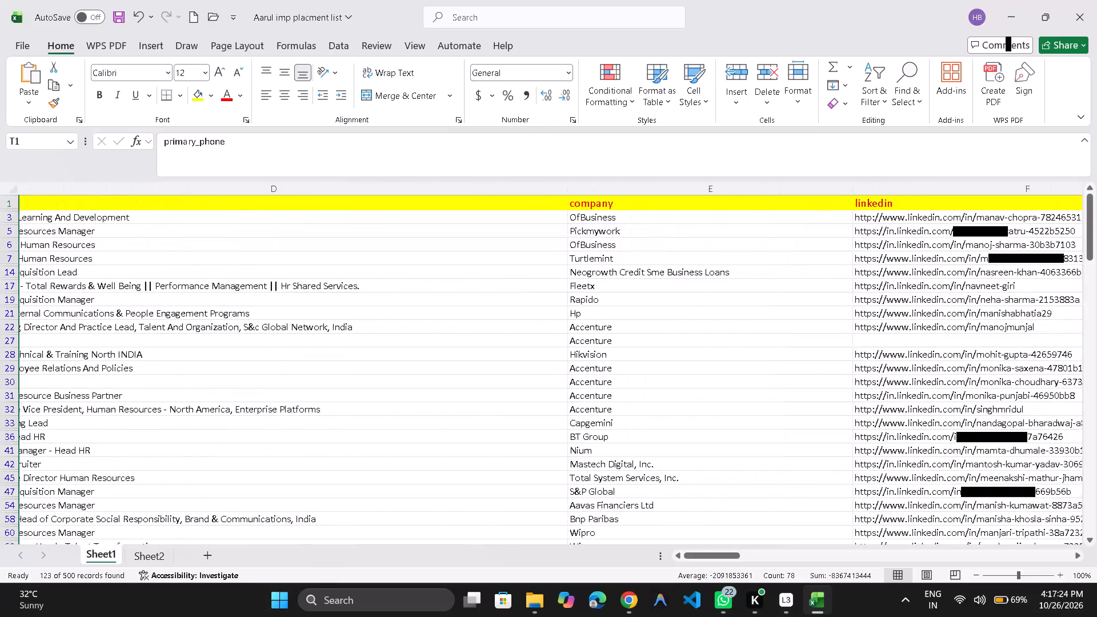
scroll(623, 317, "left", 5)
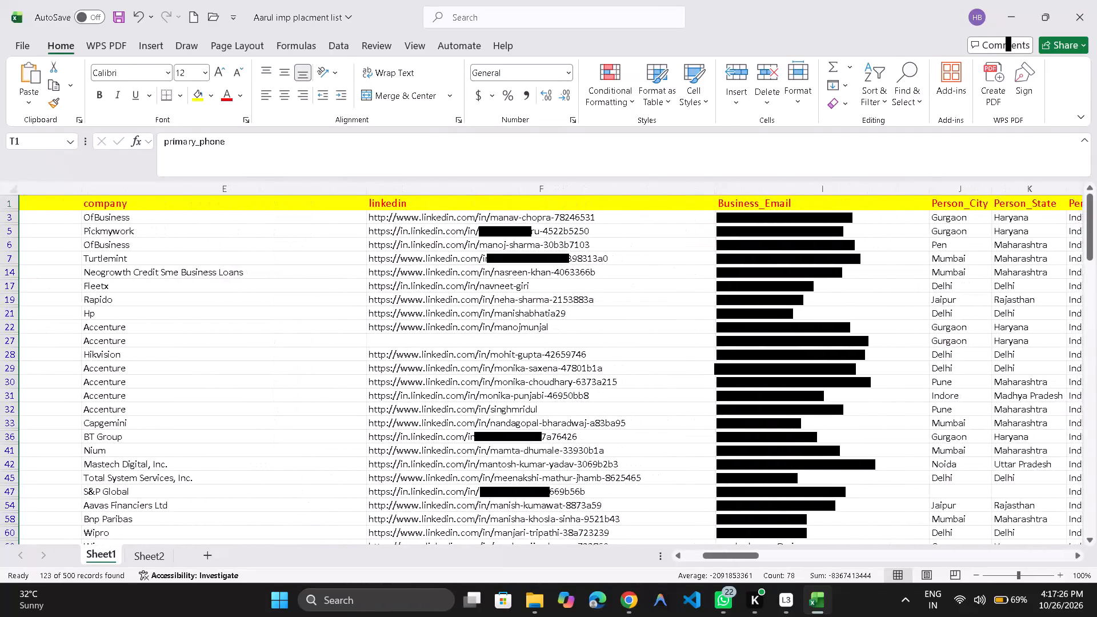
scroll(623, 317, "left", 2)
left_click(624, 191)
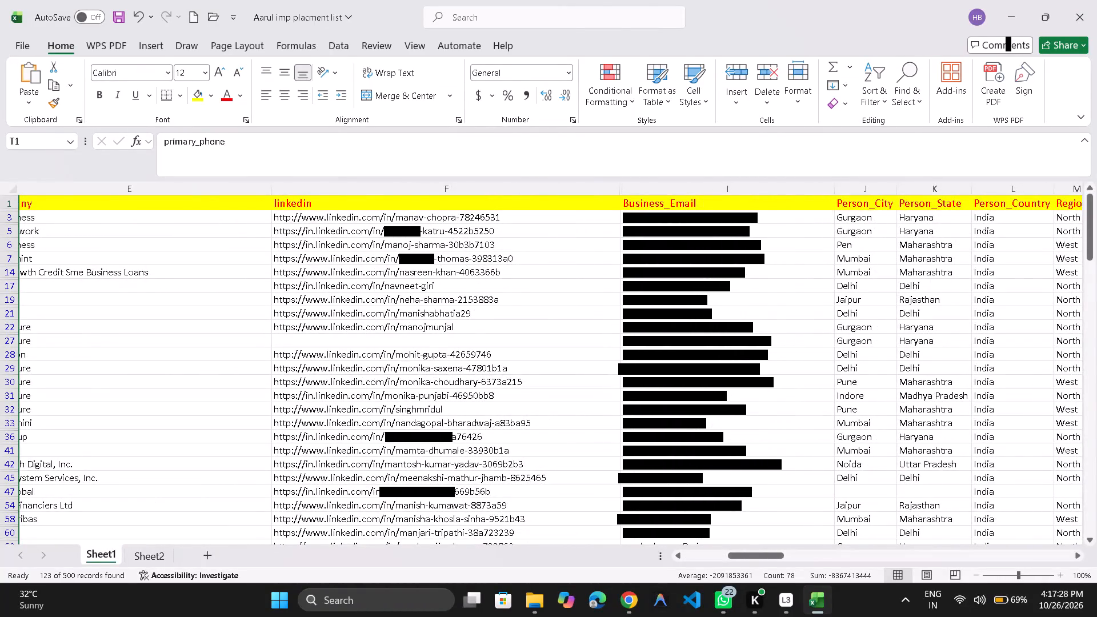
double_click(624, 191)
double_click(623, 190)
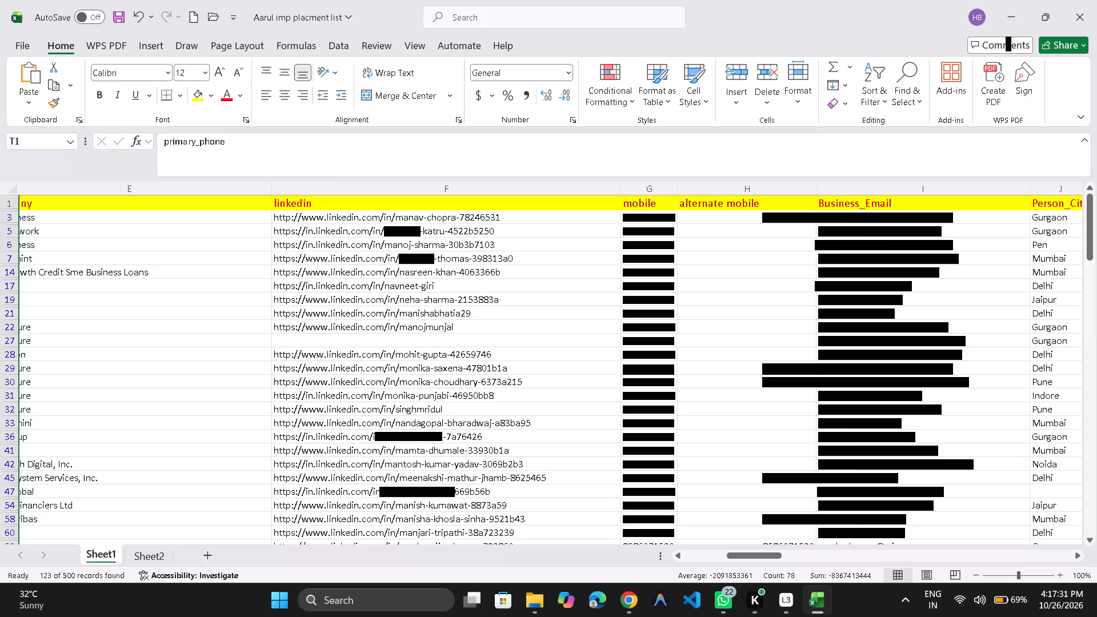
scroll(682, 190, "up", 1)
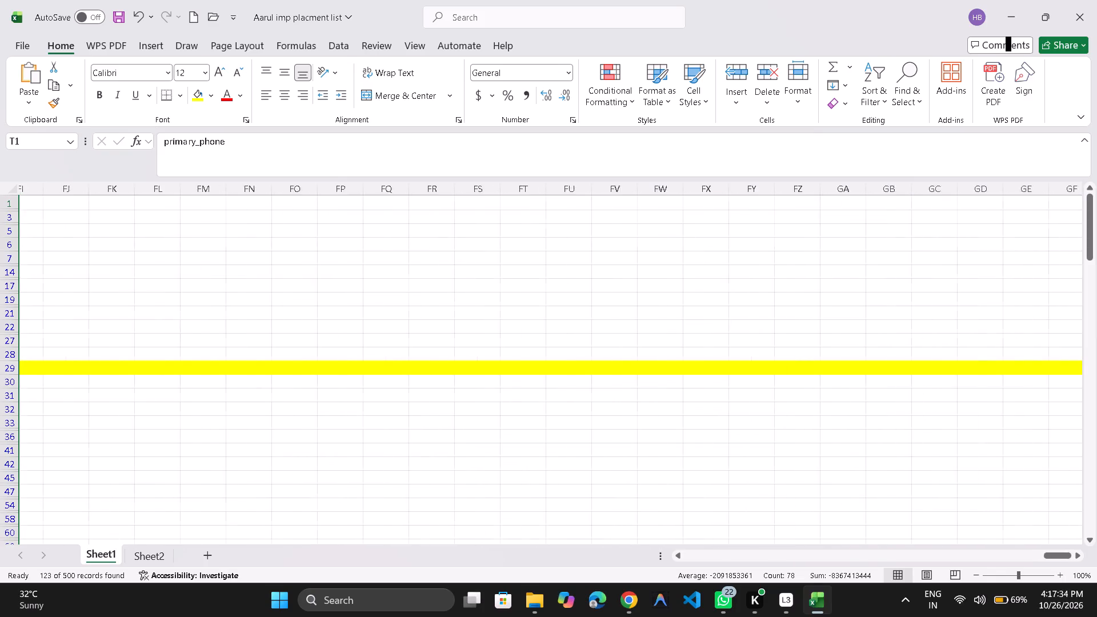
scroll(682, 190, "up", 1)
scroll(767, 263, "left", 6)
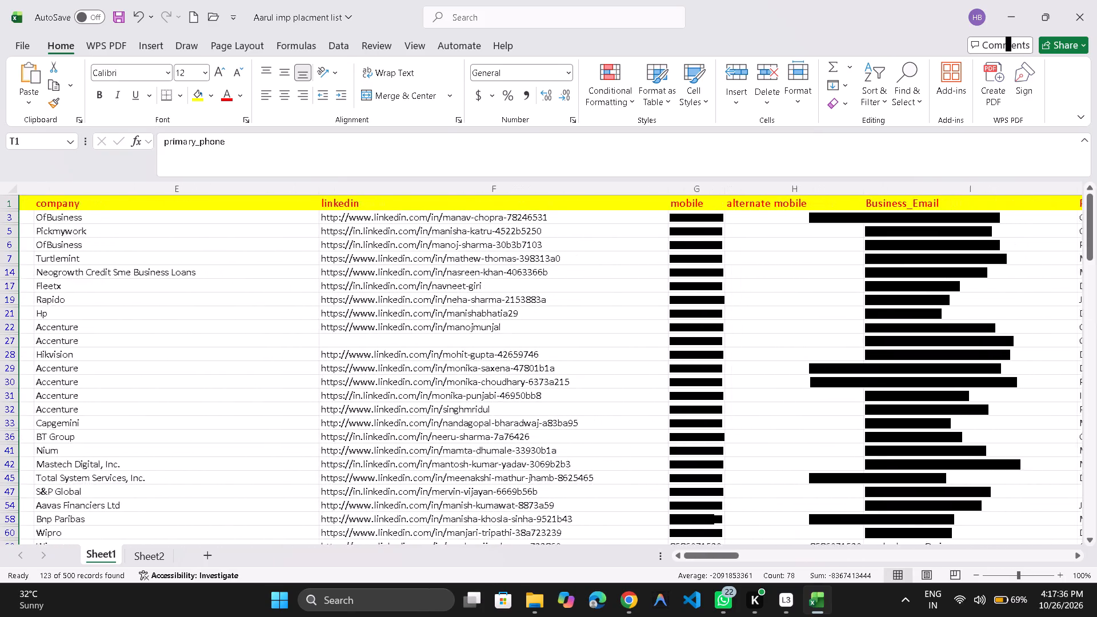
scroll(767, 263, "left", 4)
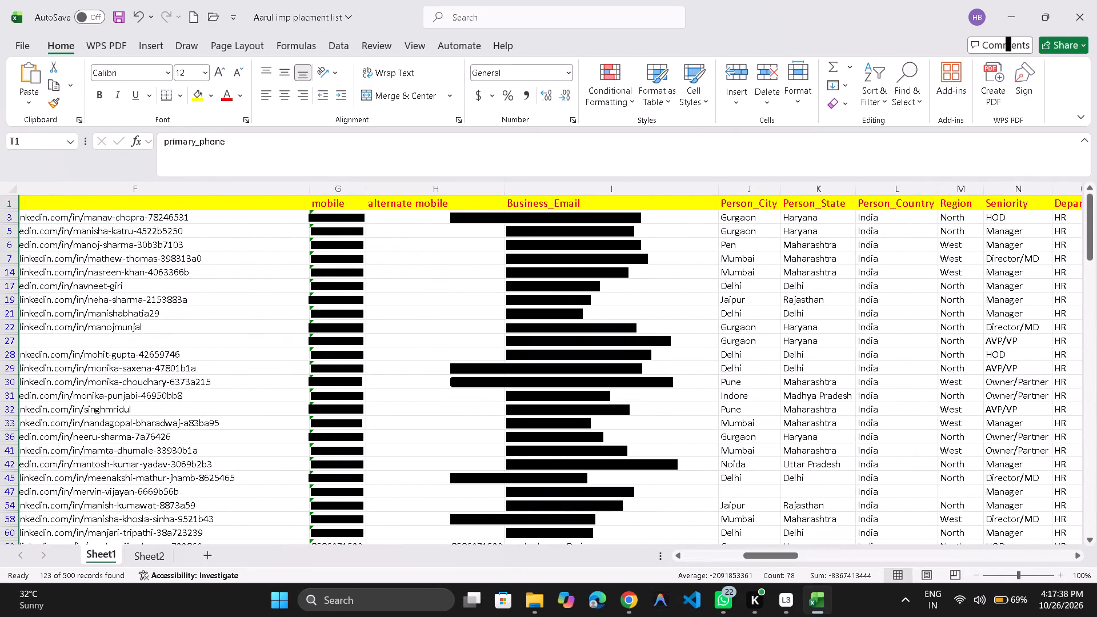
double_click(369, 191)
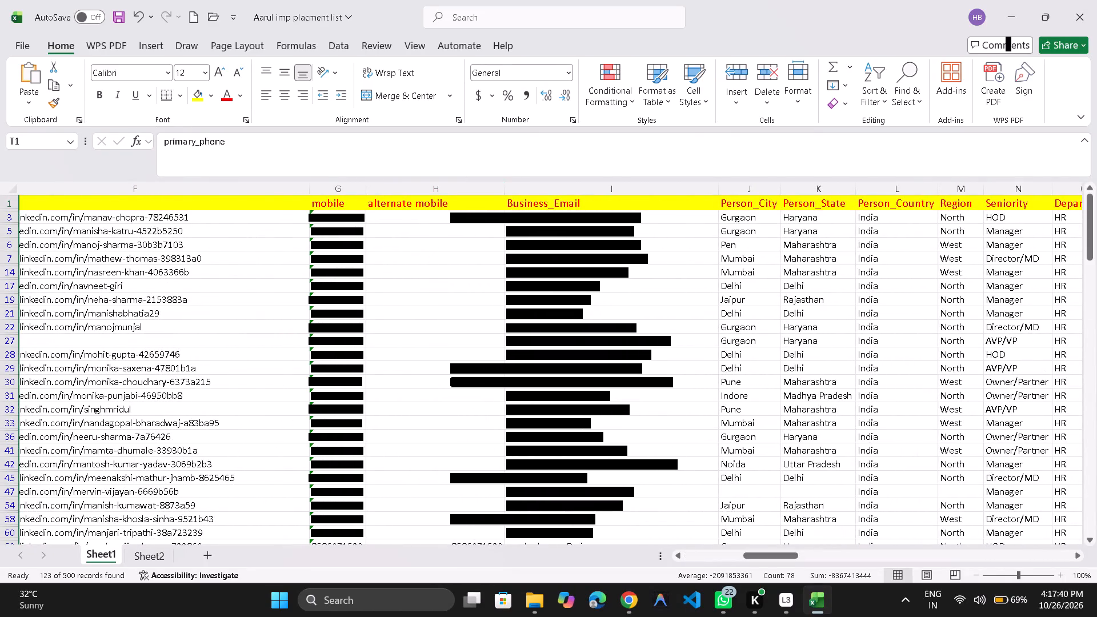
double_click(366, 191)
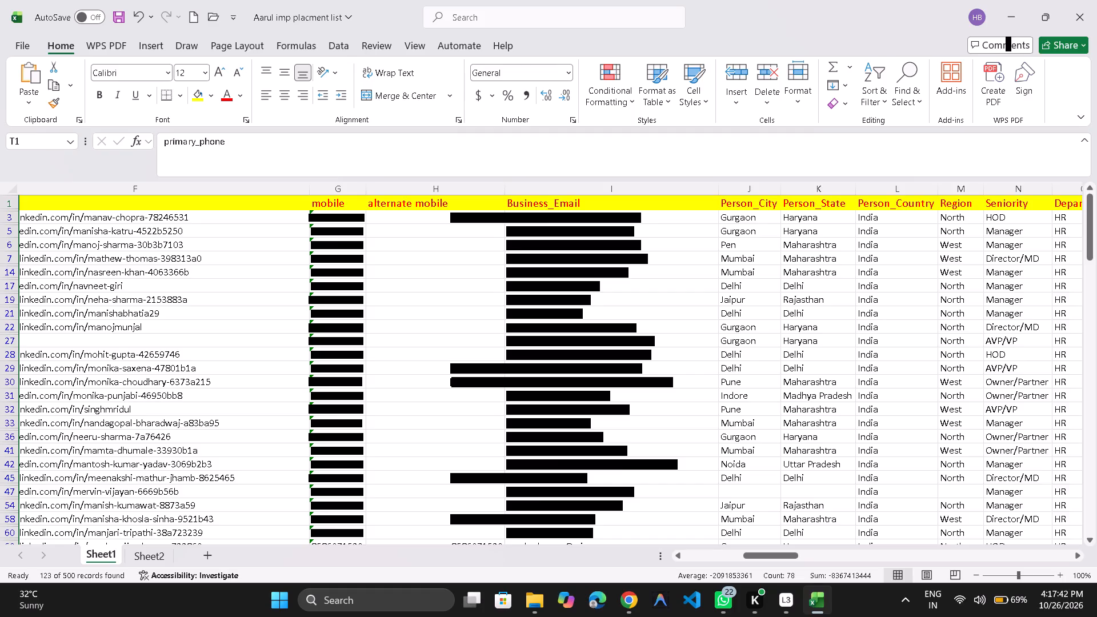
Unhide the primary_phone column between website and Date_of_Incorporation in Sheet1, and clear the column selection.
scroll(325, 282, "right", 6)
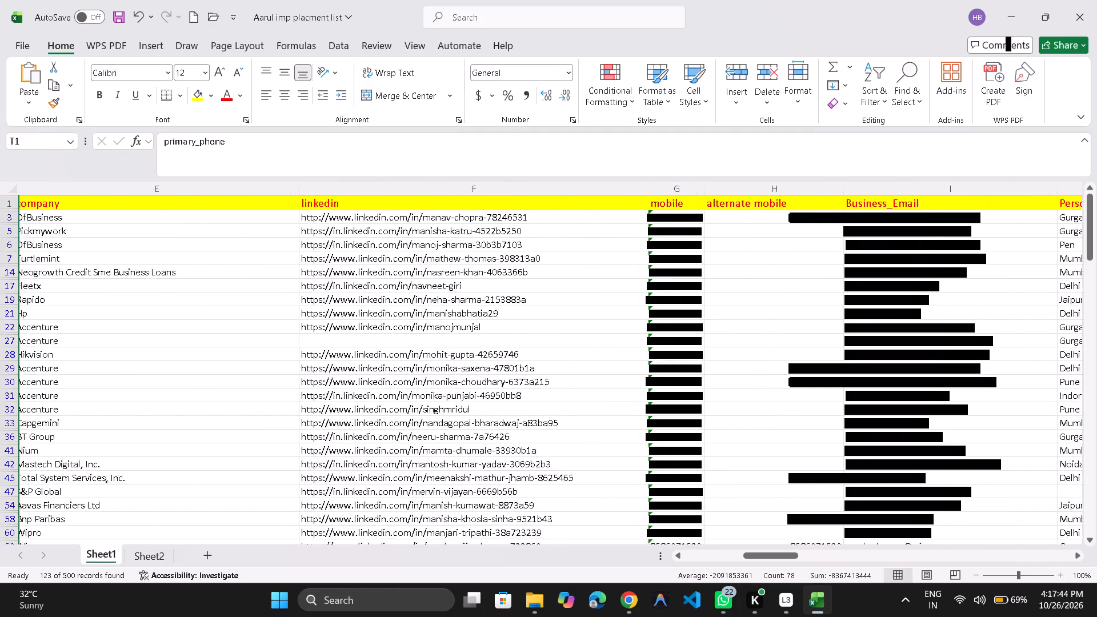
scroll(325, 282, "right", 5)
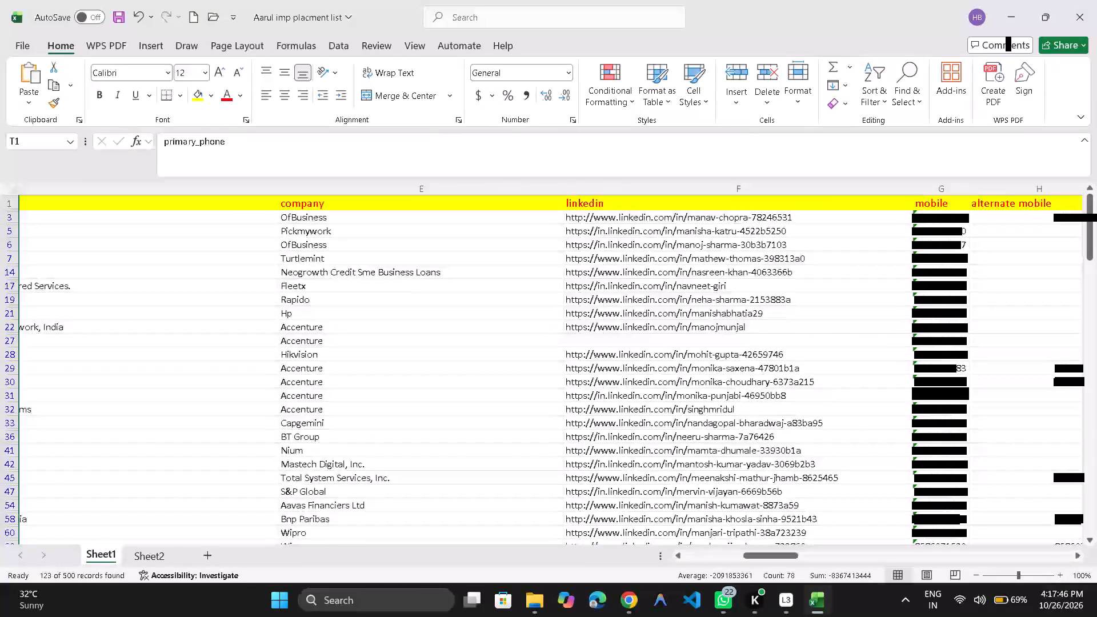
scroll(325, 282, "right", 1)
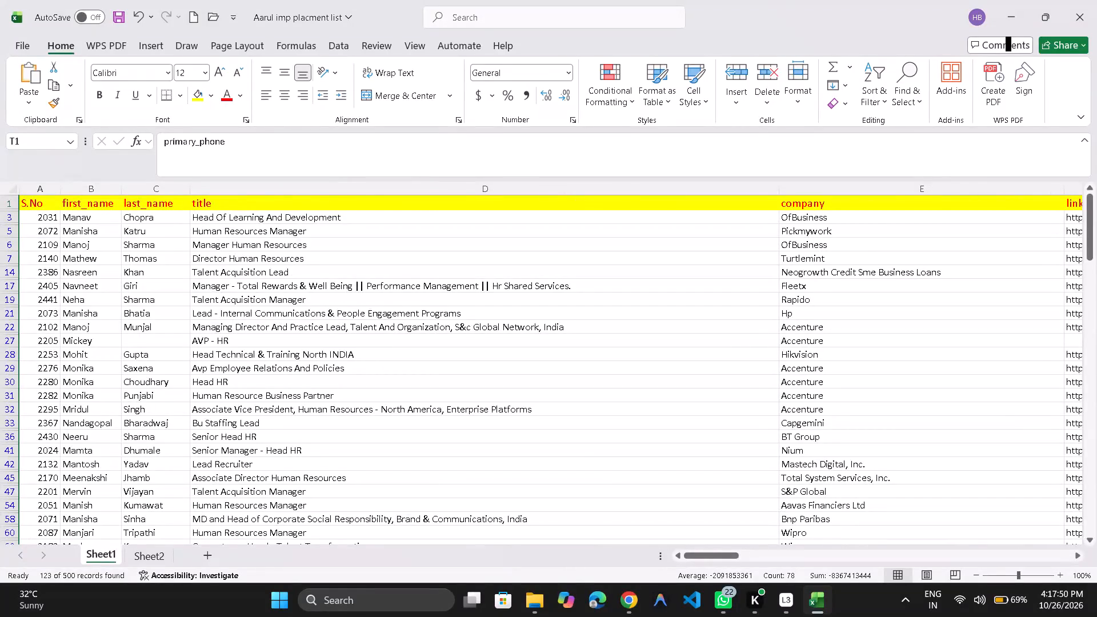
scroll(609, 323, "left", 6)
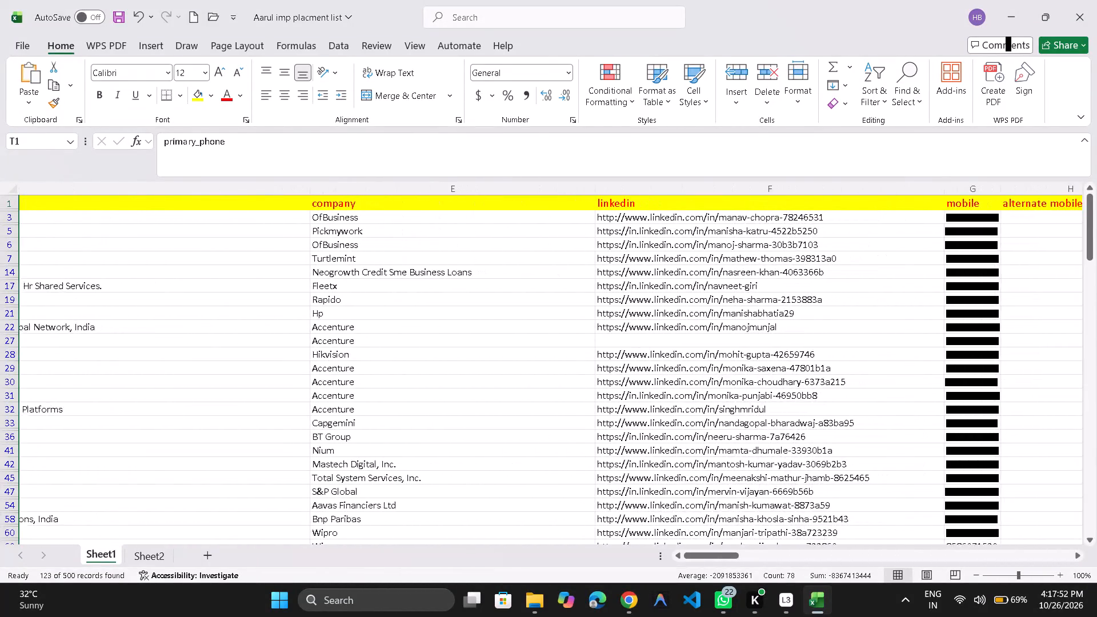
scroll(609, 323, "left", 7)
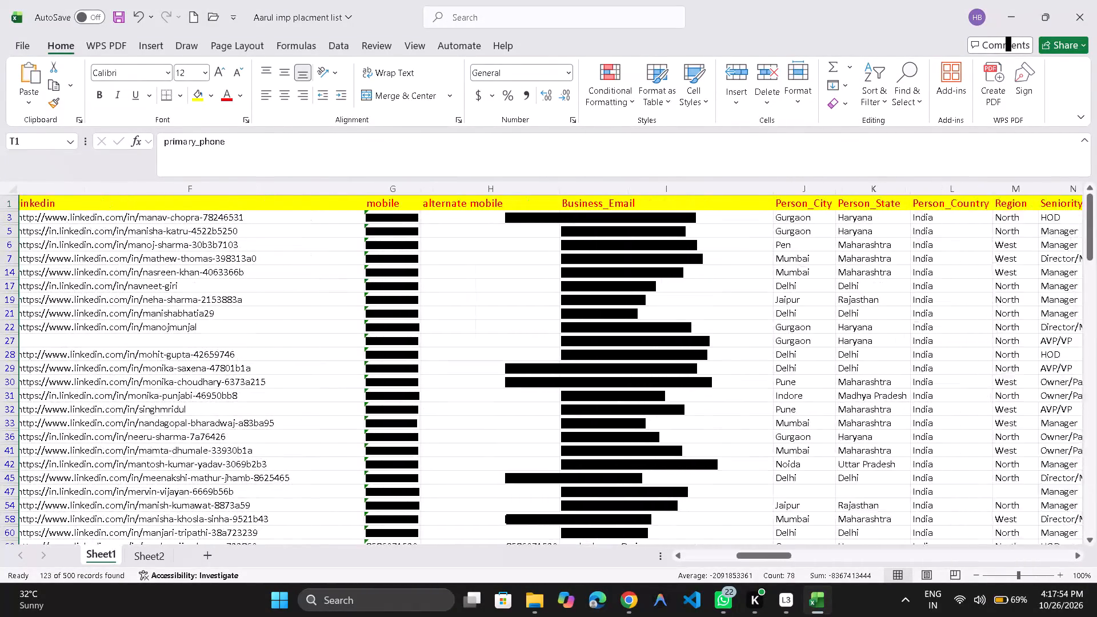
scroll(609, 323, "left", 7)
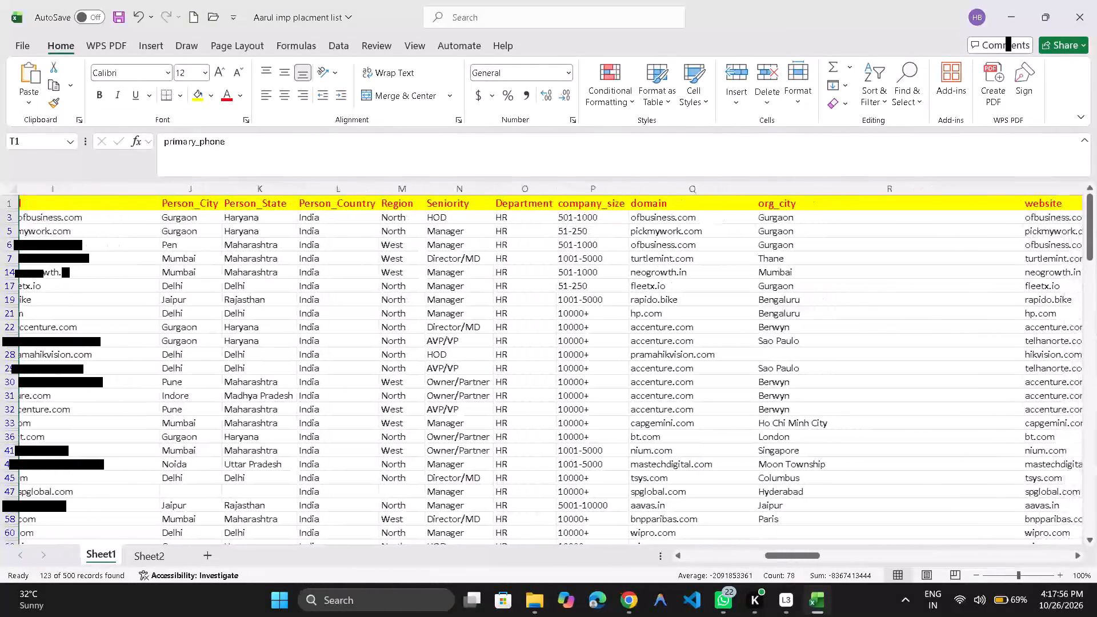
scroll(609, 323, "left", 7)
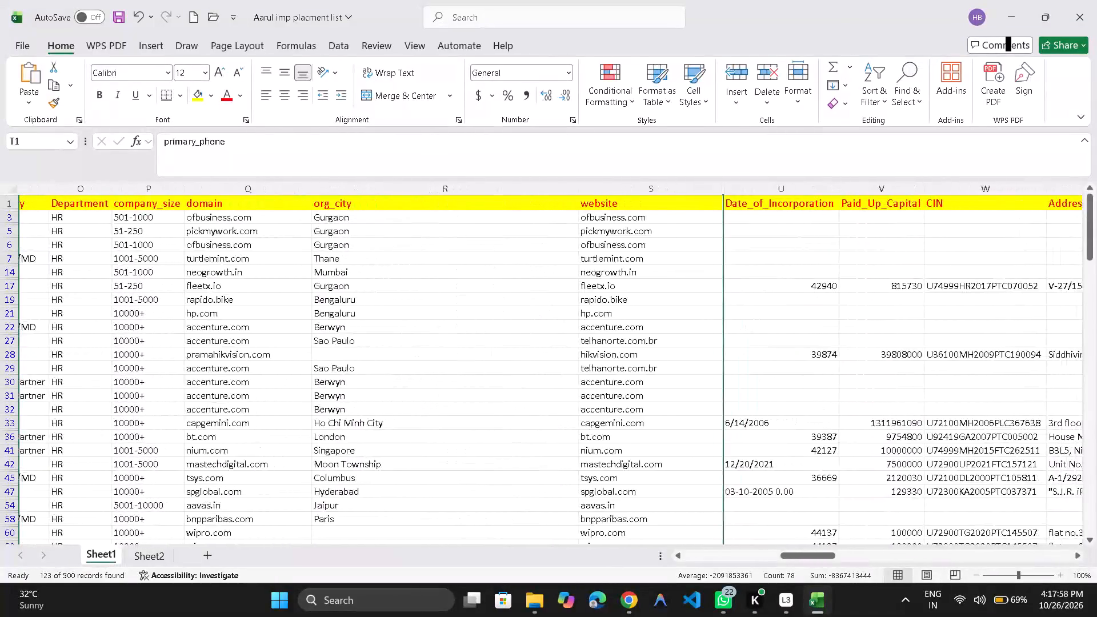
scroll(609, 323, "left", 1)
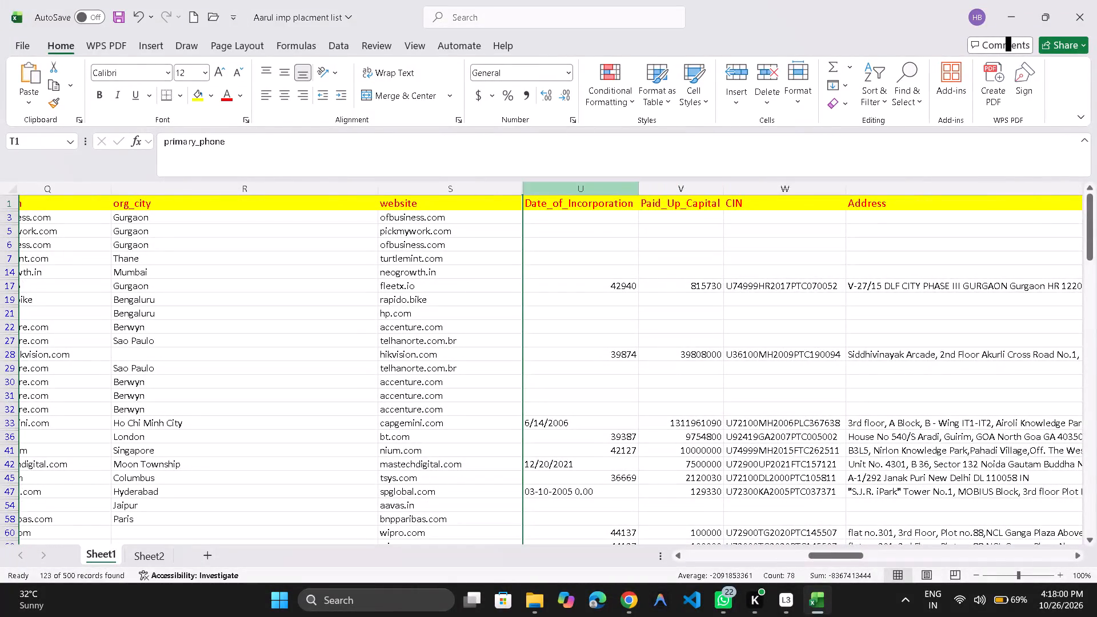
double_click(522, 190)
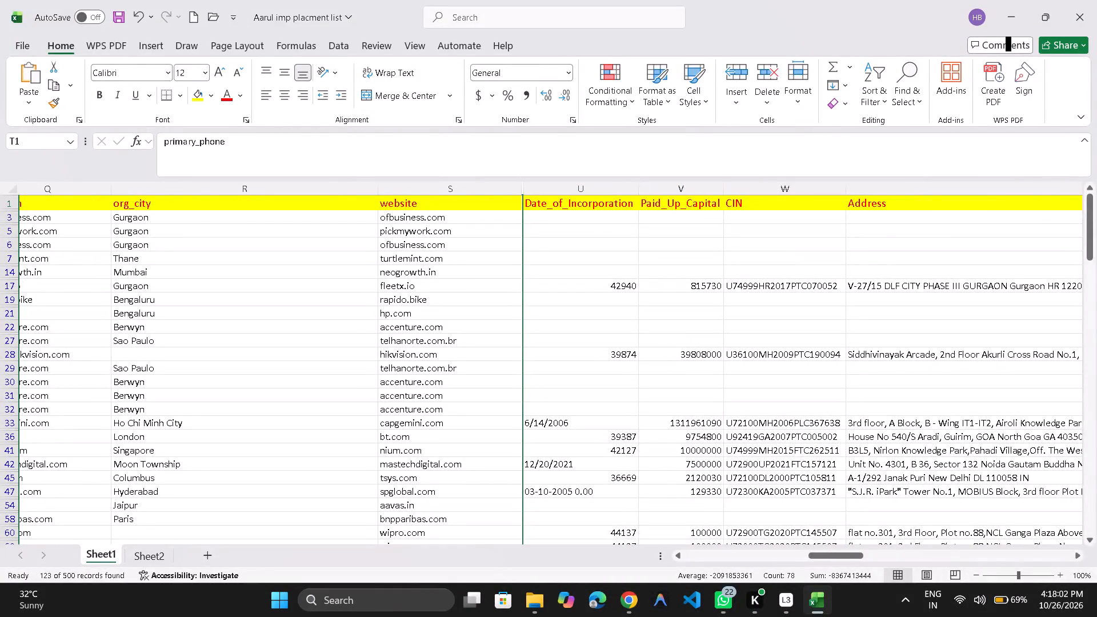
double_click(525, 189)
scroll(649, 293, "left", 5)
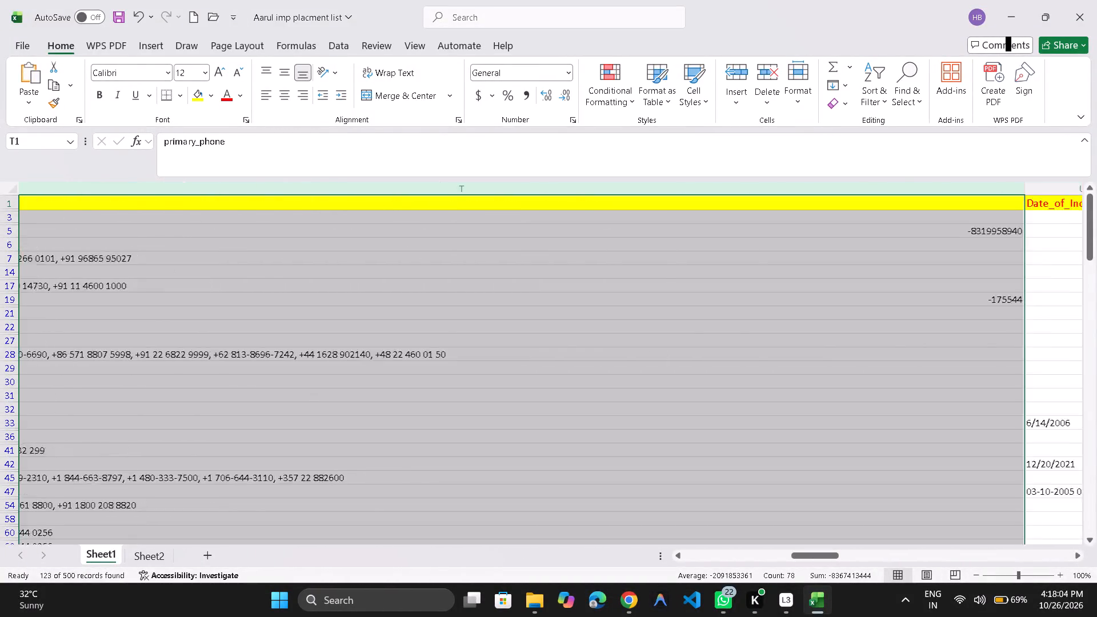
scroll(649, 293, "left", 3)
left_click(649, 293)
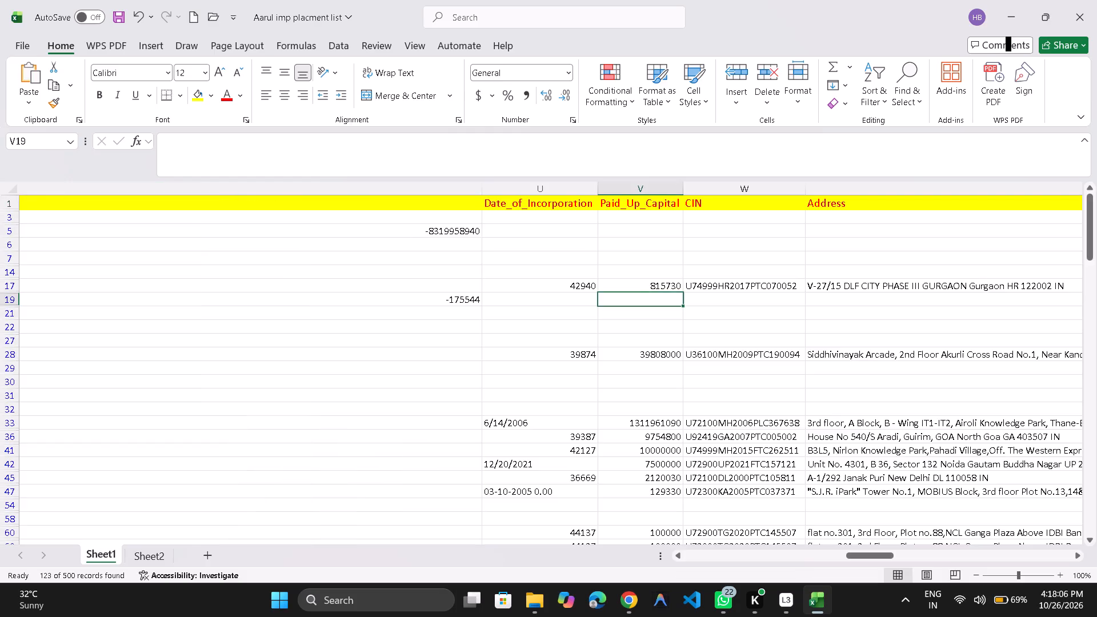
Select all the Top startups rows in Sheet1, from row 393 through row 411.
scroll(649, 293, "left", 7)
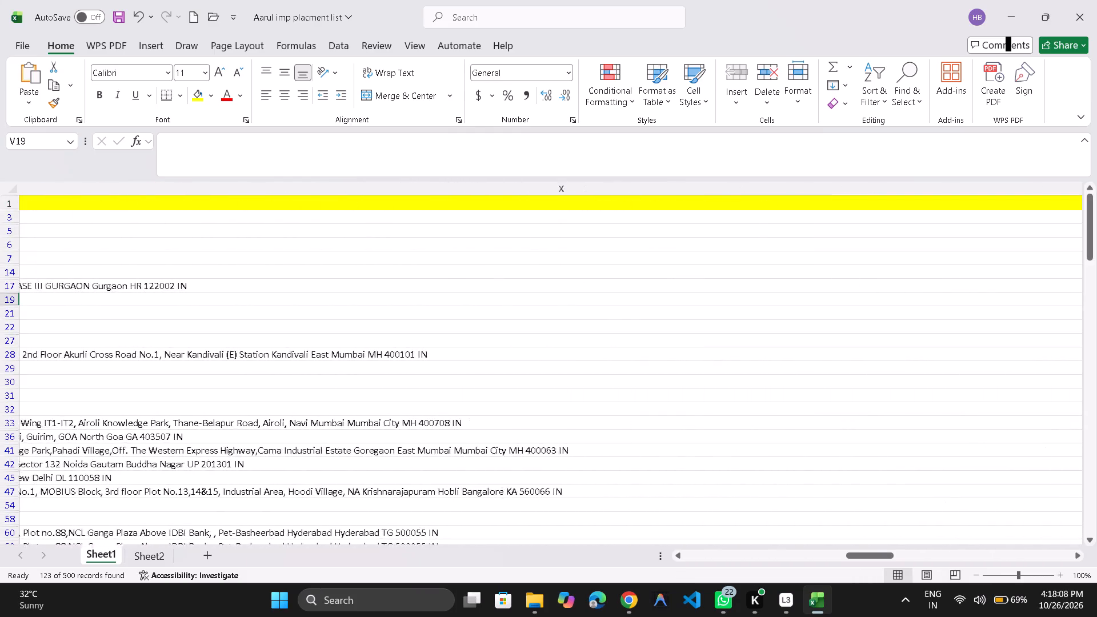
scroll(649, 293, "left", 7)
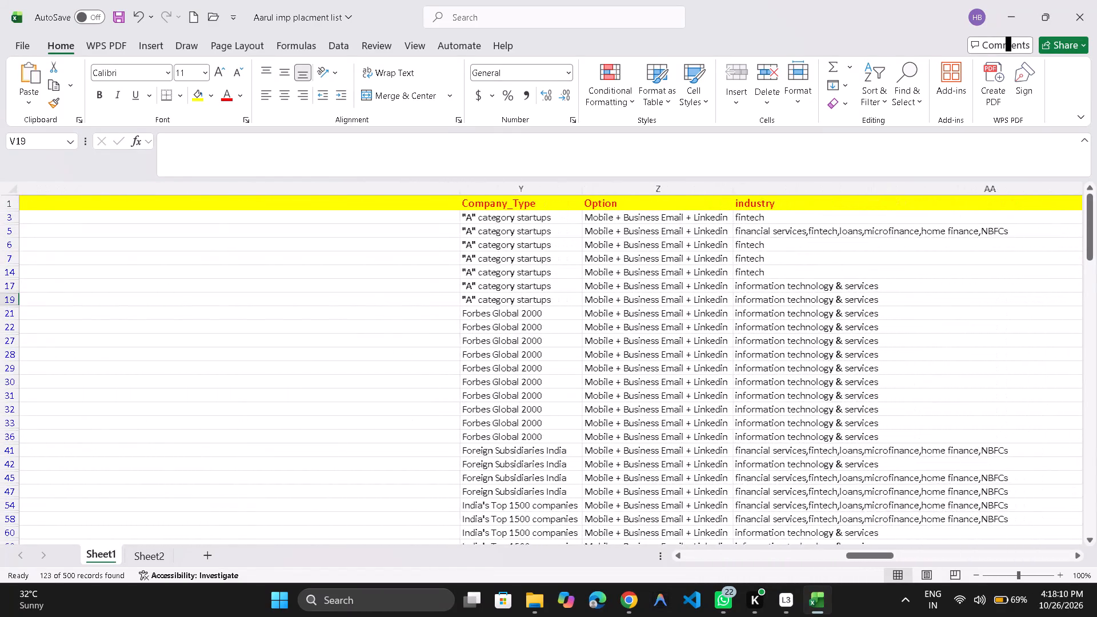
scroll(649, 293, "left", 2)
scroll(649, 293, "down", 12)
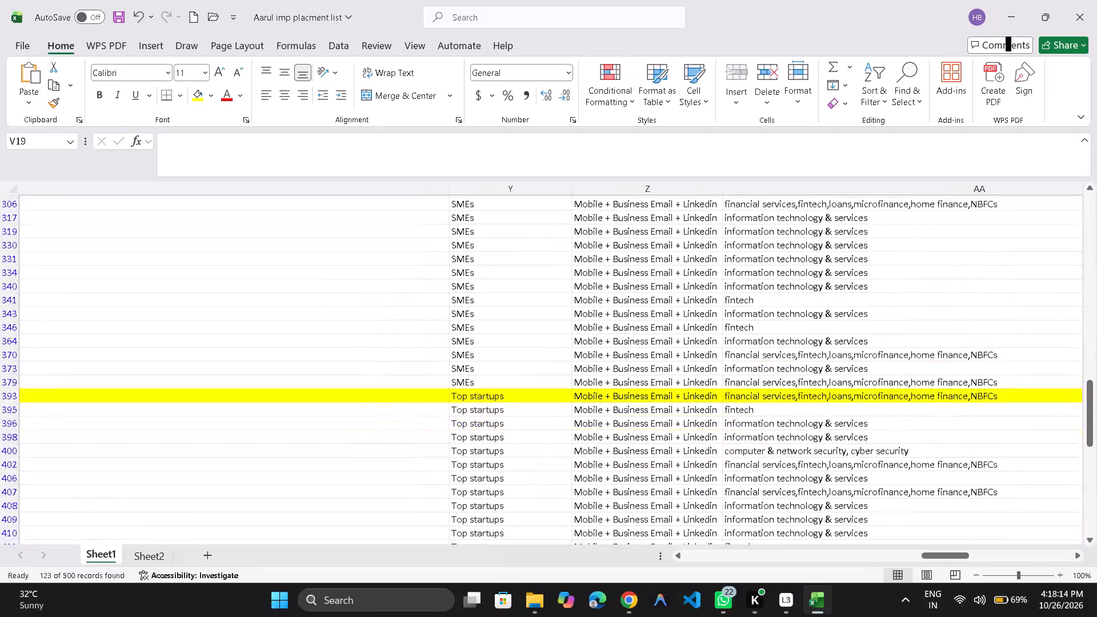
scroll(649, 293, "down", 2)
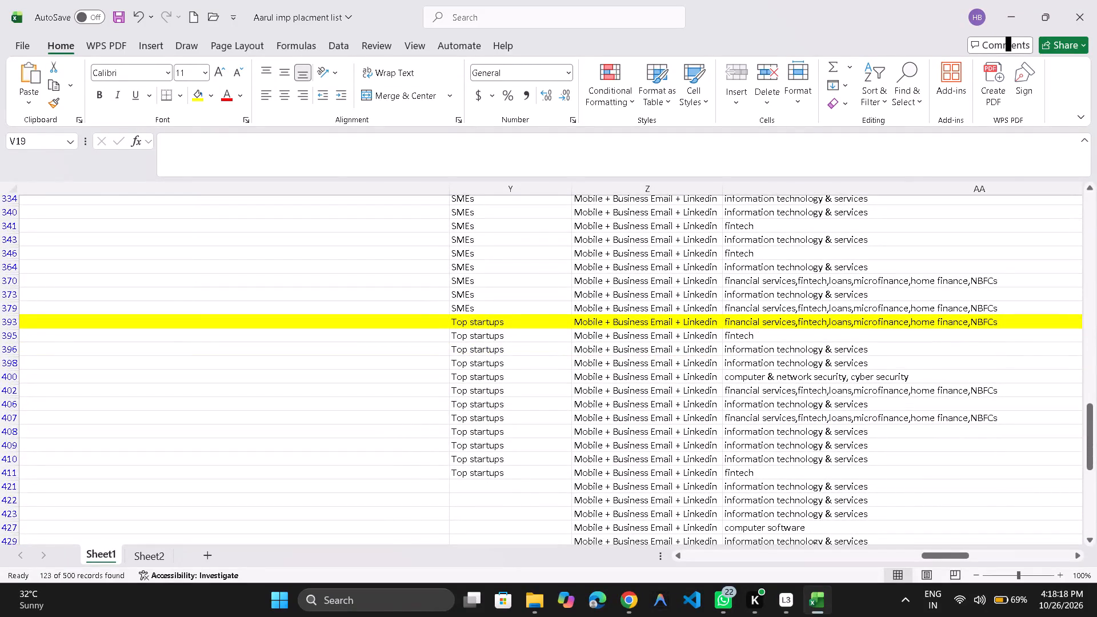
left_click_drag(11, 322, 9, 424)
left_click(382, 427)
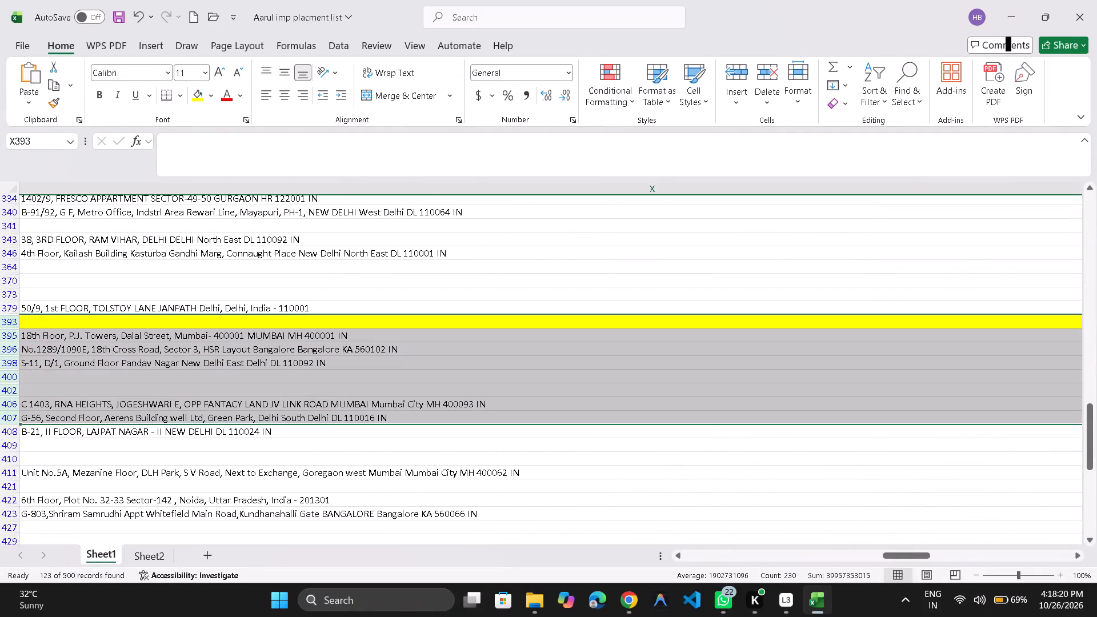
scroll(382, 427, "left", 5)
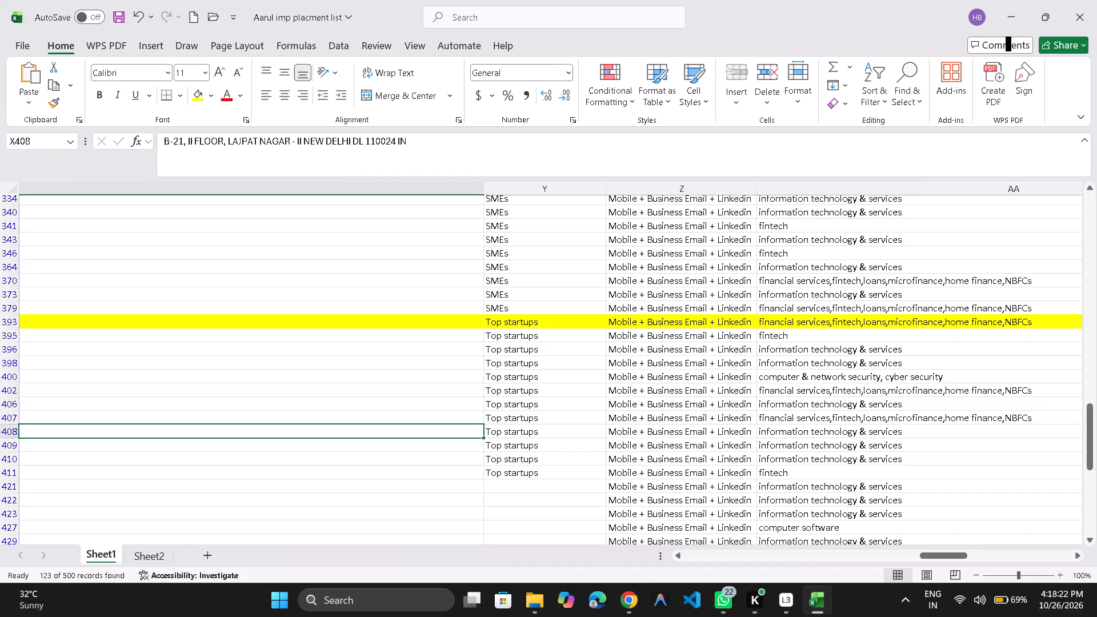
left_click_drag(11, 320, 23, 431)
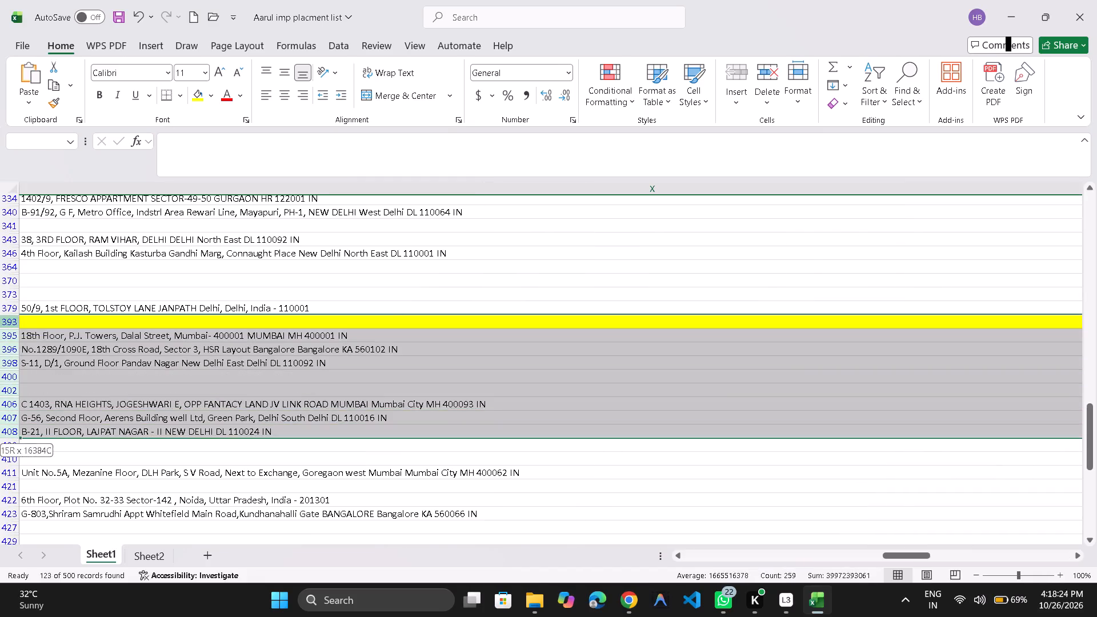
left_click_drag(23, 431, 18, 471)
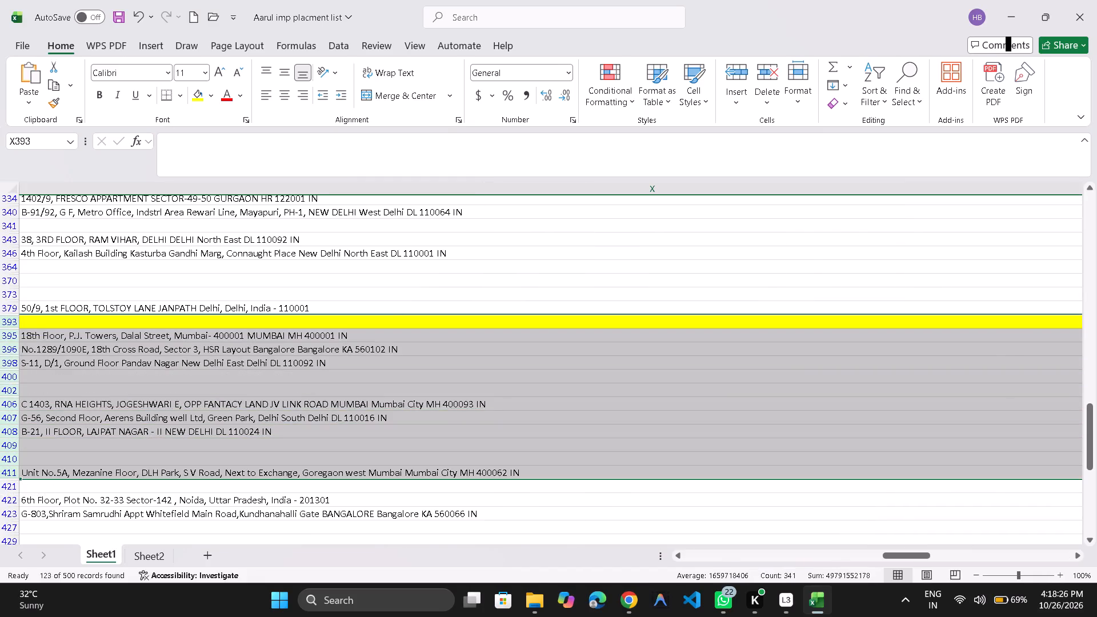
Examine the Company_Type column in Sheet1 up to its header and view the sort options available for it.
scroll(440, 457, "left", 9)
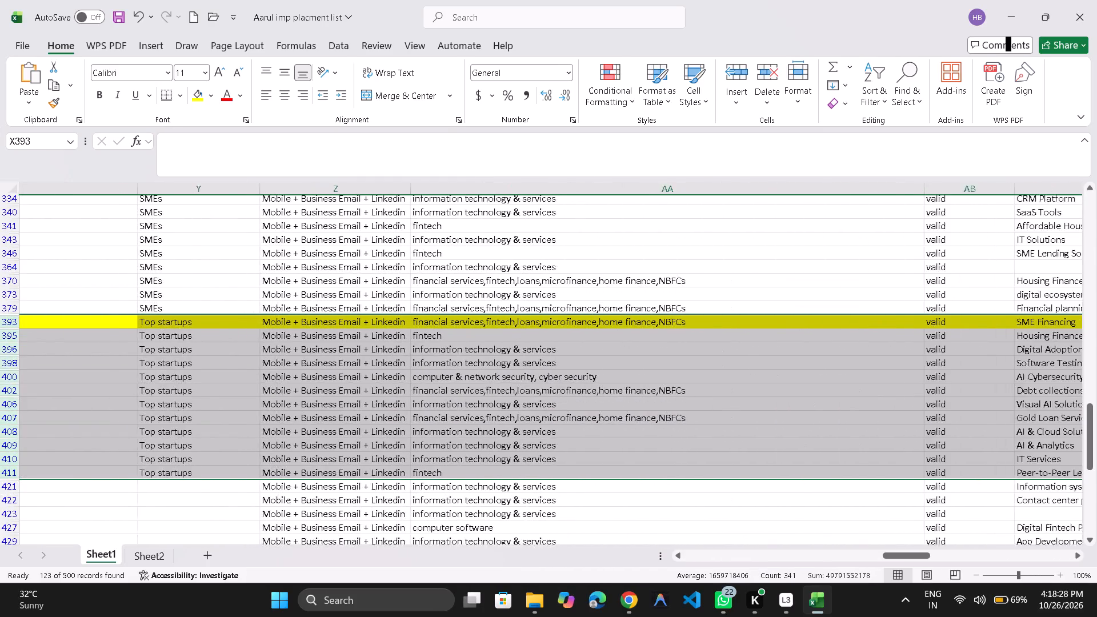
scroll(440, 457, "left", 1)
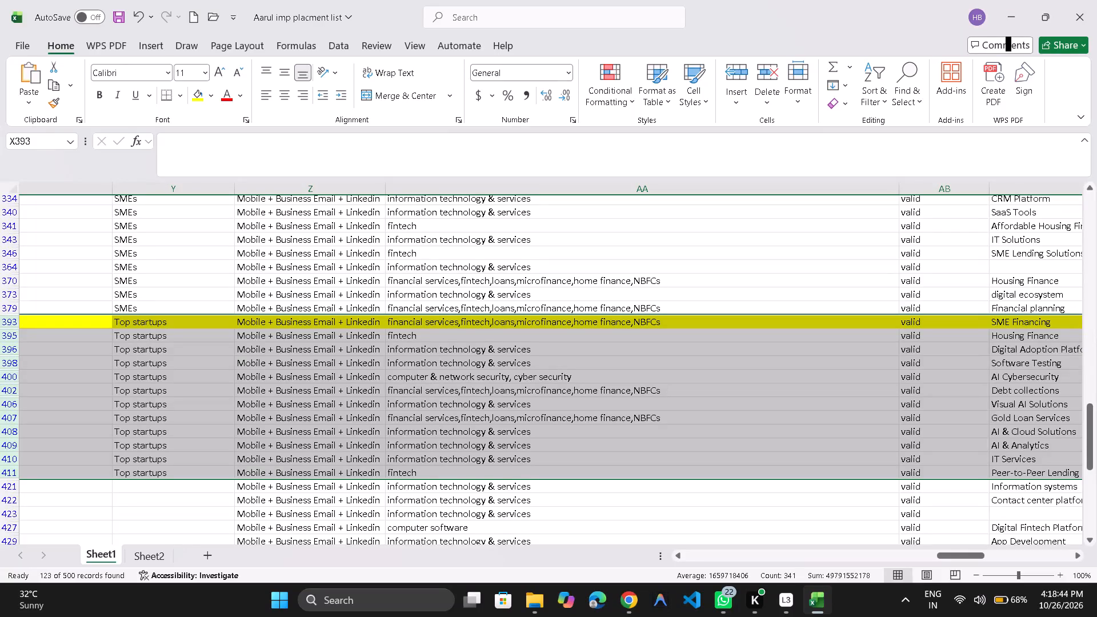
scroll(740, 500, "up", 2)
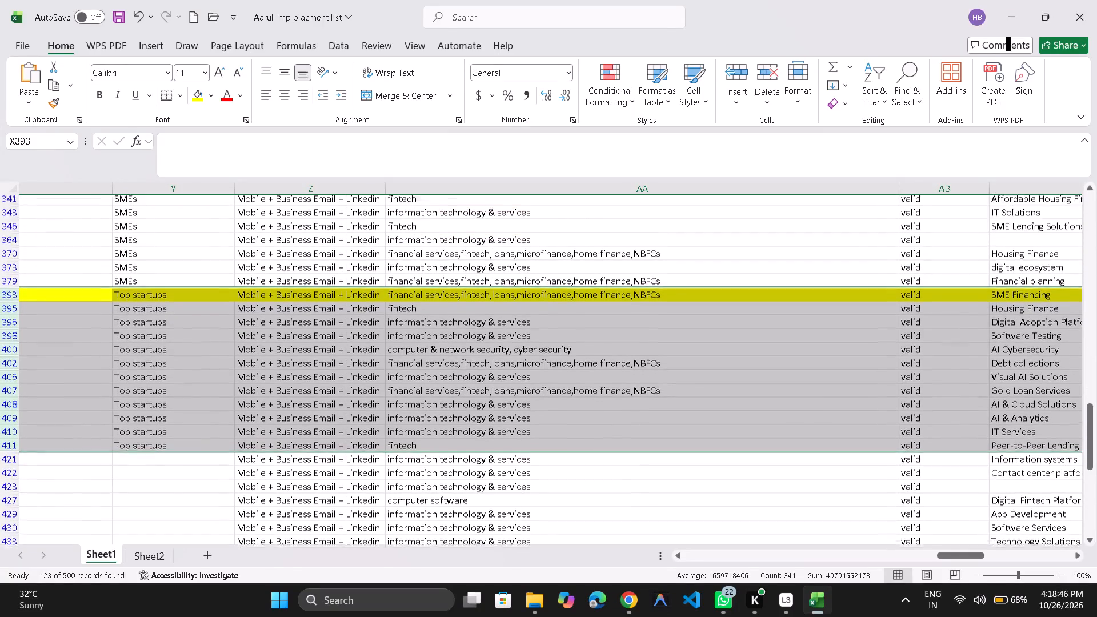
scroll(740, 500, "up", 8)
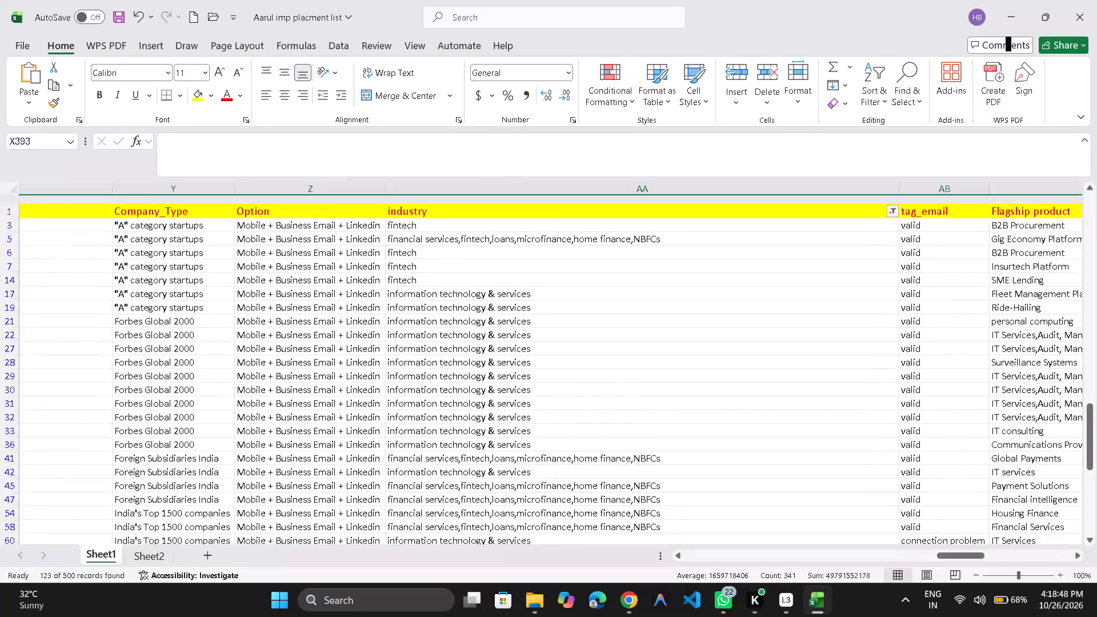
scroll(740, 500, "up", 1)
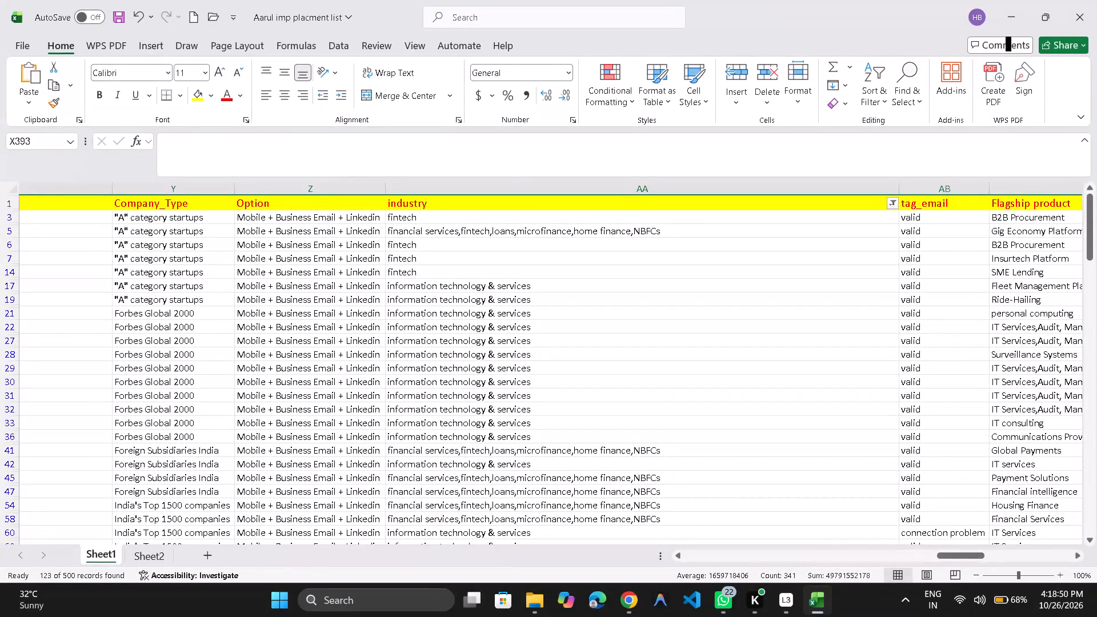
left_click(202, 206)
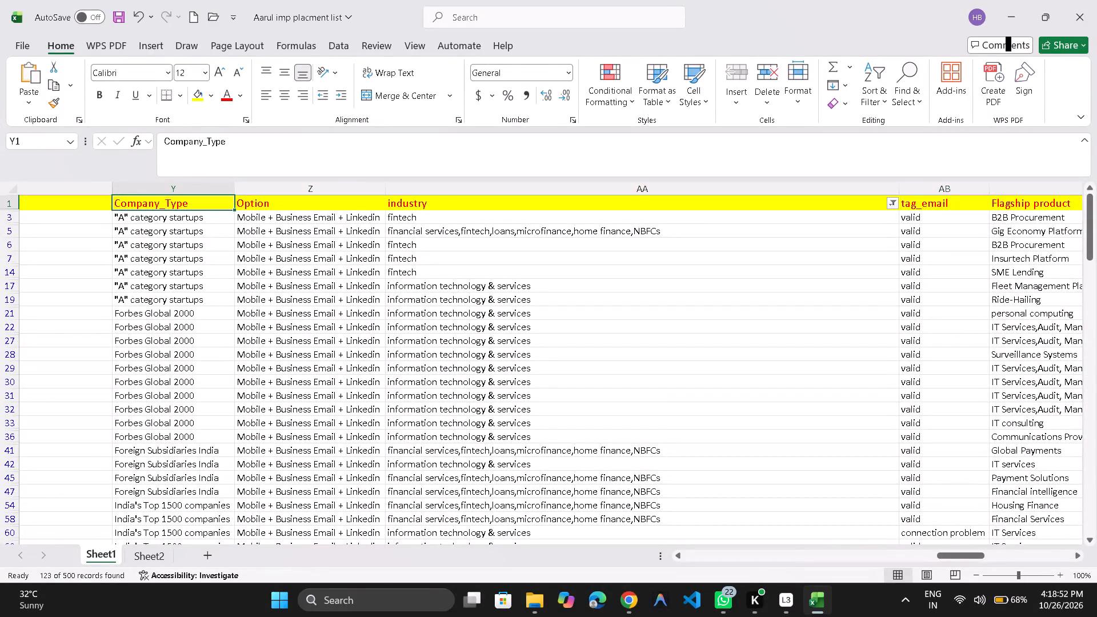
right_click(218, 206)
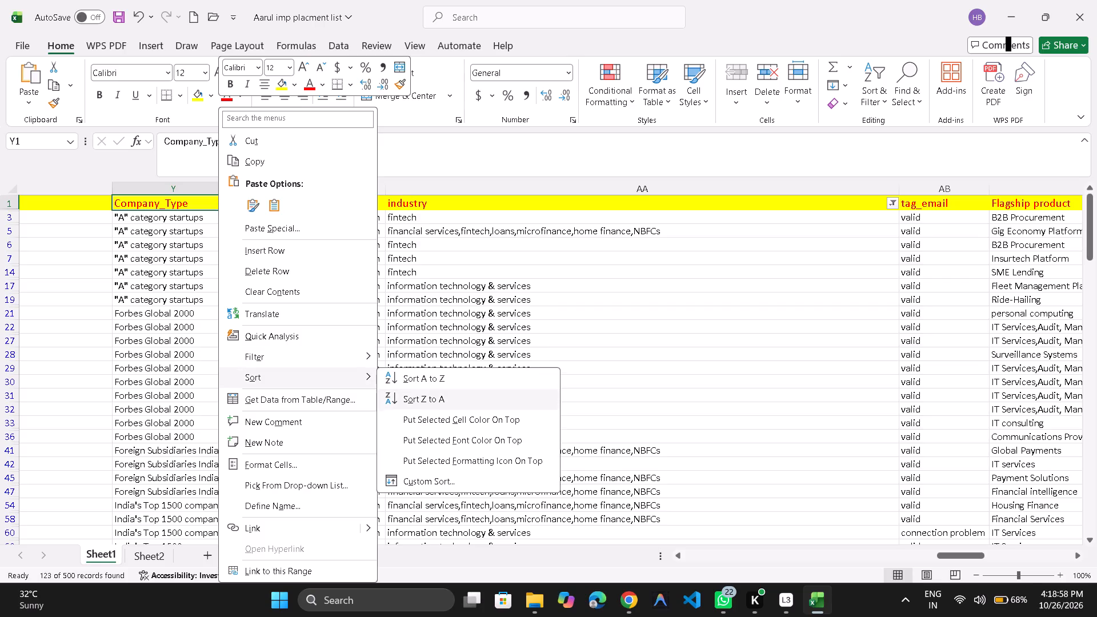
left_click(670, 295)
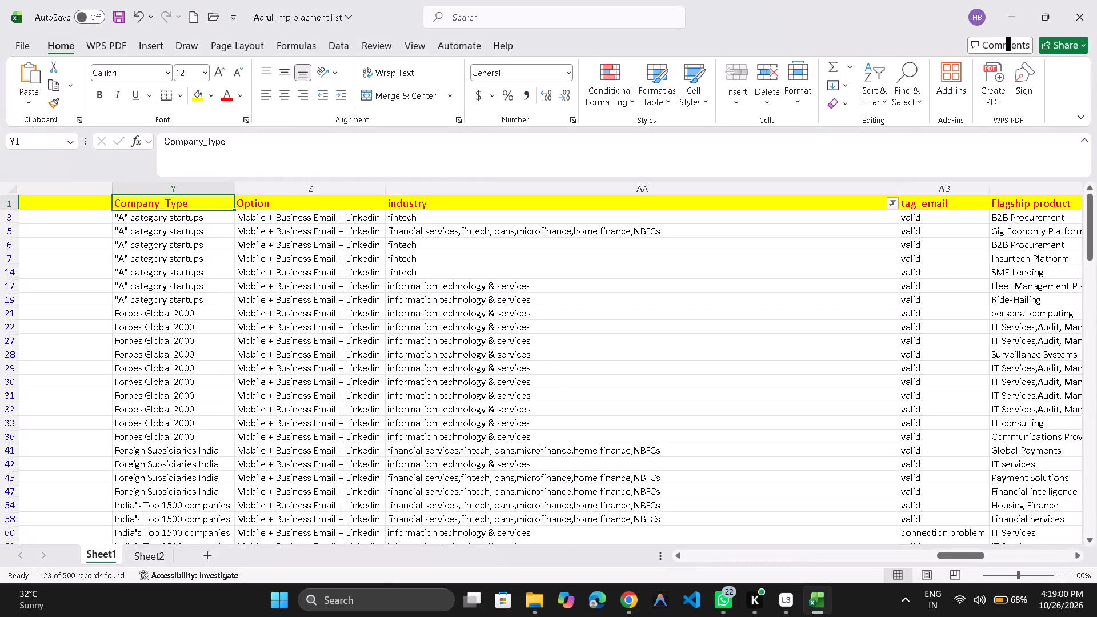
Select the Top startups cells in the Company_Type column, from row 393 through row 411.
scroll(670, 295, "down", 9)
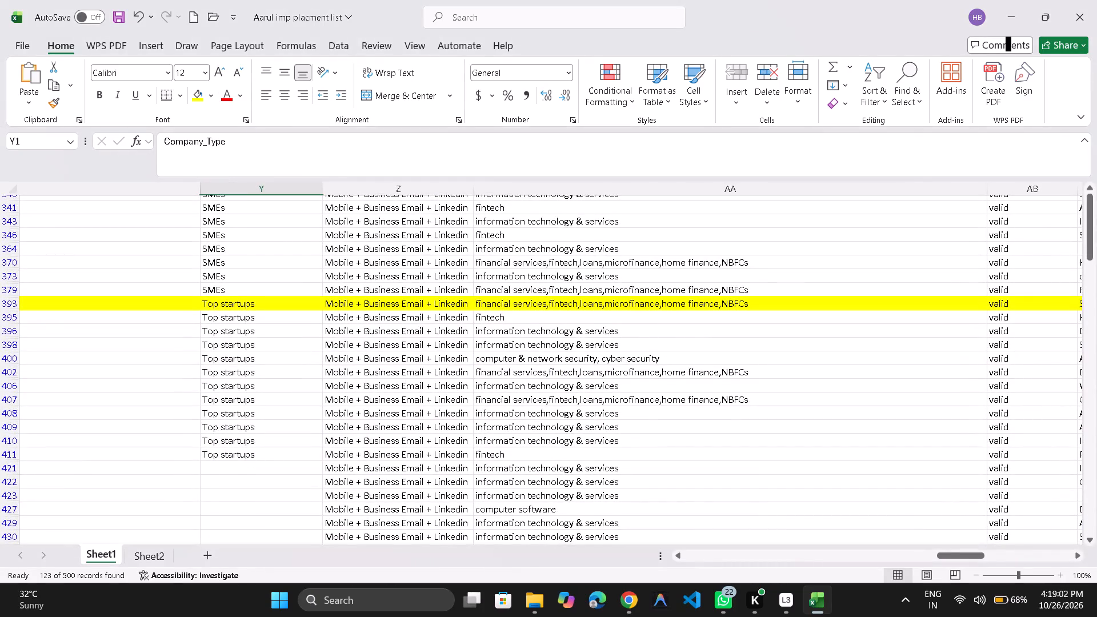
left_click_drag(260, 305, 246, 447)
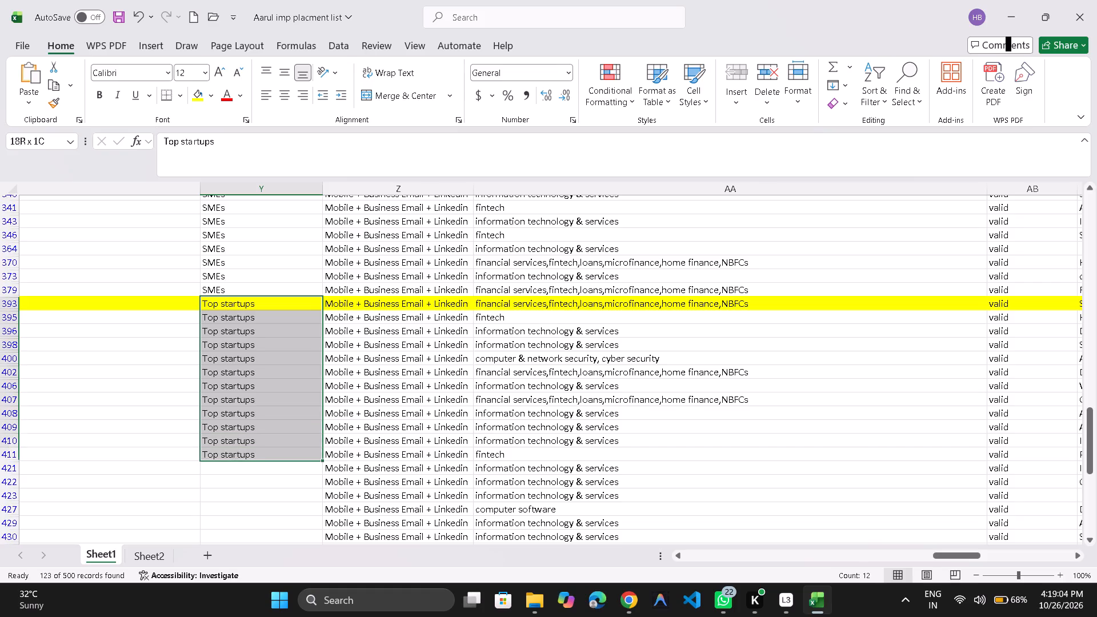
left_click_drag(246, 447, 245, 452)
Hide the mobile and alternate mobile columns, G and H, between linkedin and Business_Email in Sheet1.
scroll(245, 452, "right", 9)
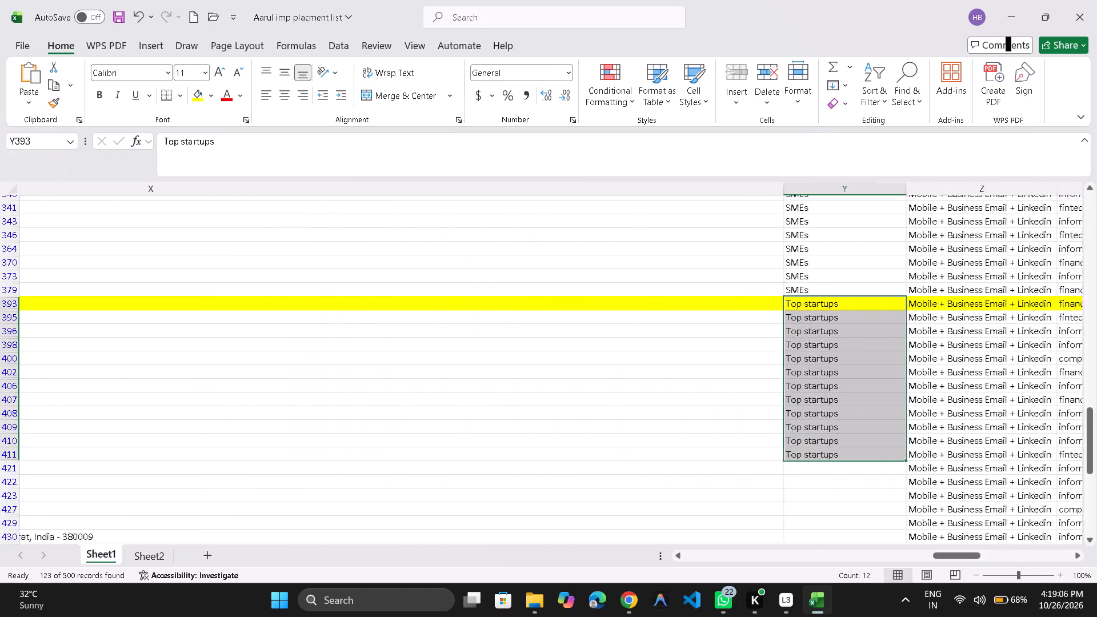
scroll(245, 452, "right", 11)
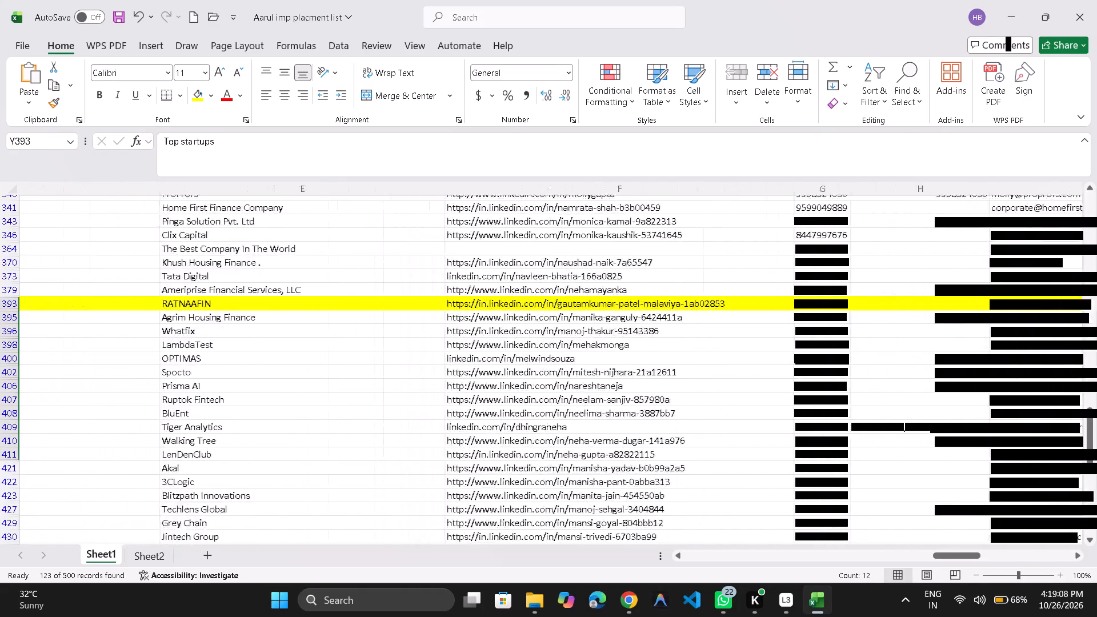
scroll(245, 452, "right", 5)
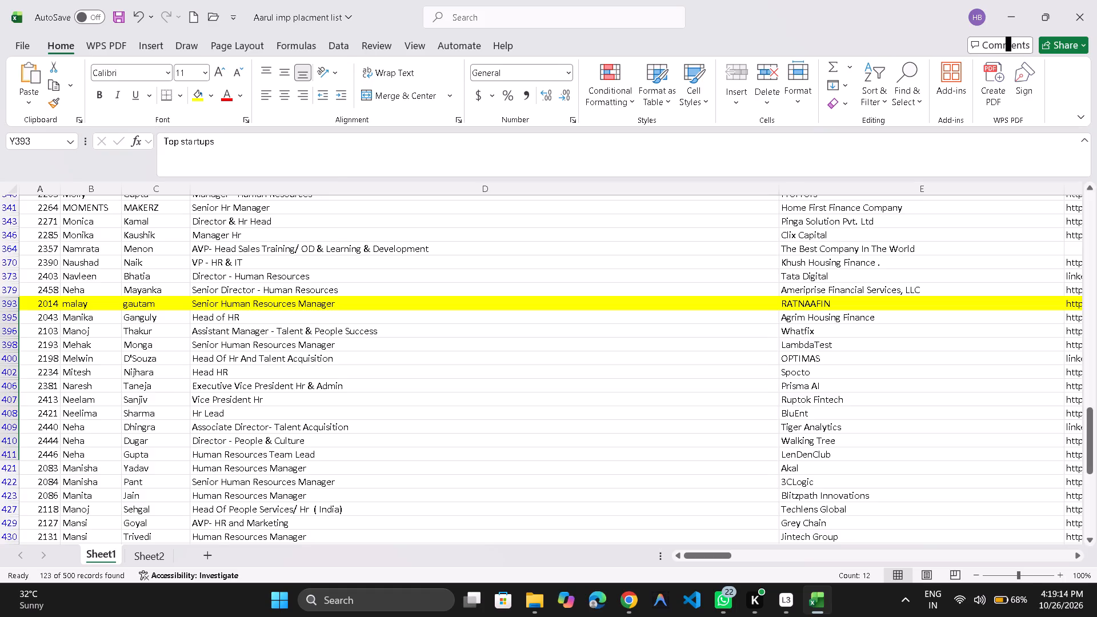
scroll(318, 384, "left", 8)
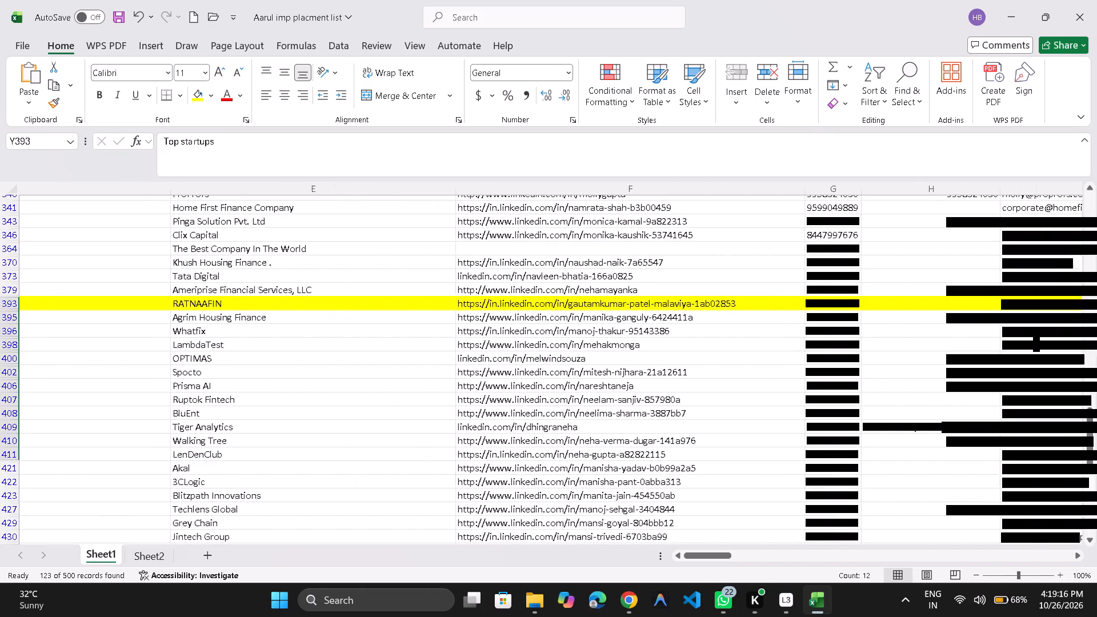
scroll(318, 384, "left", 5)
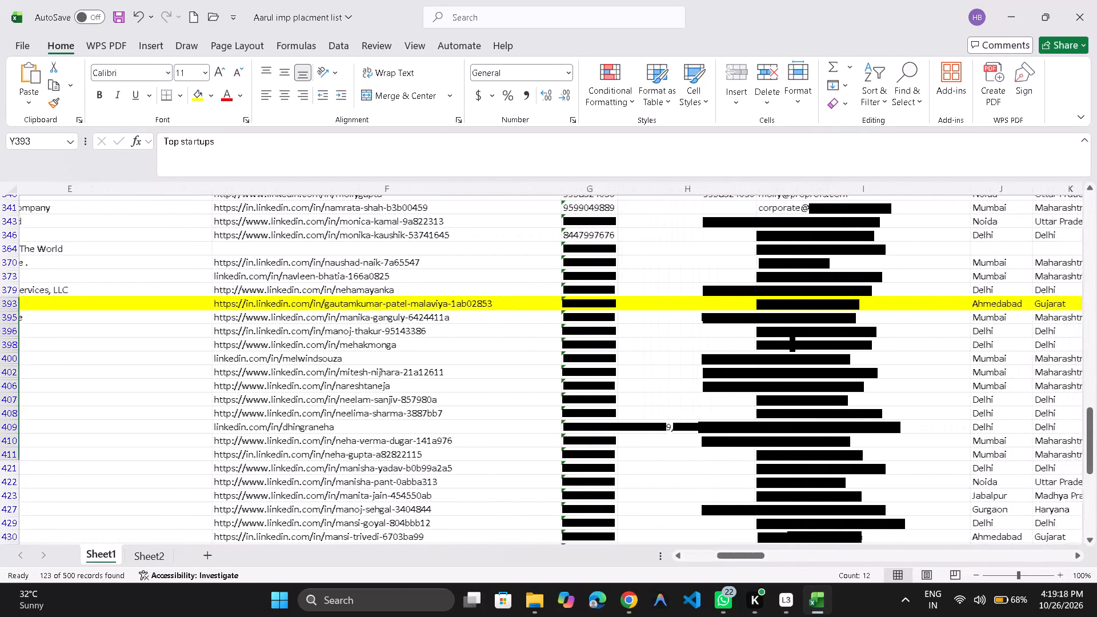
right_click(571, 189)
left_click(603, 446)
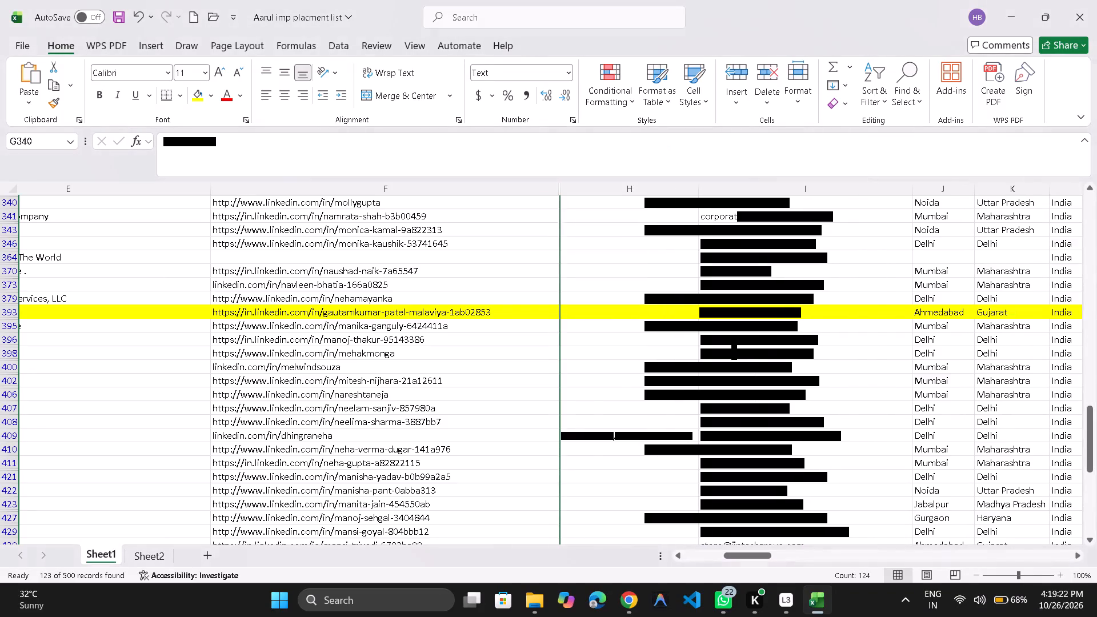
right_click(663, 191)
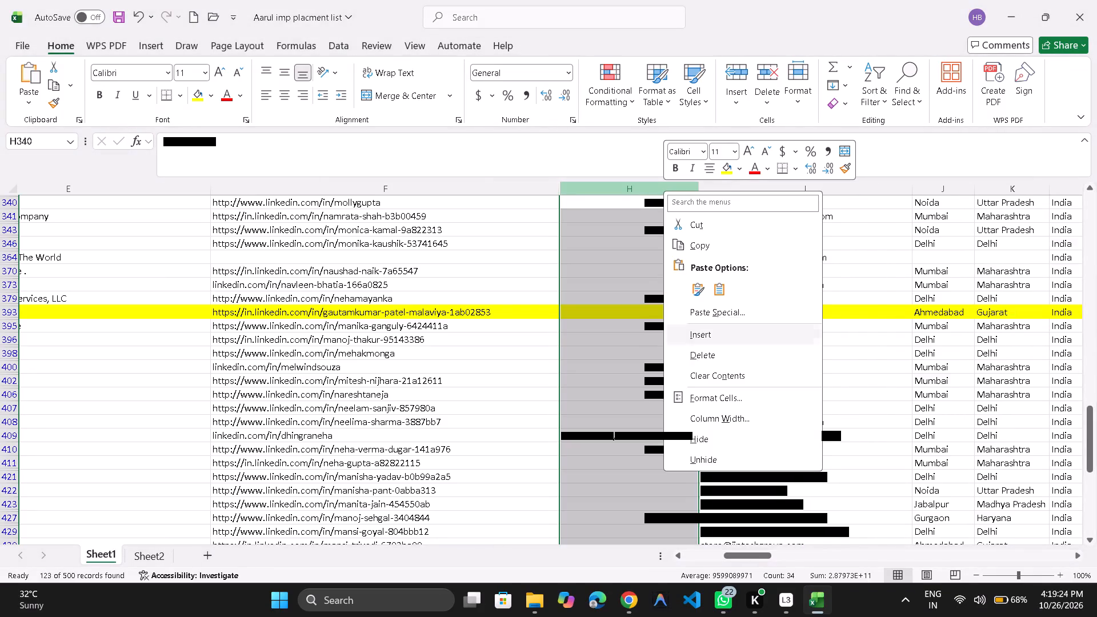
left_click(707, 449)
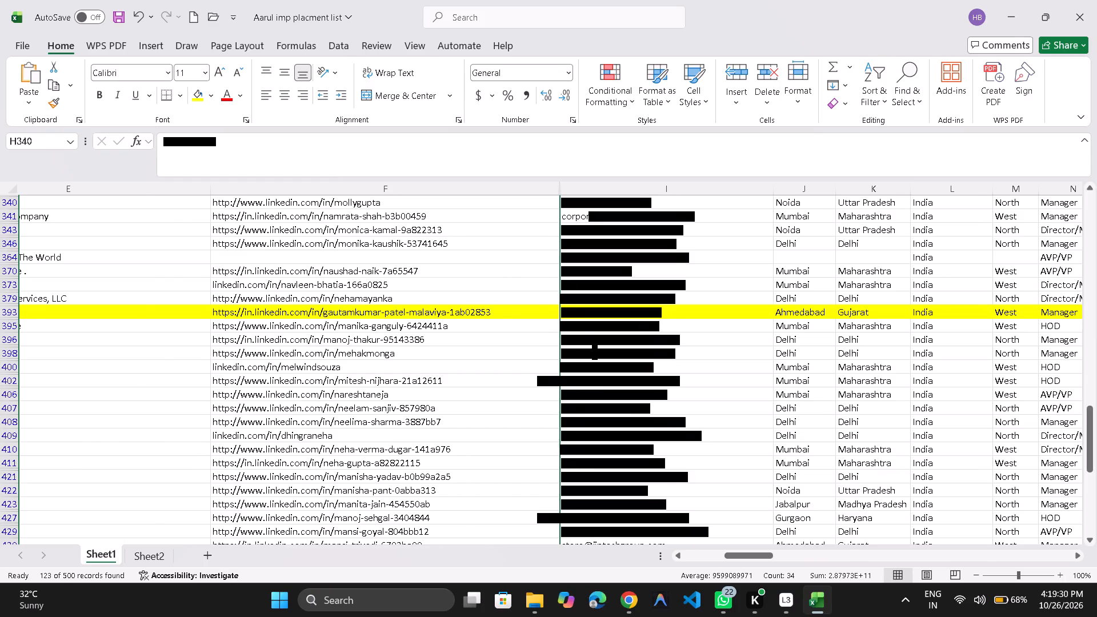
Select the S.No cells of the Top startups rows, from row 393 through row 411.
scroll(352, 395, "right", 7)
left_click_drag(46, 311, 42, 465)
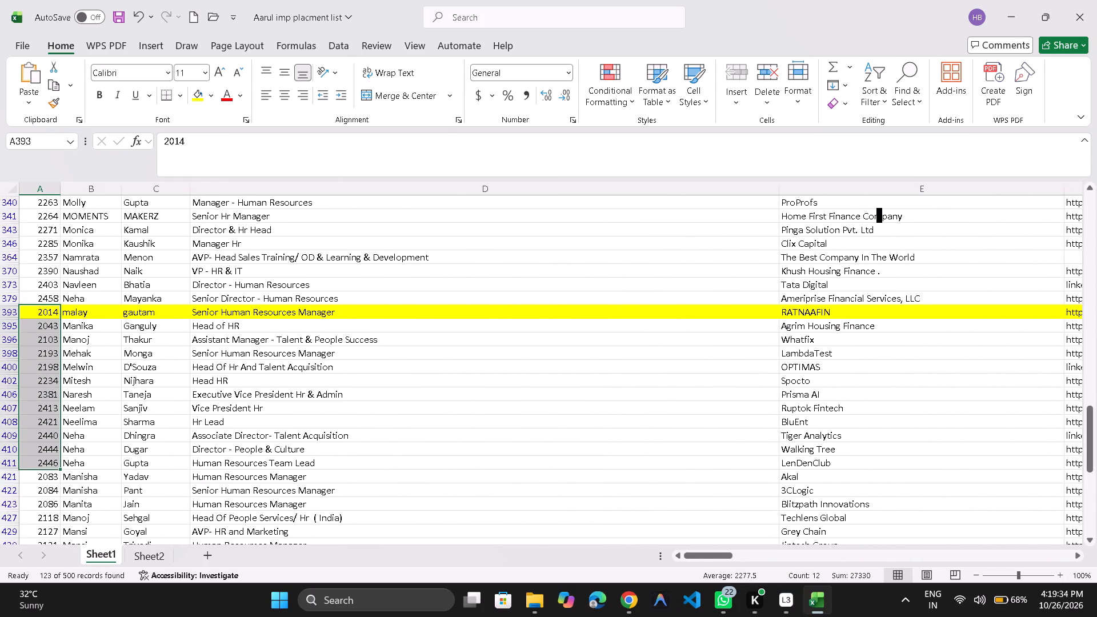
Look across the Top startups rows' contact, location, company, industry and product columns, returning to the S.No column.
scroll(448, 492, "left", 10)
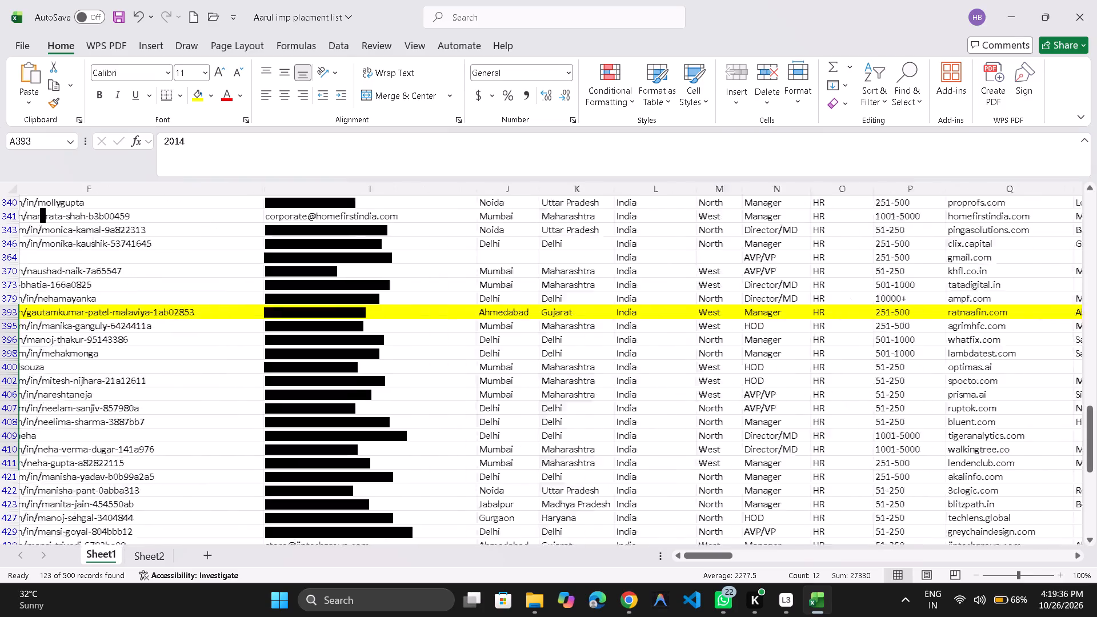
scroll(448, 492, "left", 7)
scroll(448, 492, "right", 4)
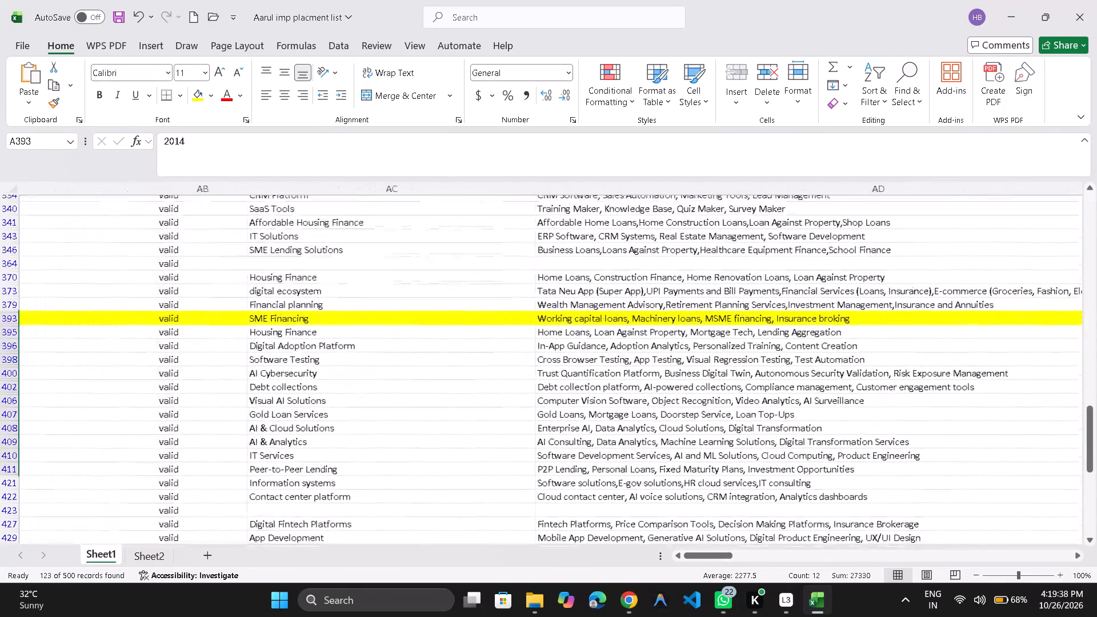
scroll(448, 492, "right", 8)
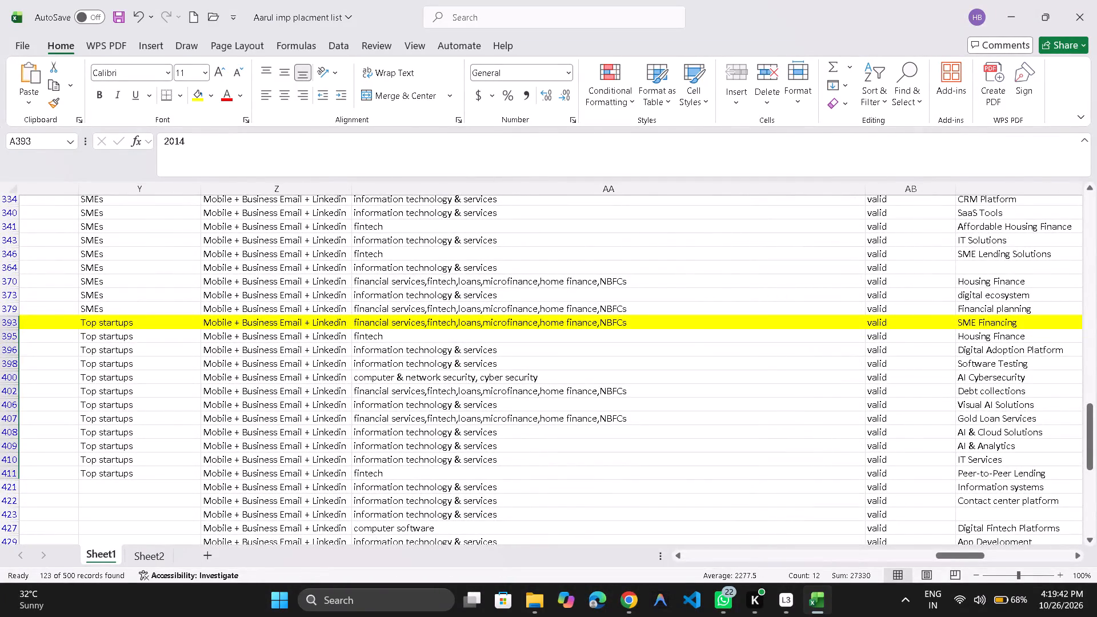
scroll(90, 396, "right", 15)
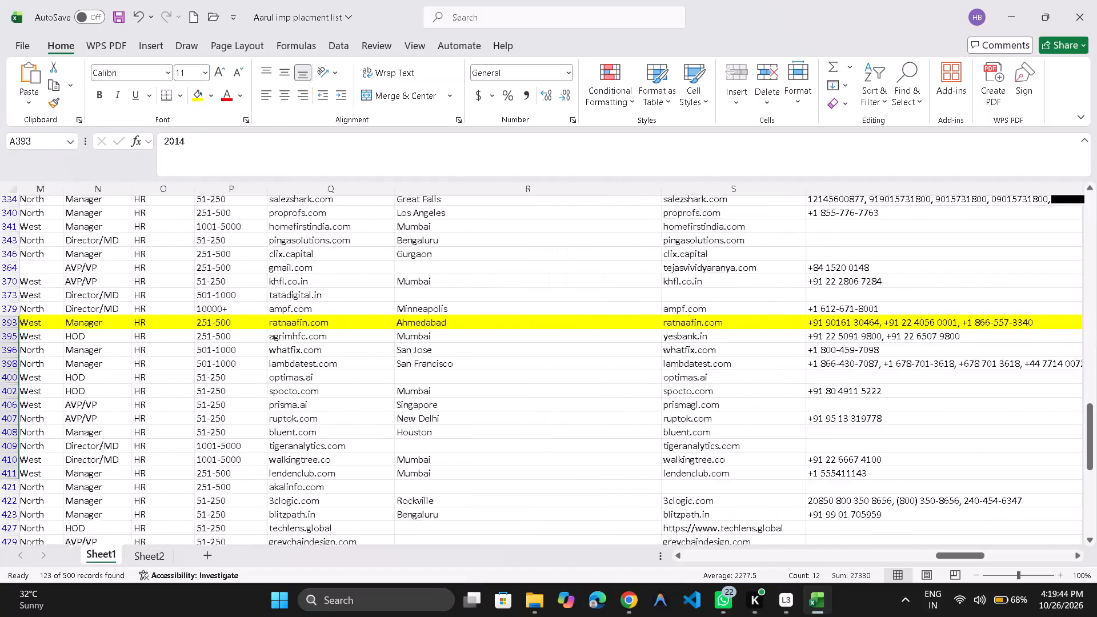
scroll(90, 396, "right", 10)
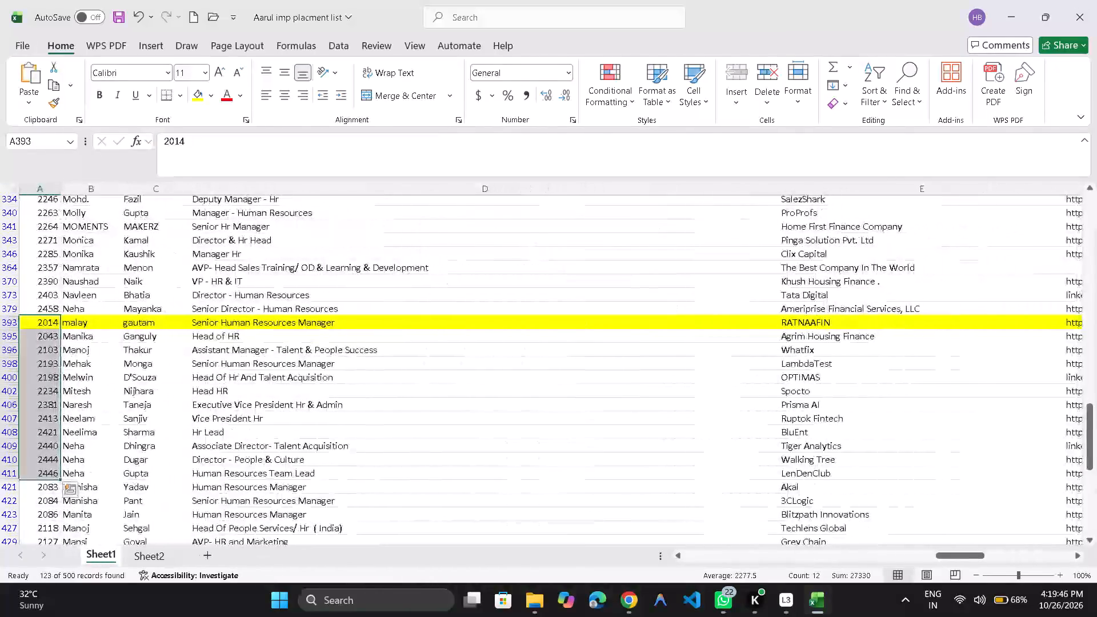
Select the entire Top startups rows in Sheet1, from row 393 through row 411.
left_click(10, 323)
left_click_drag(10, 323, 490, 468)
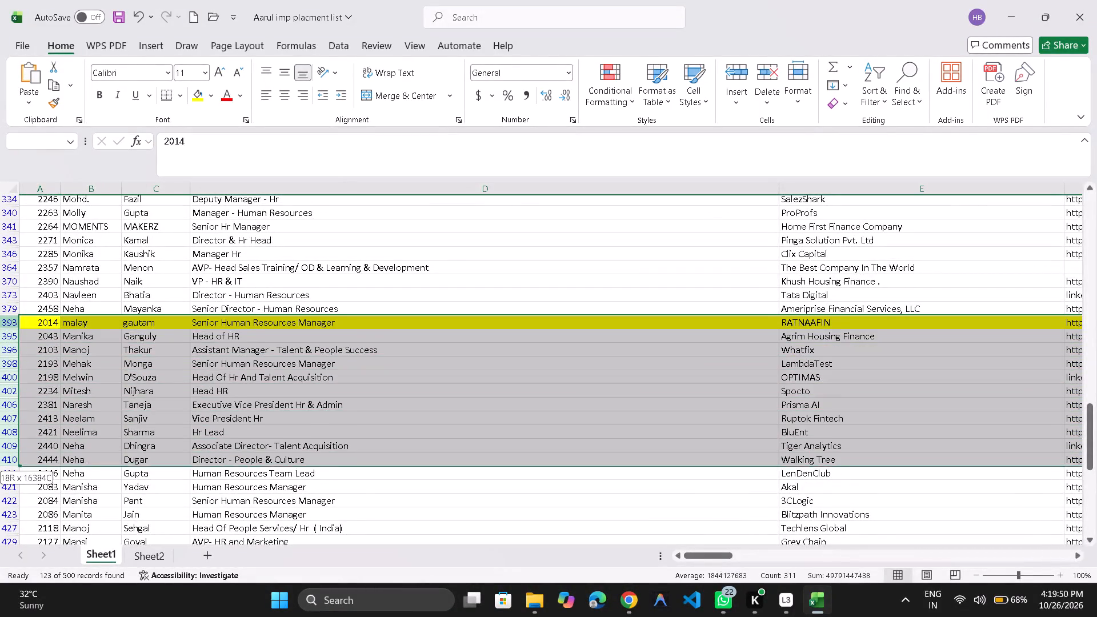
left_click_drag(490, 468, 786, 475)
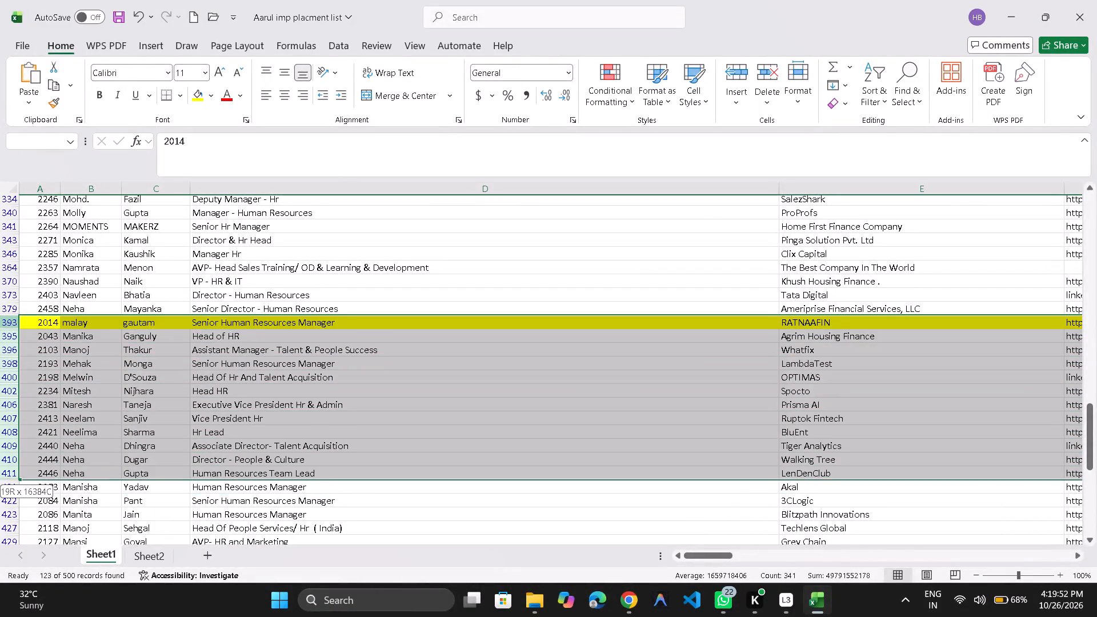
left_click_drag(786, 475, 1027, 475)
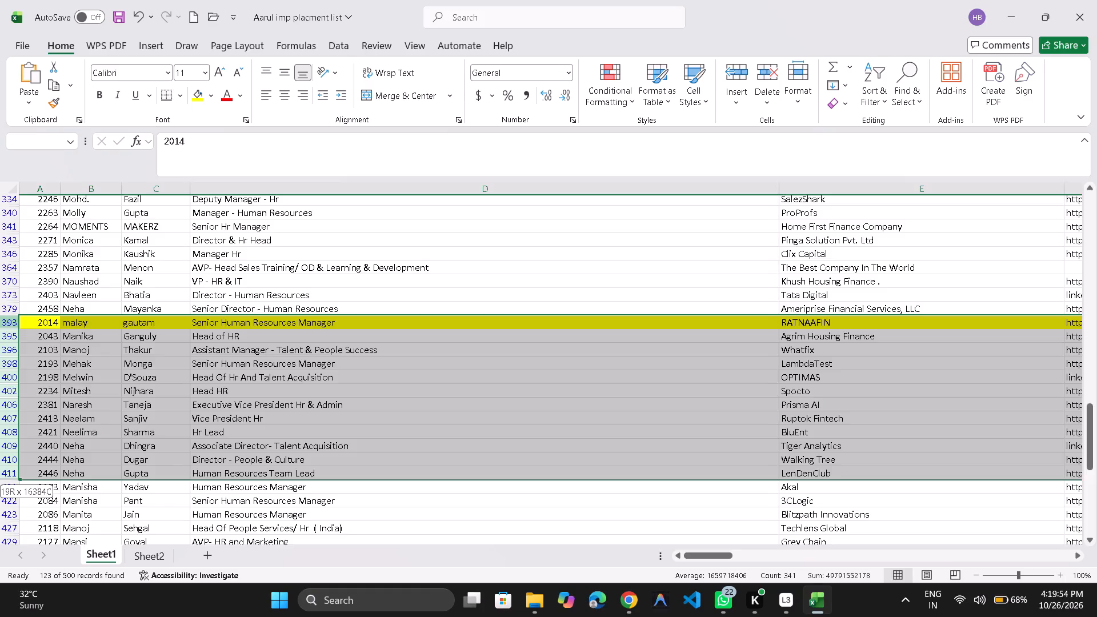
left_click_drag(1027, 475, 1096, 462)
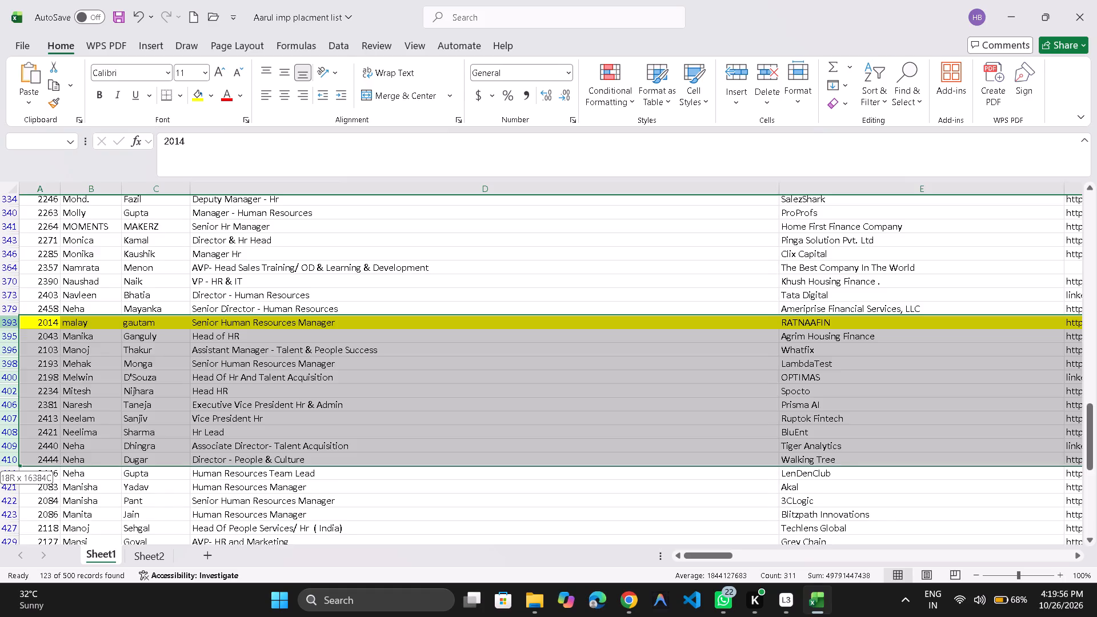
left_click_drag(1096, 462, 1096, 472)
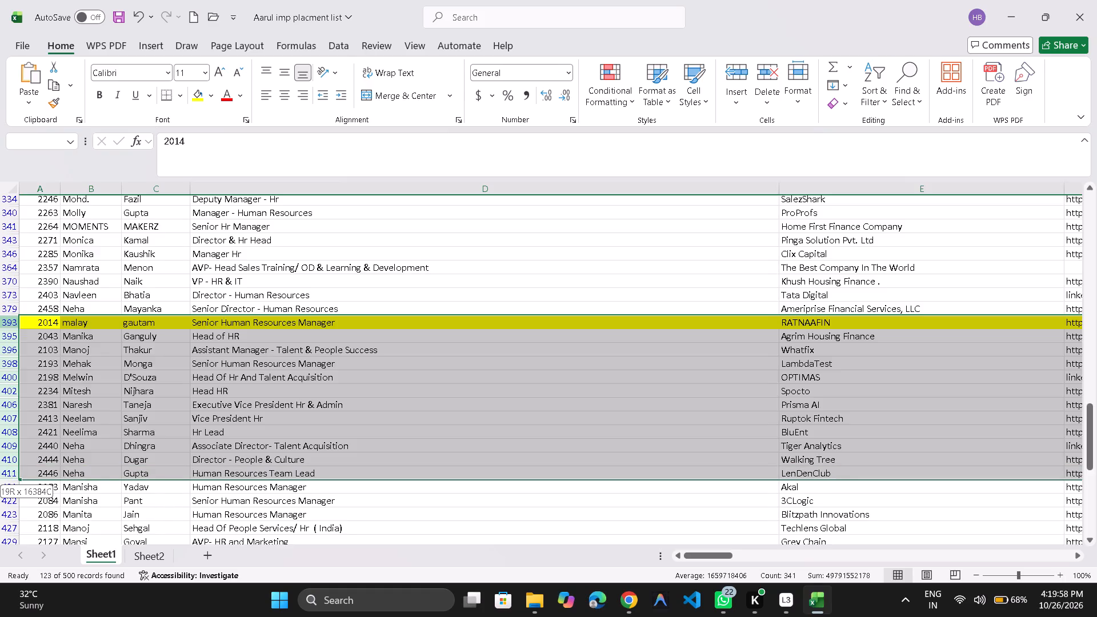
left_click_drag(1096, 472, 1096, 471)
Select columns S.No through Business_Email of the Top startups rows, from row 393 through row 411 in Sheet1, and copy them.
scroll(955, 487, "left", 5)
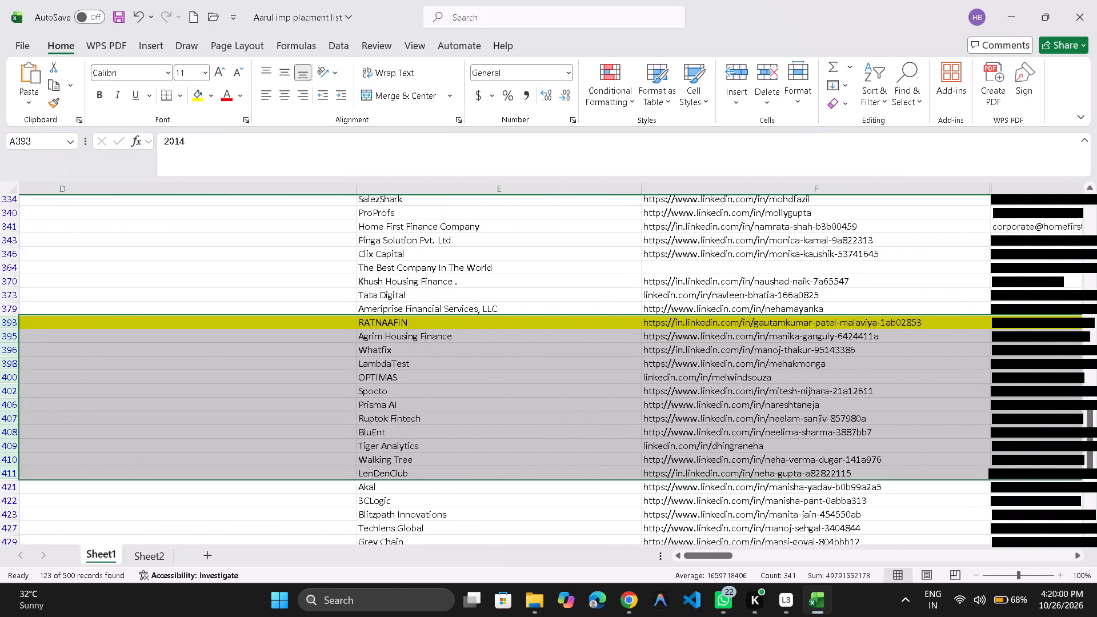
scroll(955, 487, "left", 9)
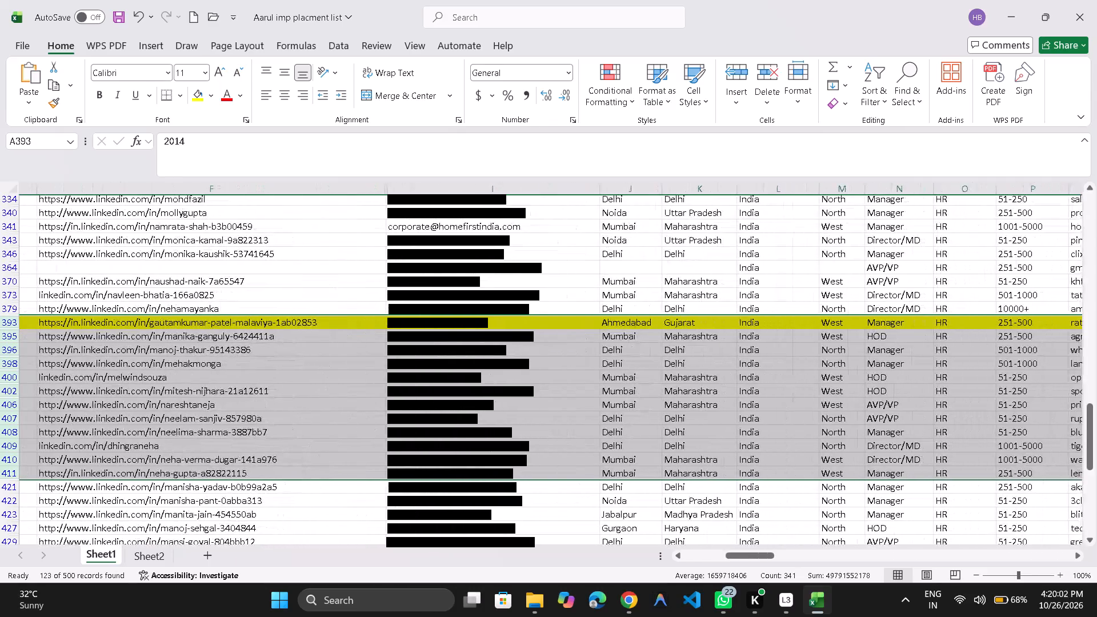
scroll(955, 487, "left", 1)
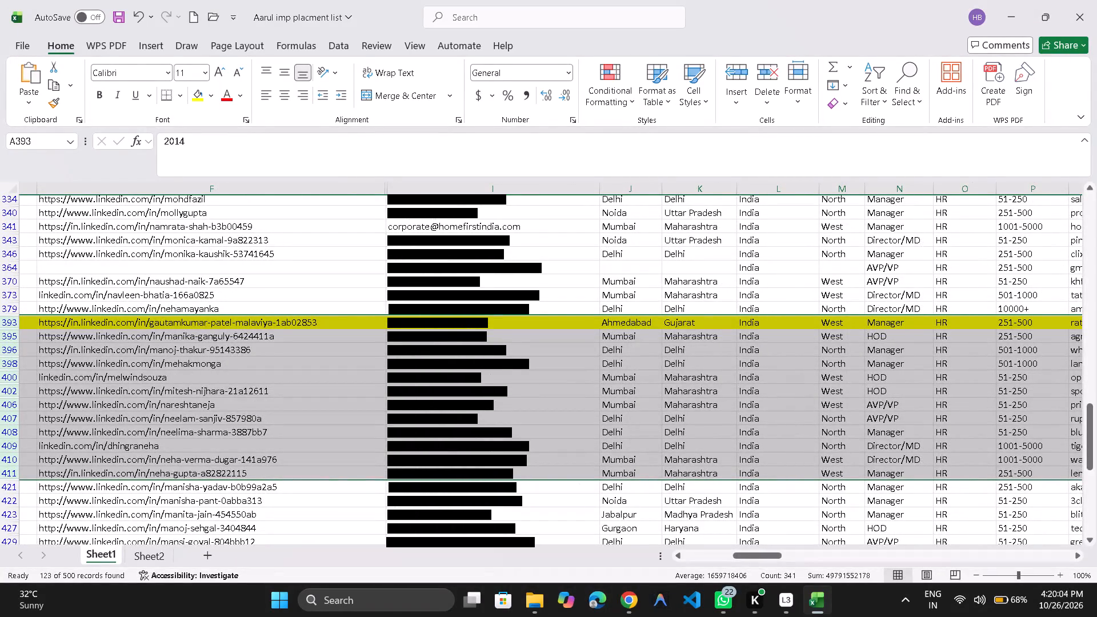
scroll(379, 322, "right", 1)
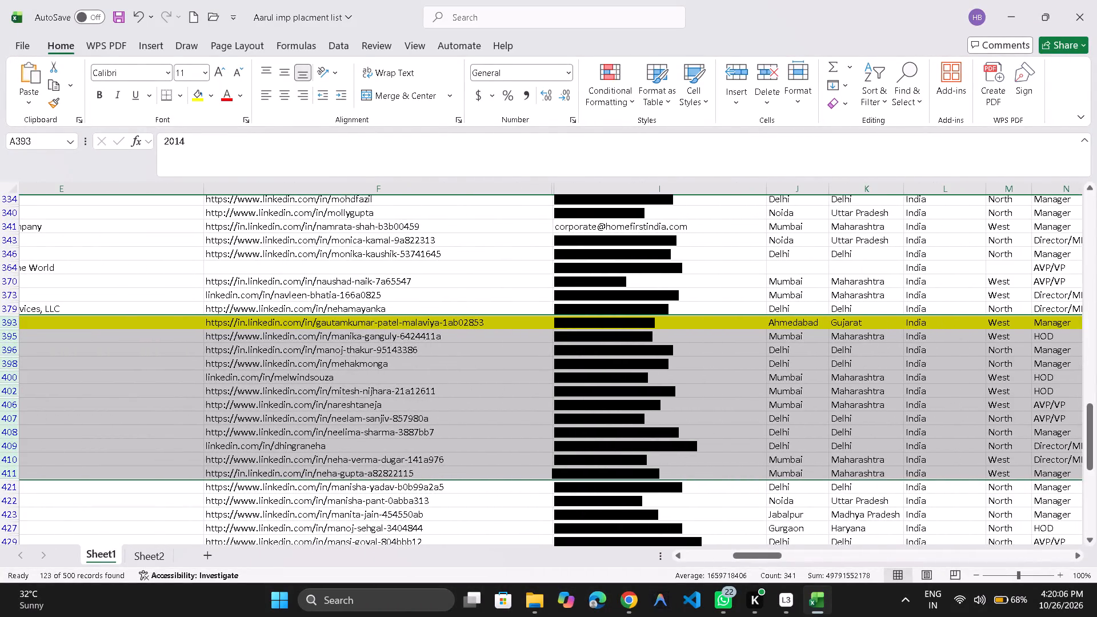
left_click(659, 322)
left_click_drag(696, 326, 389, 466)
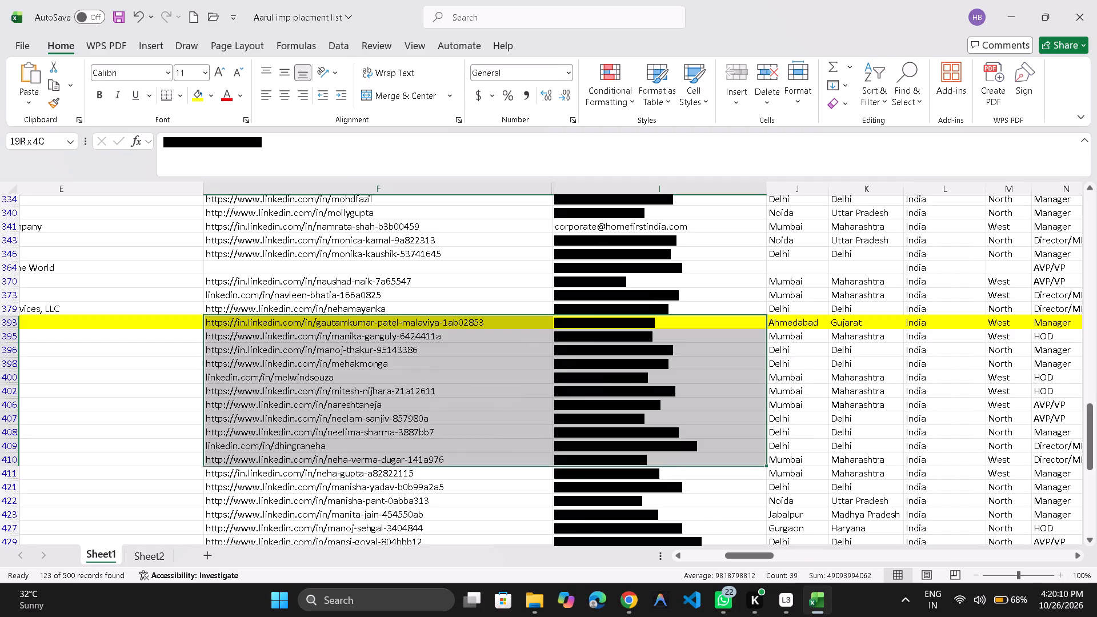
left_click_drag(389, 466, 0, 464)
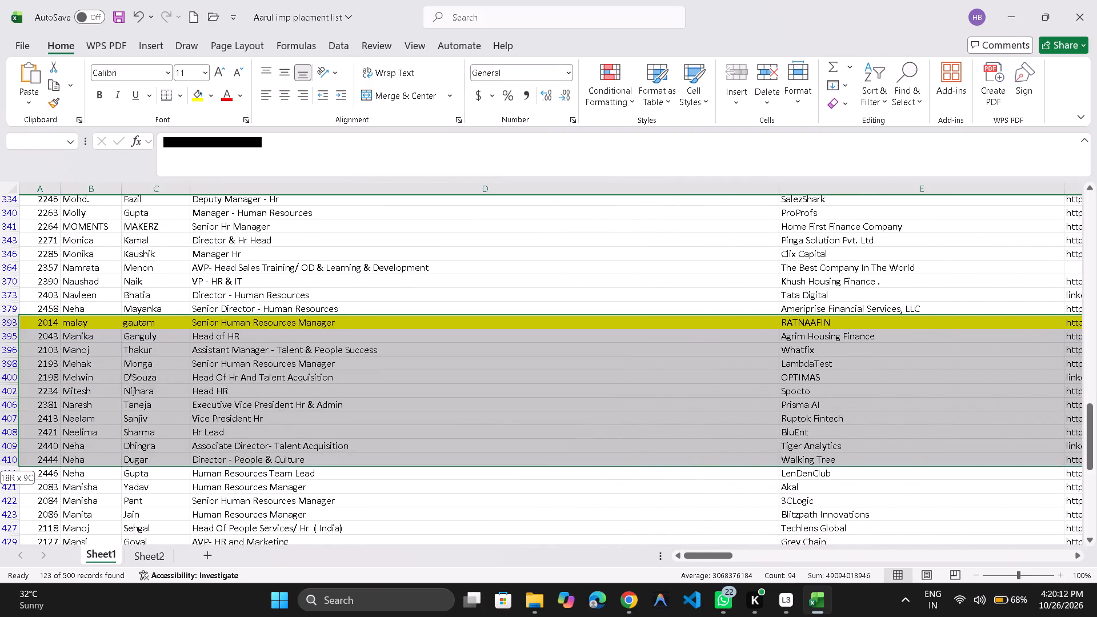
left_click_drag(0, 464, 0, 472)
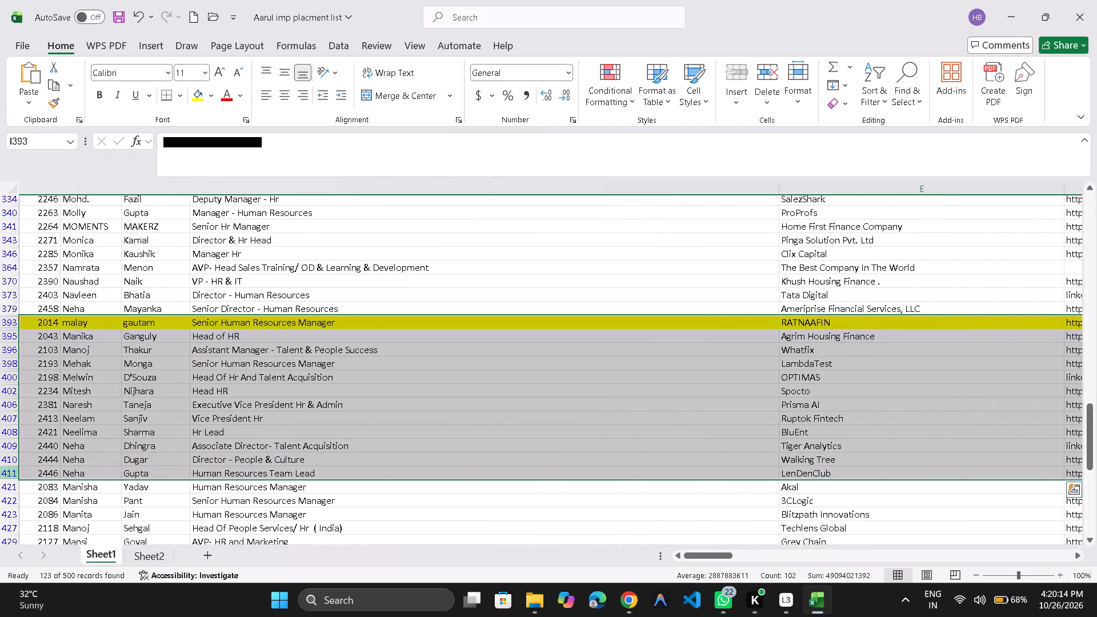
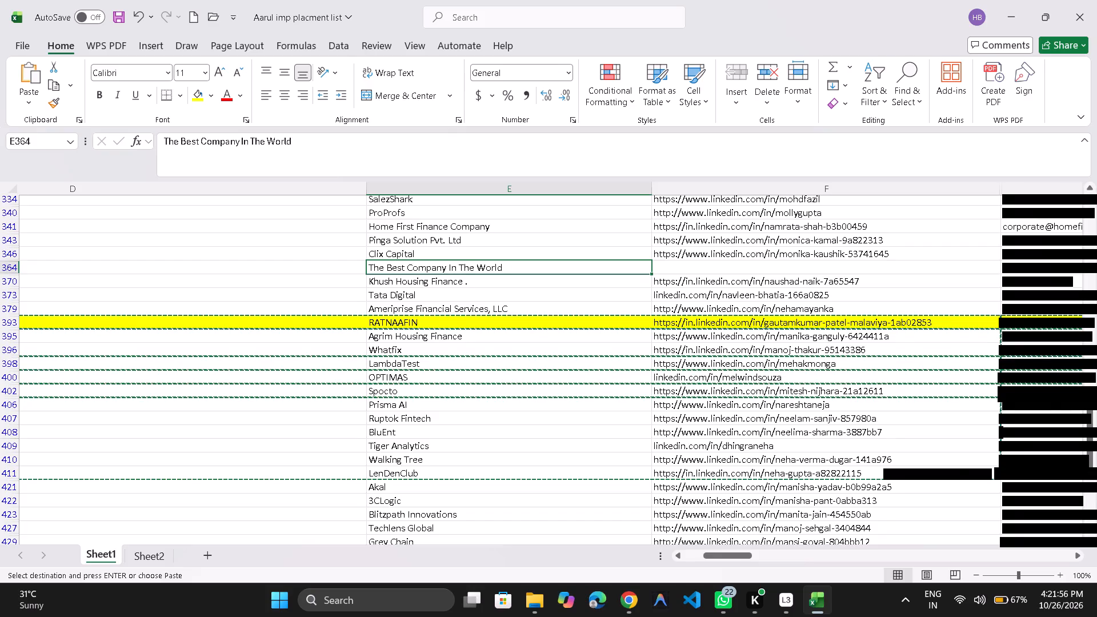
scroll(422, 468, "left", 10)
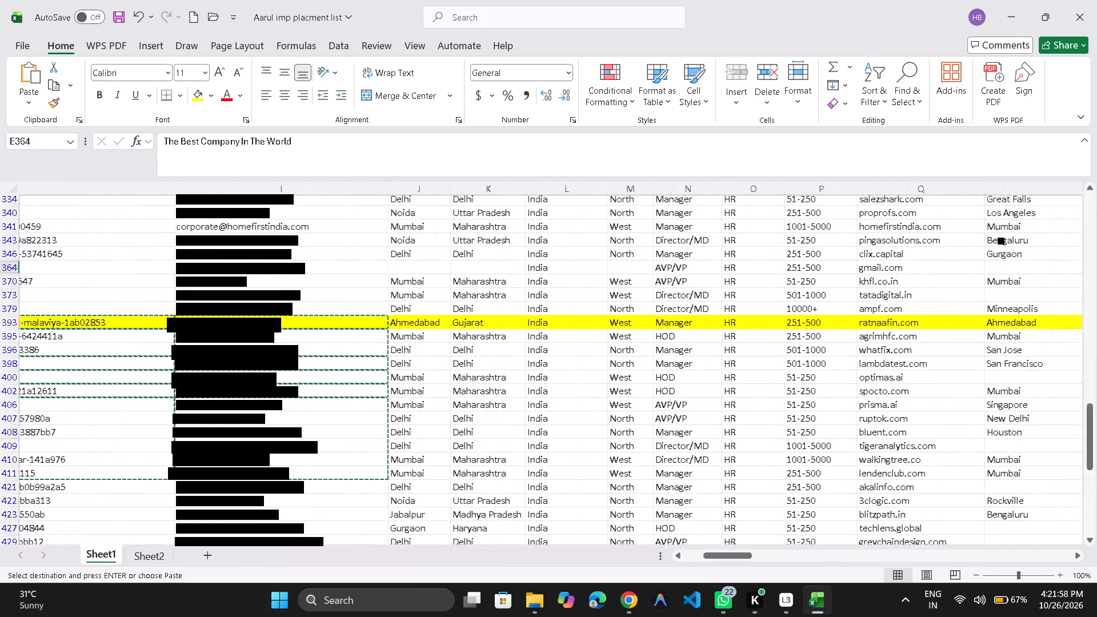
scroll(422, 468, "left", 1)
scroll(422, 468, "right", 6)
scroll(422, 468, "up", 8)
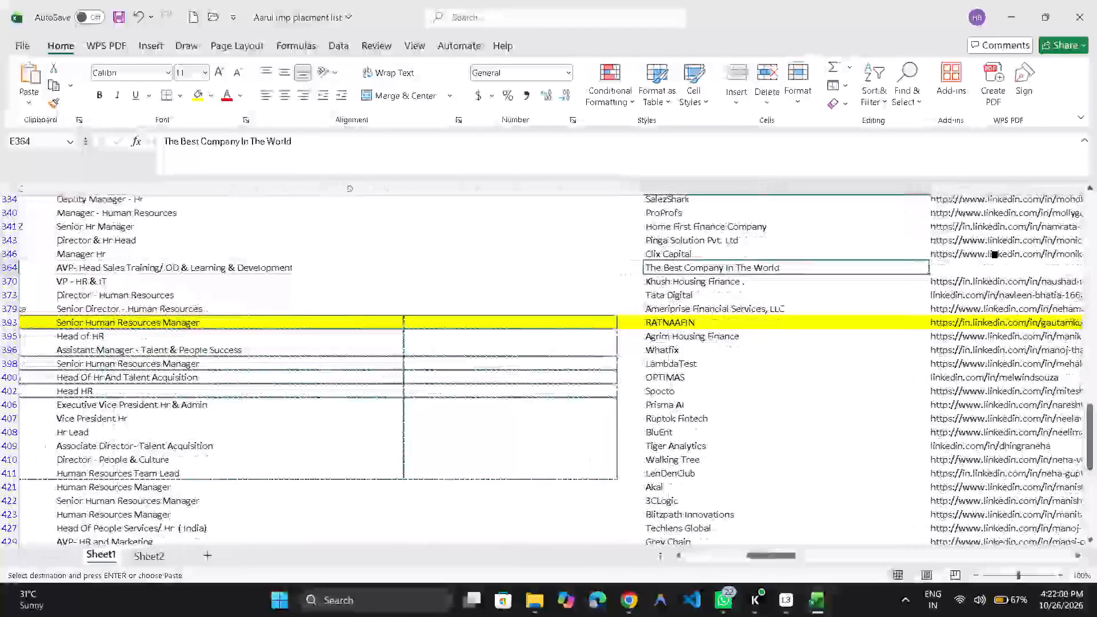
scroll(422, 468, "left", 5)
scroll(422, 468, "up", 7)
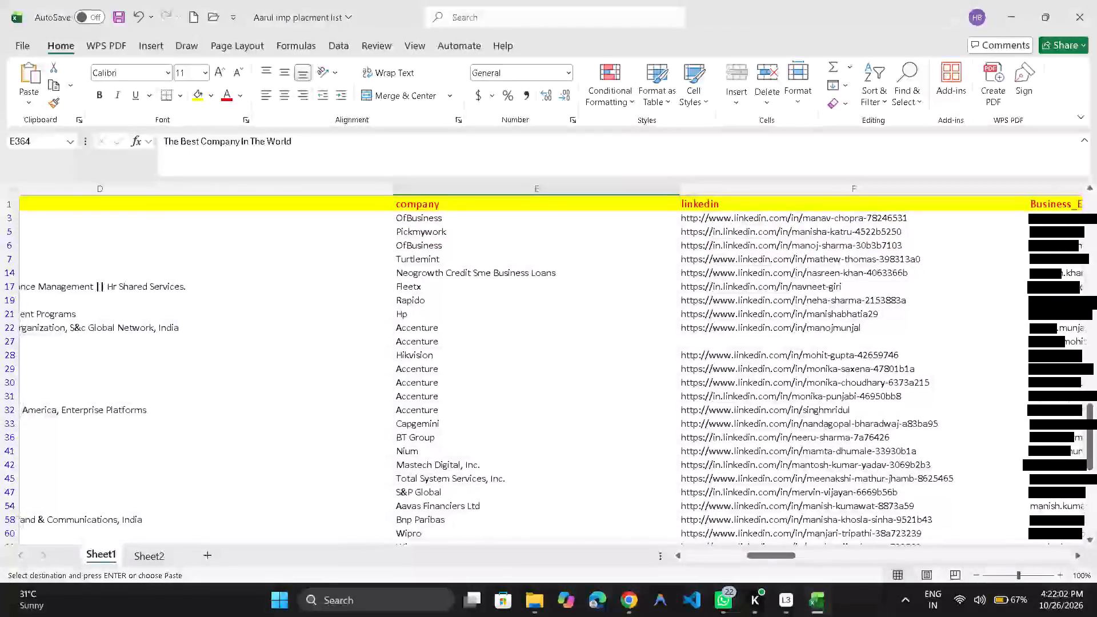
scroll(422, 468, "left", 6)
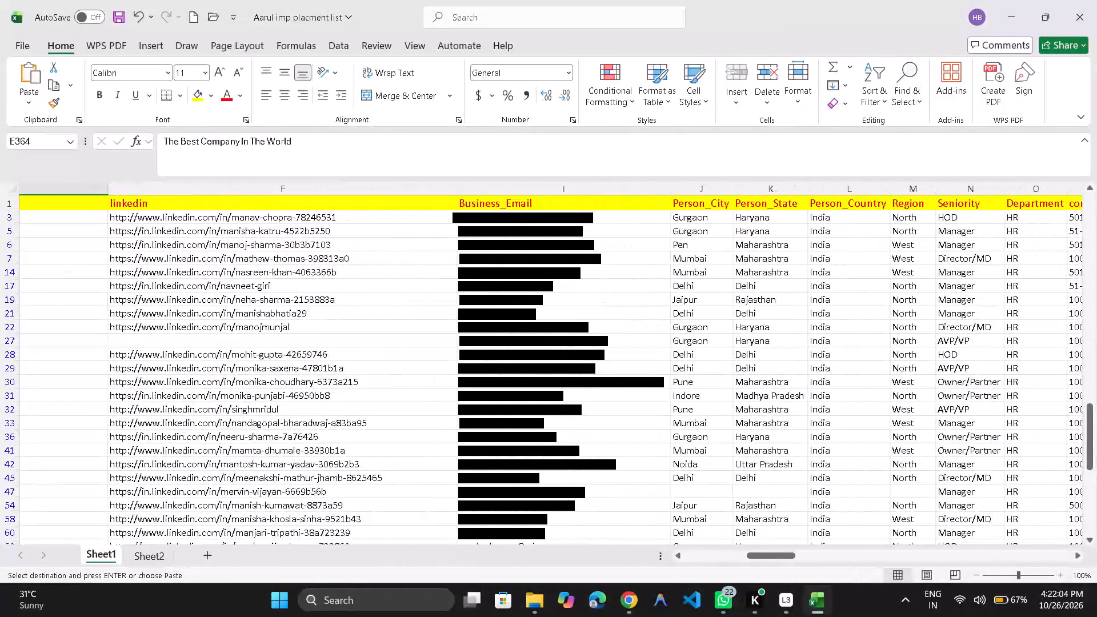
scroll(422, 468, "left", 1)
left_click(458, 190)
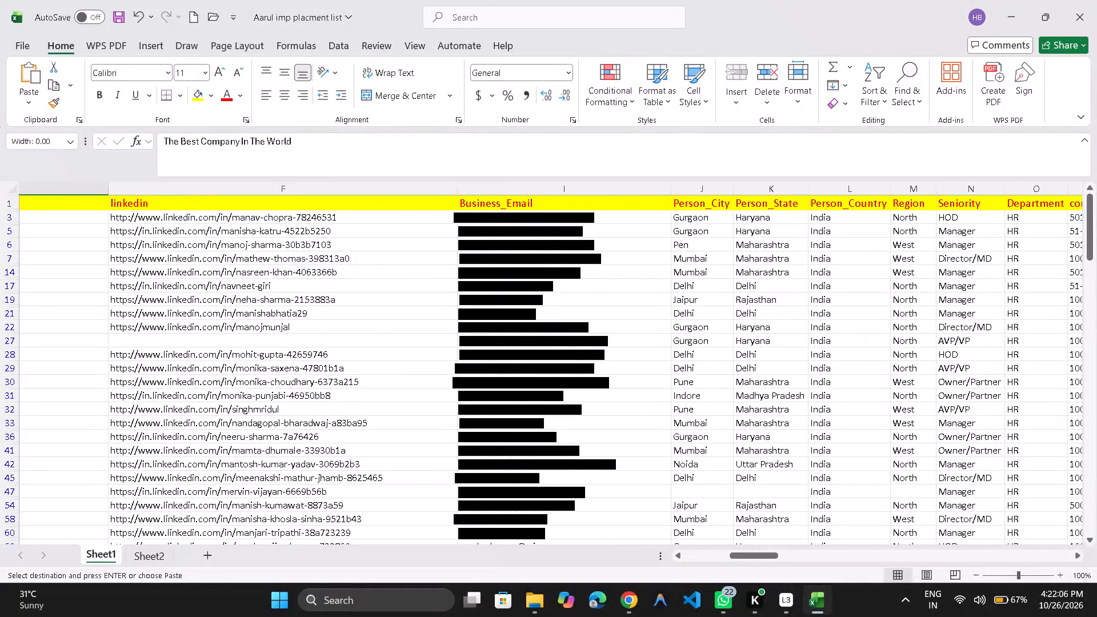
double_click(458, 190)
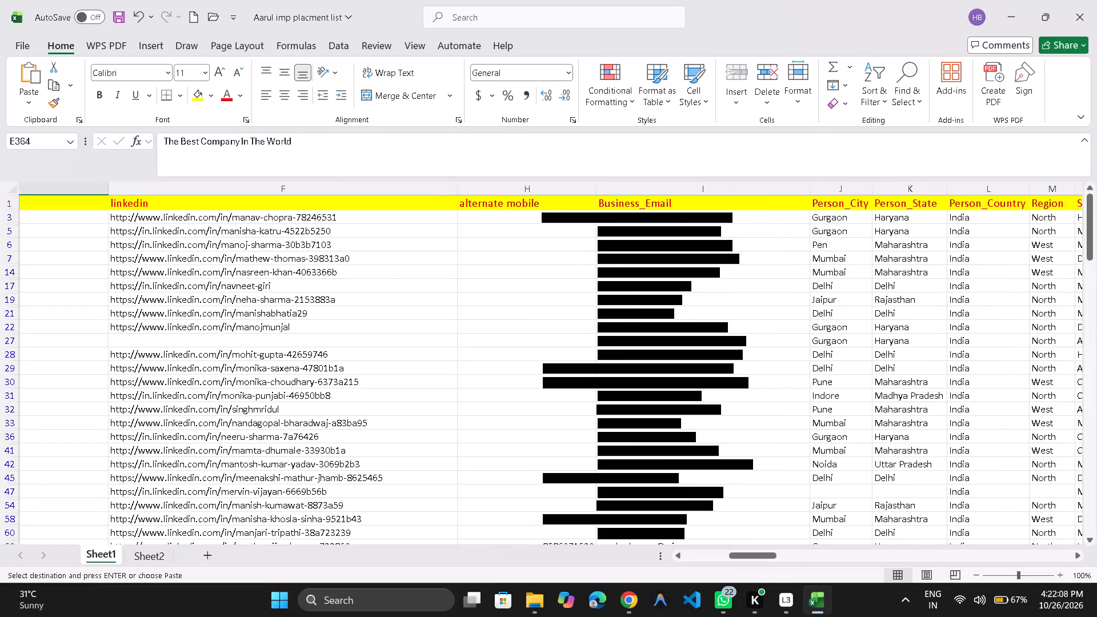
double_click(456, 188)
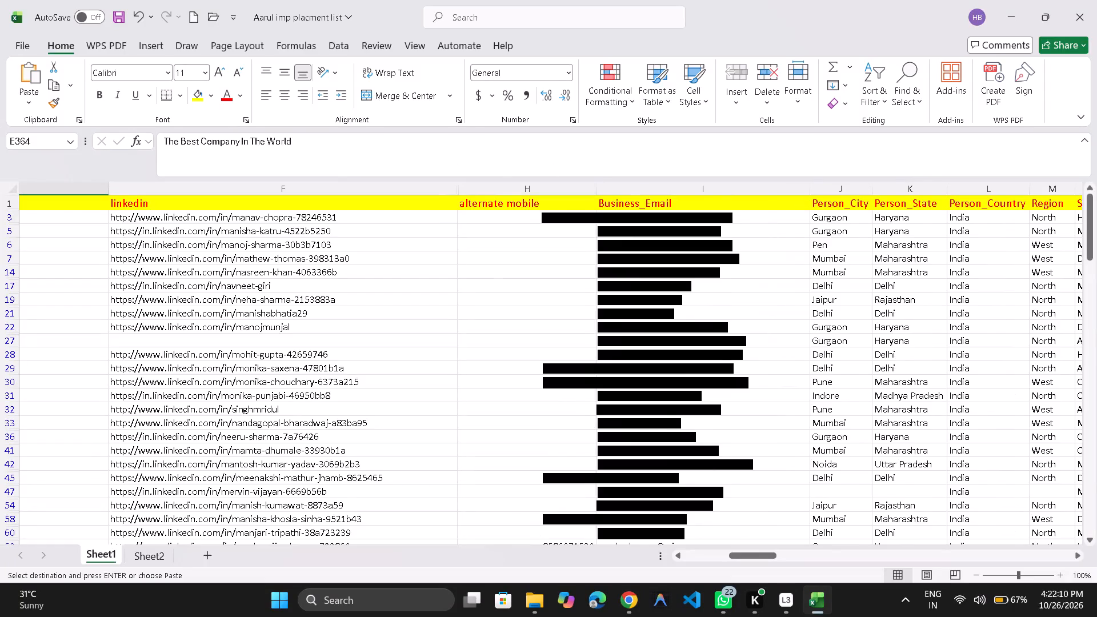
double_click(458, 188)
Look across the sheet's header columns, from linkedin and mobile through Company_Type and tag_email to the key product services column.
scroll(652, 330, "up", 1)
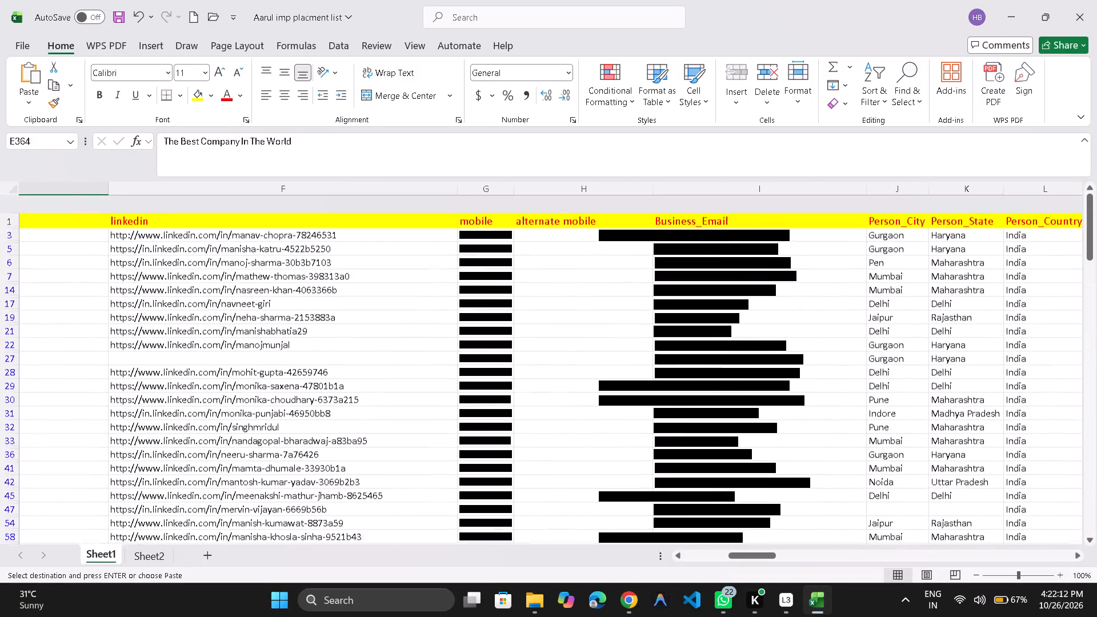
scroll(652, 330, "up", 1)
scroll(652, 330, "left", 13)
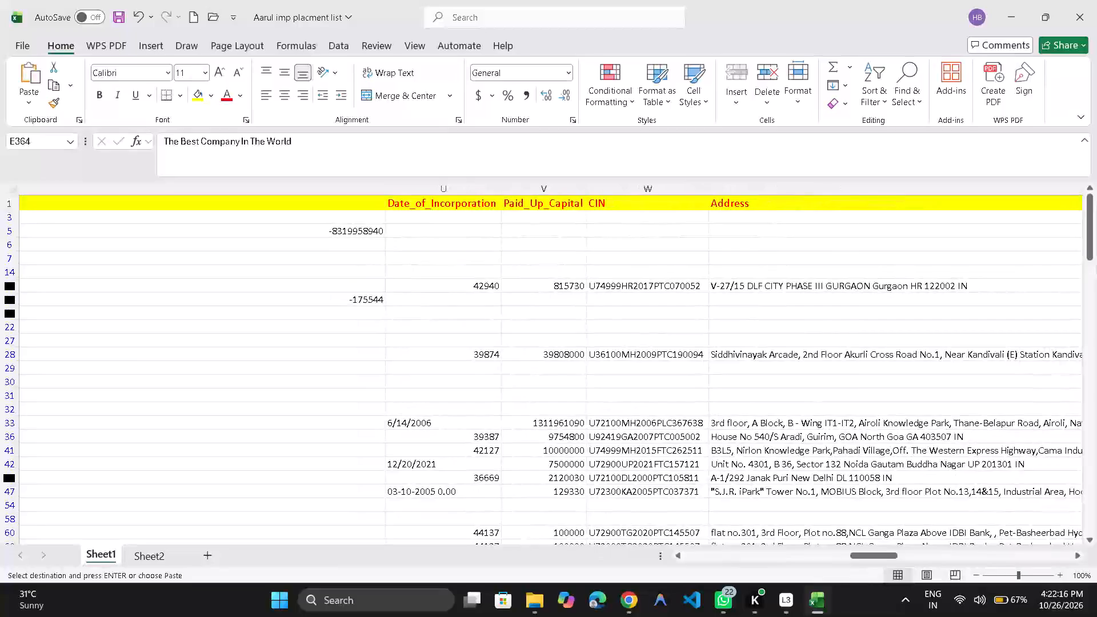
scroll(652, 330, "right", 5)
scroll(652, 330, "up", 2)
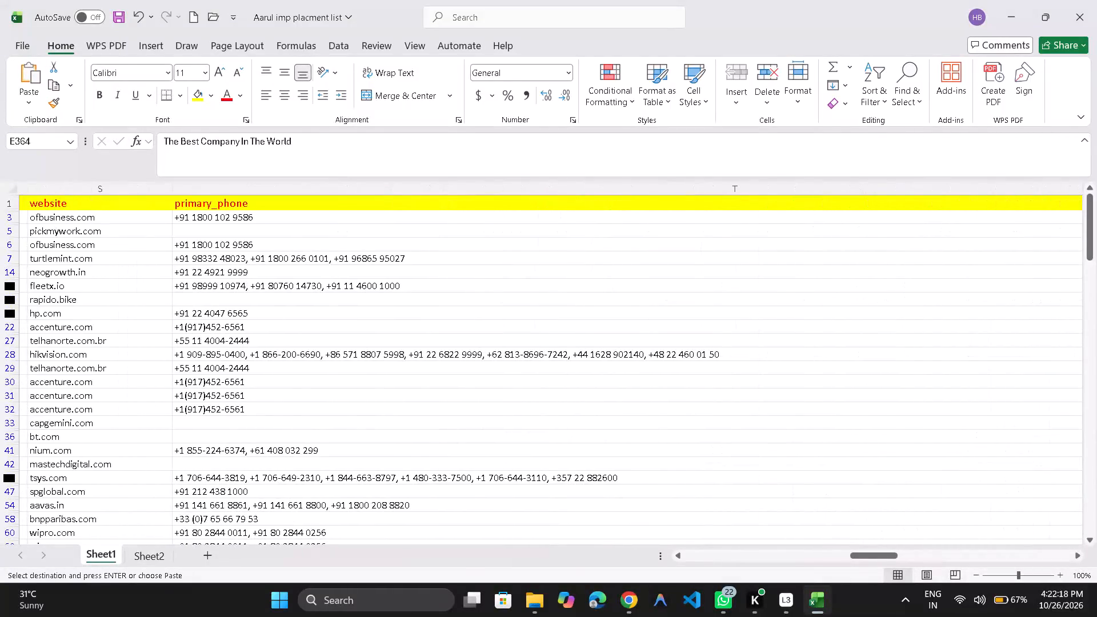
scroll(652, 330, "up", 1)
scroll(652, 330, "left", 7)
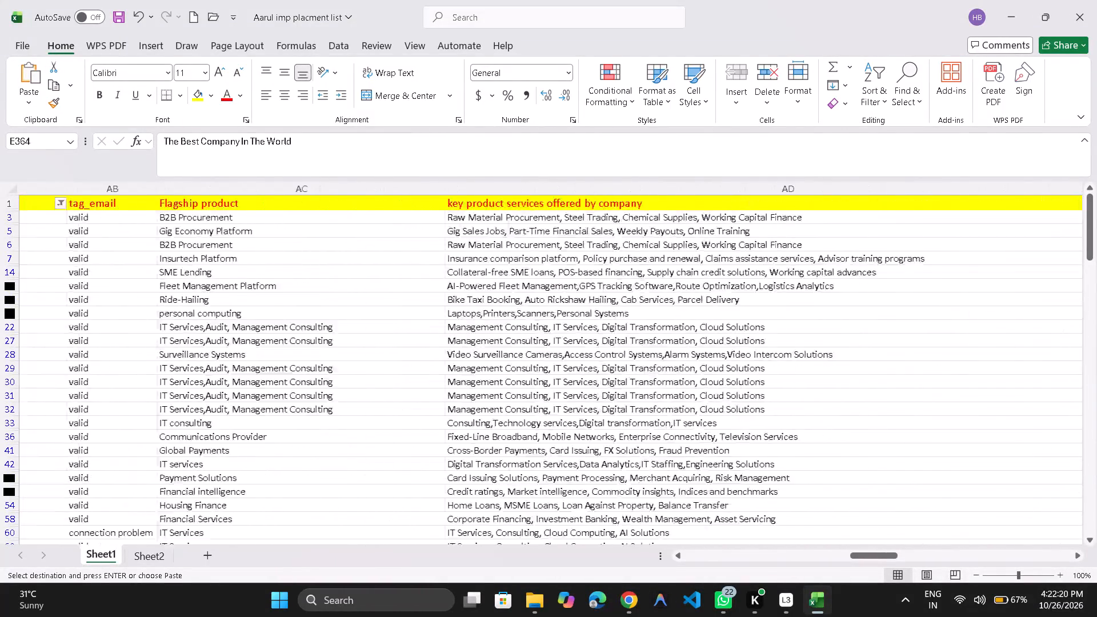
scroll(652, 330, "left", 1)
scroll(652, 330, "right", 15)
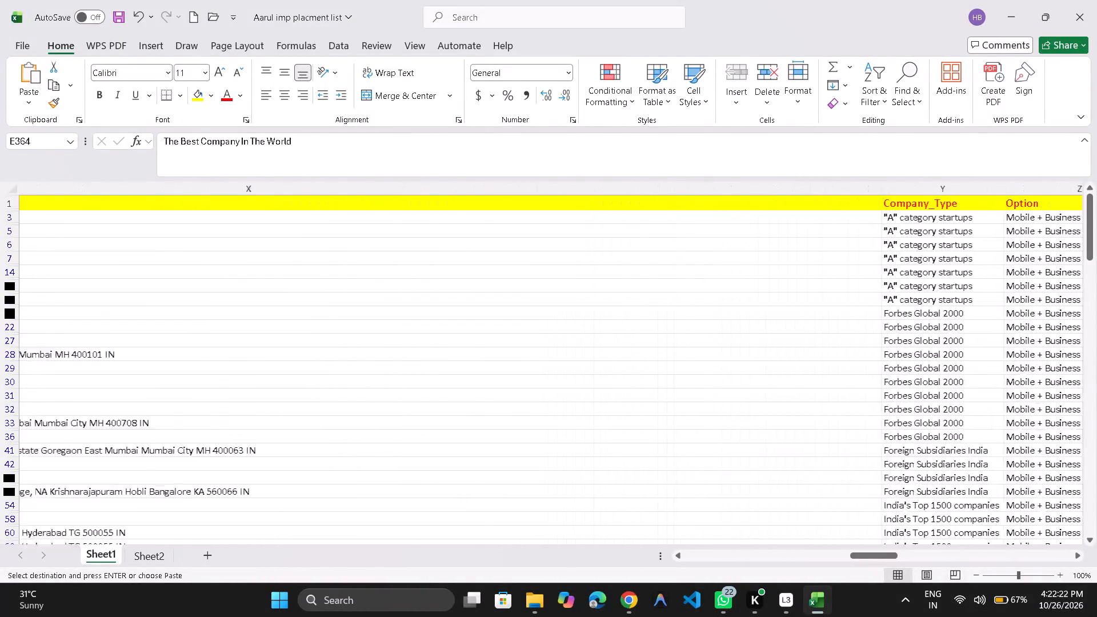
scroll(652, 330, "right", 14)
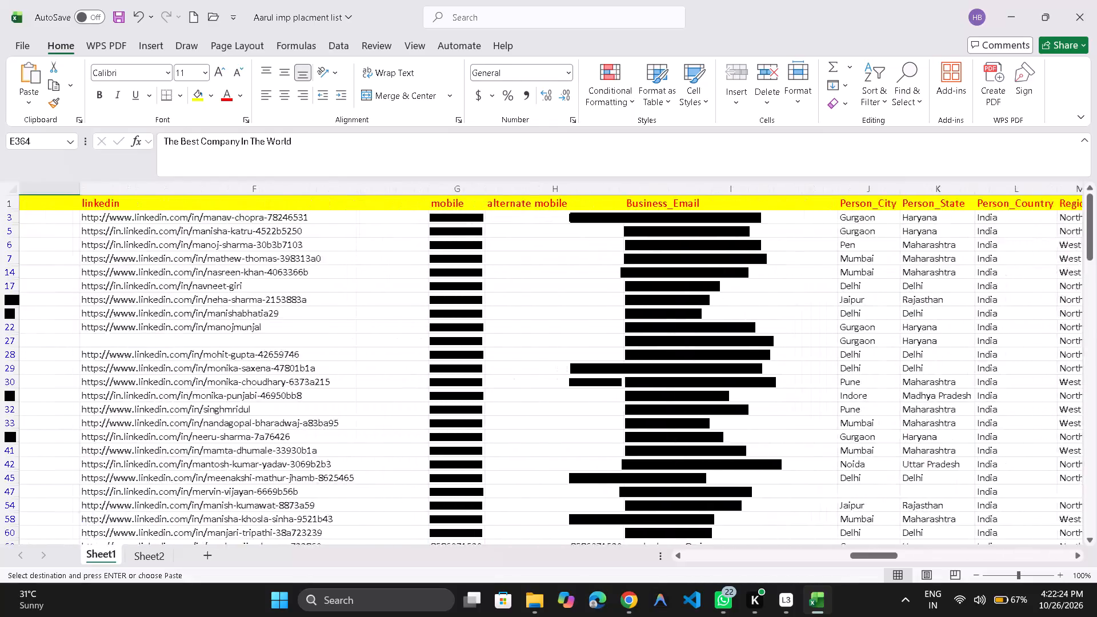
Go back to the copied contact rows 393 to 411 and check their names, companies and mobile column.
scroll(652, 330, "right", 6)
scroll(652, 330, "down", 7)
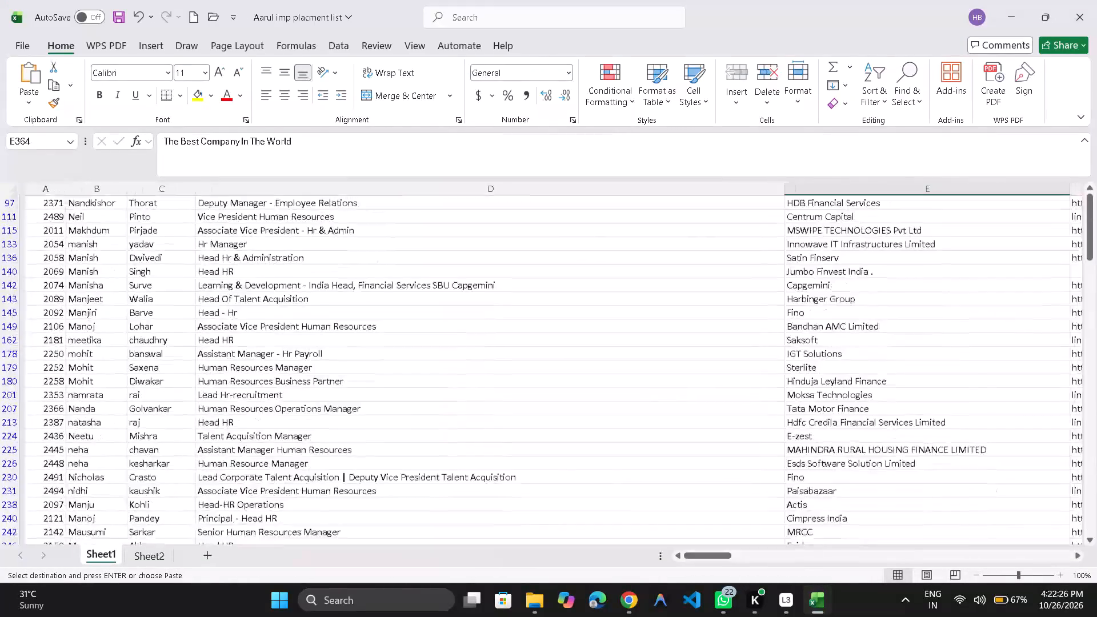
scroll(652, 330, "down", 5)
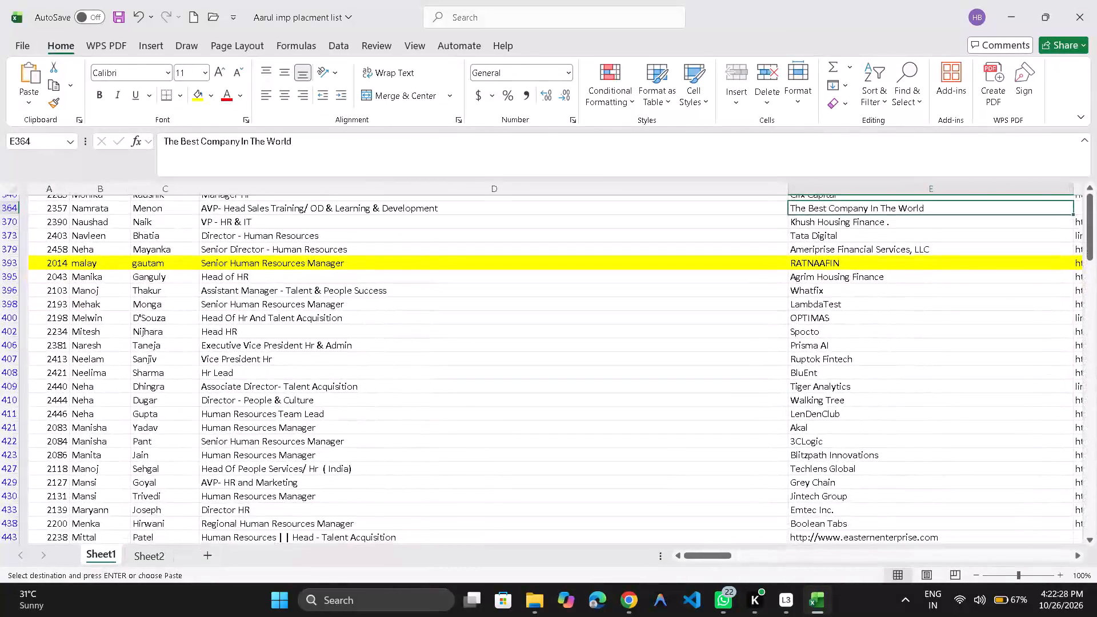
scroll(652, 330, "down", 1)
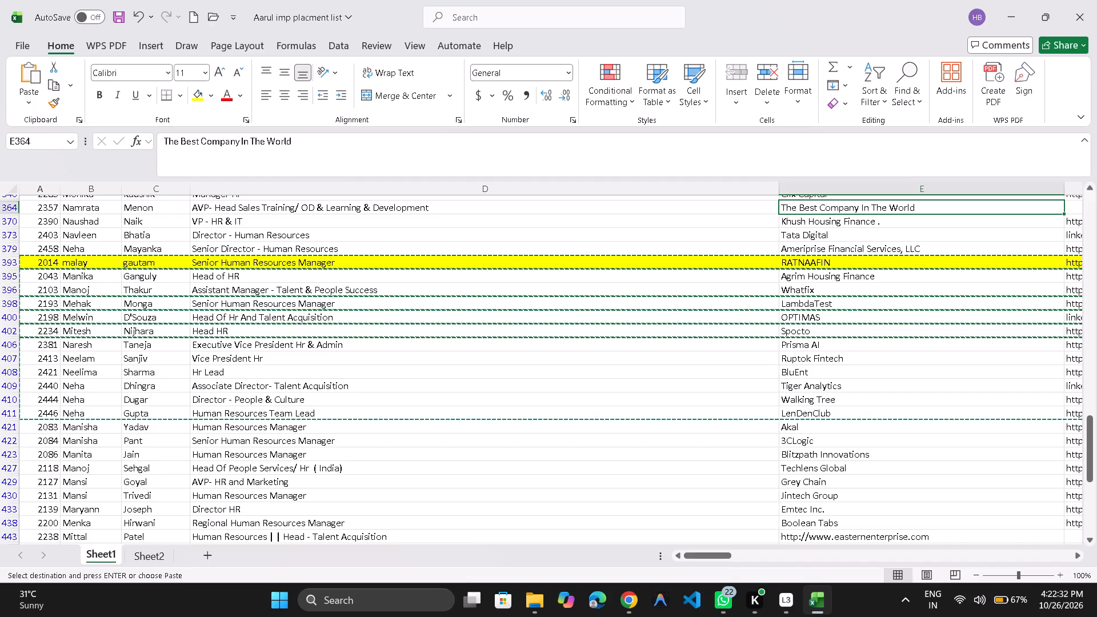
scroll(247, 492, "left", 4)
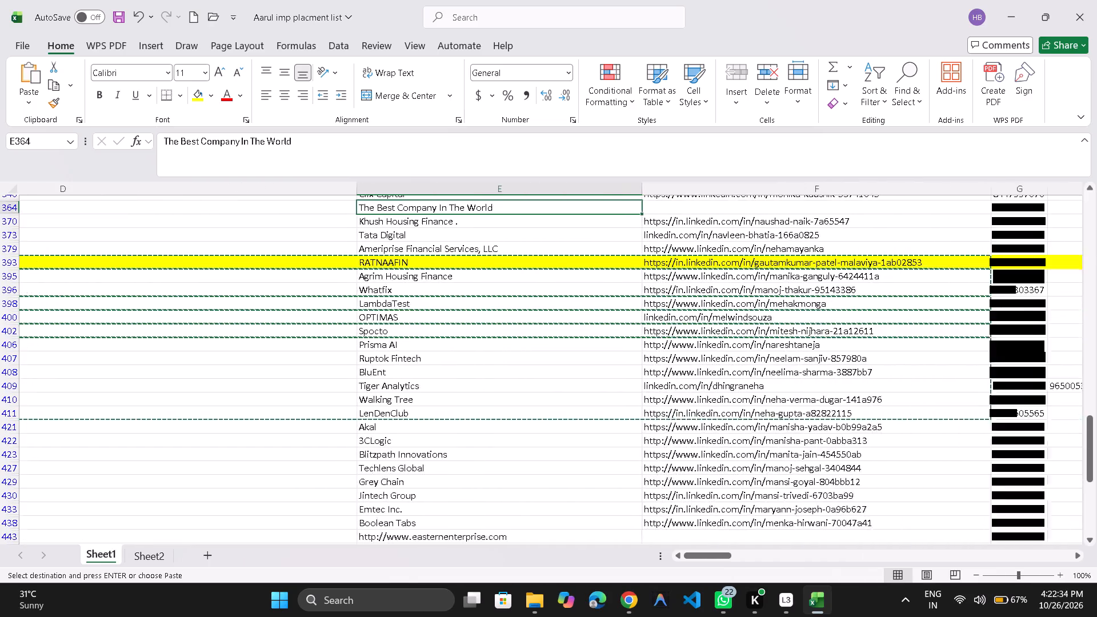
Copy the Business_Email cells of the contact rows 393 to 411 in Sheet1.
scroll(247, 492, "left", 3)
scroll(594, 468, "left", 3)
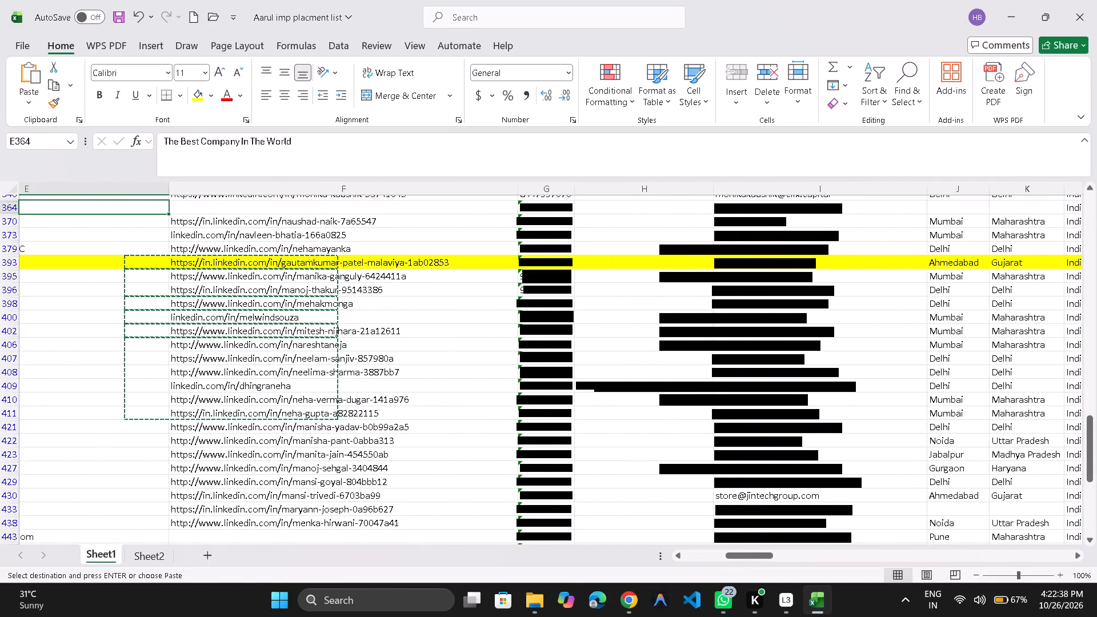
left_click(830, 329)
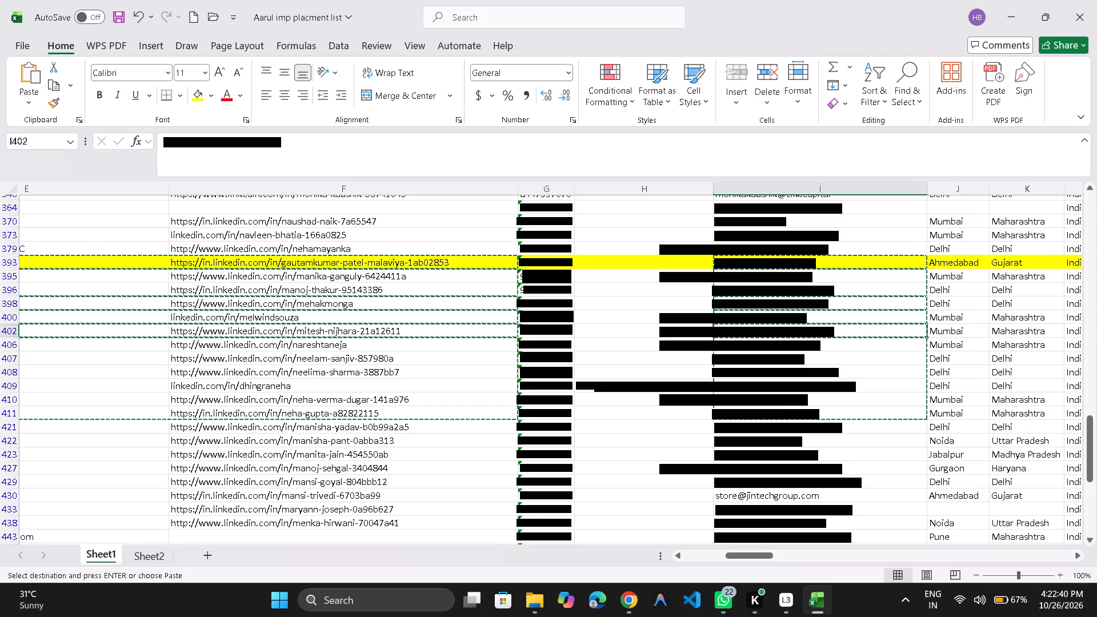
scroll(751, 484, "left", 2)
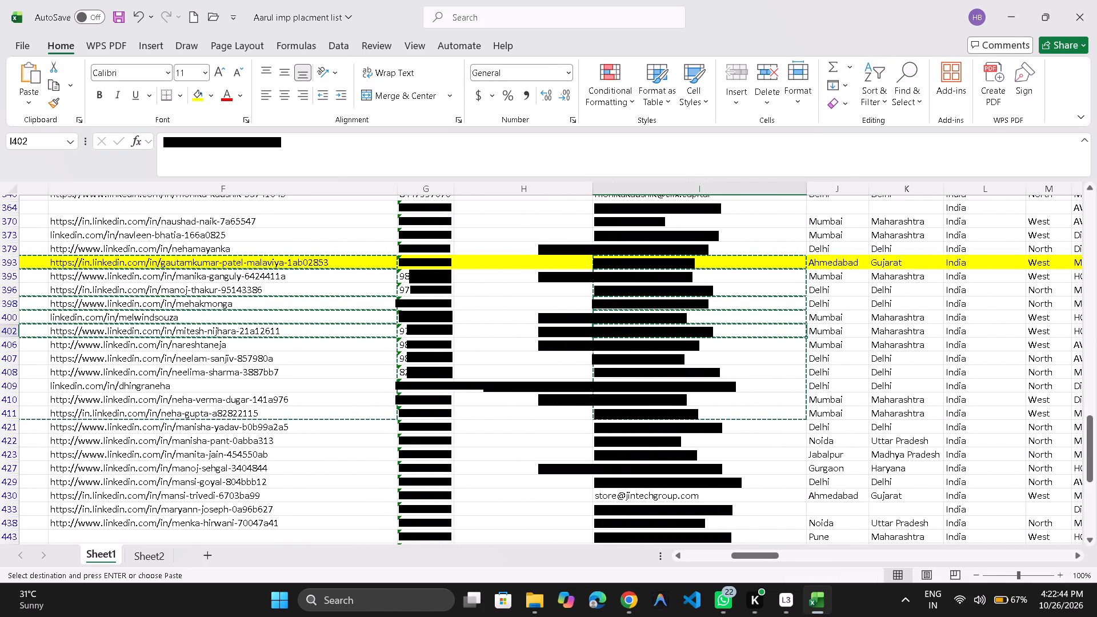
left_click_drag(679, 263, 670, 417)
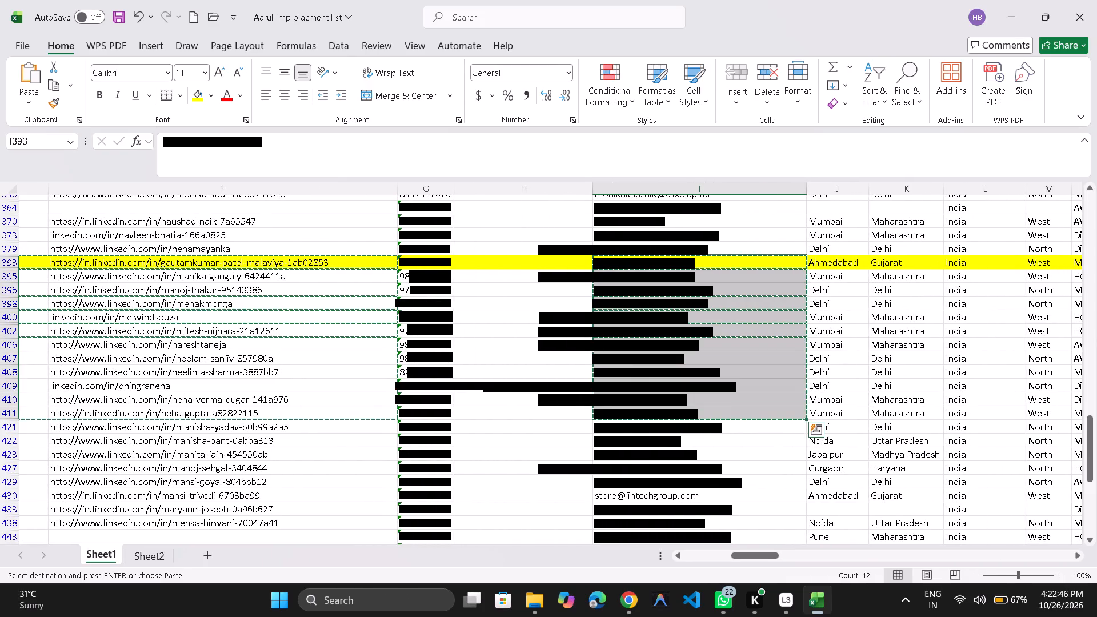
key("ctrl+c")
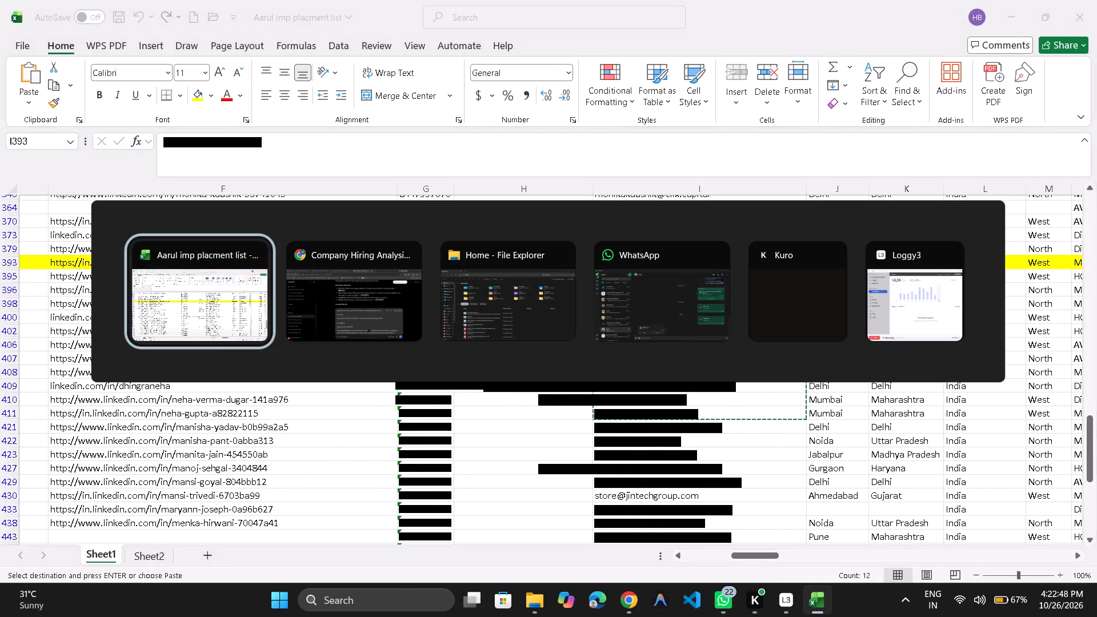
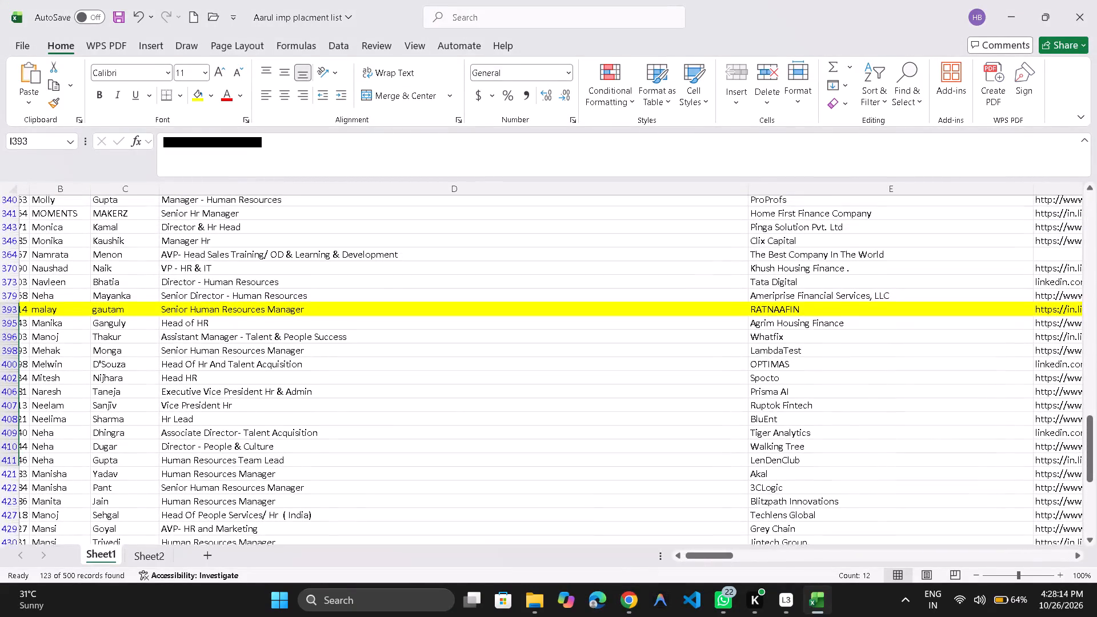
Check contact rows 393 to 411 across the LinkedIn, mobile and business email columns through to location, seniority and company size.
scroll(323, 391, "up", 1)
scroll(323, 391, "left", 8)
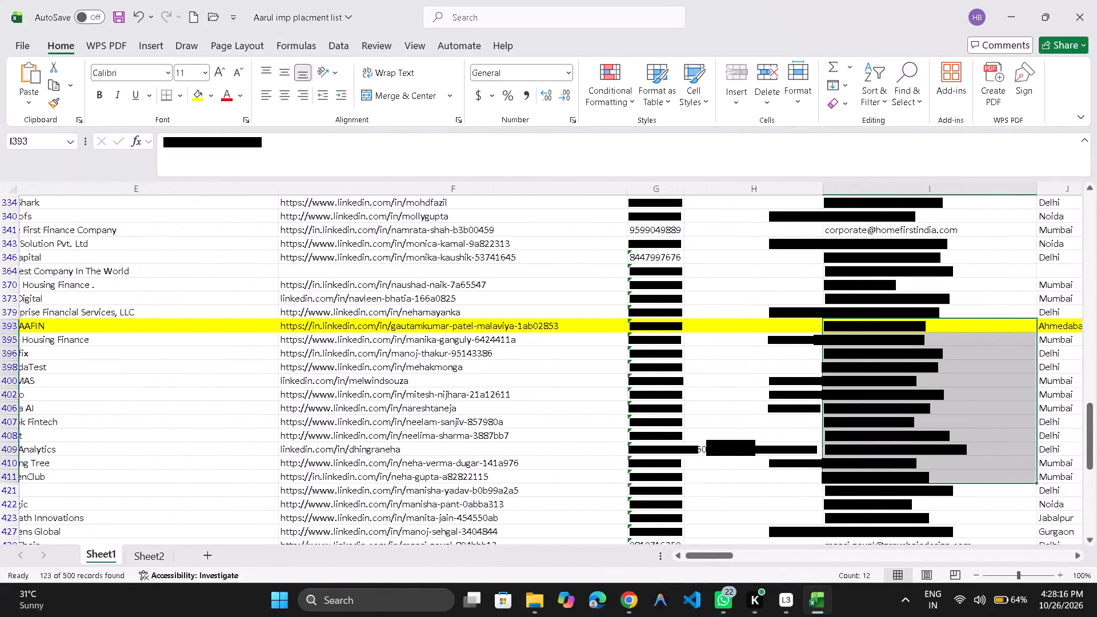
scroll(323, 391, "left", 5)
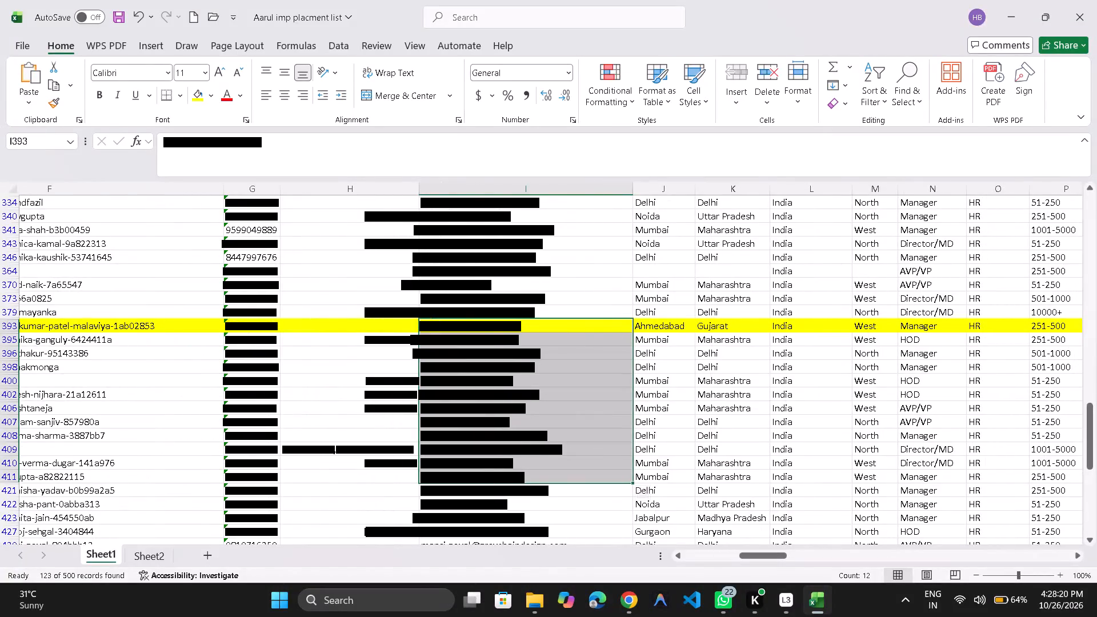
Look through the filtered contacts' columns on Sheet1, from the location and seniority details to Company_Type, Option, industry, tag_email and Company_linkedin_url.
scroll(709, 359, "left", 5)
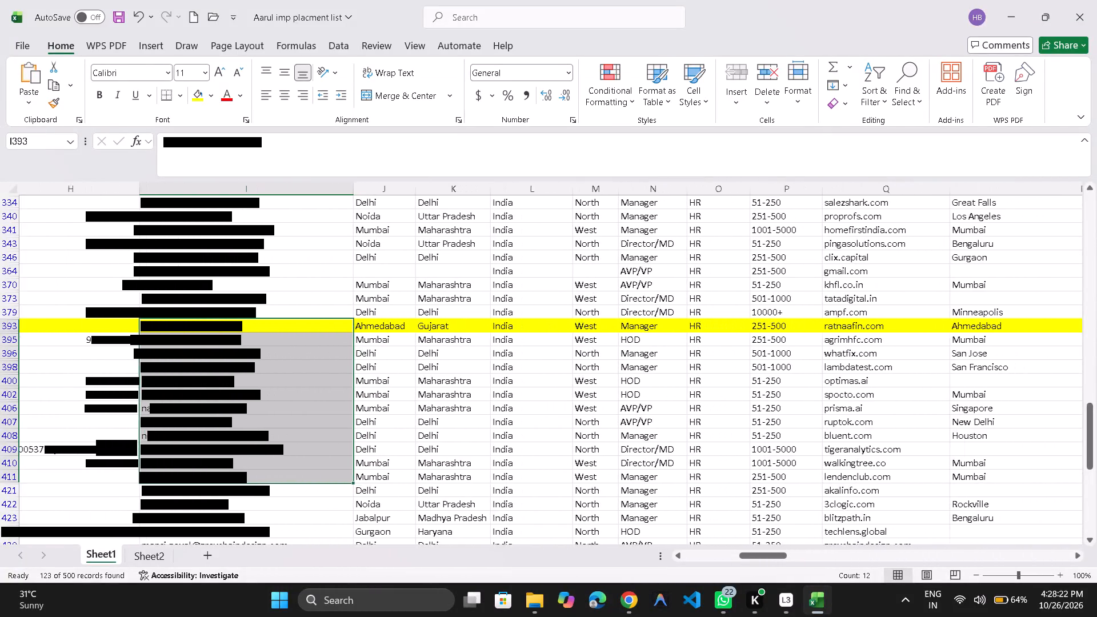
scroll(709, 359, "left", 1)
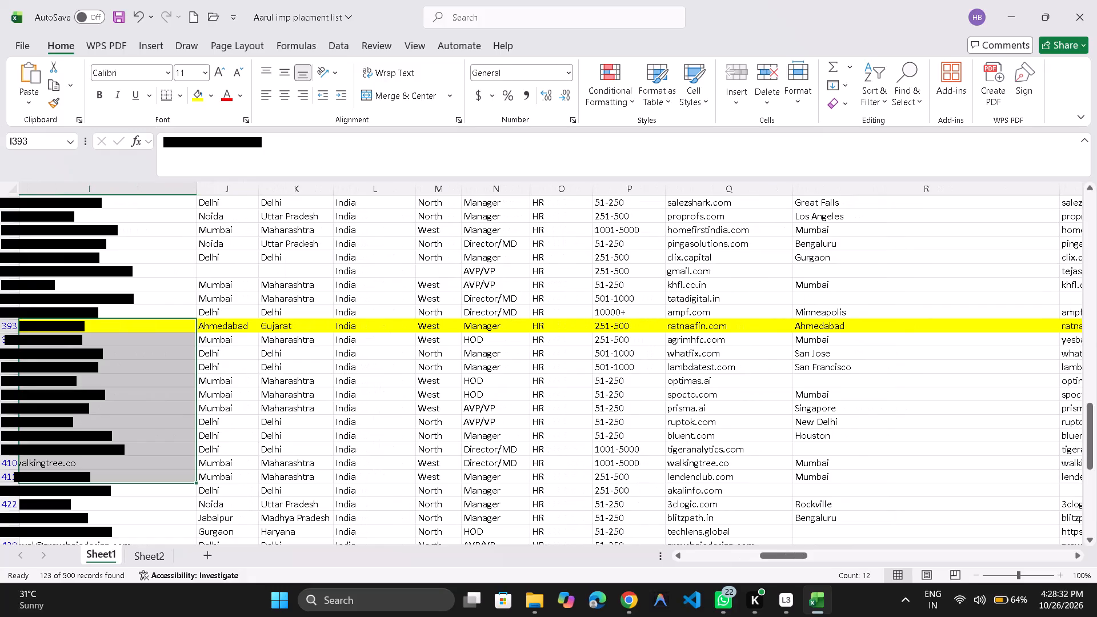
left_click(711, 350)
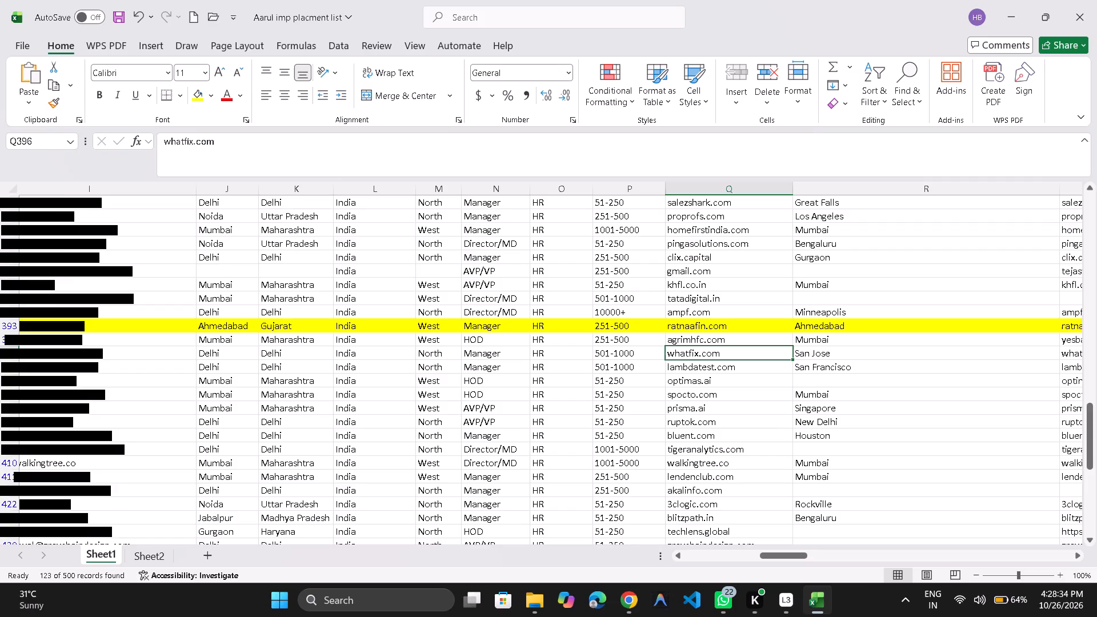
left_click(13, 340)
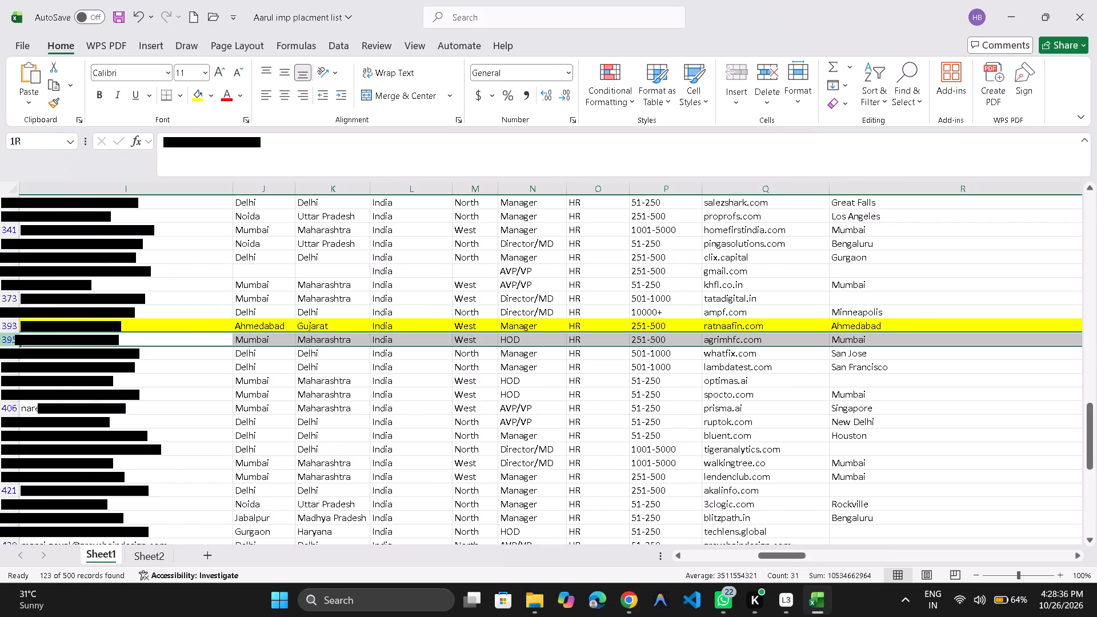
scroll(454, 414, "up", 6)
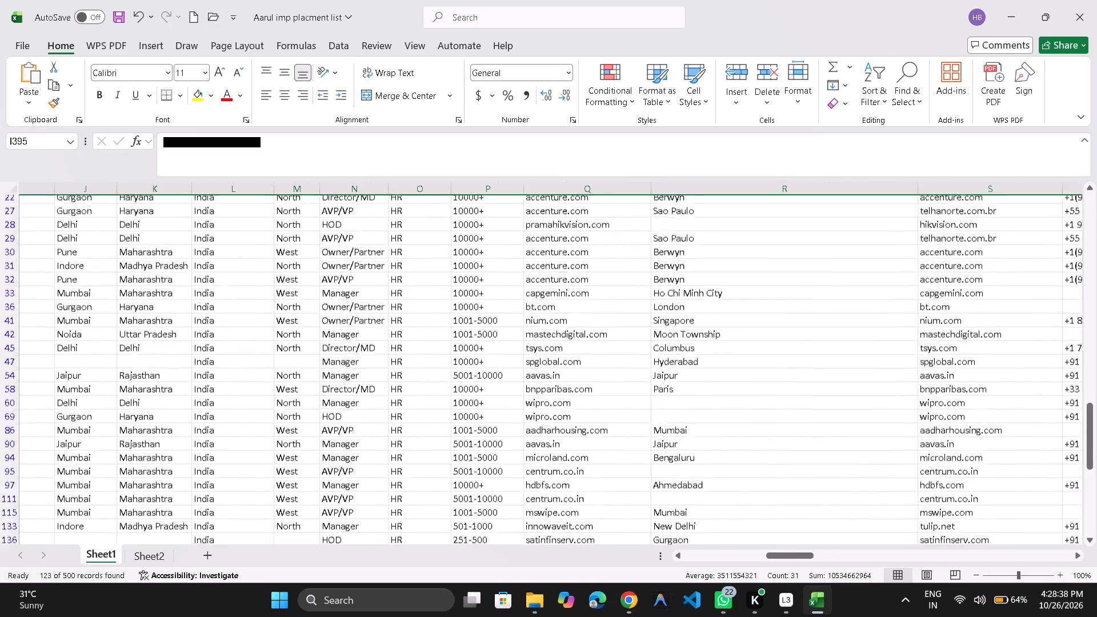
scroll(454, 414, "up", 1)
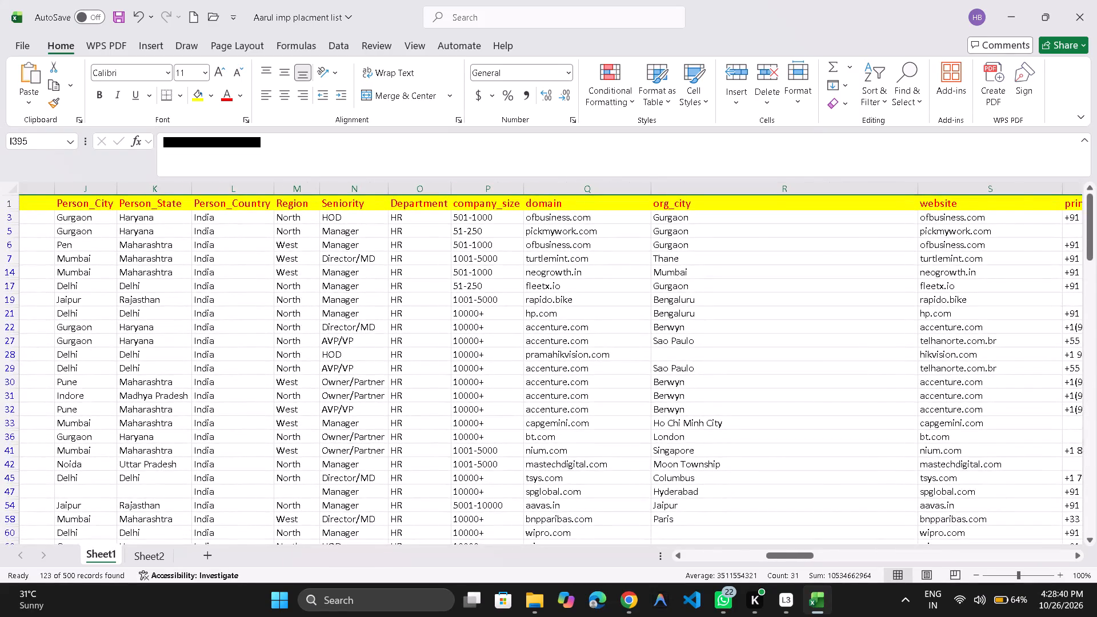
scroll(454, 414, "left", 14)
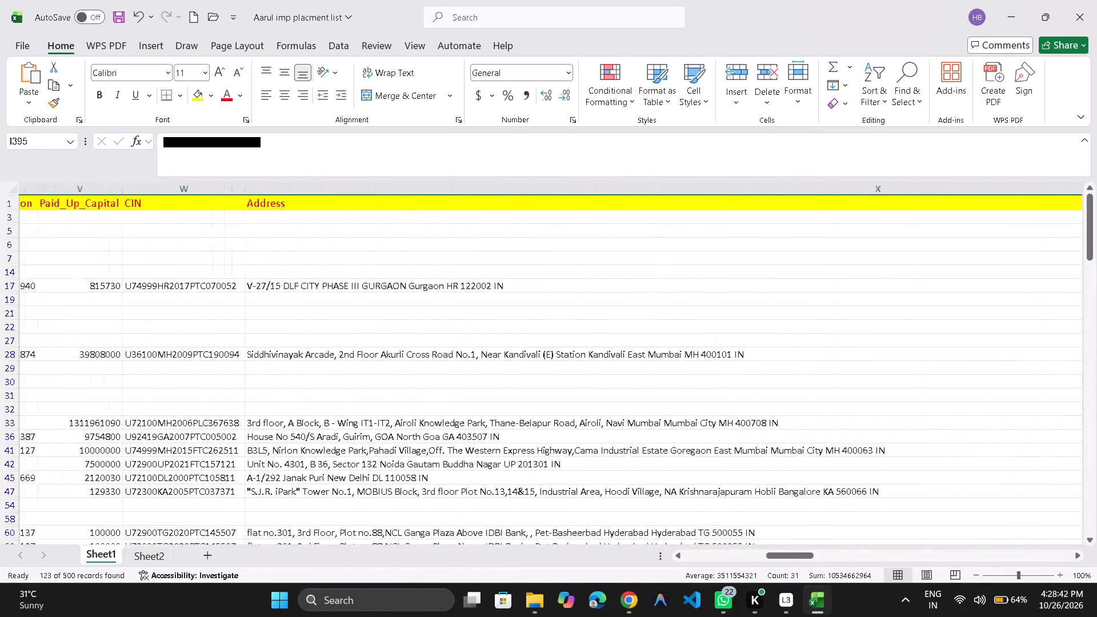
scroll(454, 414, "left", 3)
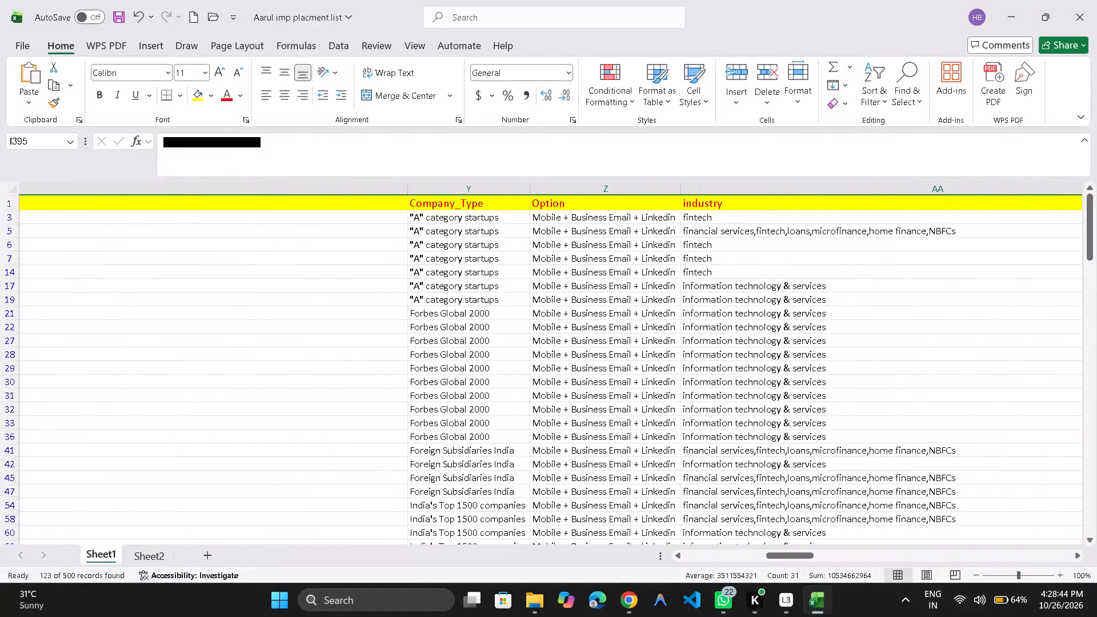
scroll(454, 414, "left", 1)
left_click(454, 414)
scroll(730, 388, "left", 6)
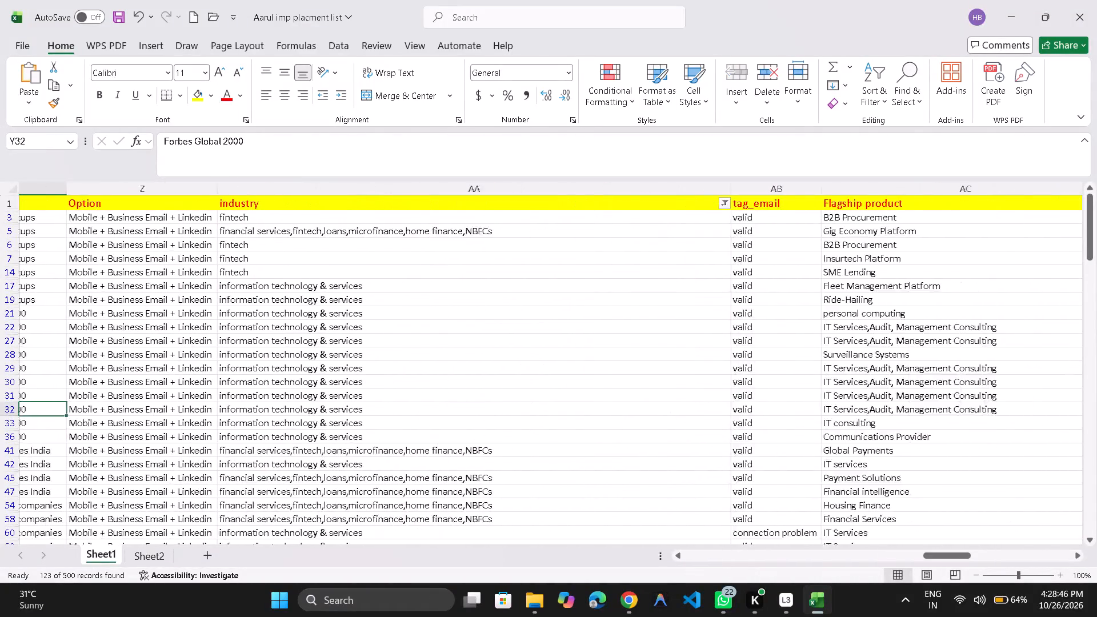
scroll(730, 388, "left", 10)
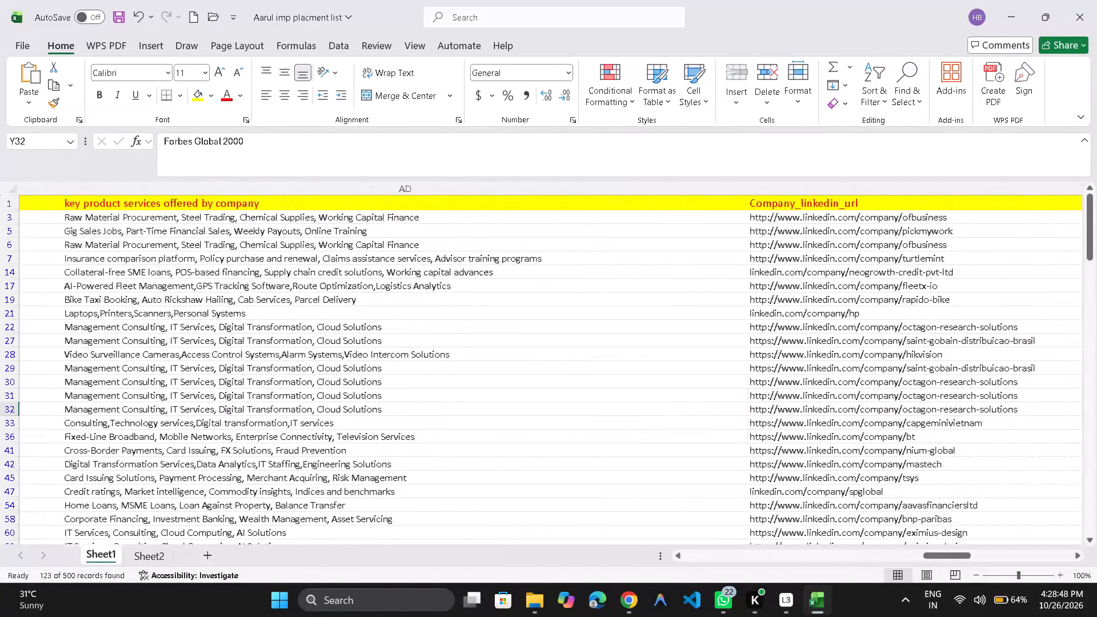
scroll(730, 388, "left", 4)
Find the highlighted RATNAAFIN row again and review the names, job titles and companies of the contacts around it.
scroll(730, 388, "right", 12)
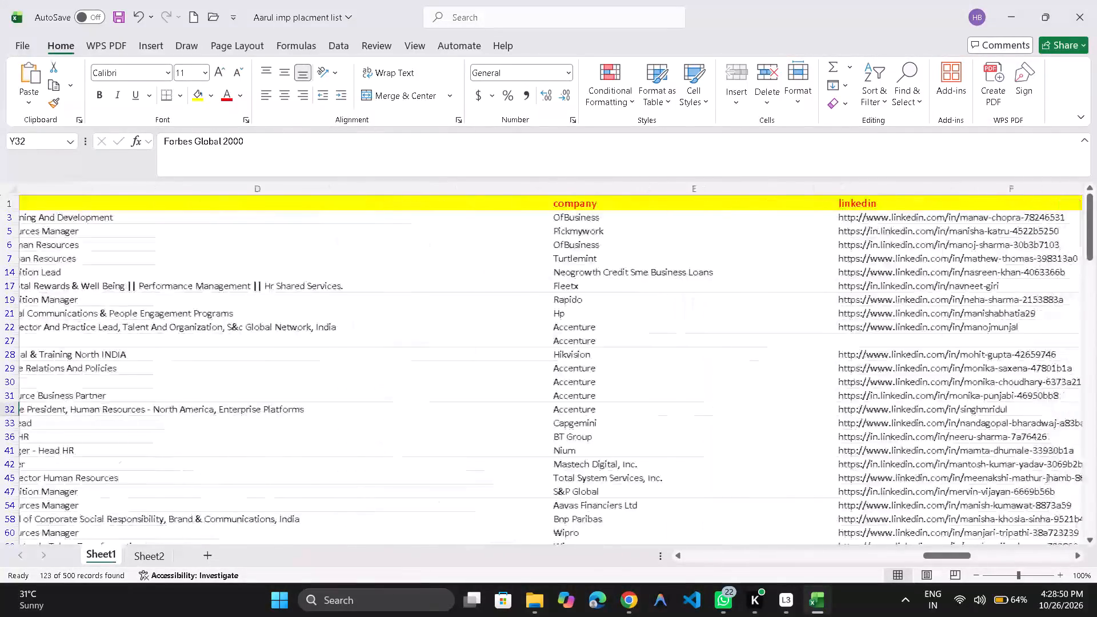
scroll(732, 295, "down", 2)
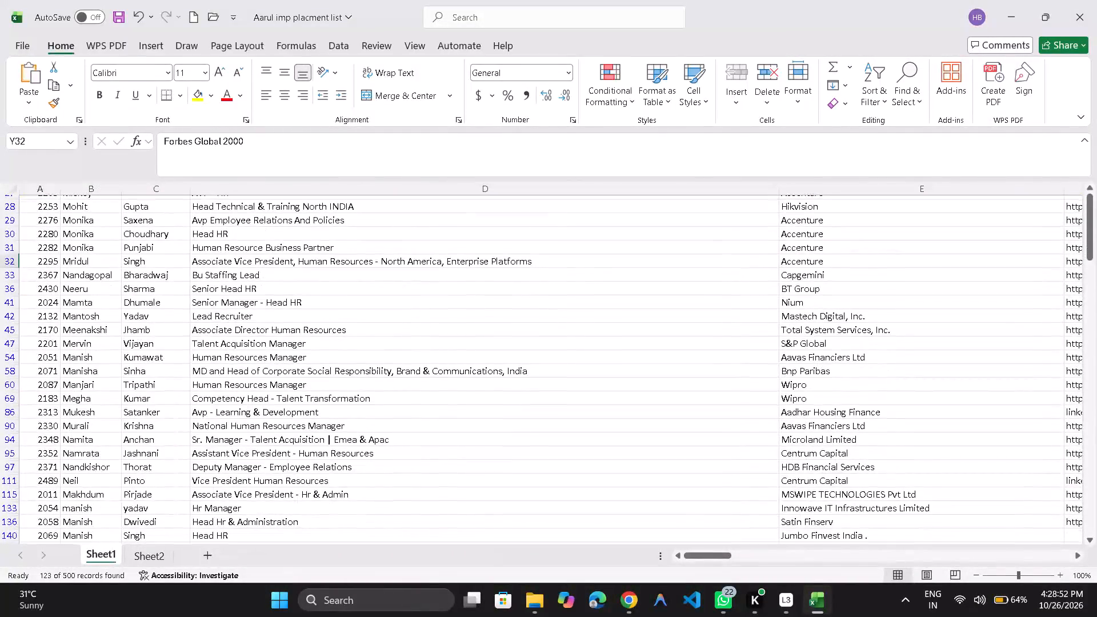
scroll(83, 383, "down", 6)
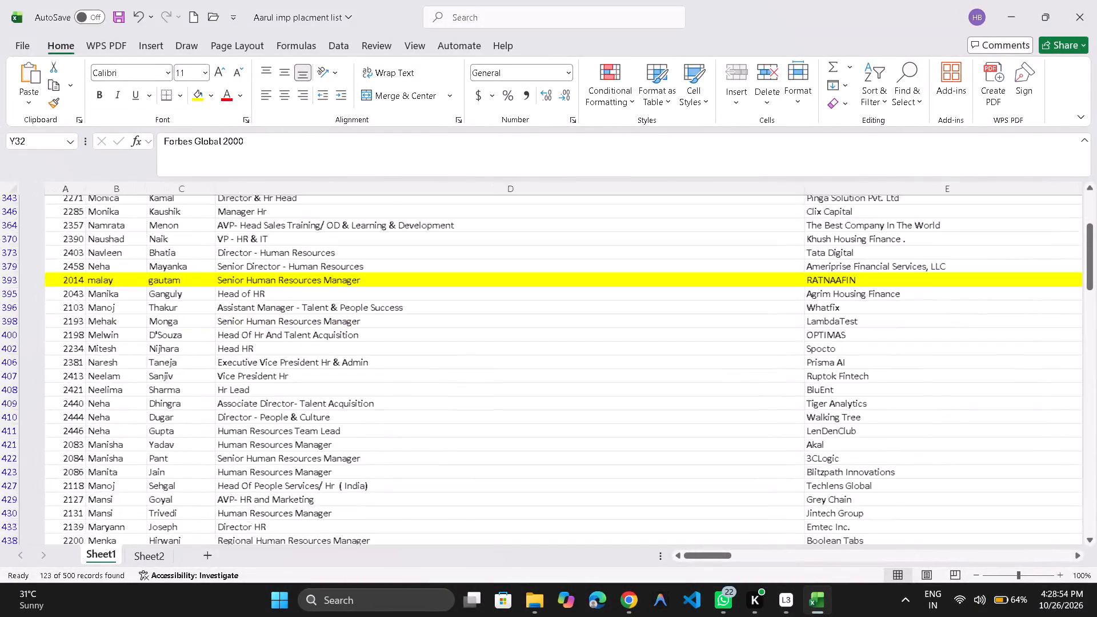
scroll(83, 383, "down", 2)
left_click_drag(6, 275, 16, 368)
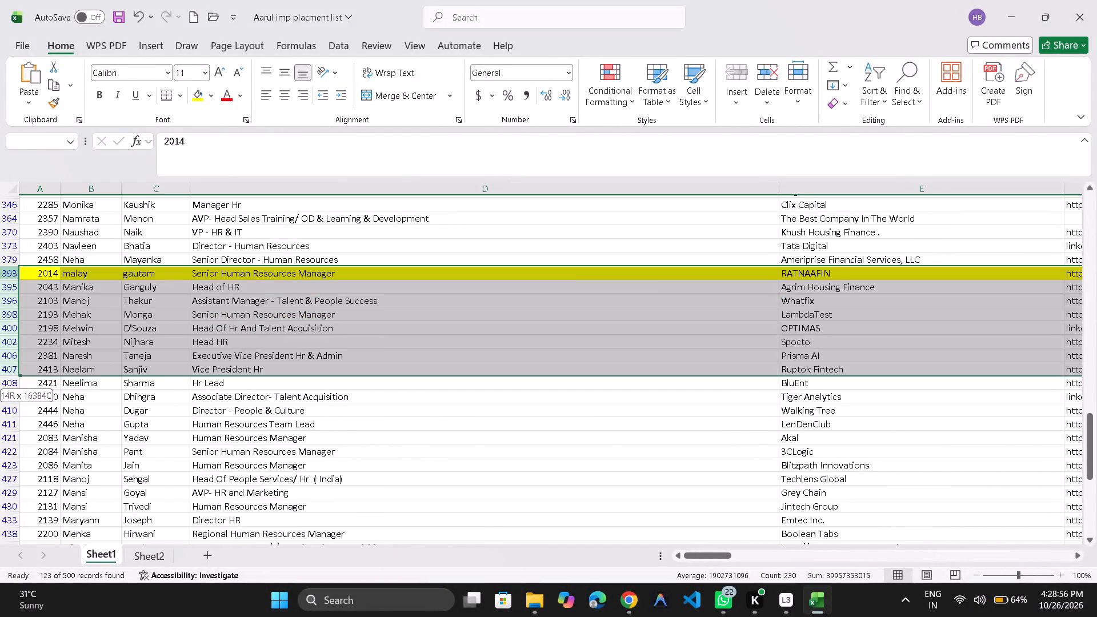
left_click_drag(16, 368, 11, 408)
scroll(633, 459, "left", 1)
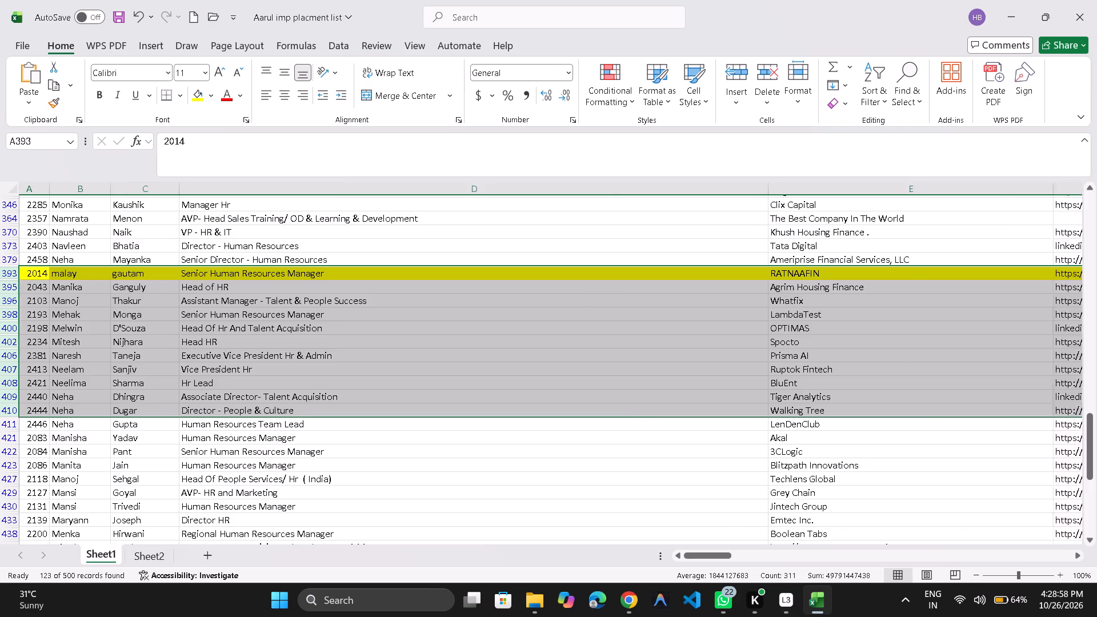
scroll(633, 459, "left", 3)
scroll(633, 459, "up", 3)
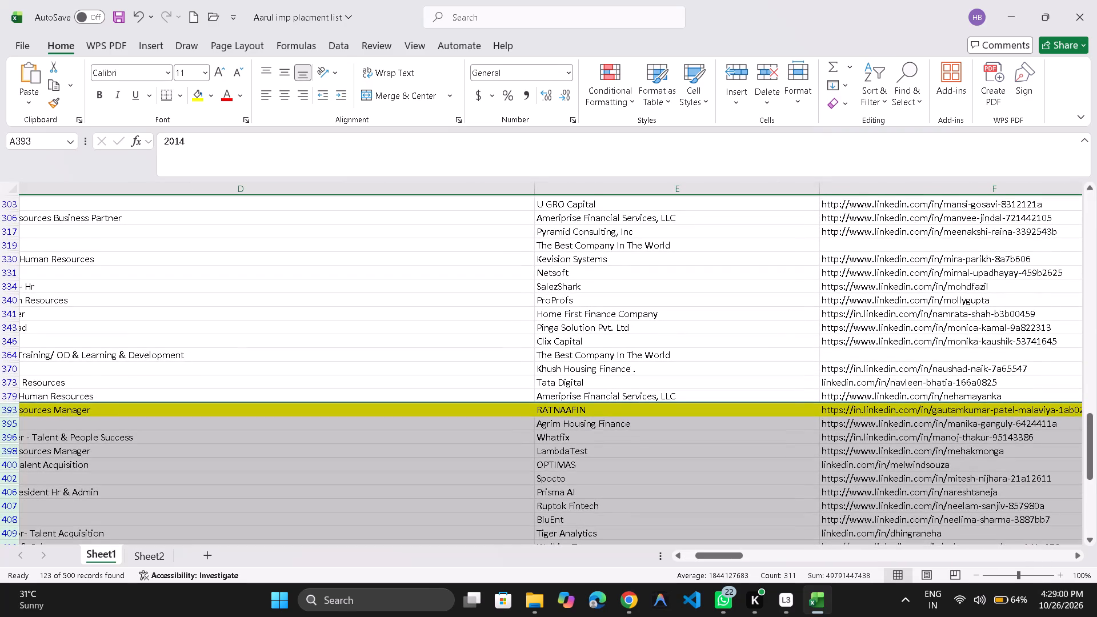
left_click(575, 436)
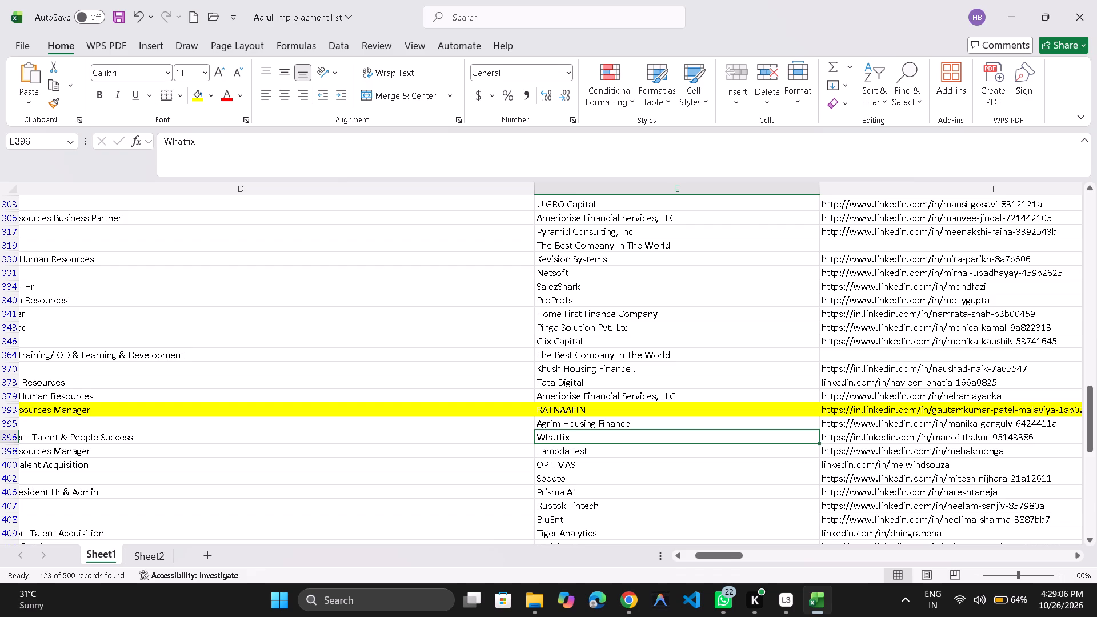
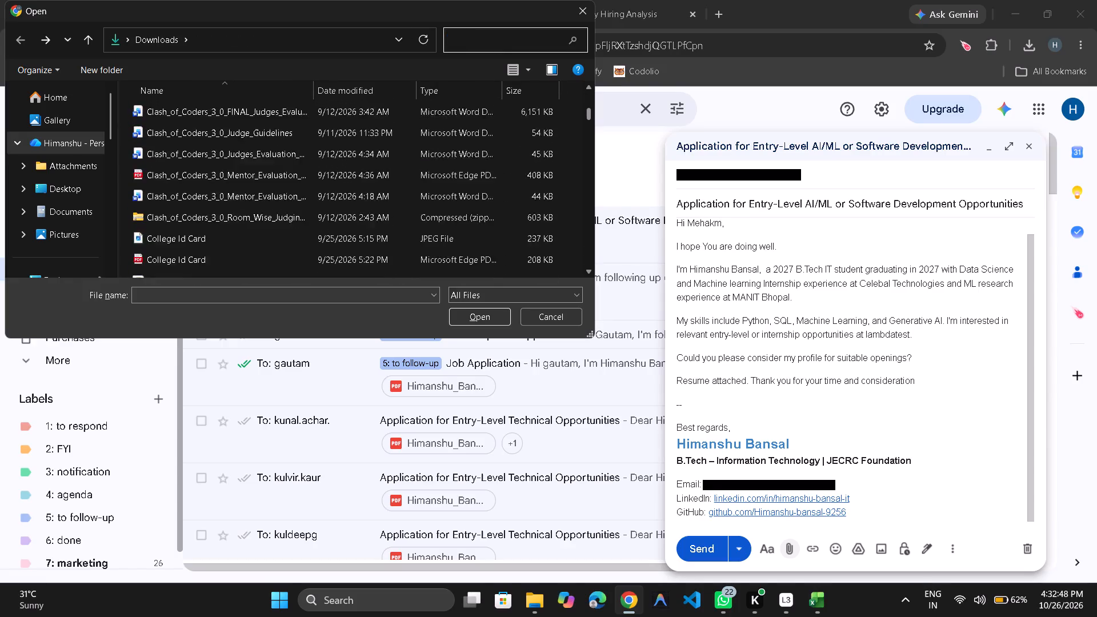
Look through the Downloads folder for the resume PDF to attach to the entry-level AI/ML or software development application email.
left_click_drag(590, 116, 591, 120)
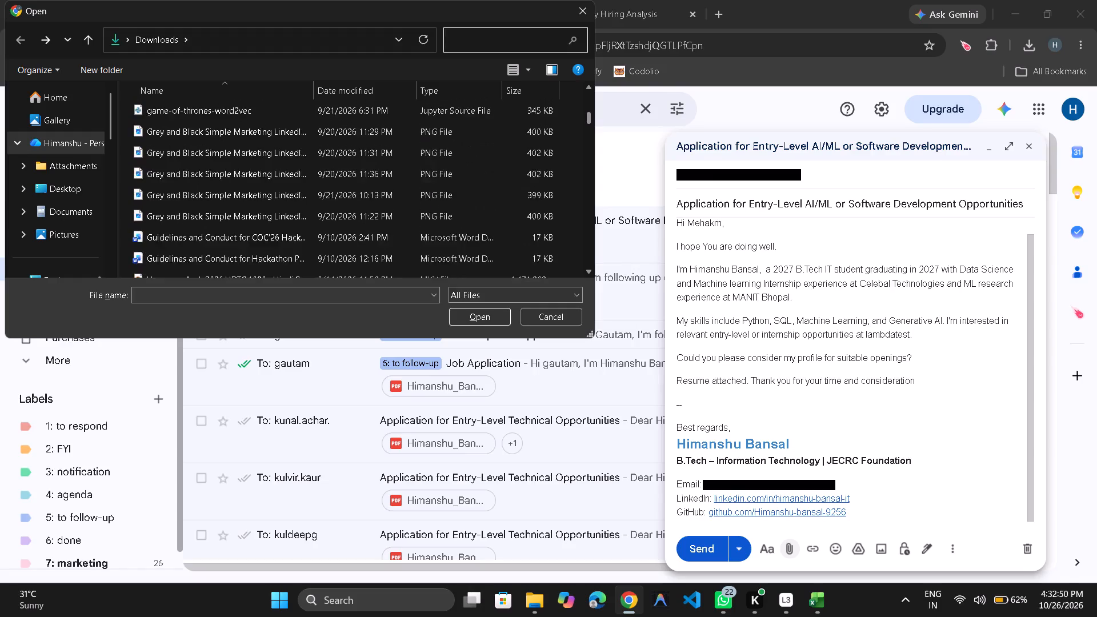
left_click_drag(591, 120, 591, 122)
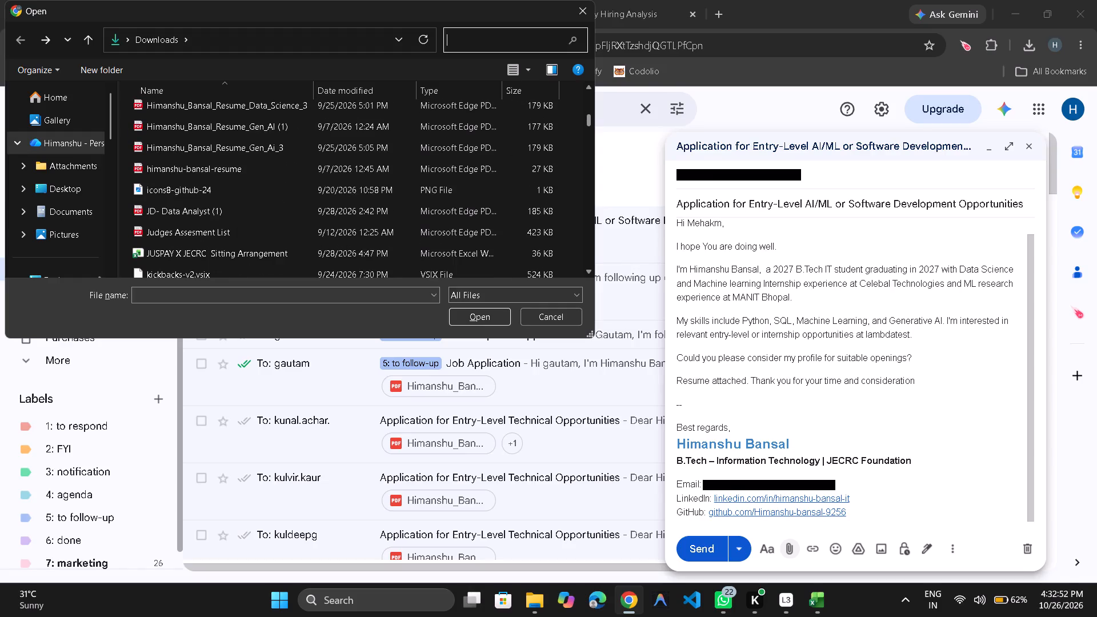
left_click_drag(591, 122, 591, 122)
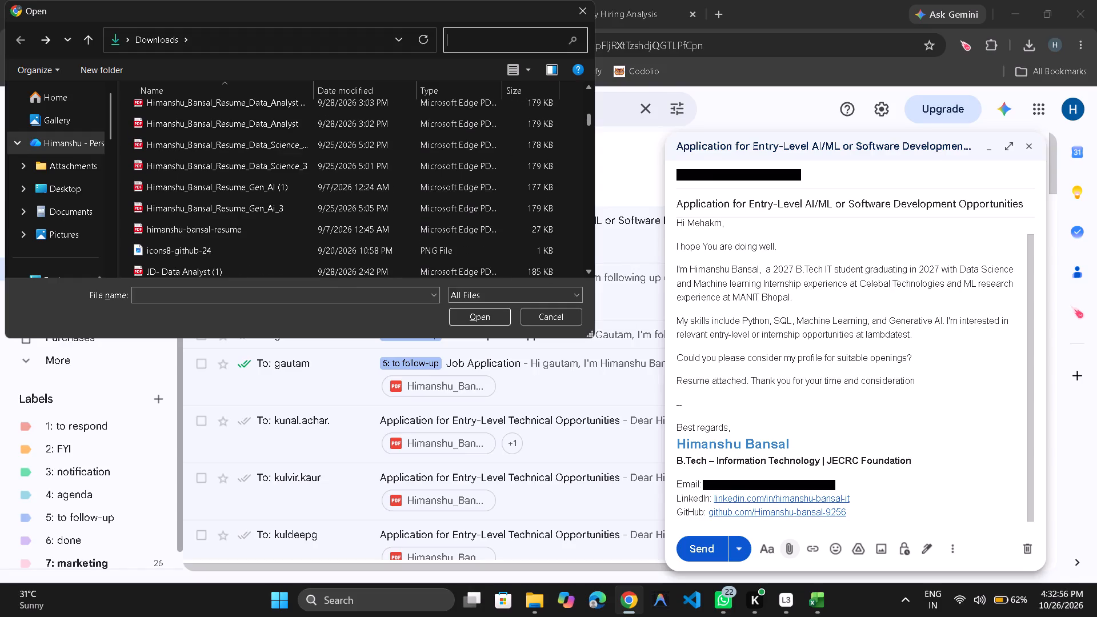
left_click_drag(591, 122, 591, 120)
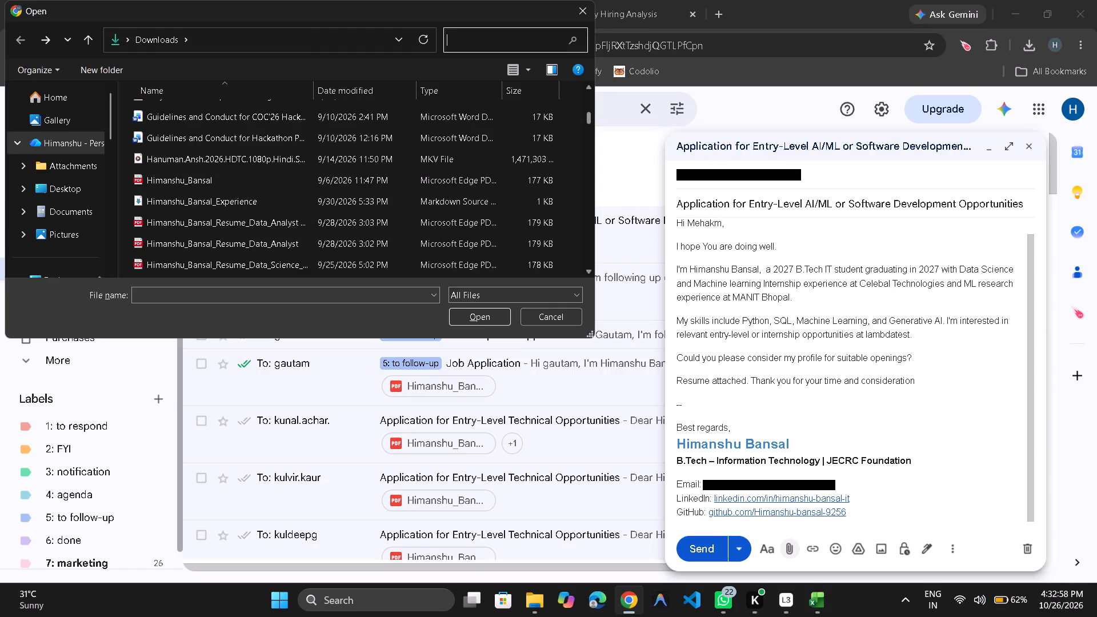
left_click_drag(591, 120, 590, 117)
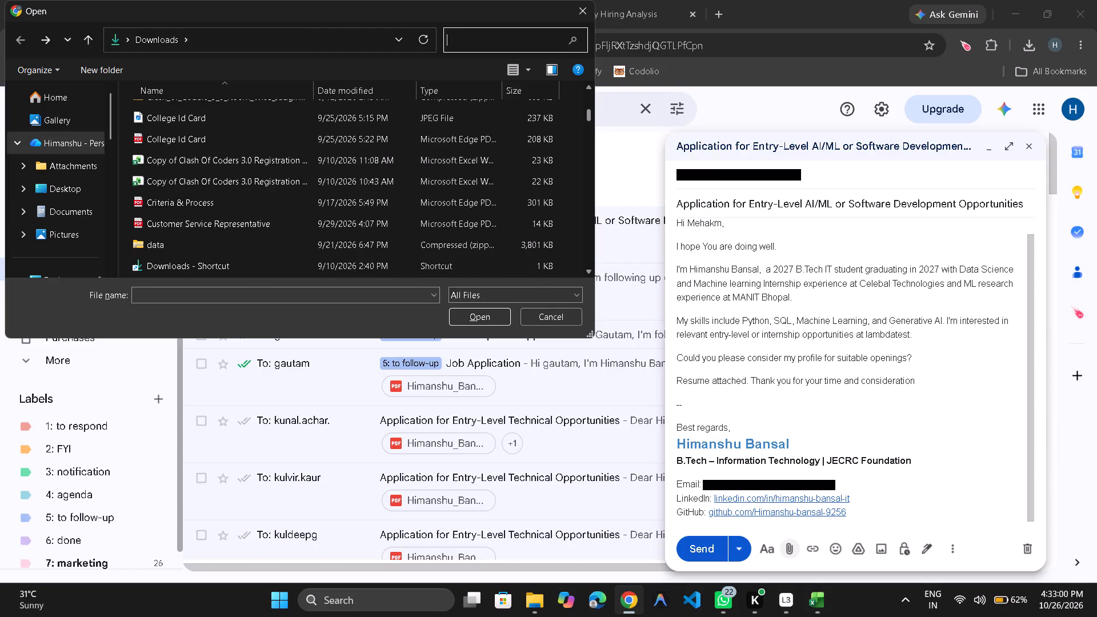
left_click_drag(590, 117, 589, 115)
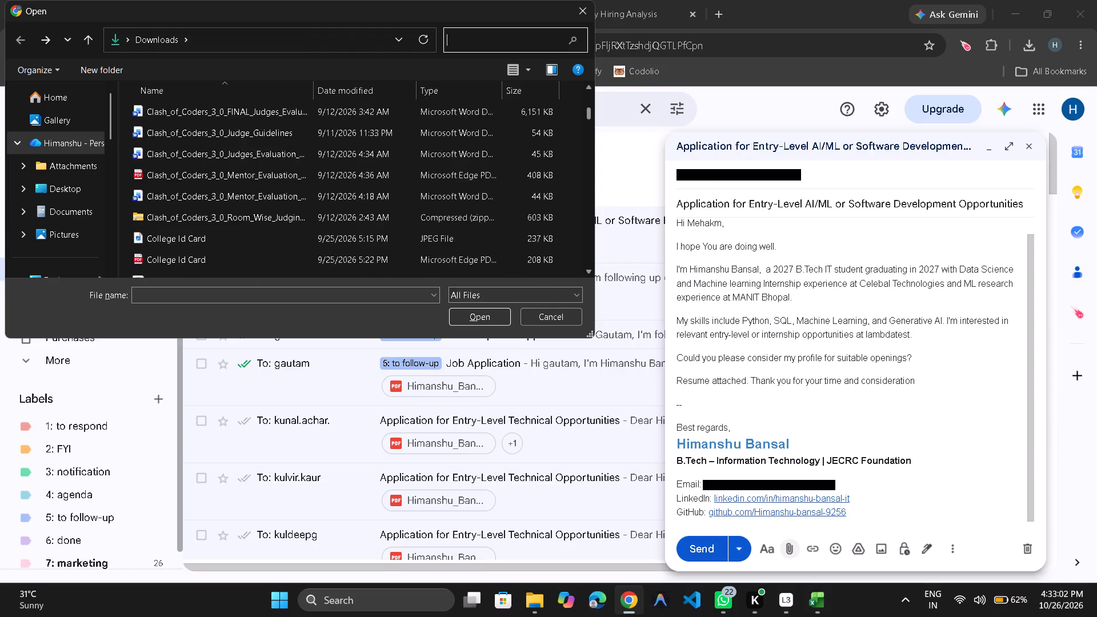
left_click_drag(589, 115, 588, 113)
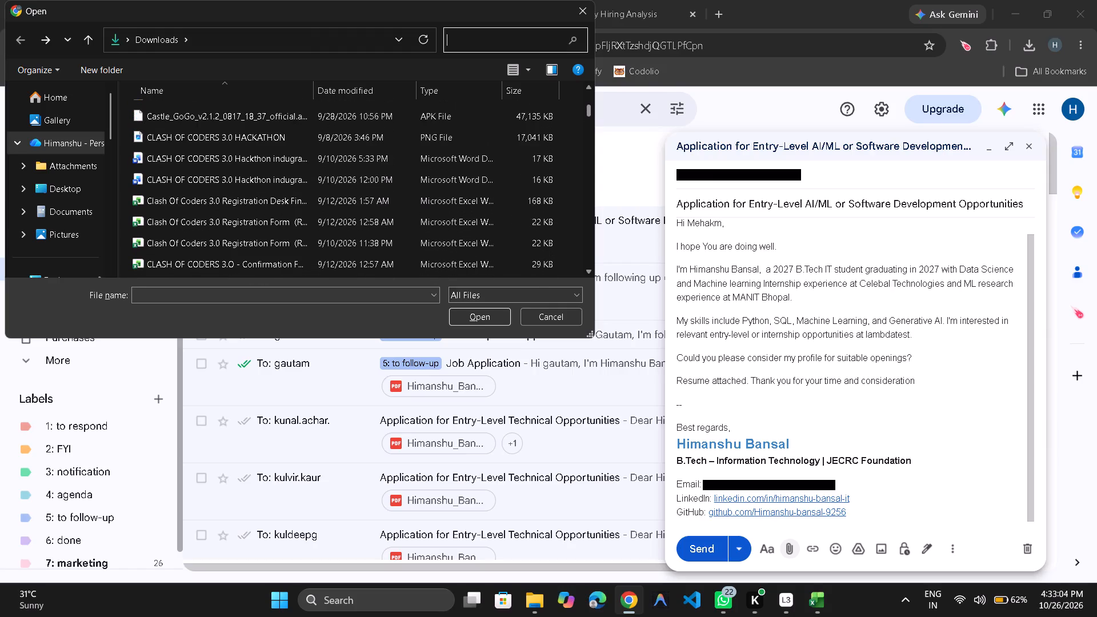
left_click_drag(588, 113, 586, 110)
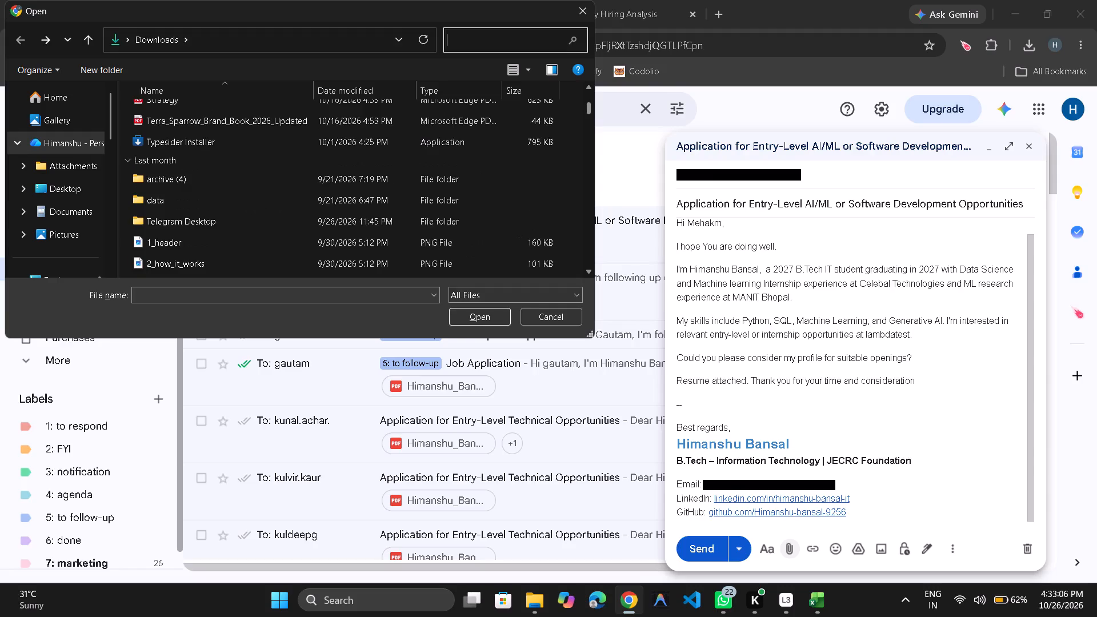
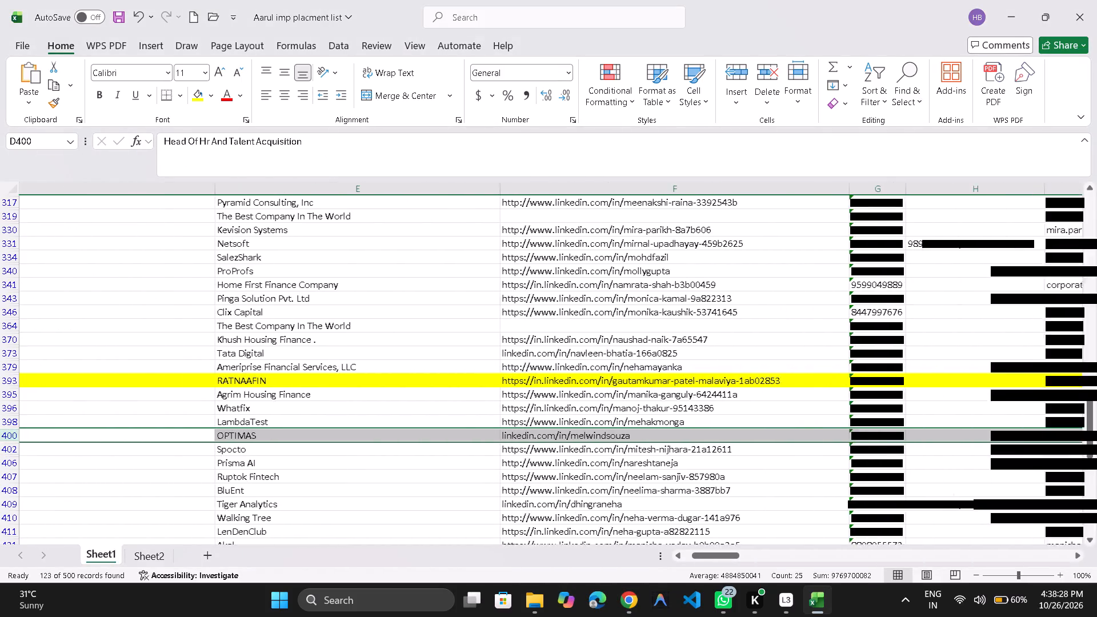
Look across the selected OPTIMAS row's details on Sheet1, from location, seniority and company size to company type, industry and flagship product.
scroll(588, 464, "left", 8)
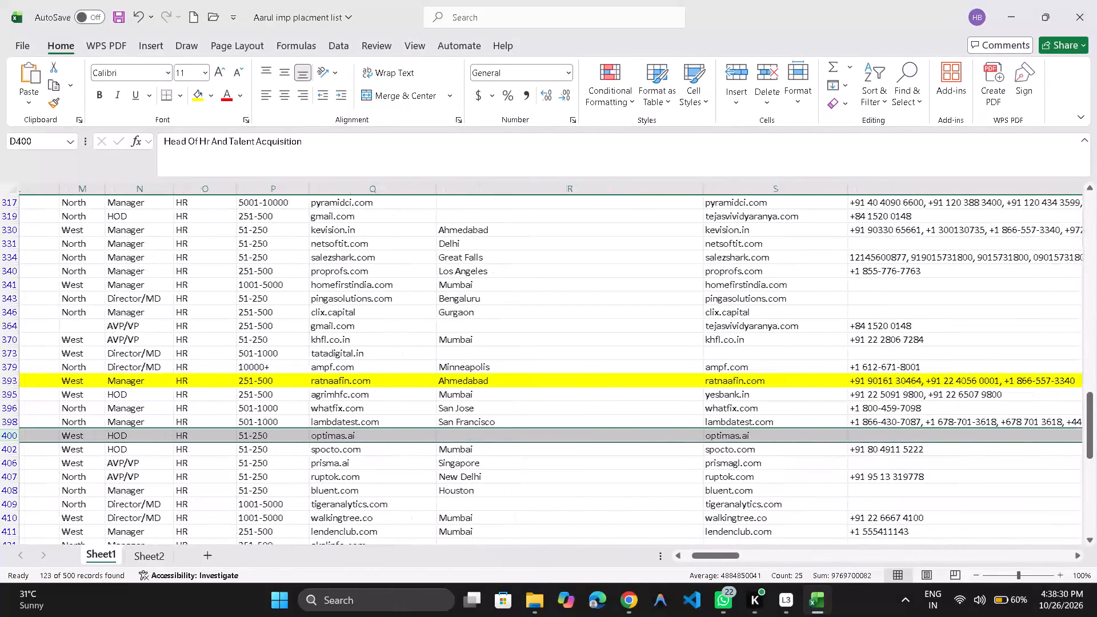
scroll(588, 464, "left", 11)
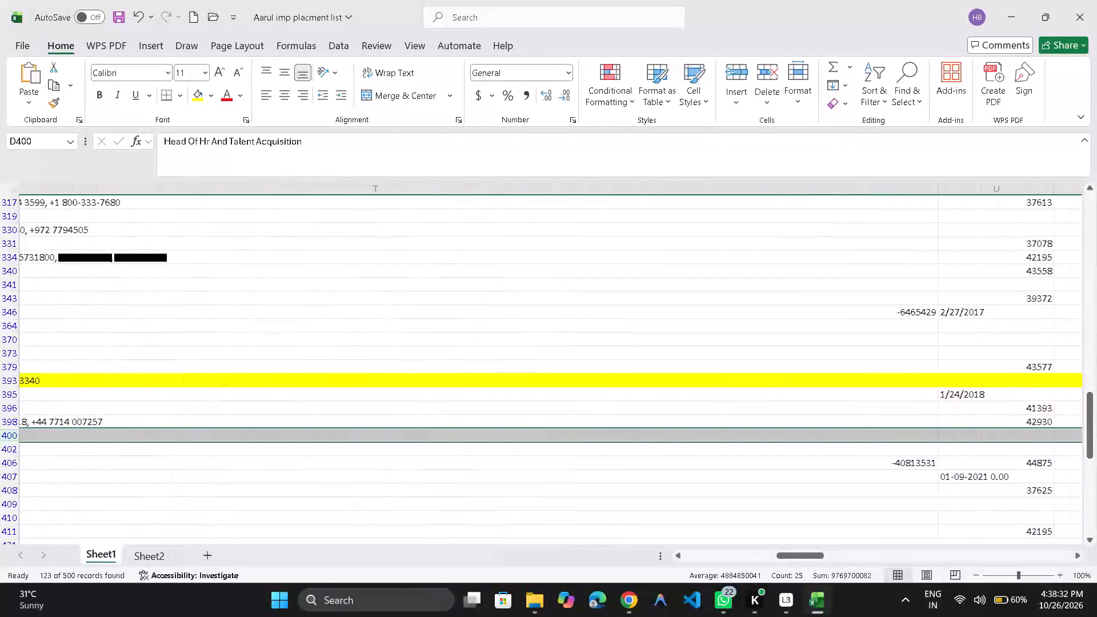
scroll(588, 464, "left", 11)
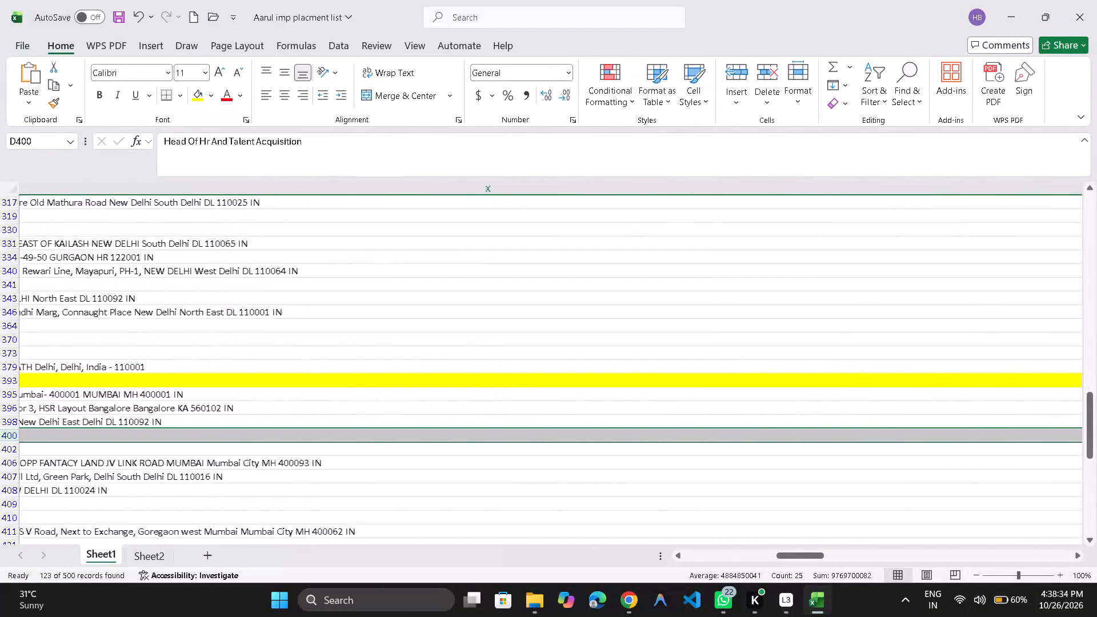
scroll(588, 464, "left", 7)
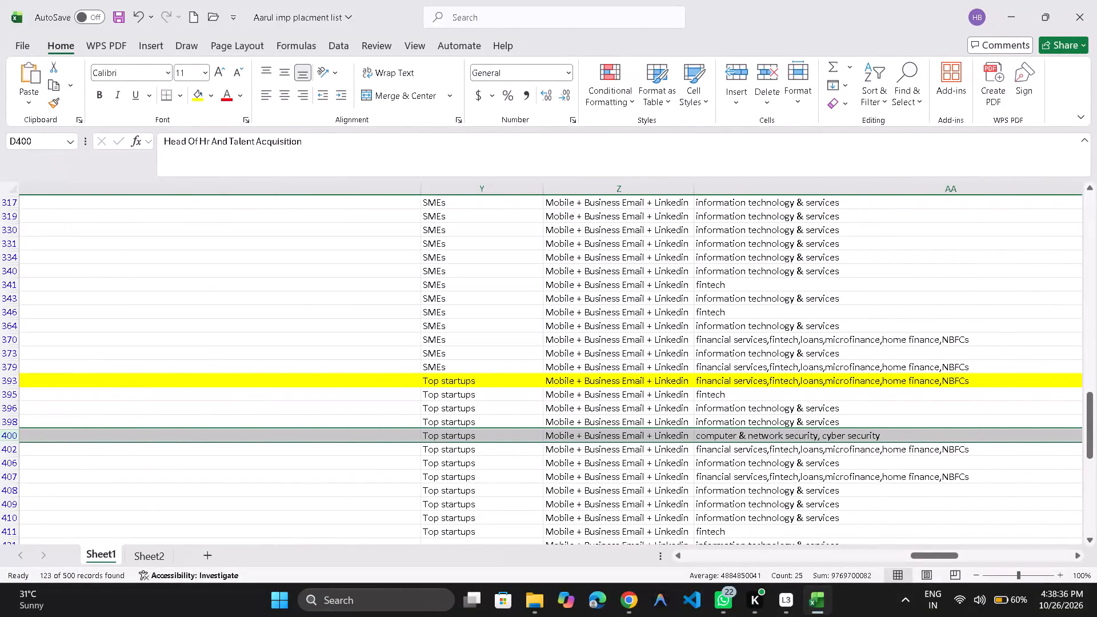
scroll(588, 464, "left", 6)
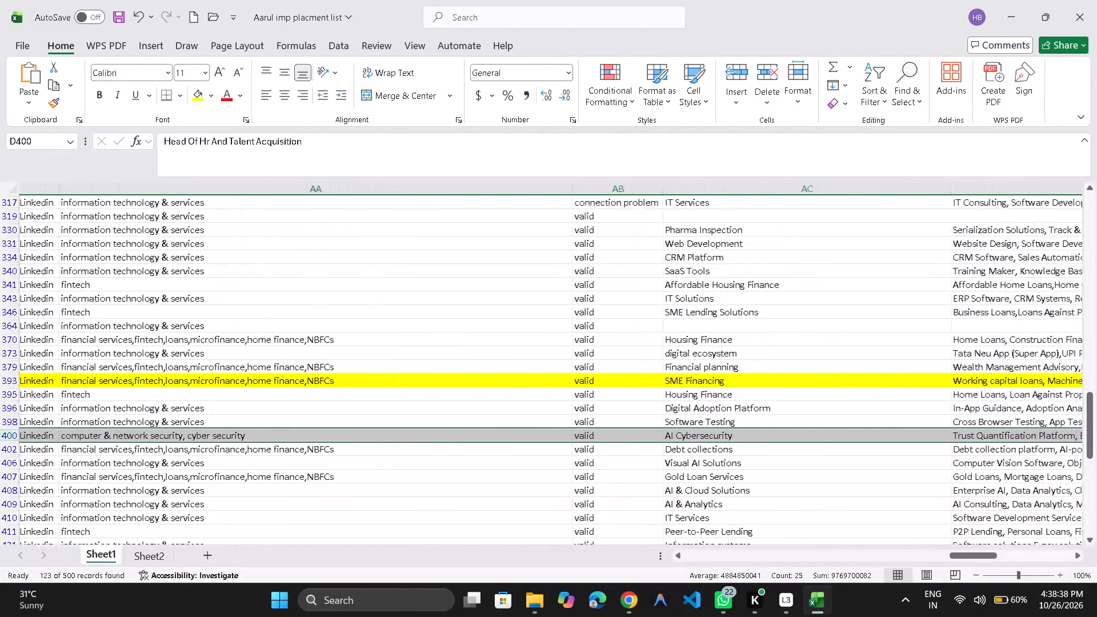
scroll(588, 464, "left", 1)
Check the column headings for industry, tag_email, Flagship product and key product services, and review those entries for OPTIMAS and the surrounding companies.
scroll(588, 464, "up", 2)
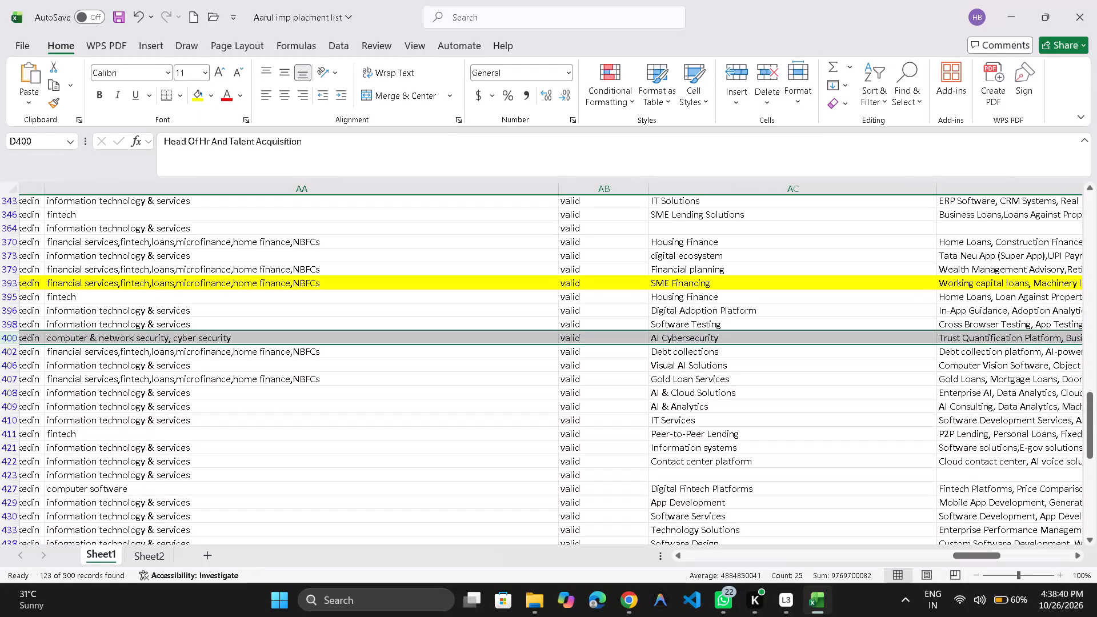
scroll(588, 464, "up", 5)
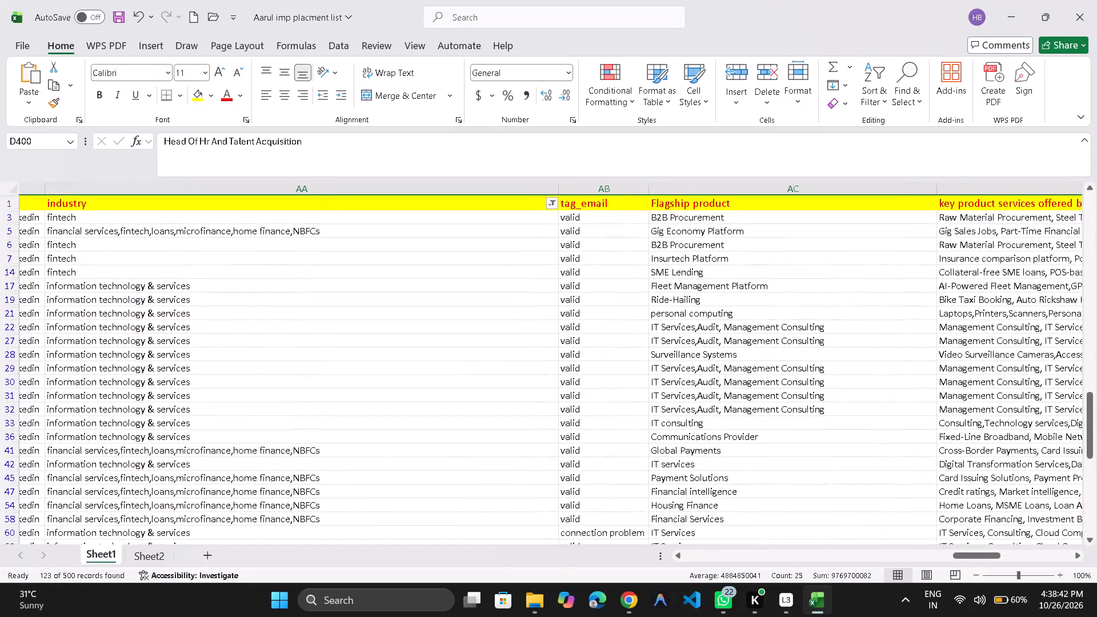
scroll(588, 464, "down", 9)
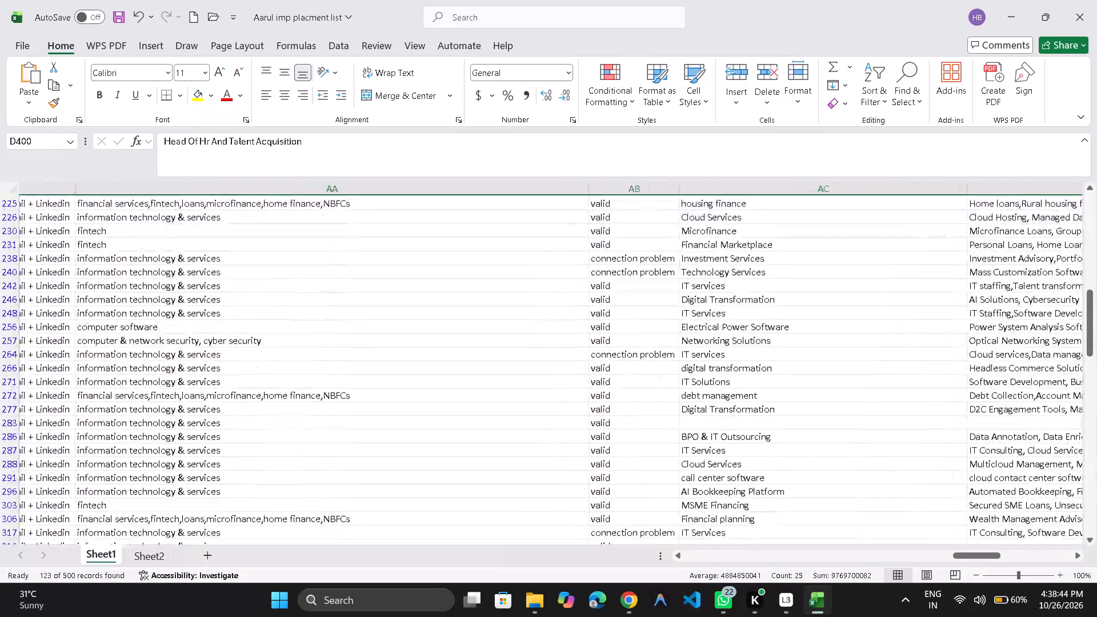
scroll(588, 464, "down", 4)
scroll(588, 464, "left", 1)
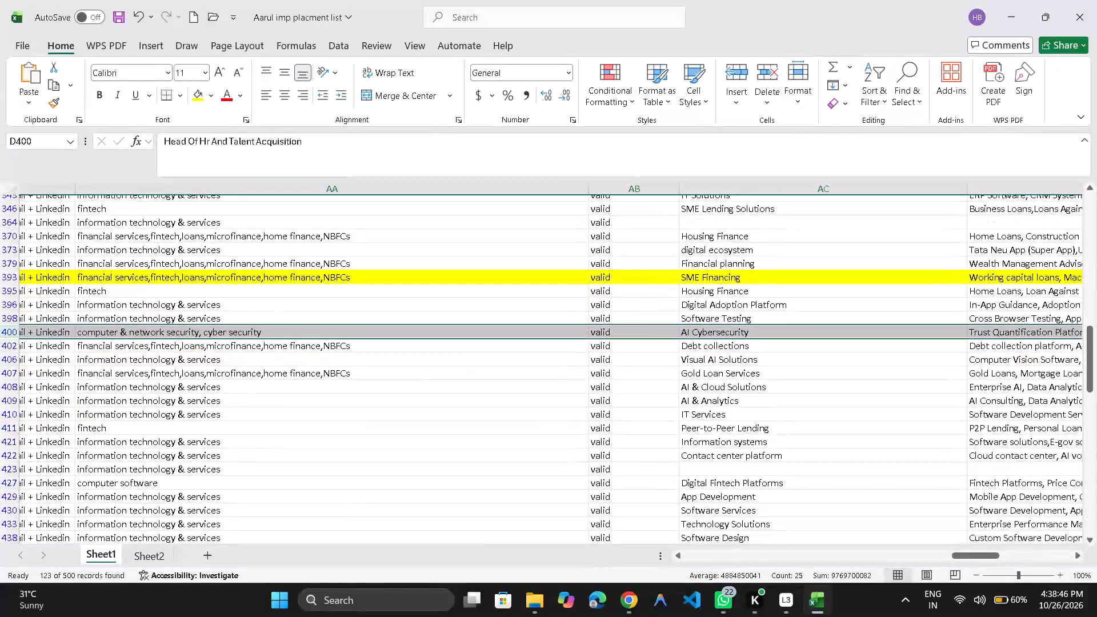
scroll(588, 464, "left", 3)
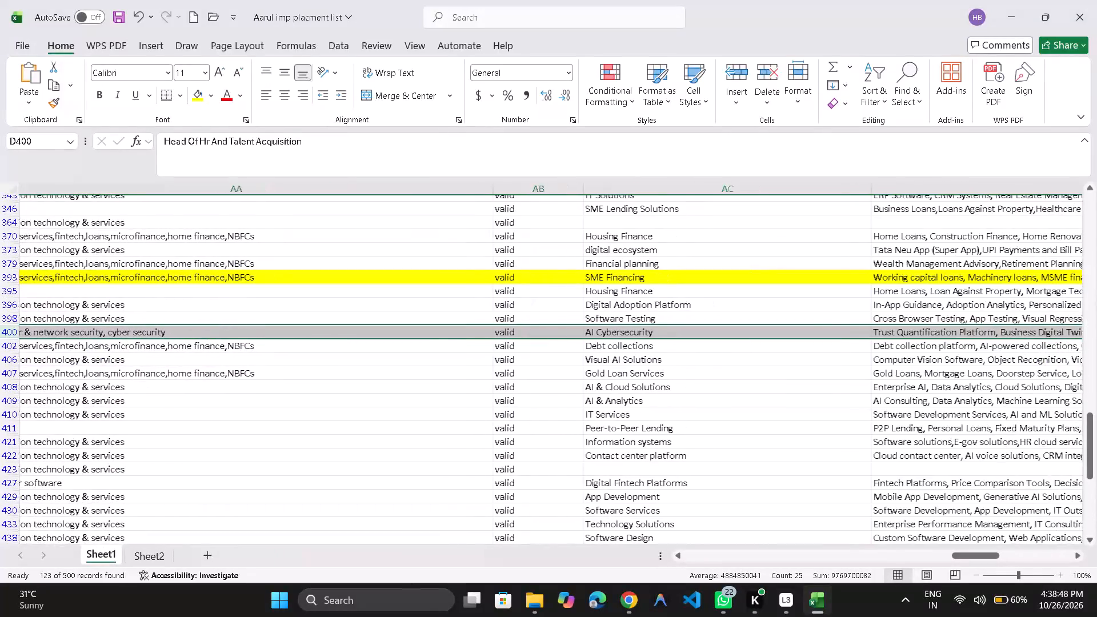
Review the filtered company rows on Sheet1, checking the industry, validity, specialization and services columns for companies to contact.
scroll(588, 464, "left", 1)
scroll(588, 464, "up", 3)
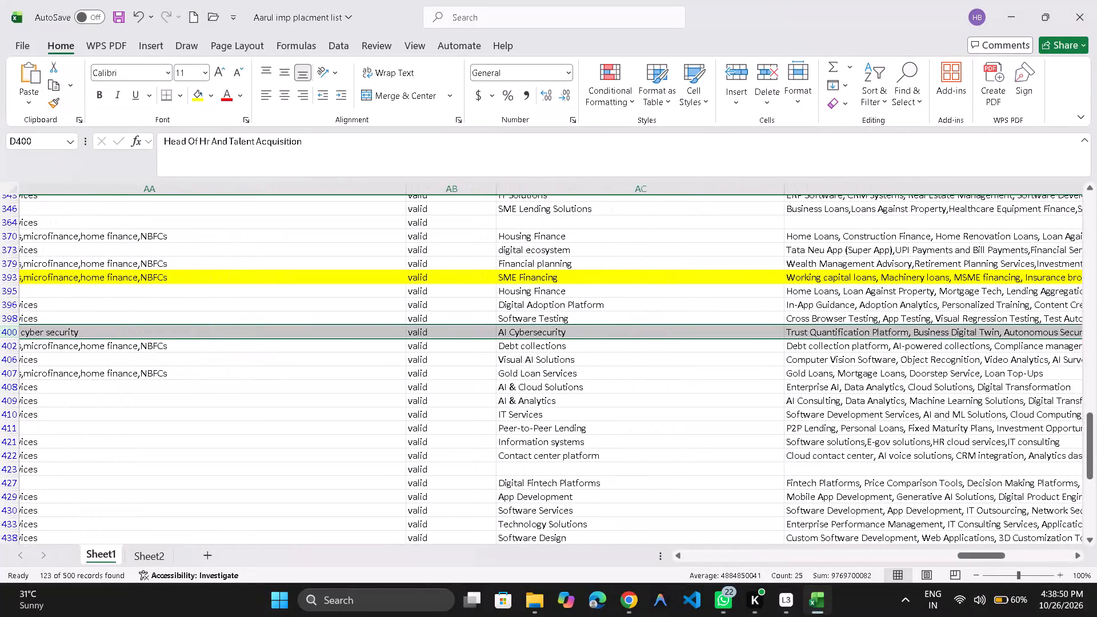
scroll(588, 464, "up", 2)
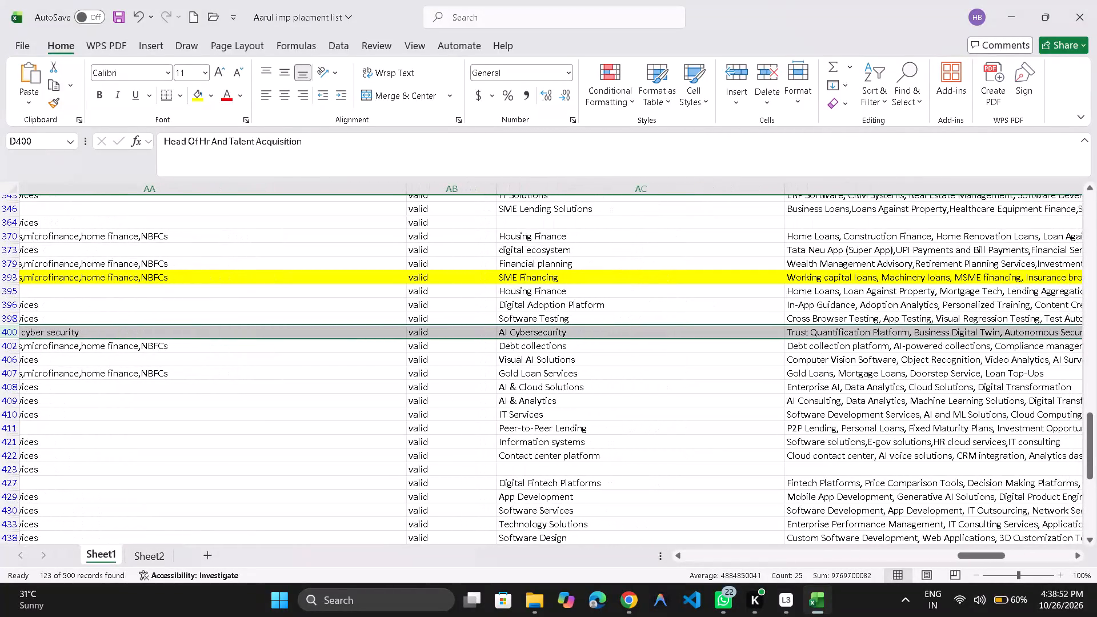
scroll(588, 464, "up", 5)
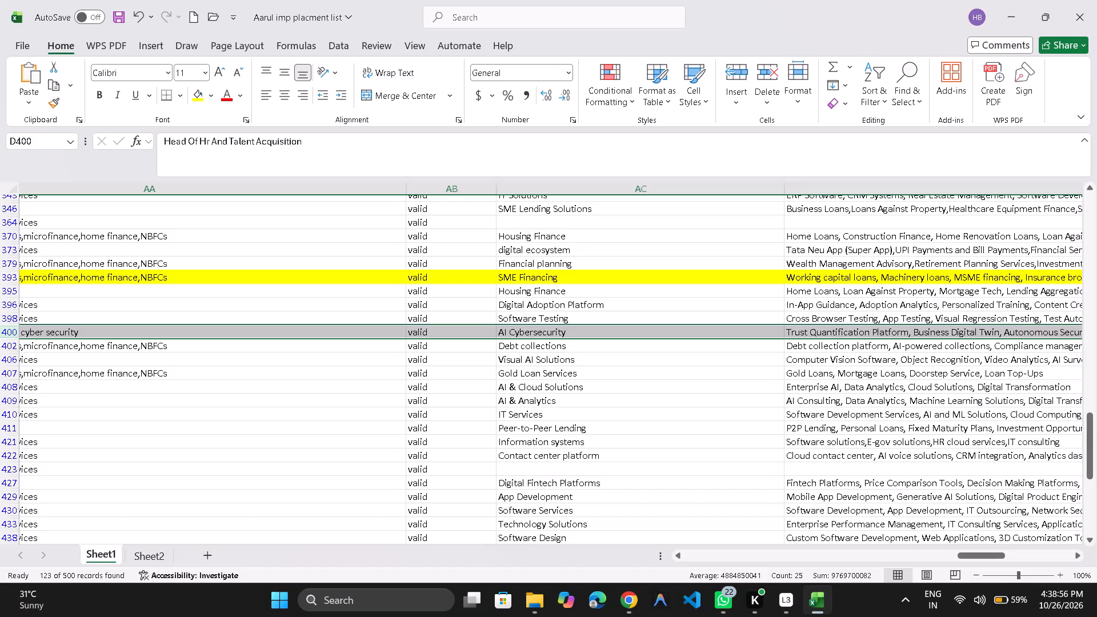
scroll(588, 464, "up", 8)
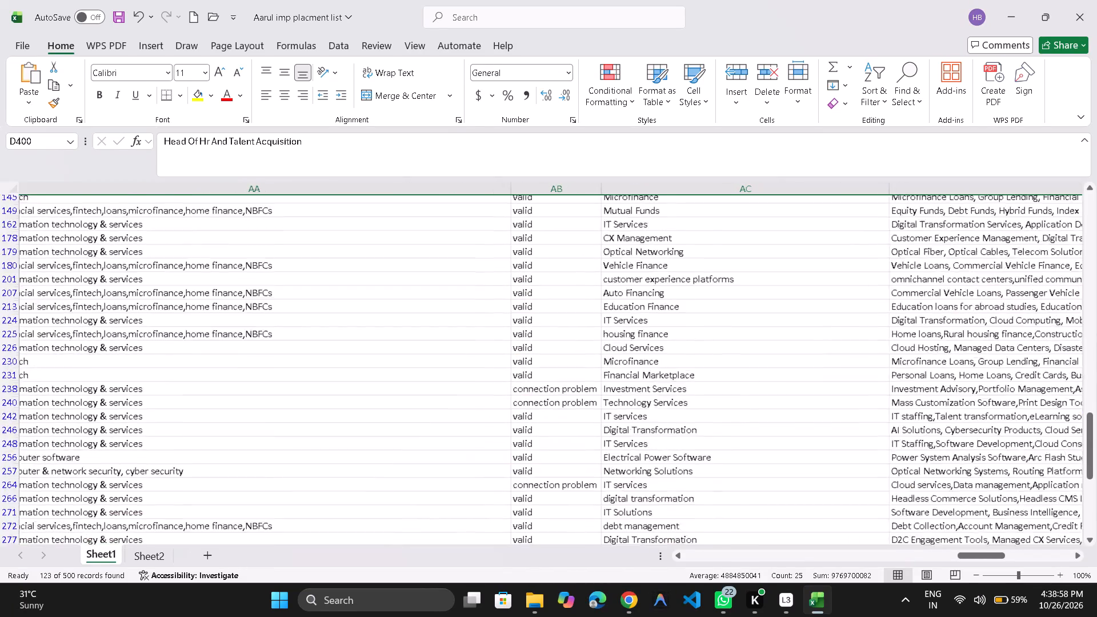
scroll(588, 464, "up", 5)
scroll(588, 464, "down", 7)
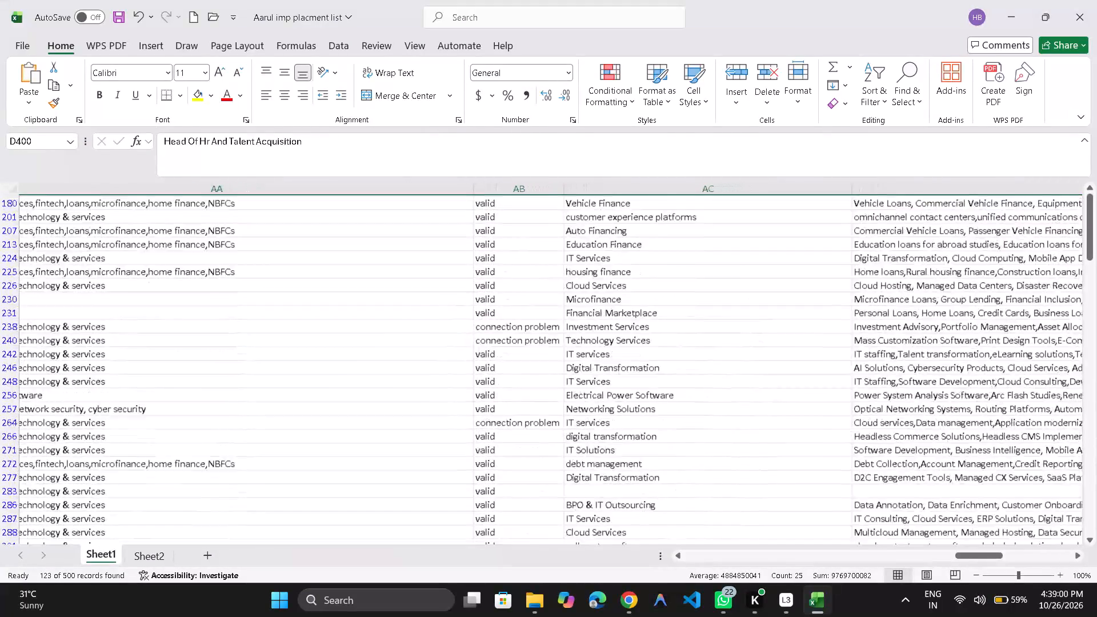
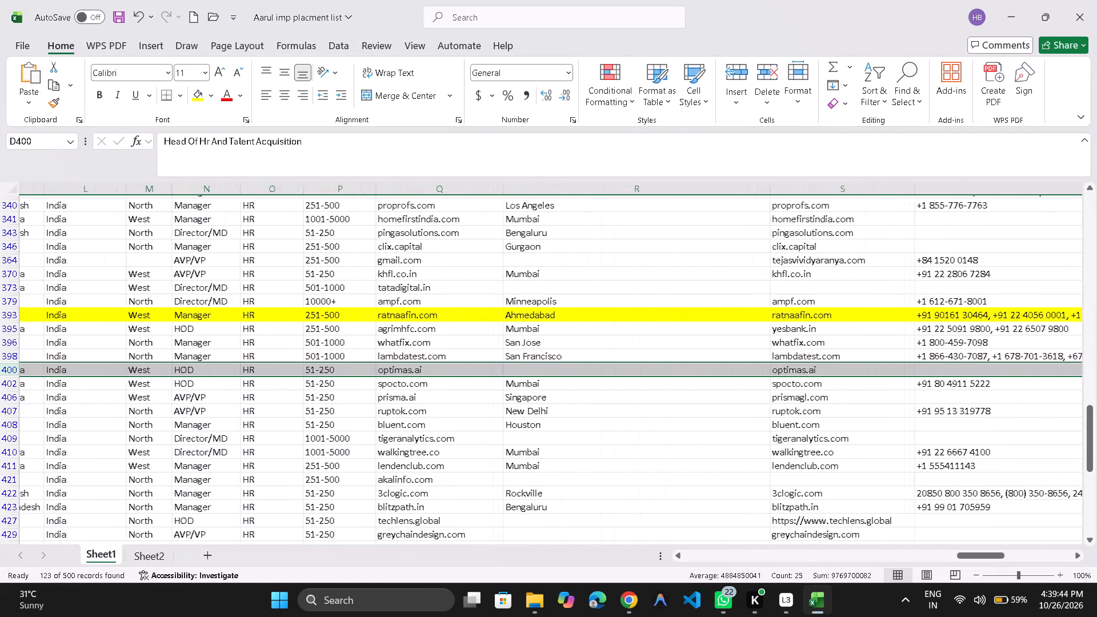
Review the contact, location, seniority and company size columns for the selected optimas.ai row and its neighbours on Sheet1.
scroll(414, 378, "right", 1)
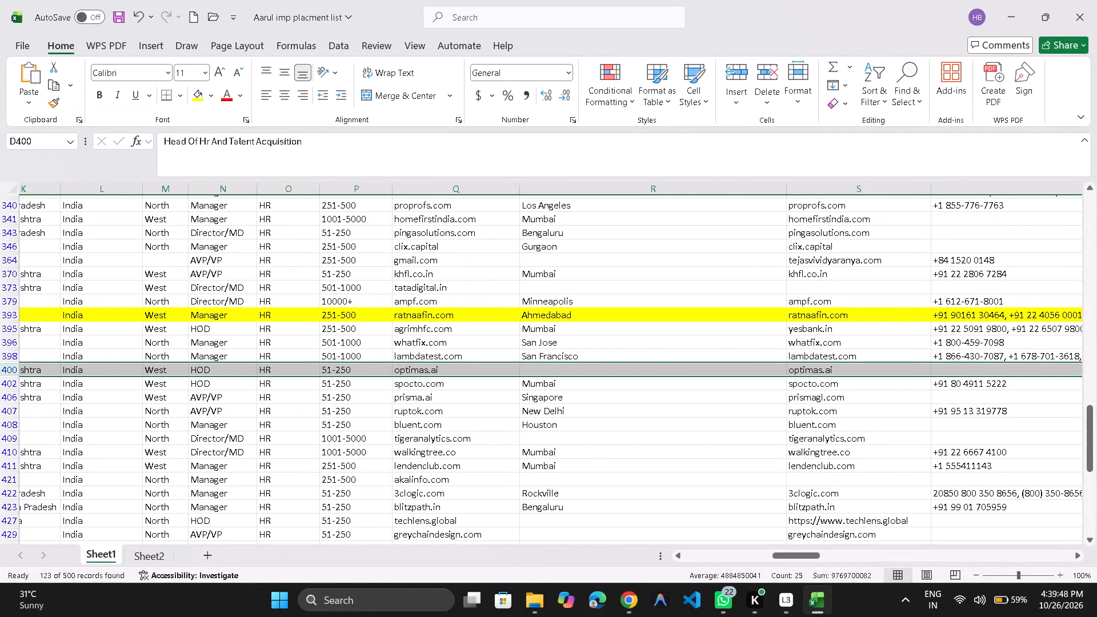
scroll(419, 386, "right", 9)
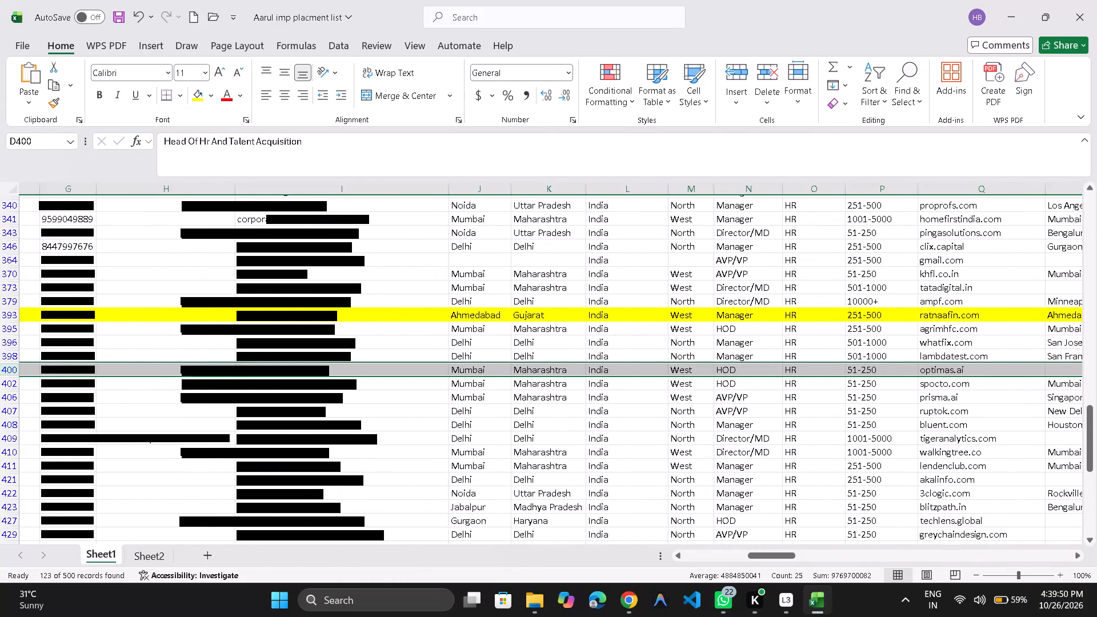
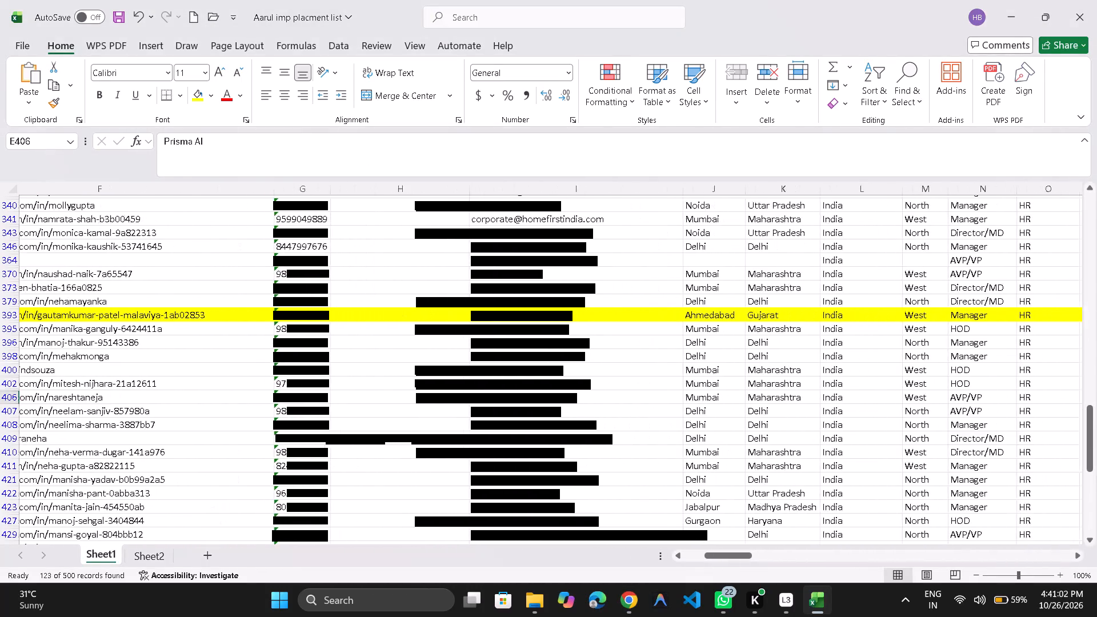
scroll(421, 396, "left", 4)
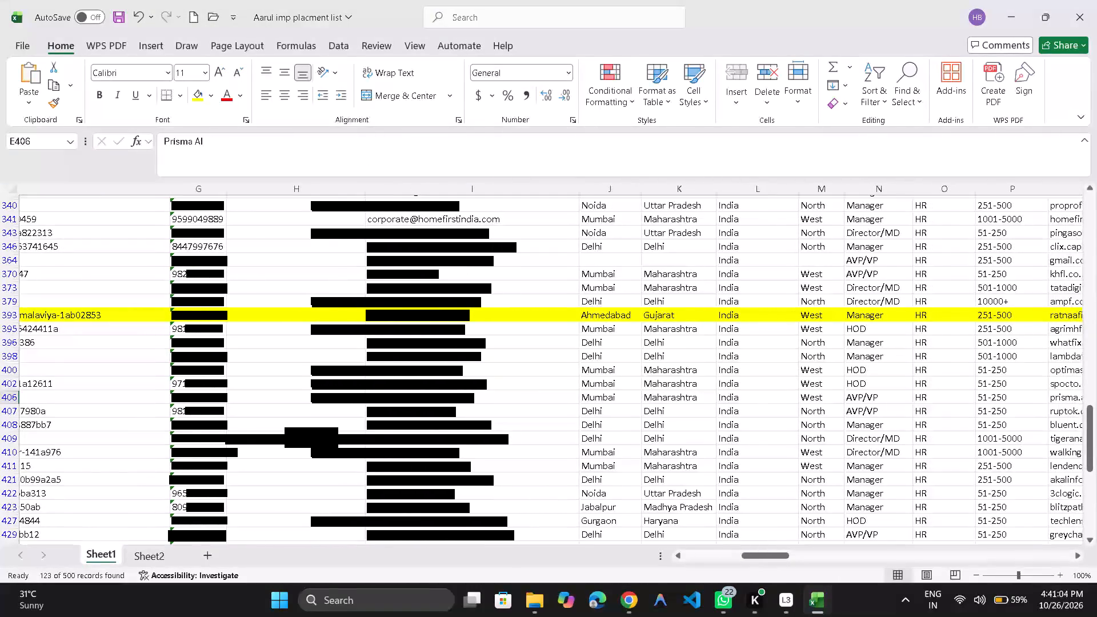
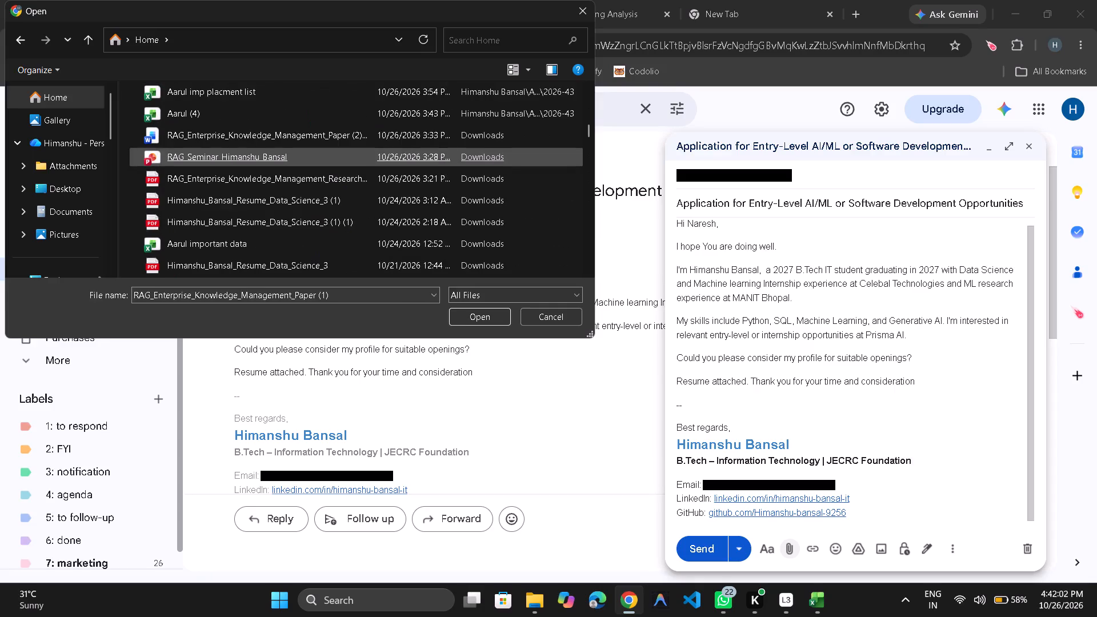
Look through the recent files for the resume PDF to attach to the entry-level application email for Prisma AI.
scroll(338, 183, "up", 1)
scroll(331, 186, "down", 1)
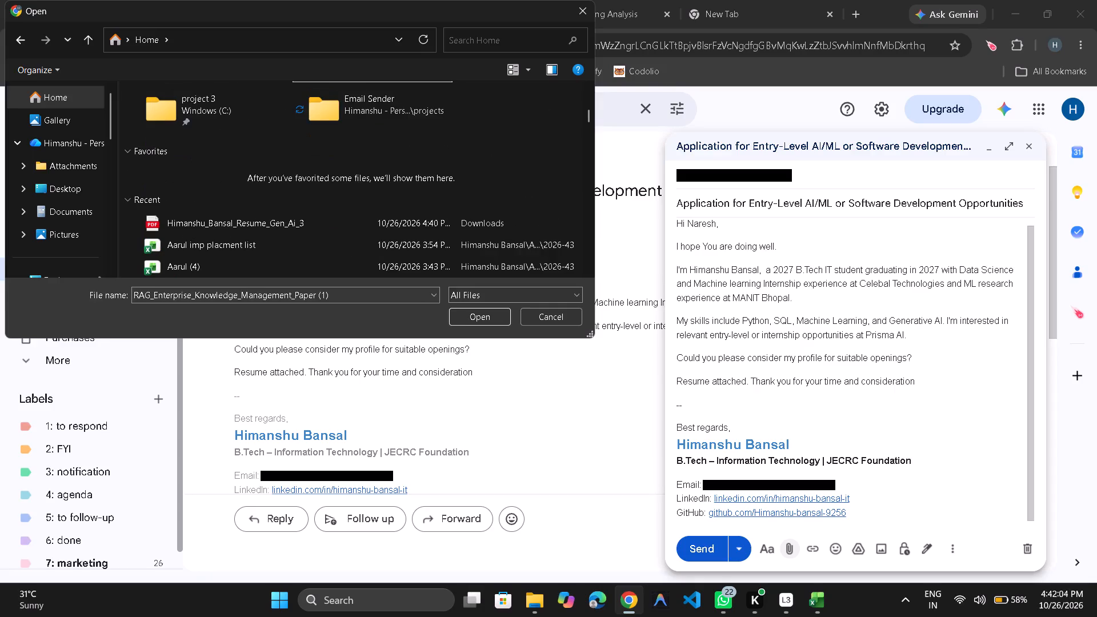
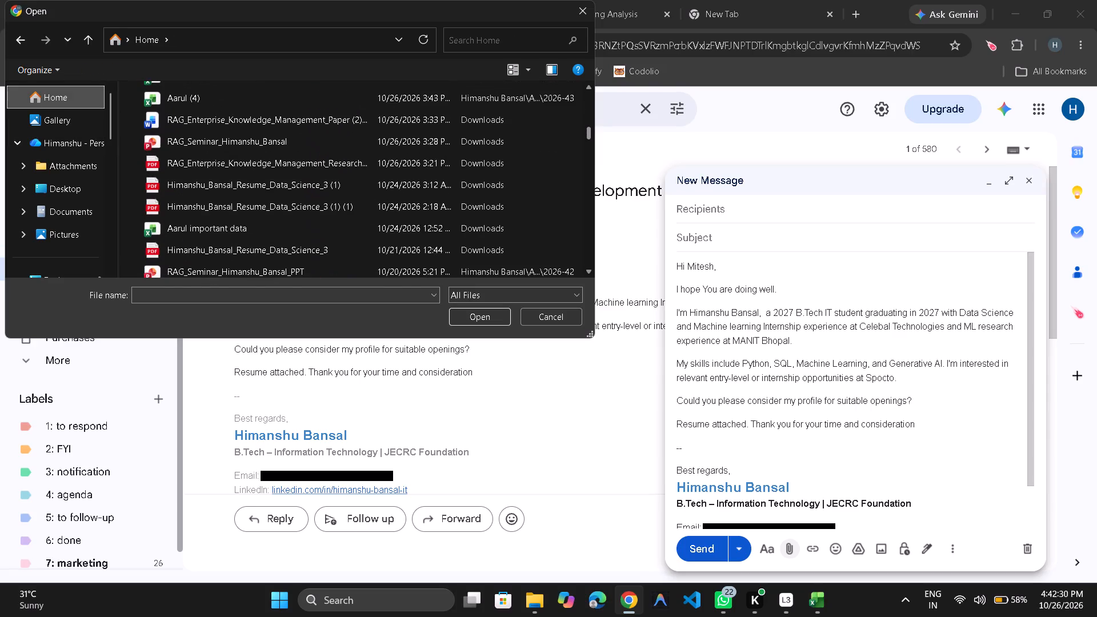
Find the Gen_Ai_3 resume PDF among the recent files to attach to the new Spocto application email.
left_click_drag(587, 135, 587, 128)
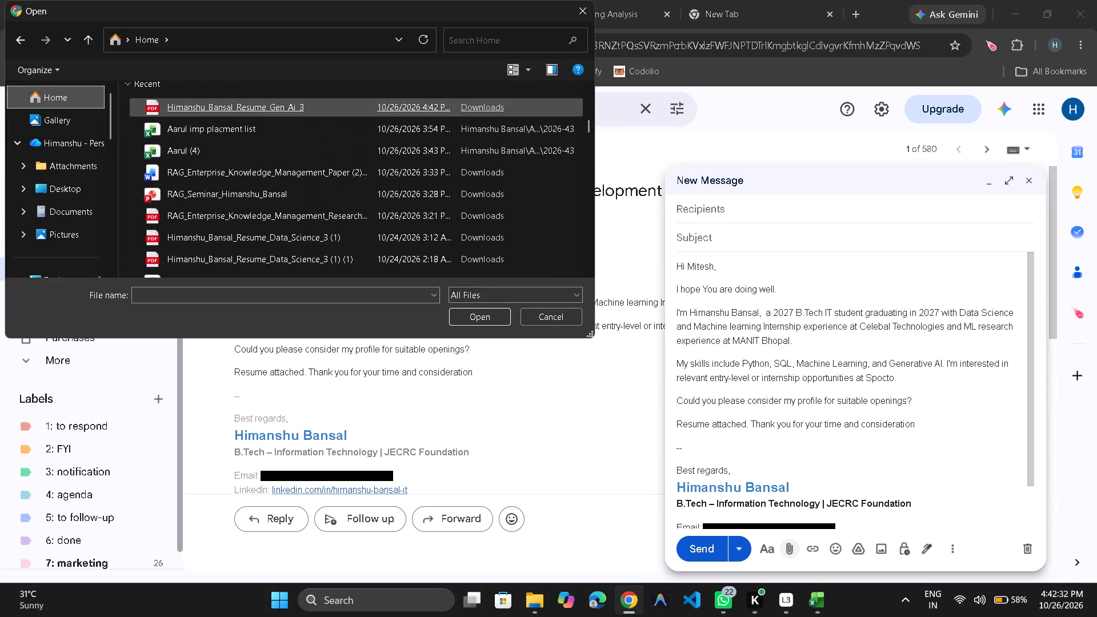
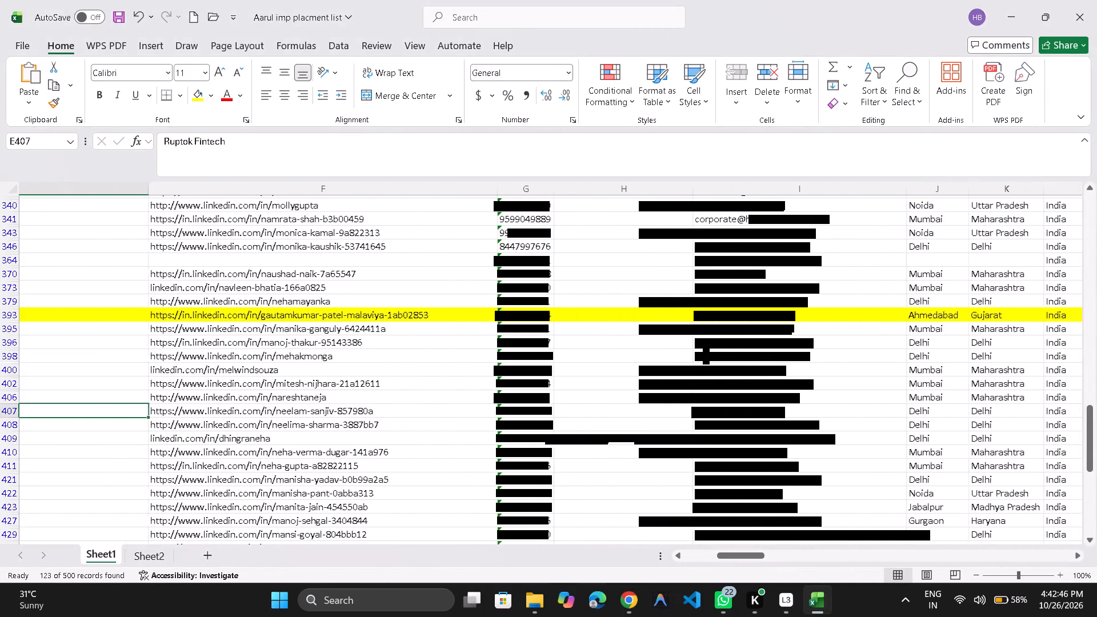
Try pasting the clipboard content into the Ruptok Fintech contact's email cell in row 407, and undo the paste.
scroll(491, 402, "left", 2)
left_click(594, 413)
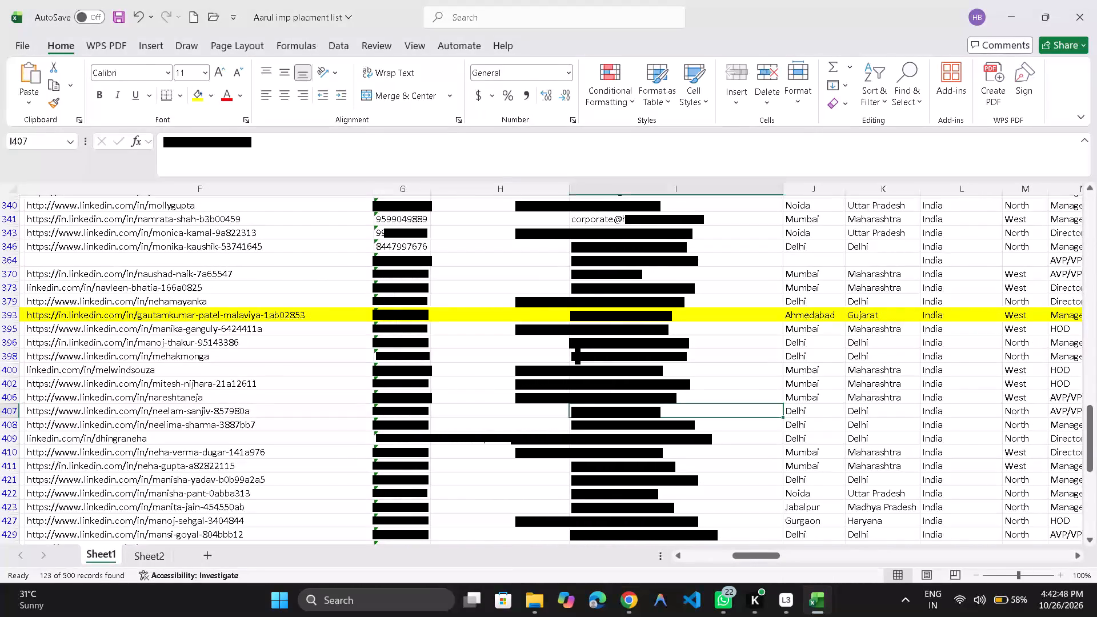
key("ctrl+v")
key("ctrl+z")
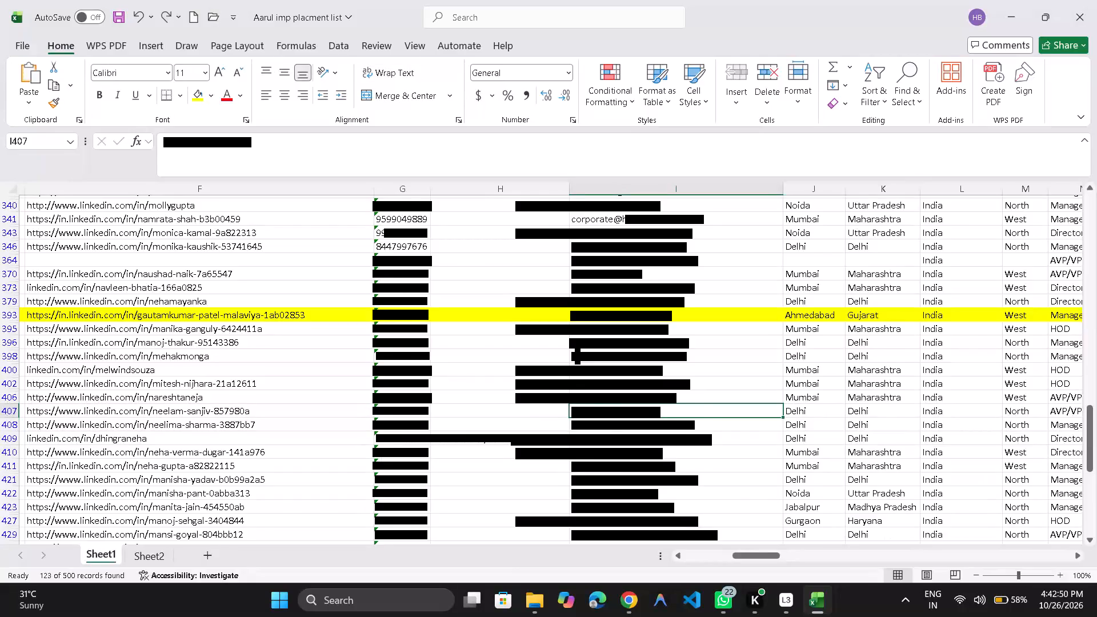
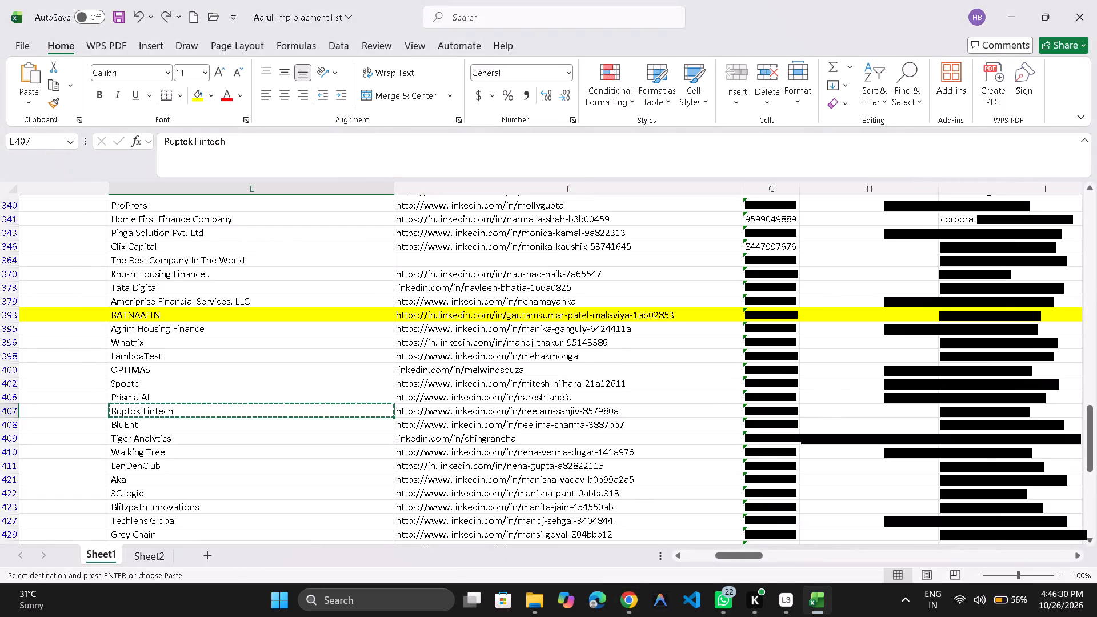
Select the BluEnt company entry on Sheet1 and look across its row at the contact and location columns.
left_click(186, 426)
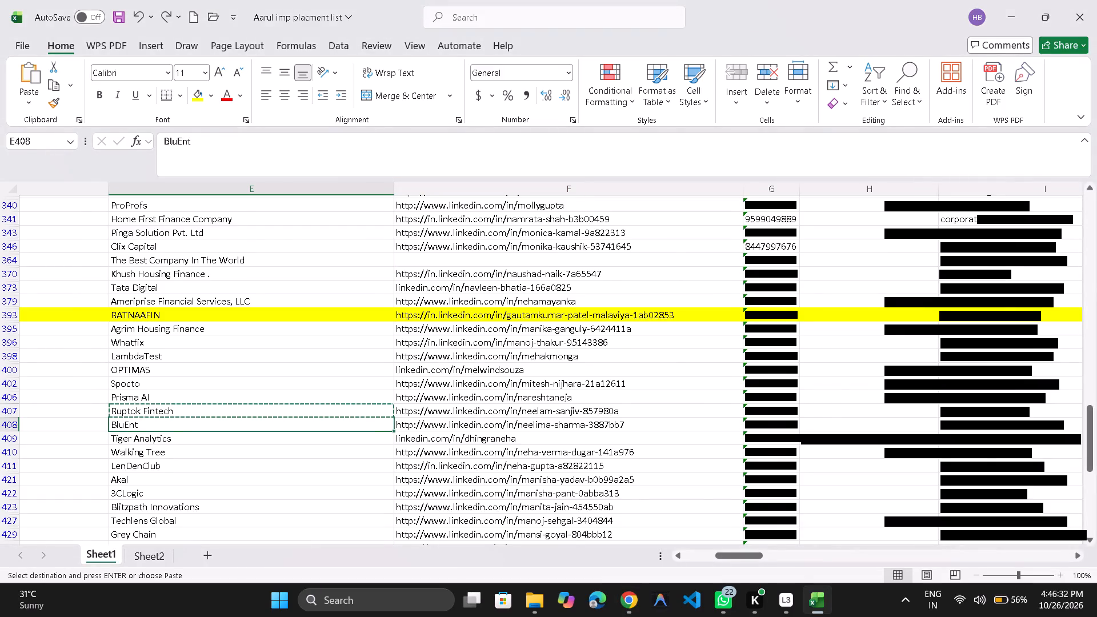
scroll(186, 426, "left", 4)
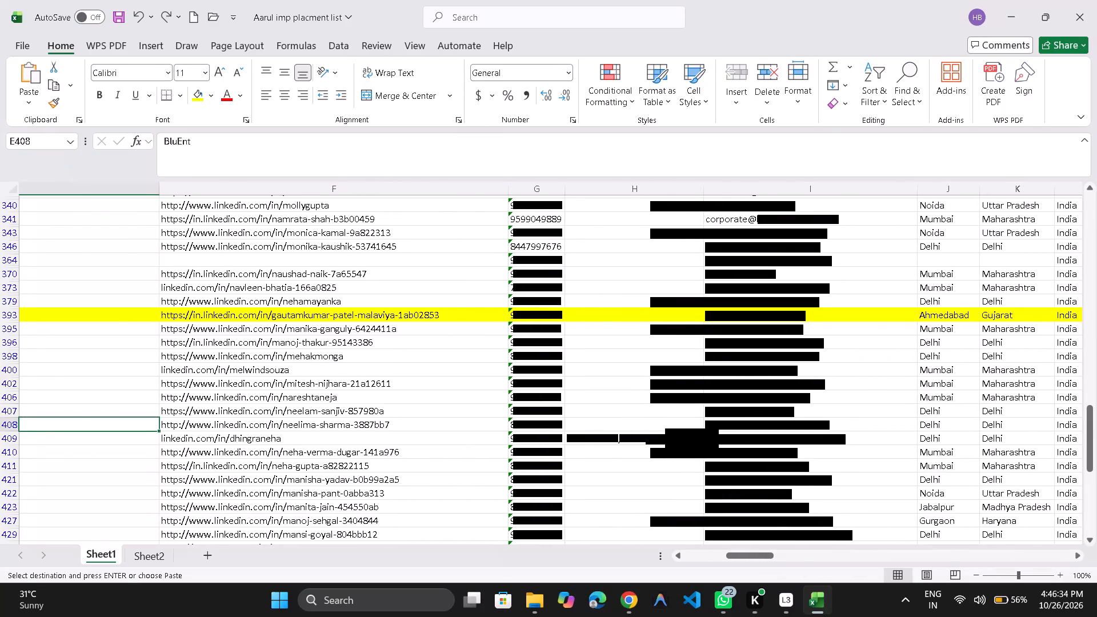
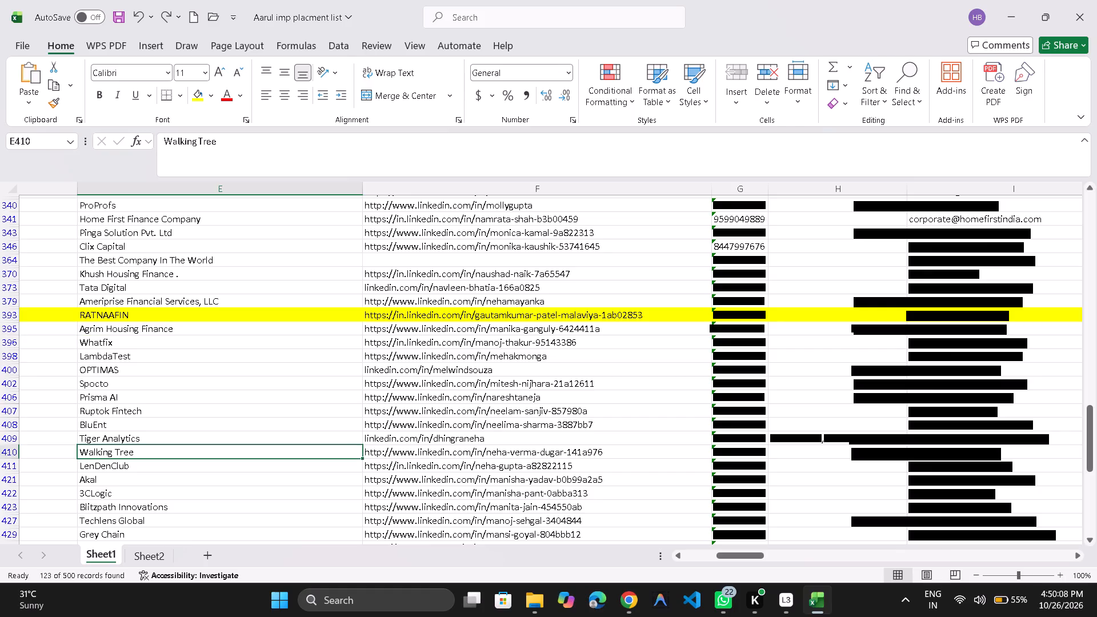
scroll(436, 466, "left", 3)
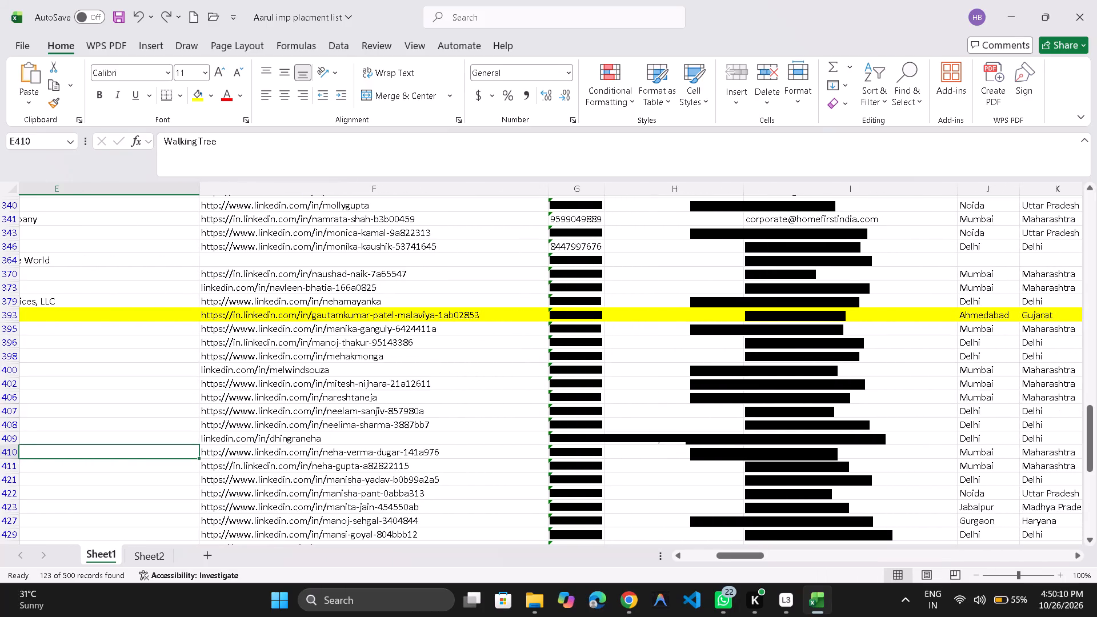
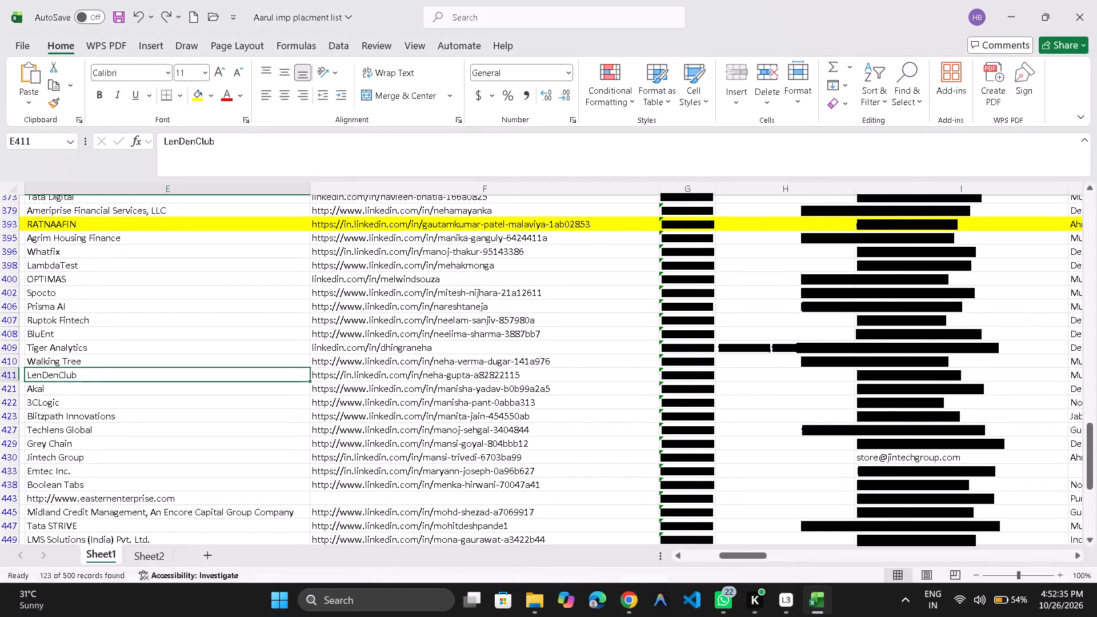
Copy the company name RATNAAFIN from the highlighted row 393 on Sheet1.
scroll(153, 412, "up", 1)
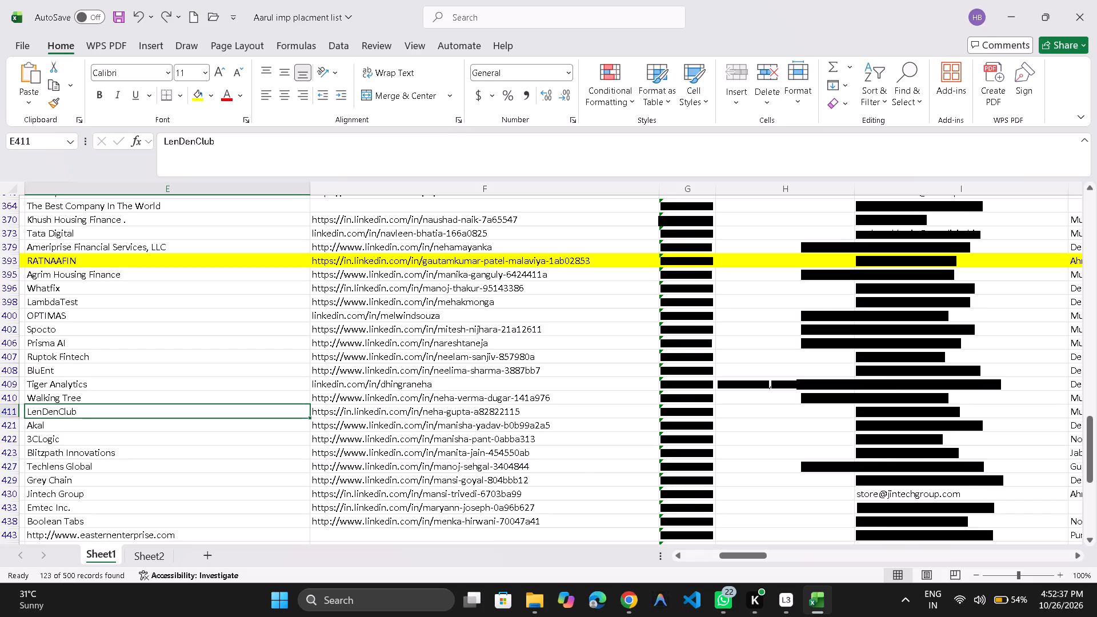
left_click(179, 278)
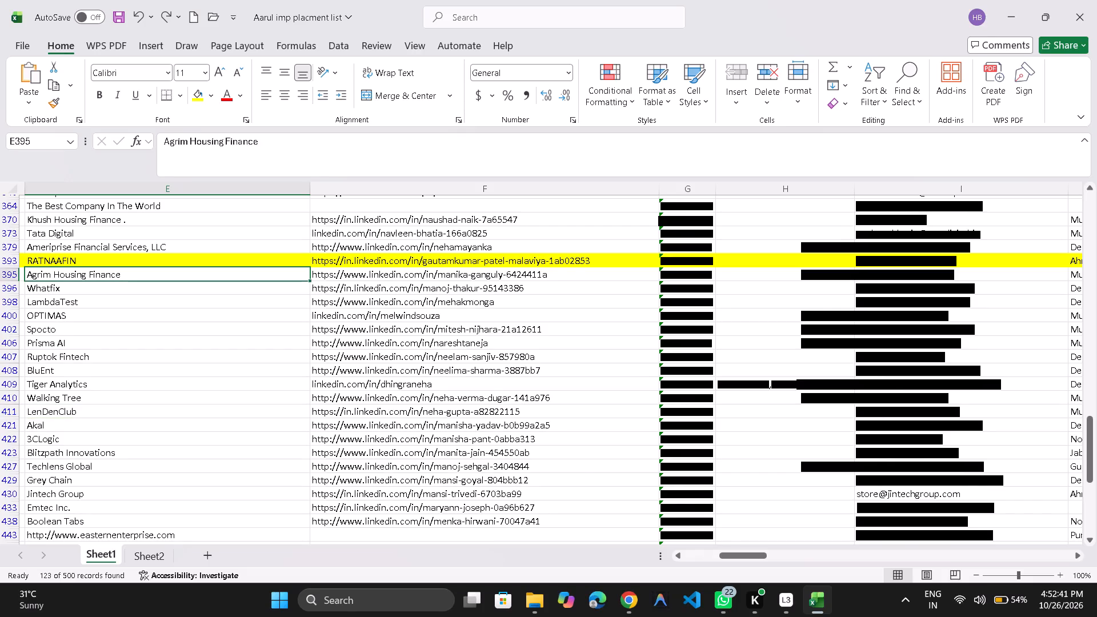
left_click(199, 265)
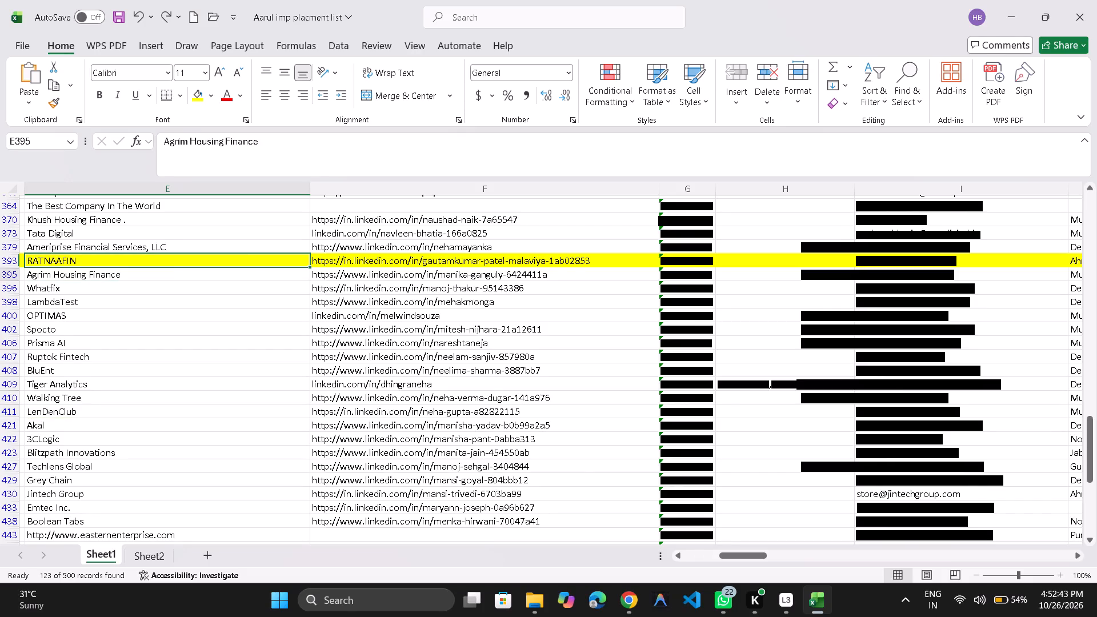
key("ctrl+c")
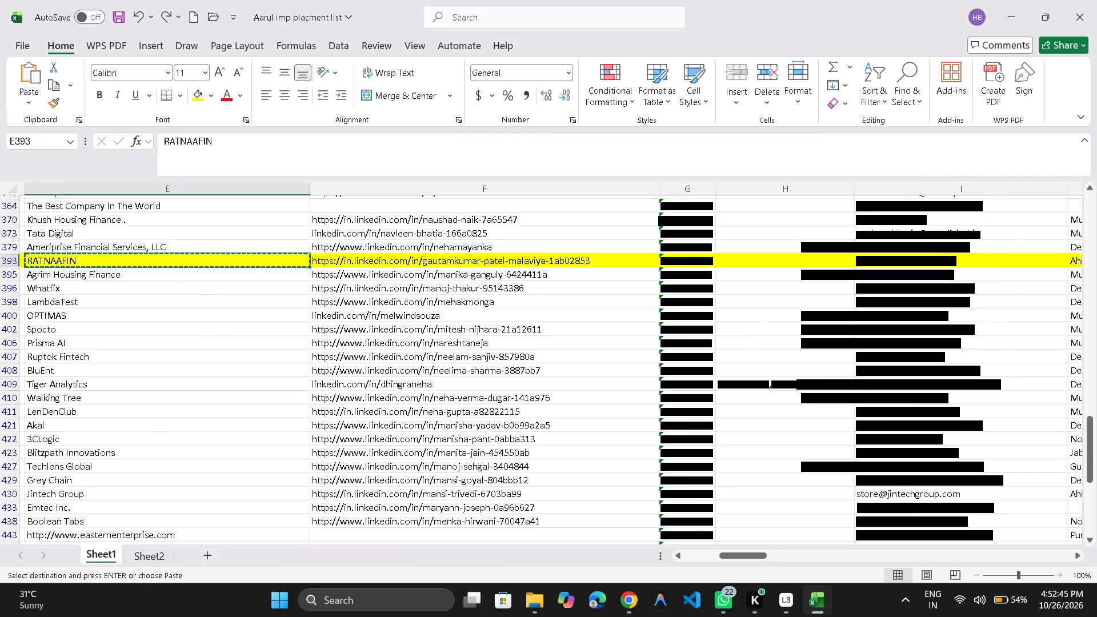
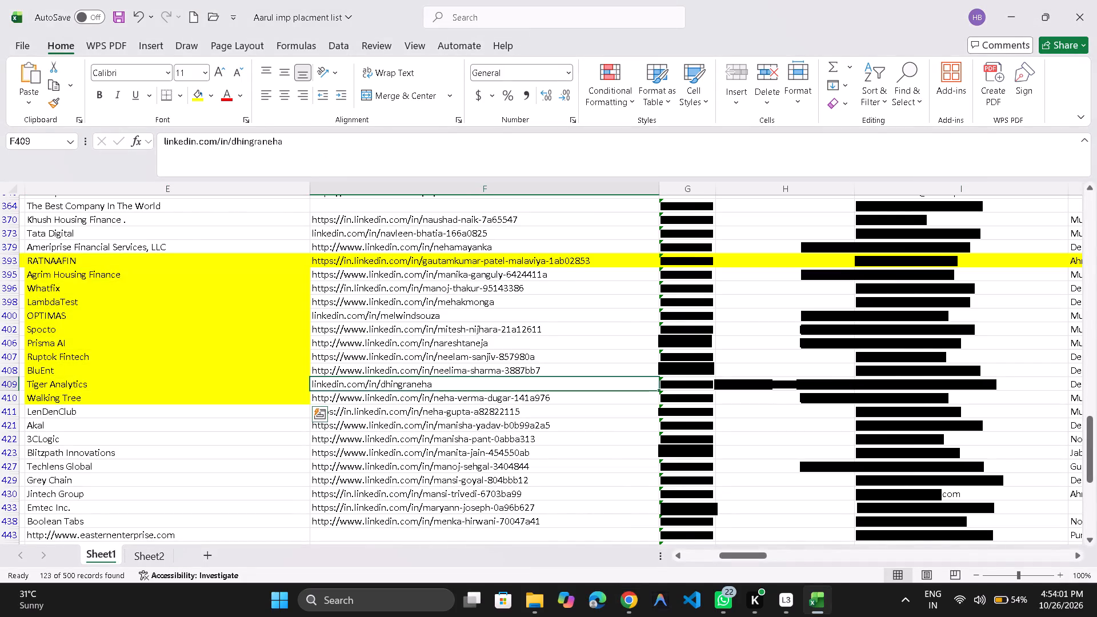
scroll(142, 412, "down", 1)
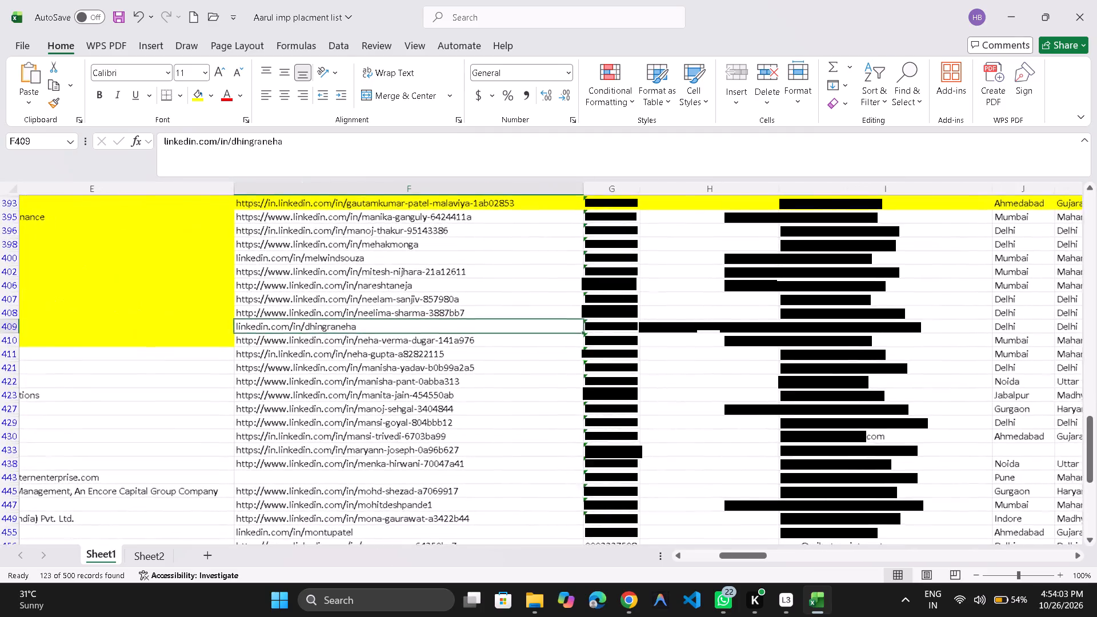
Examine the company category and industry columns of the filtered Sheet1 rows to locate the MNC group above the SMEs and top startups.
scroll(142, 412, "right", 1)
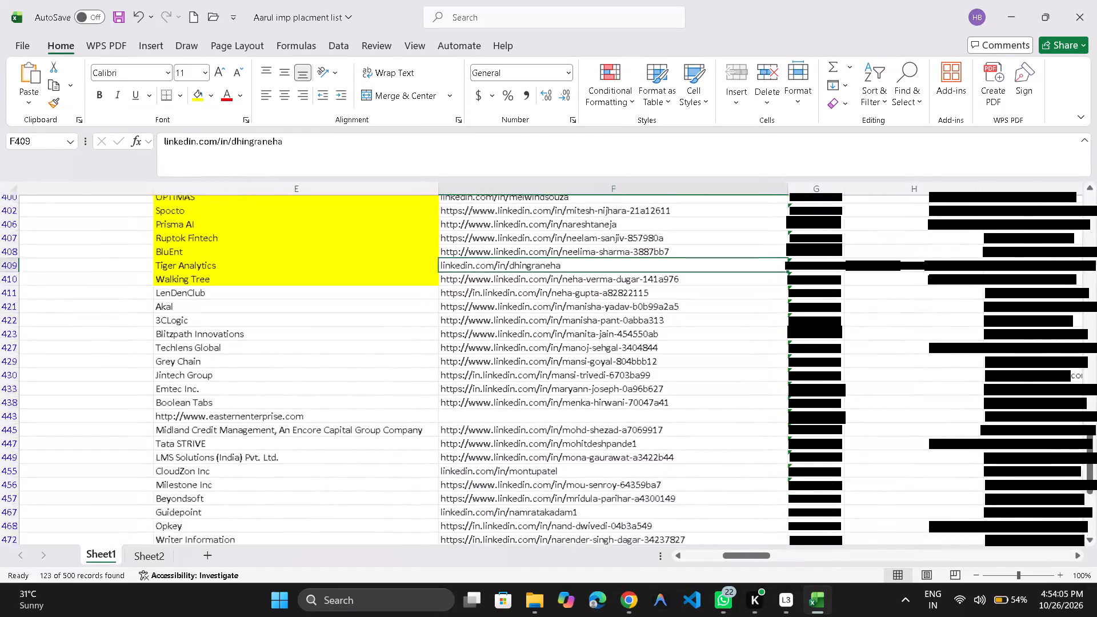
scroll(142, 412, "right", 2)
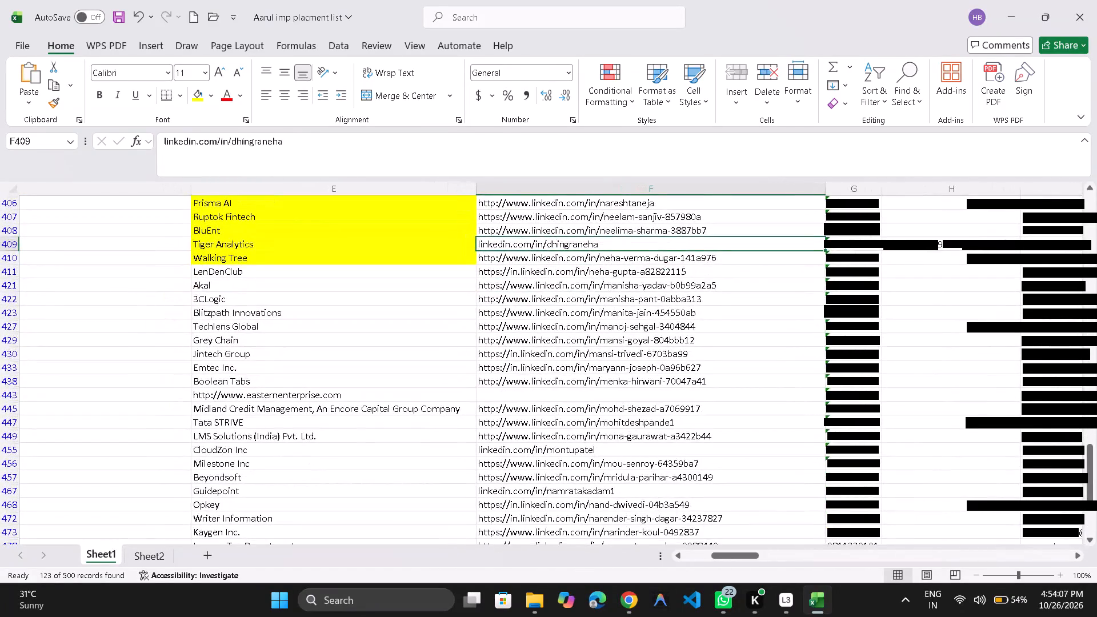
scroll(410, 441, "left", 13)
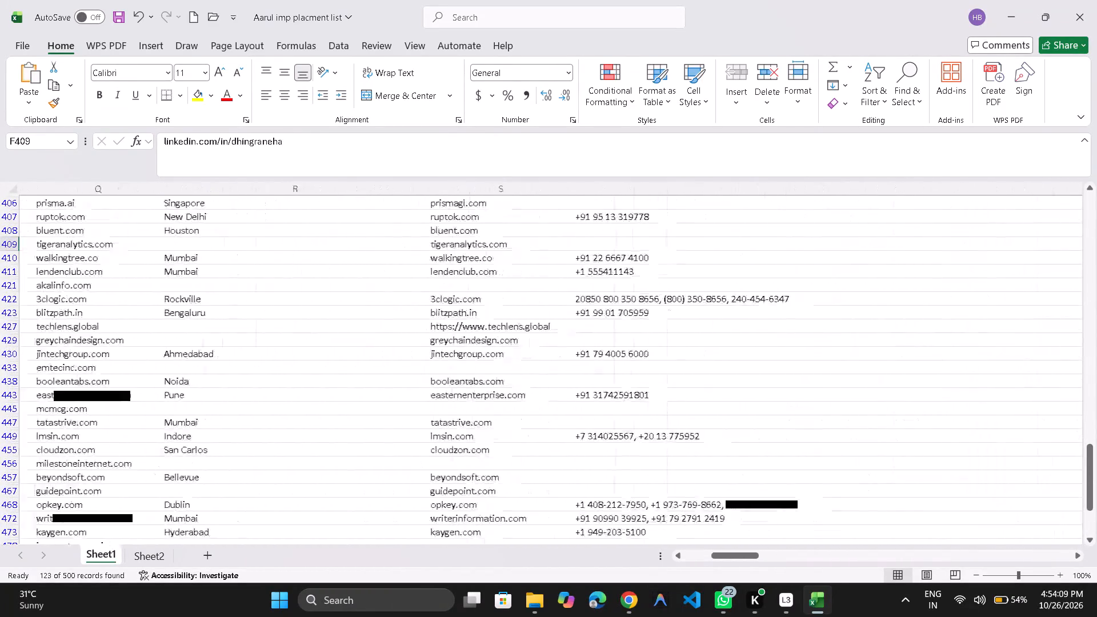
scroll(410, 441, "left", 14)
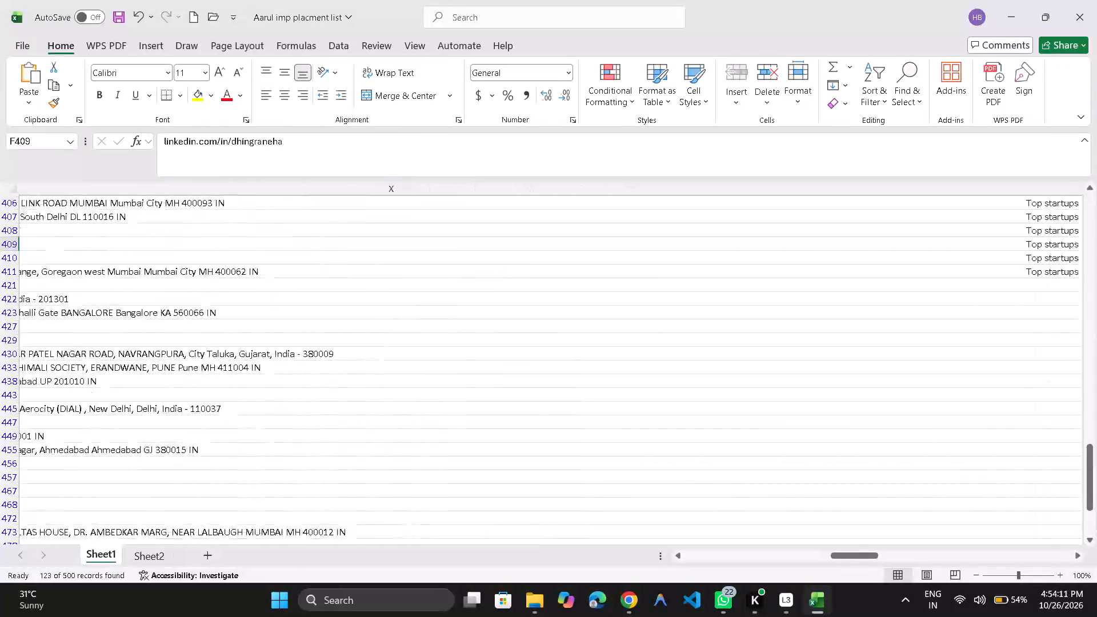
scroll(410, 441, "left", 4)
scroll(410, 441, "up", 2)
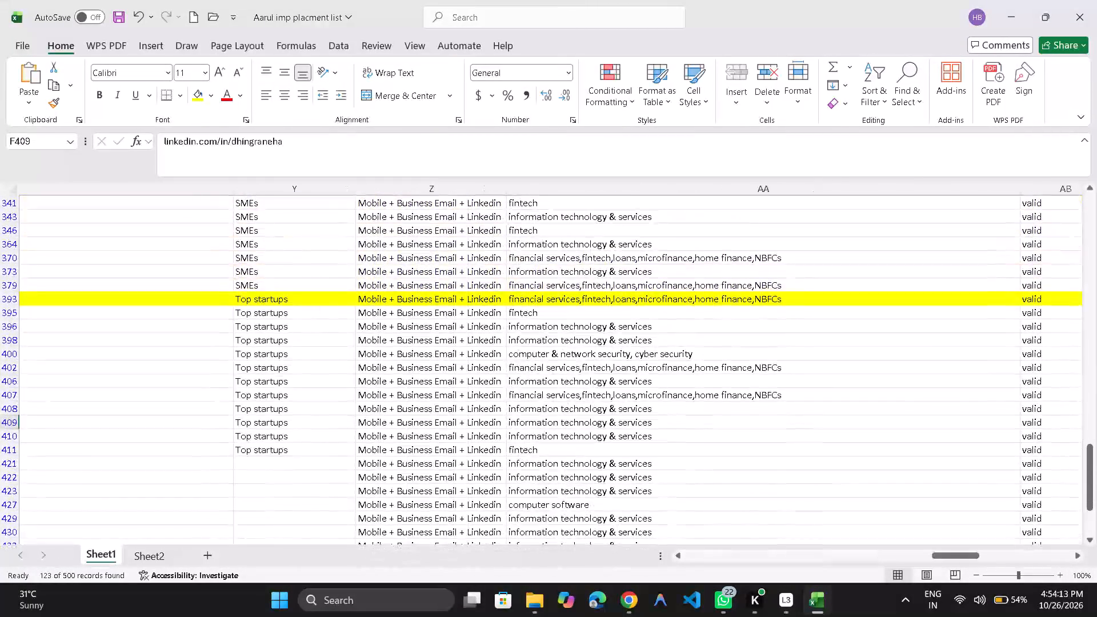
scroll(410, 441, "up", 1)
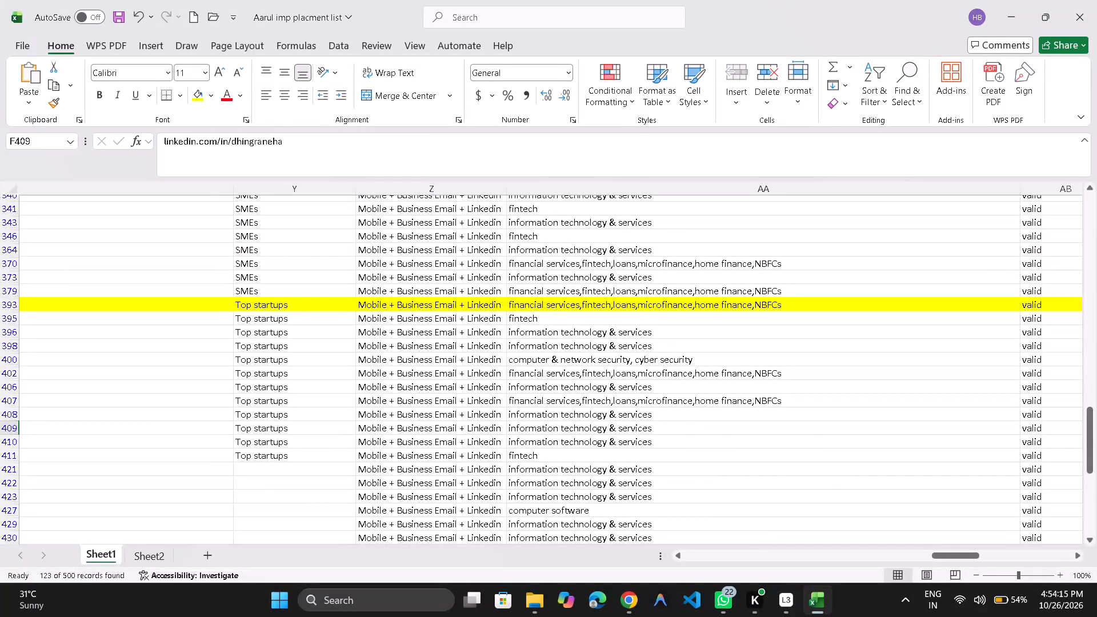
scroll(315, 344, "up", 6)
scroll(315, 344, "right", 1)
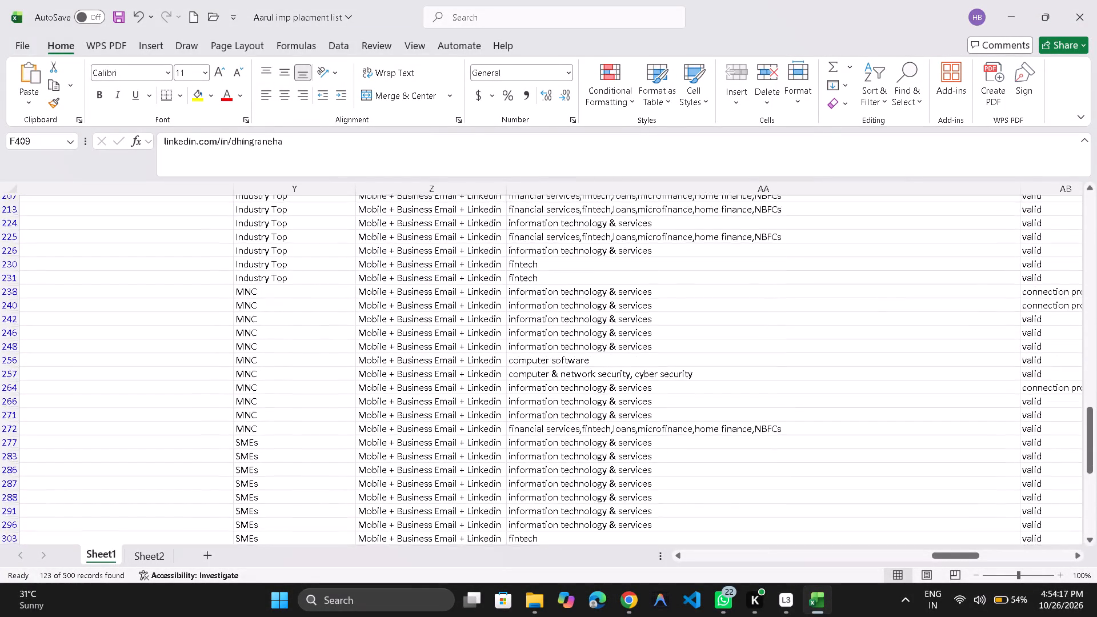
scroll(315, 344, "right", 1)
Select the entire rows of the MNC companies, from row 238 to row 272.
left_click_drag(264, 262, 265, 334)
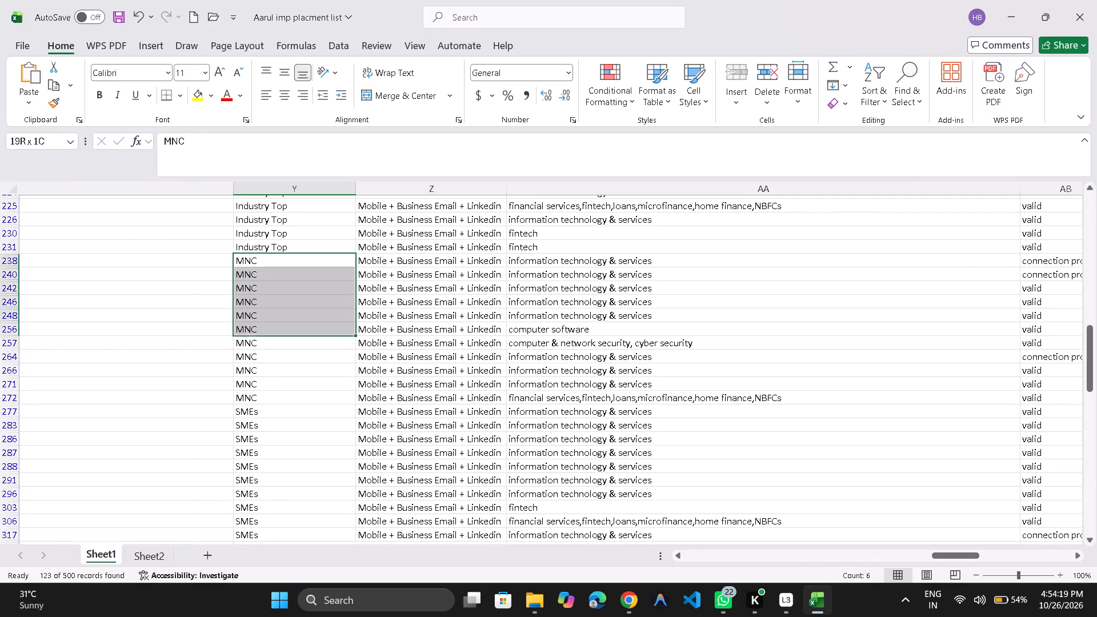
left_click_drag(265, 334, 266, 400)
scroll(266, 400, "right", 16)
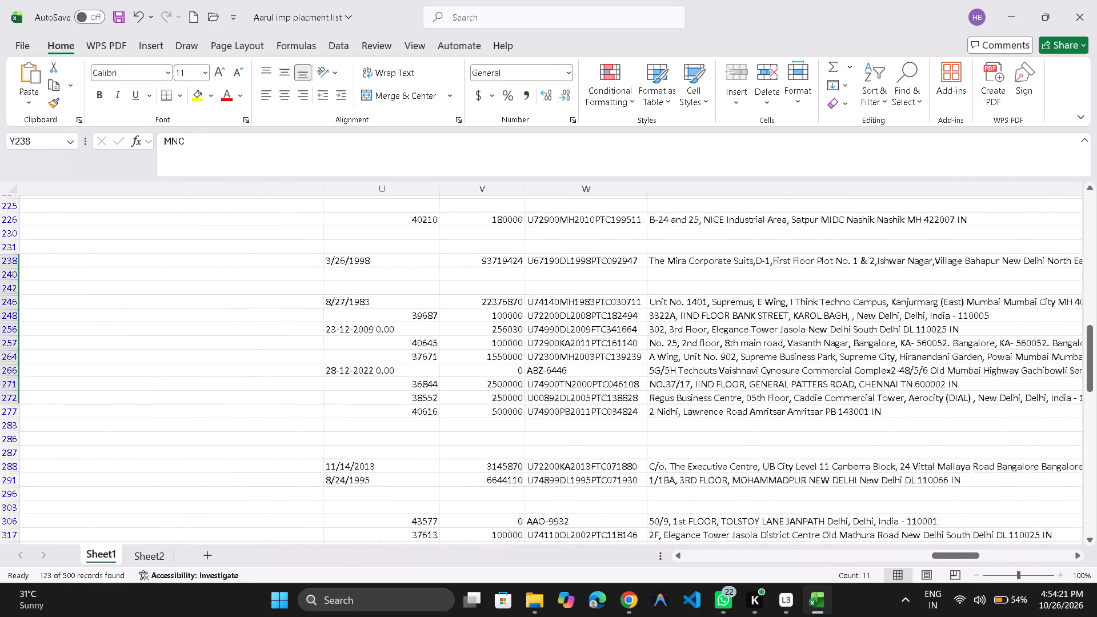
scroll(266, 400, "right", 5)
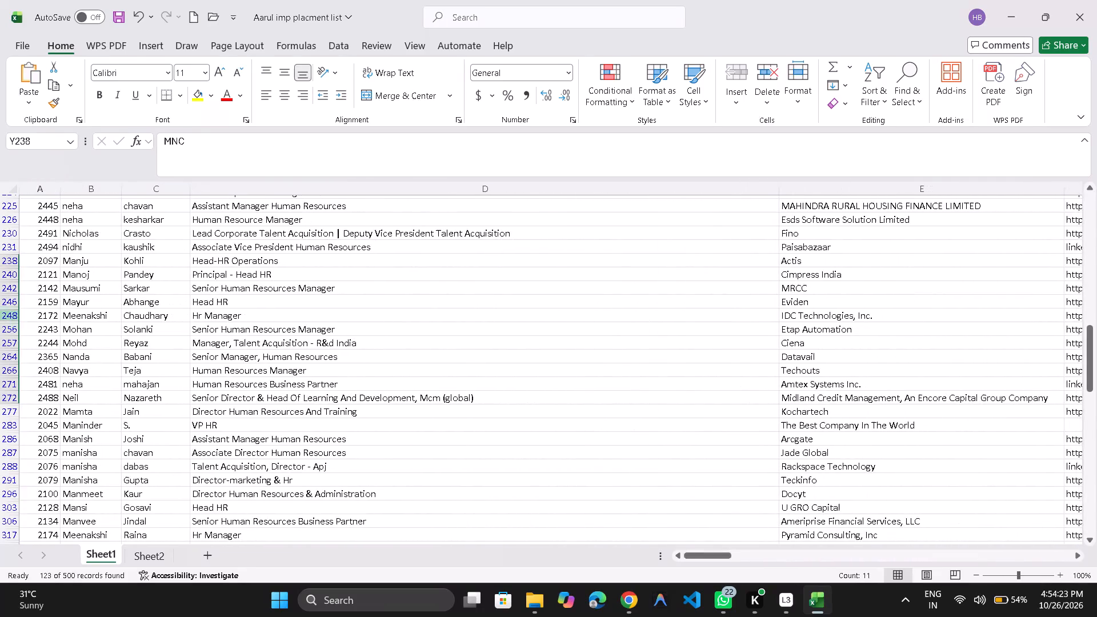
left_click_drag(11, 261, 11, 394)
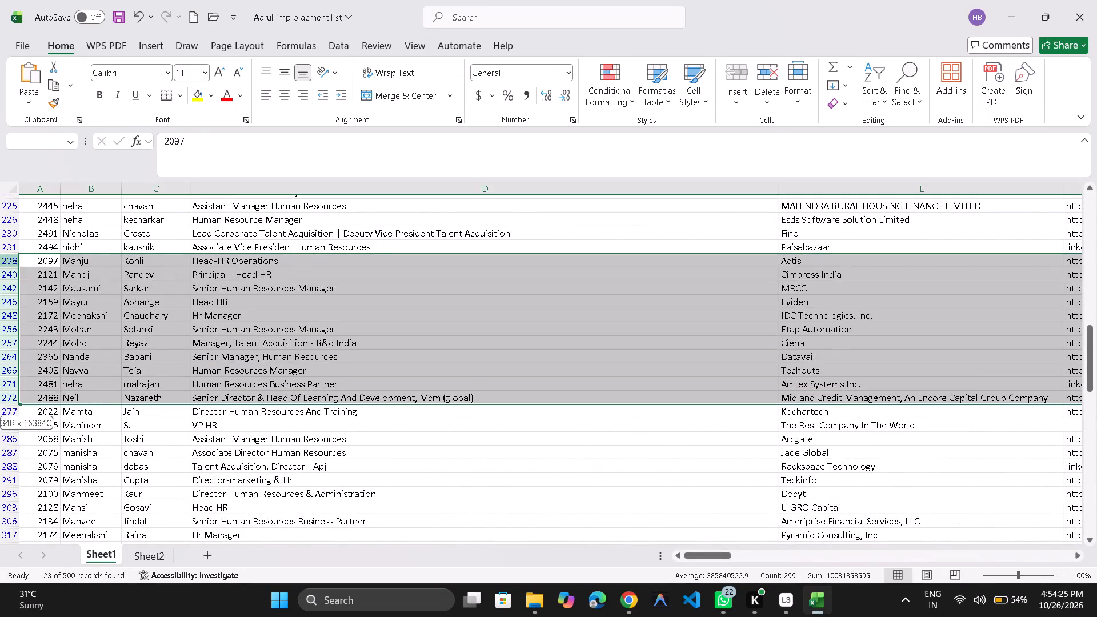
left_click_drag(11, 394, 9, 399)
Review the selected MNC rows on Sheet1, checking job titles, company names, LinkedIn links, contact details, locations, company sizes and websites.
scroll(232, 431, "left", 1)
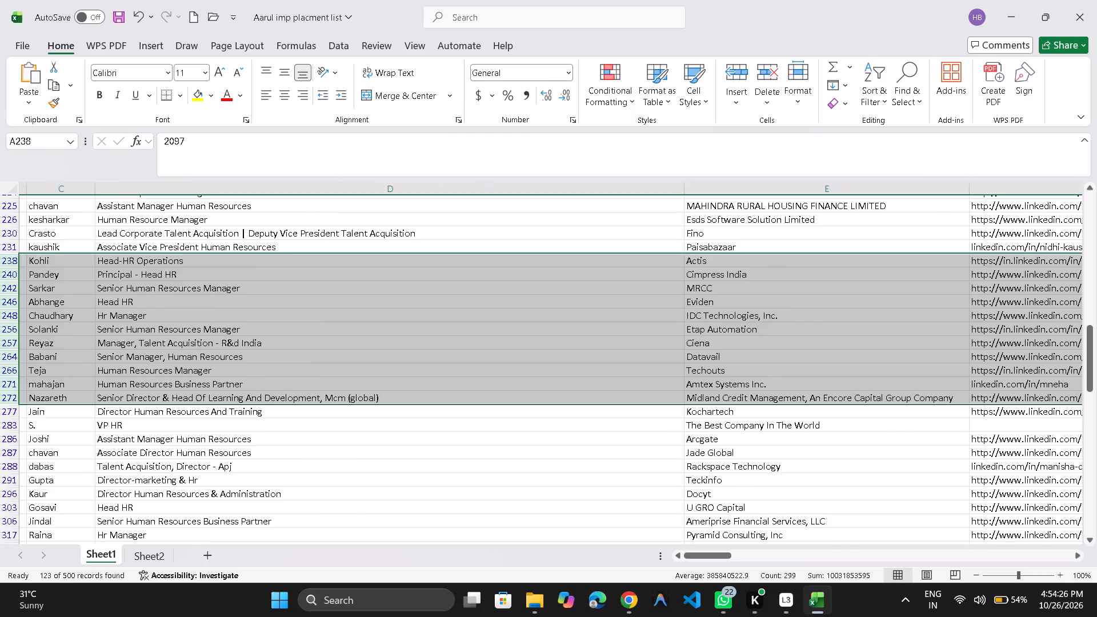
scroll(232, 431, "left", 4)
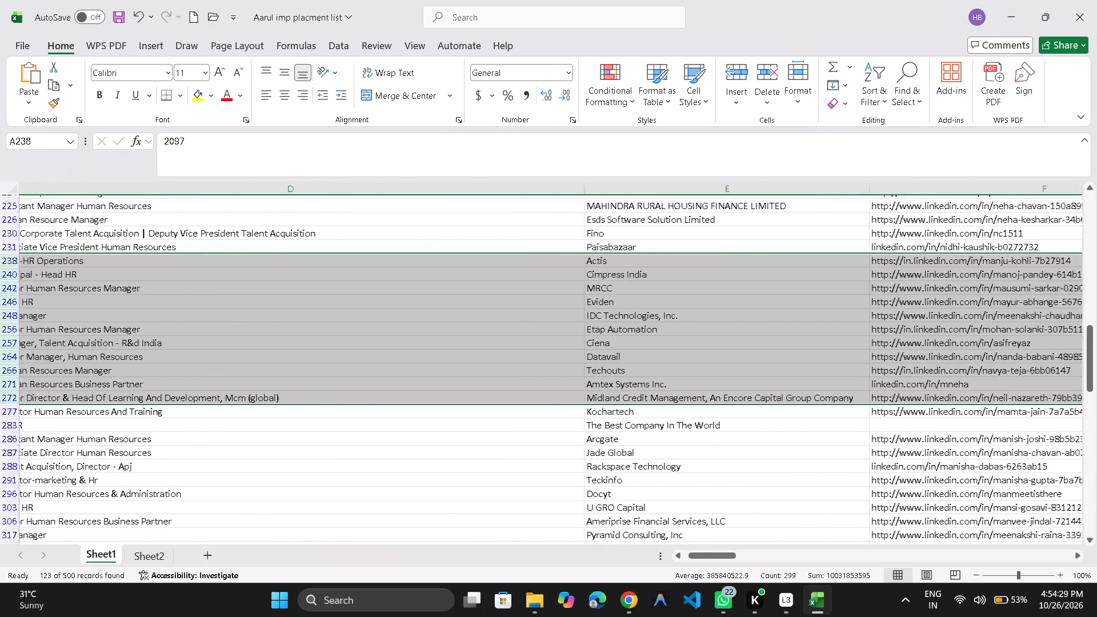
scroll(232, 431, "left", 2)
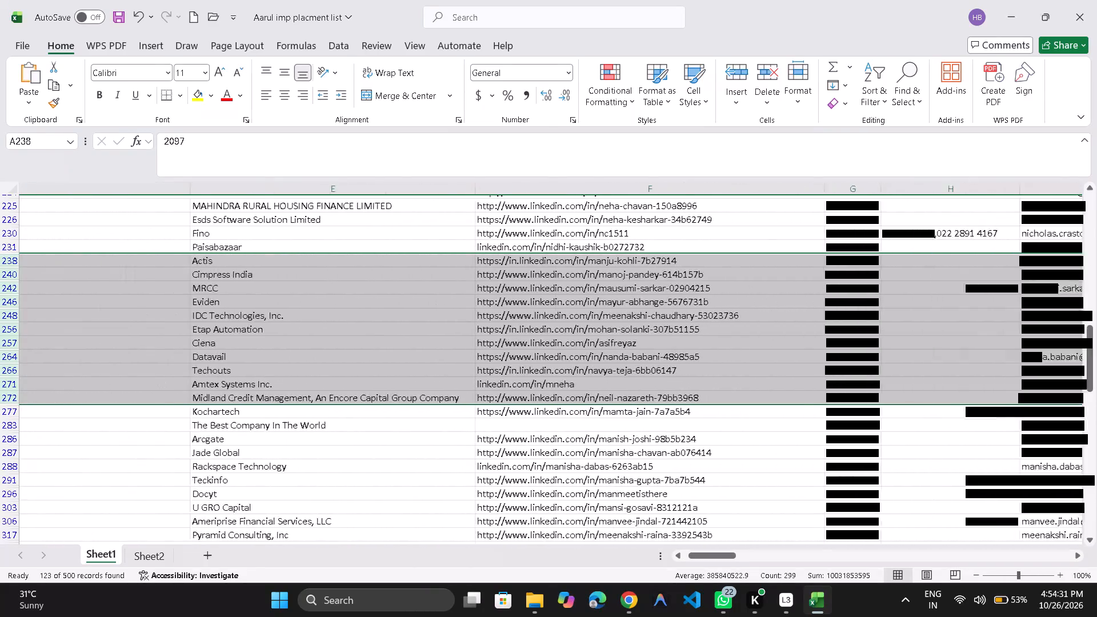
scroll(232, 431, "left", 1)
scroll(232, 431, "right", 7)
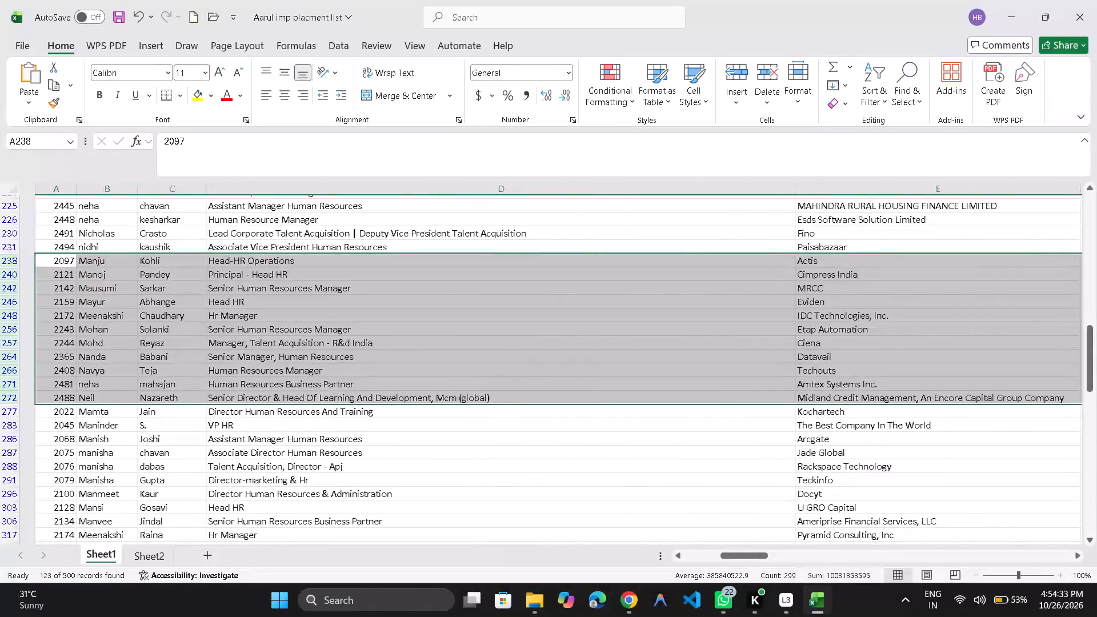
scroll(232, 431, "left", 3)
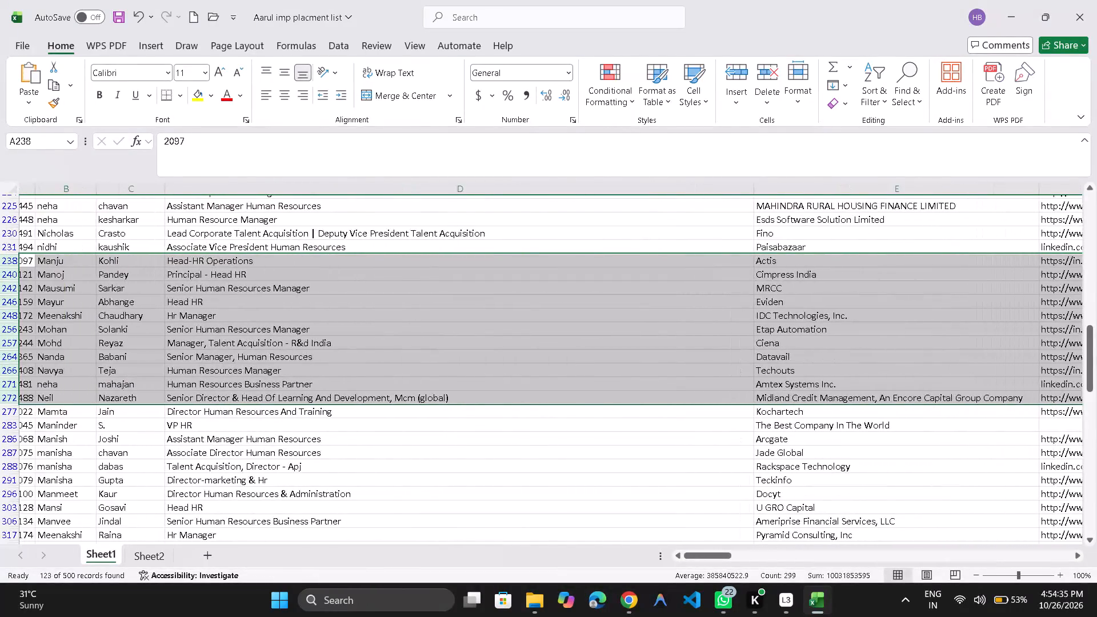
scroll(232, 431, "left", 6)
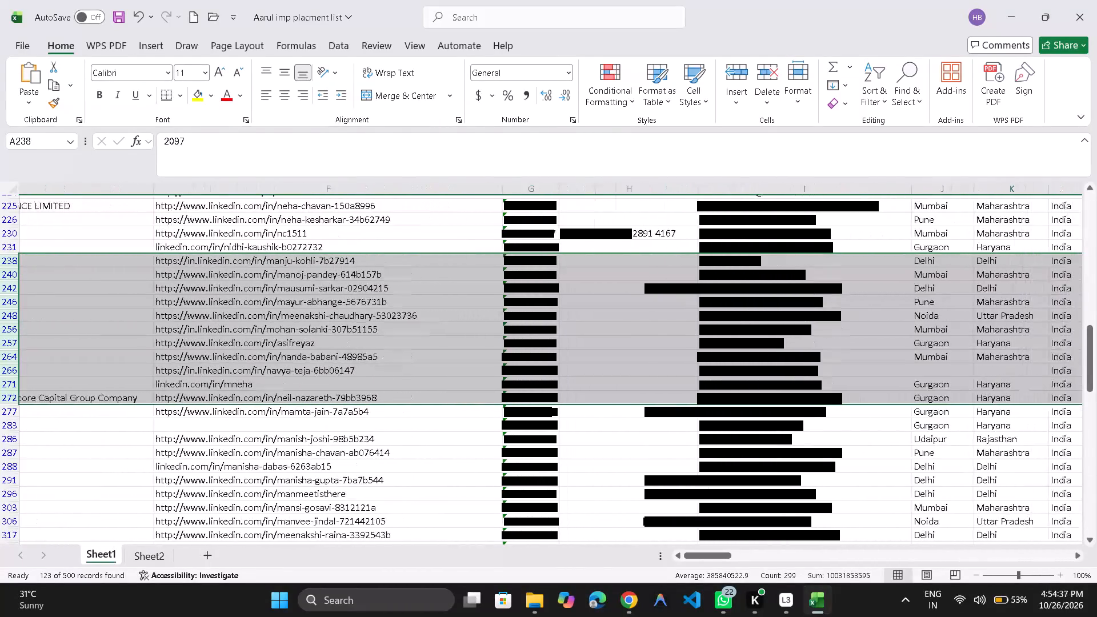
scroll(232, 431, "left", 4)
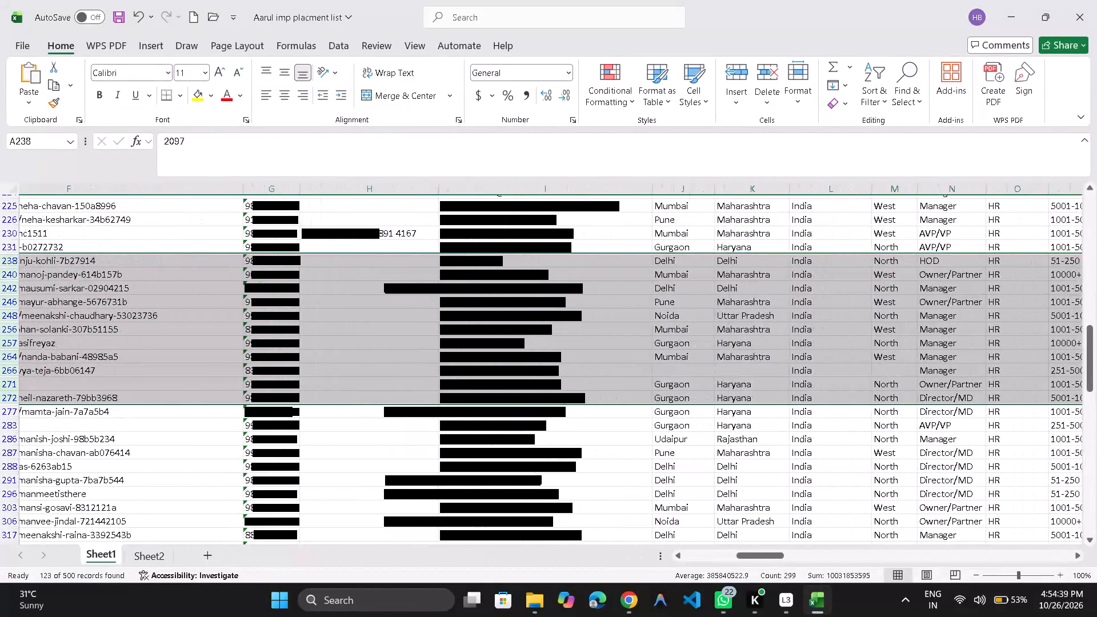
scroll(232, 431, "right", 5)
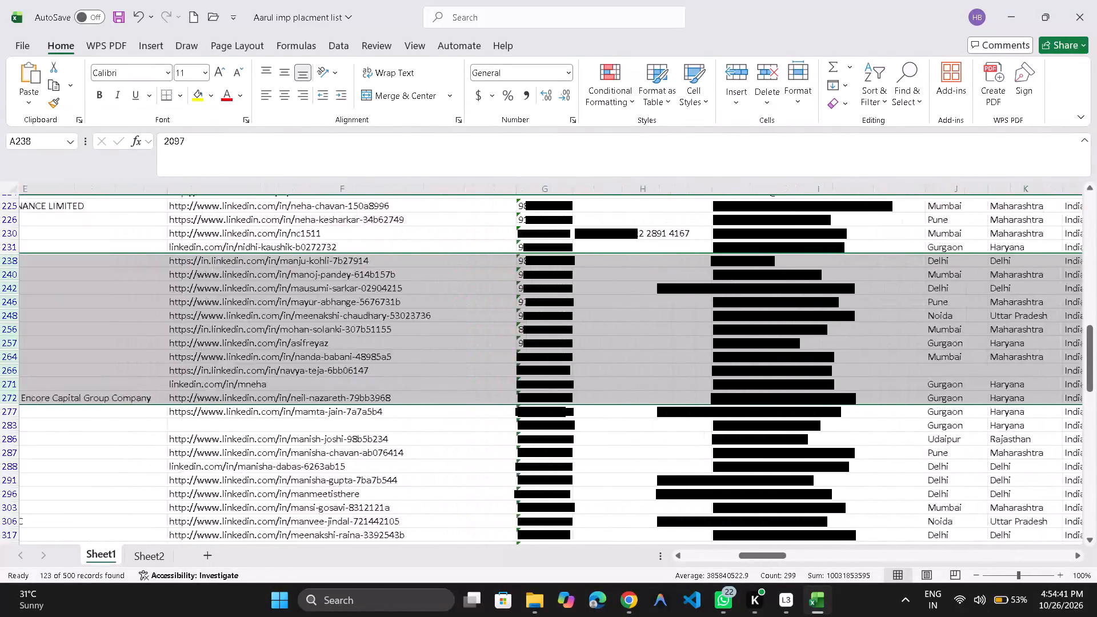
scroll(232, 431, "right", 2)
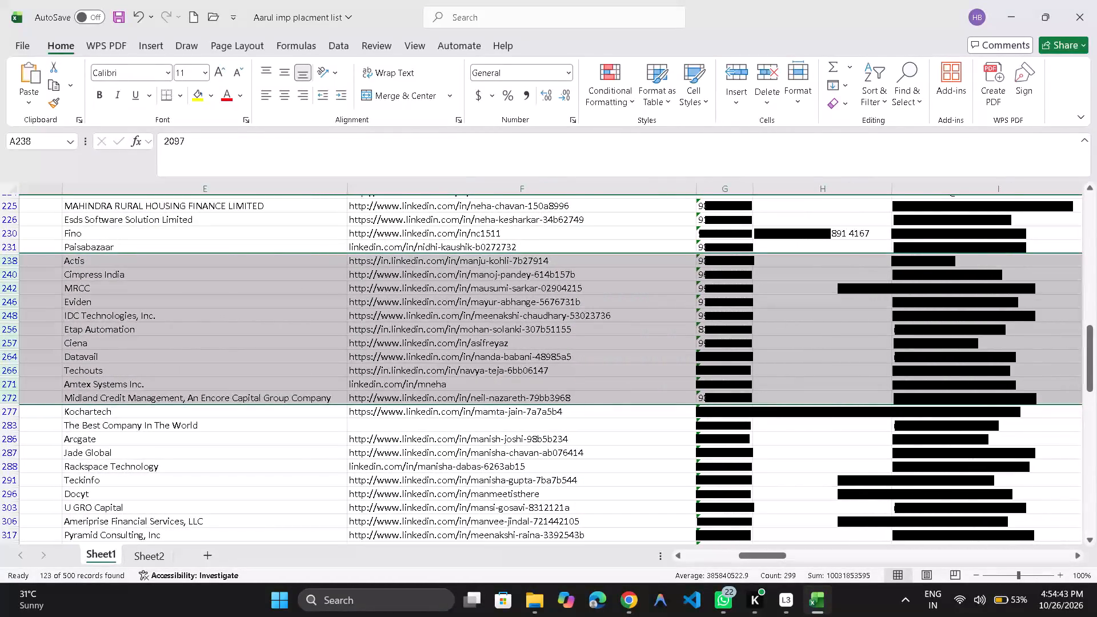
scroll(232, 431, "right", 3)
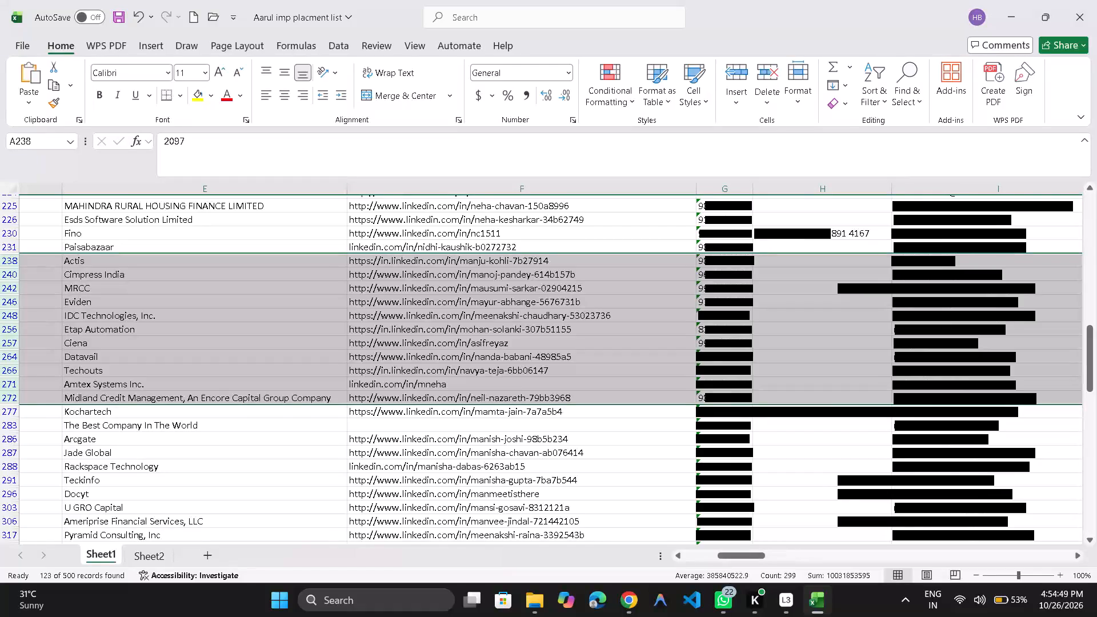
scroll(232, 431, "left", 4)
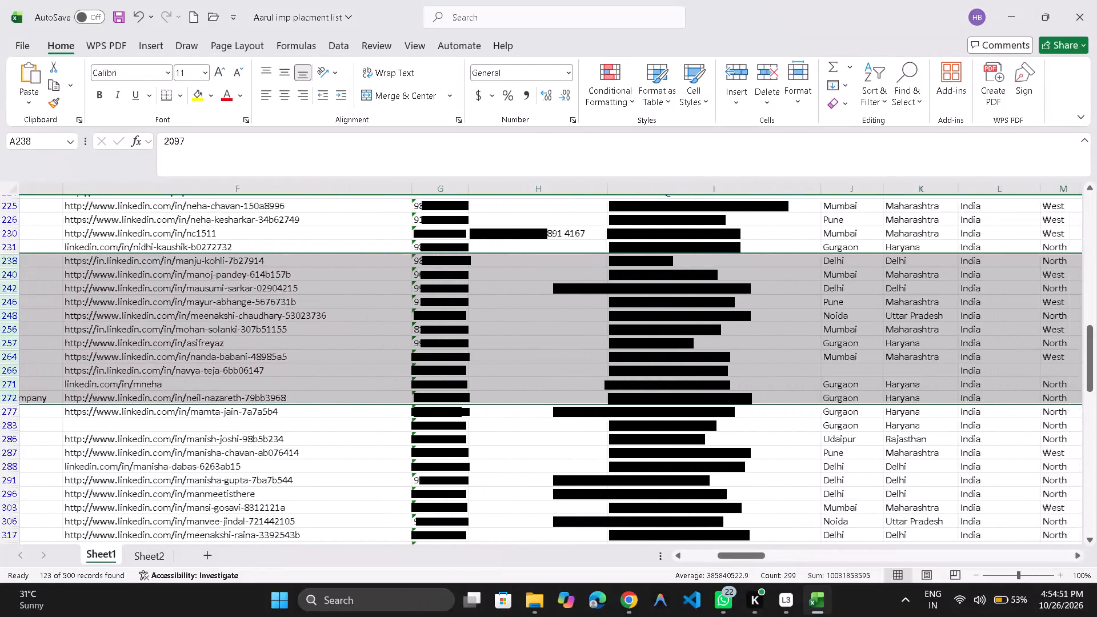
scroll(232, 431, "left", 3)
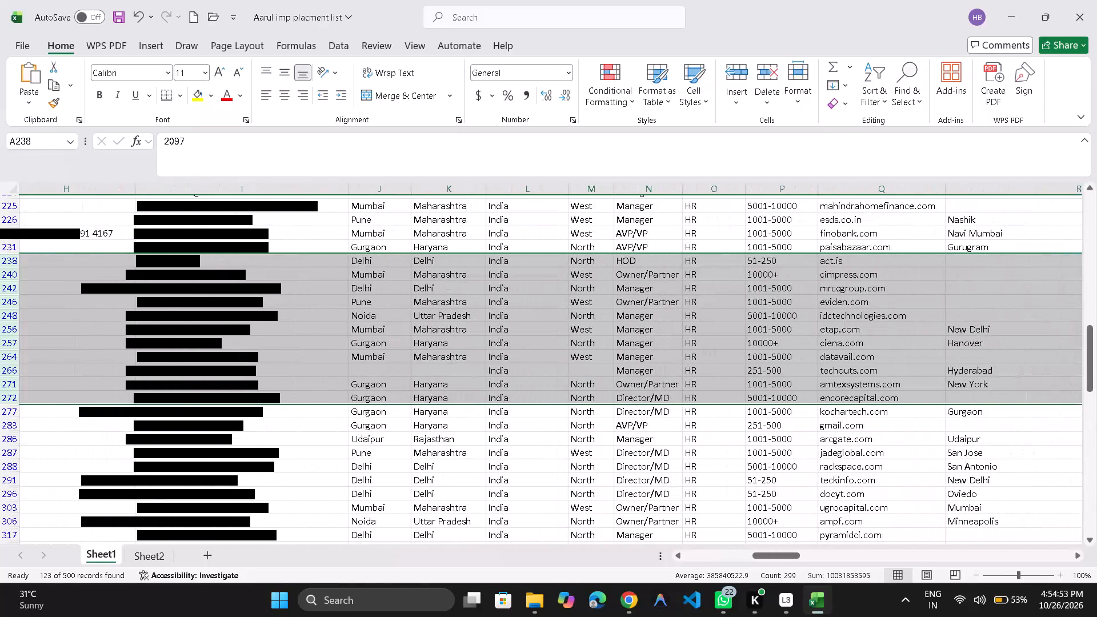
Examine the locations, seniority levels, company sizes, websites, headquarters cities and company phone columns of the selected MNC rows on Sheet1.
scroll(599, 416, "left", 1)
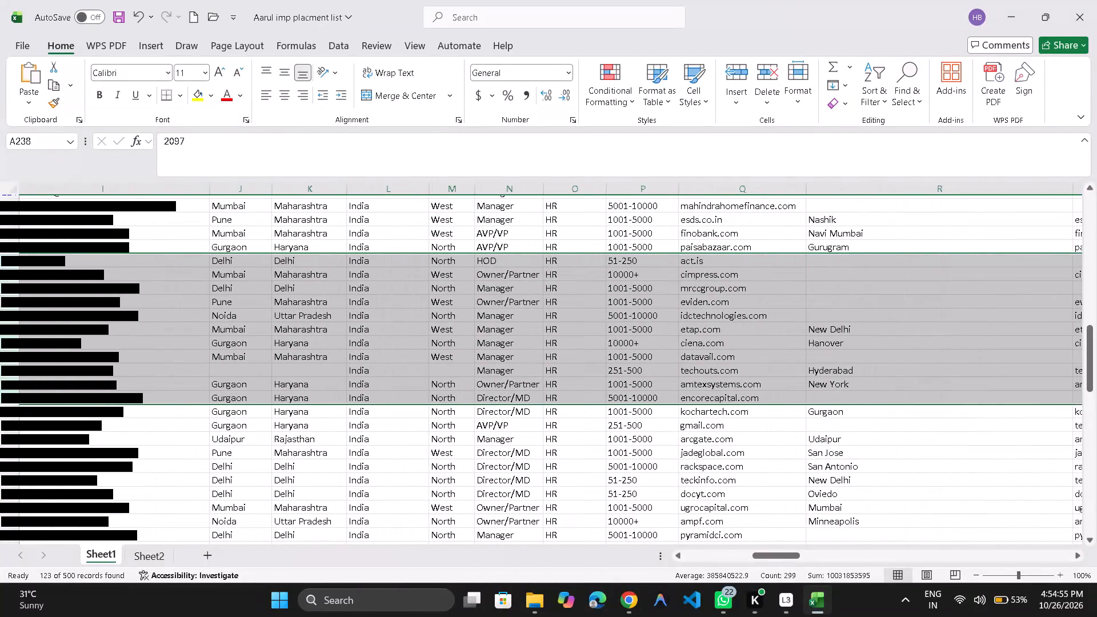
scroll(599, 416, "left", 8)
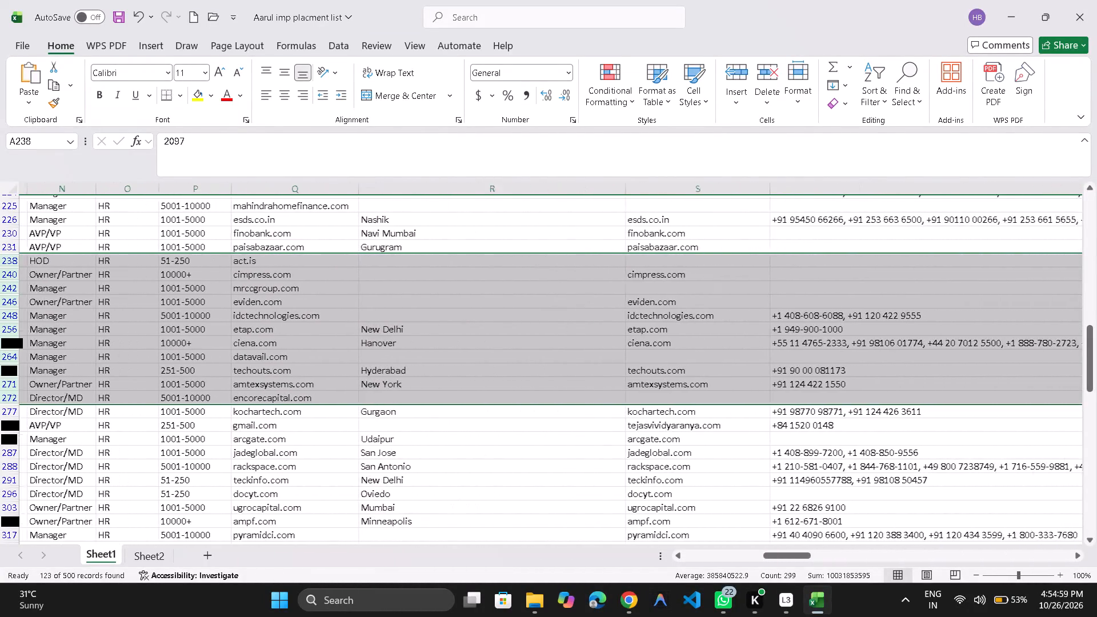
scroll(599, 416, "left", 1)
scroll(599, 416, "right", 2)
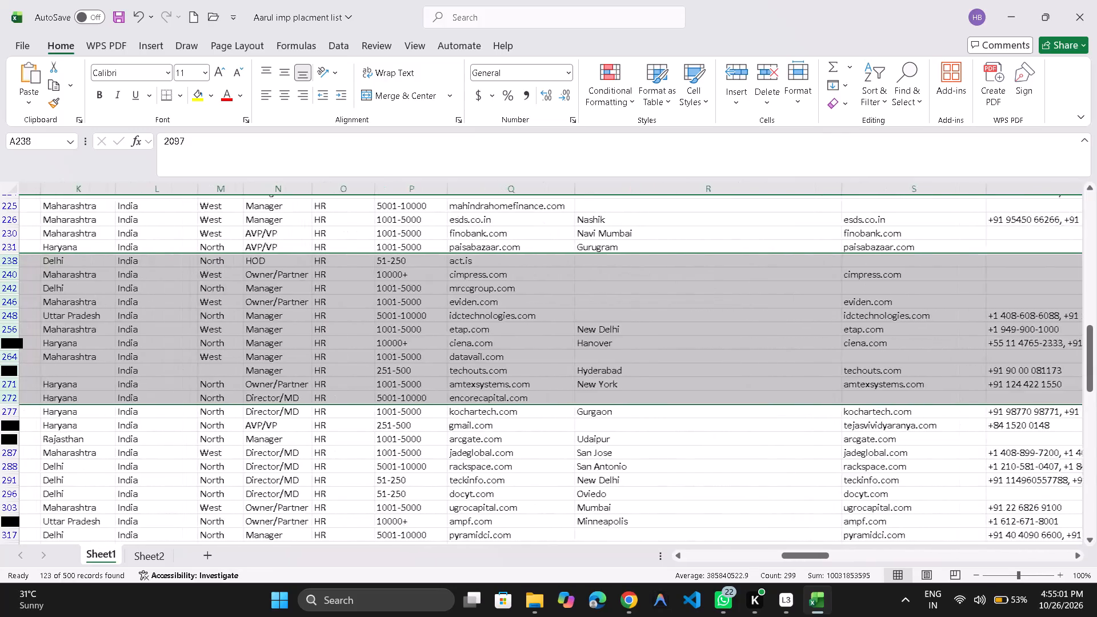
scroll(599, 416, "right", 4)
scroll(137, 429, "right", 1)
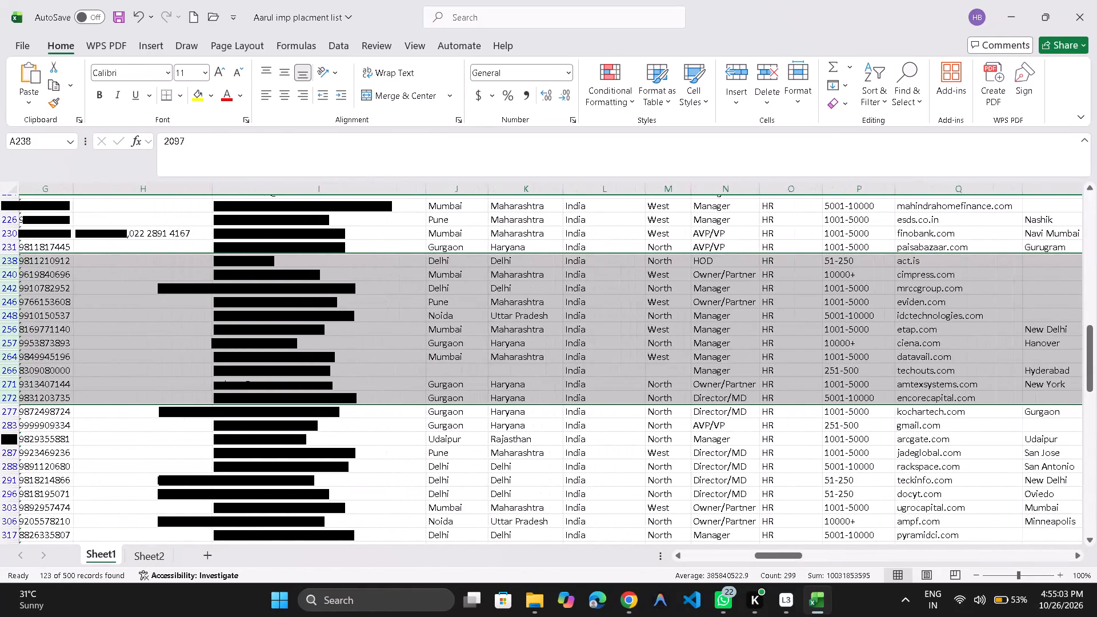
scroll(137, 429, "right", 1)
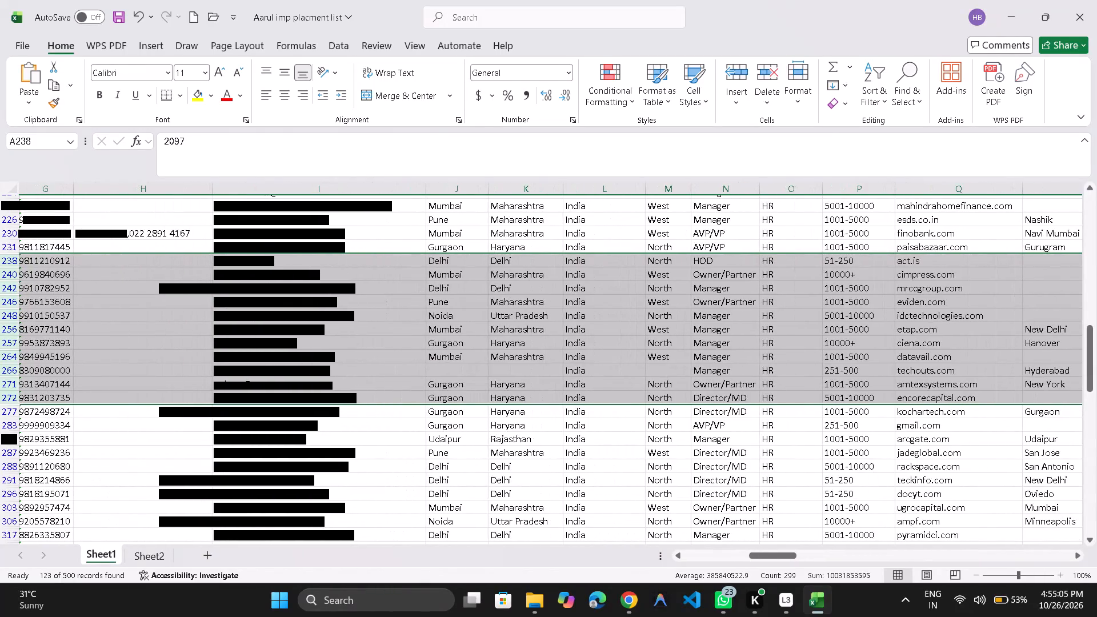
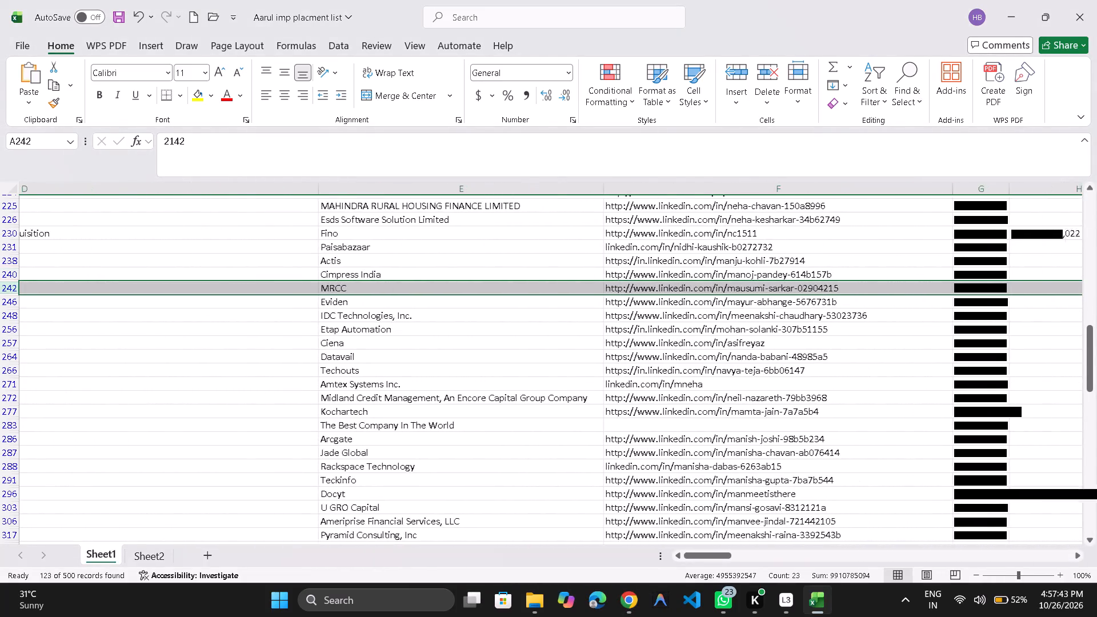
Copy the email address of the MRCC contact from row 242 of Sheet1.
scroll(465, 337, "left", 7)
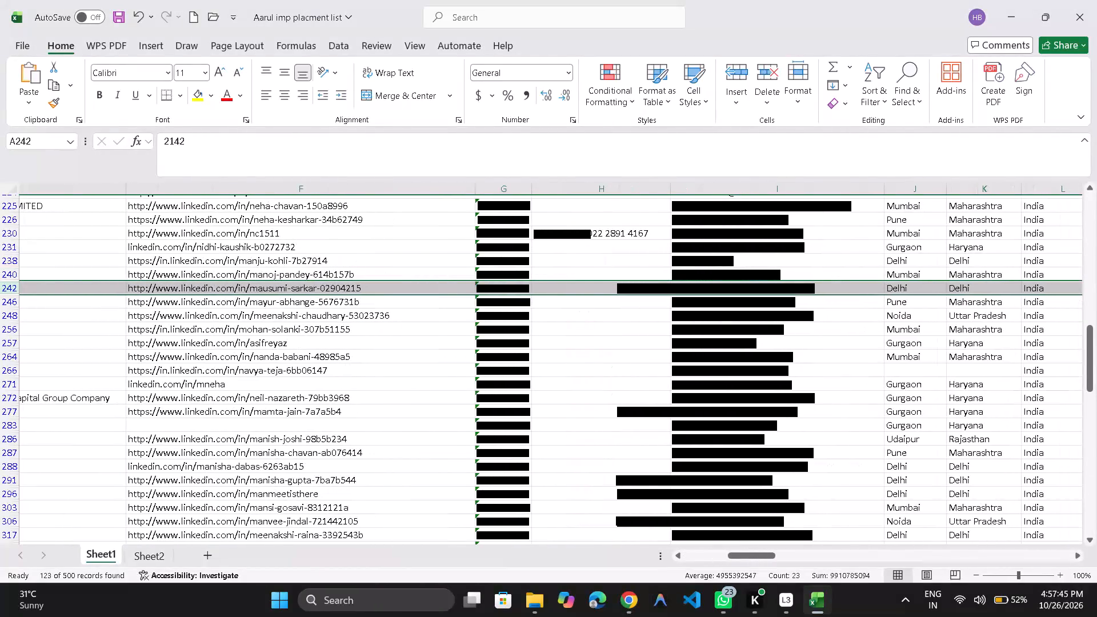
left_click(779, 293)
key("ctrl+c")
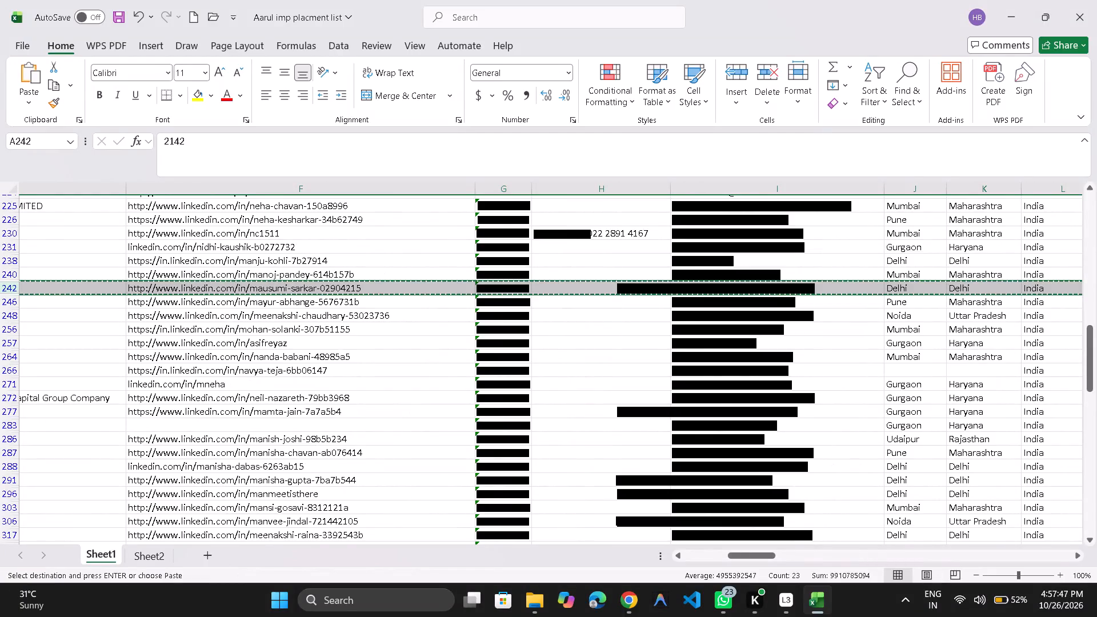
left_click(779, 293)
left_click(786, 291)
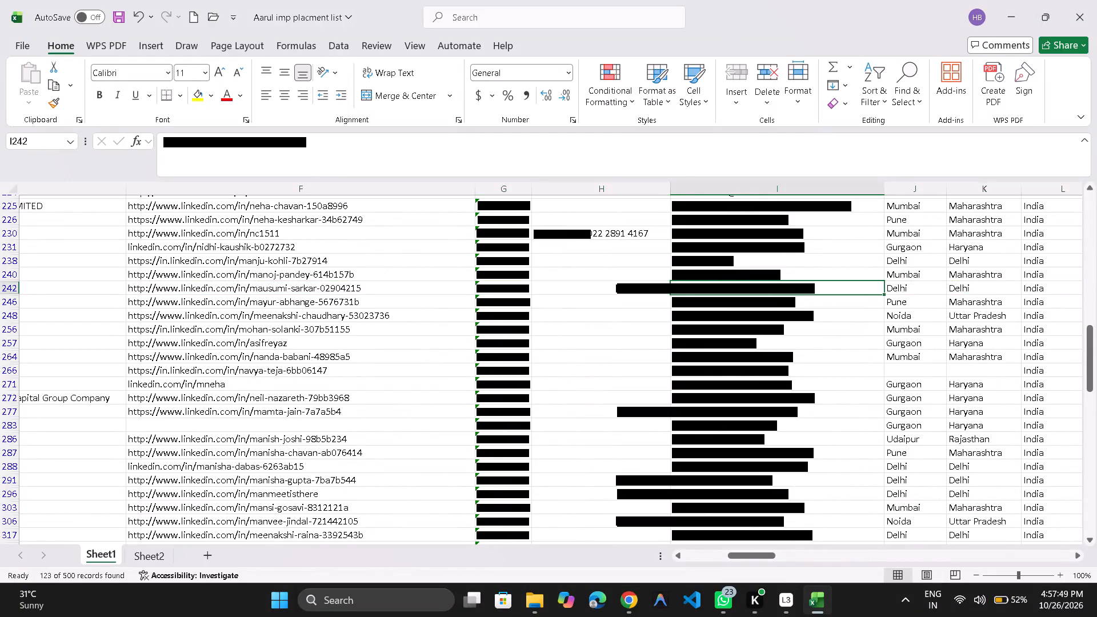
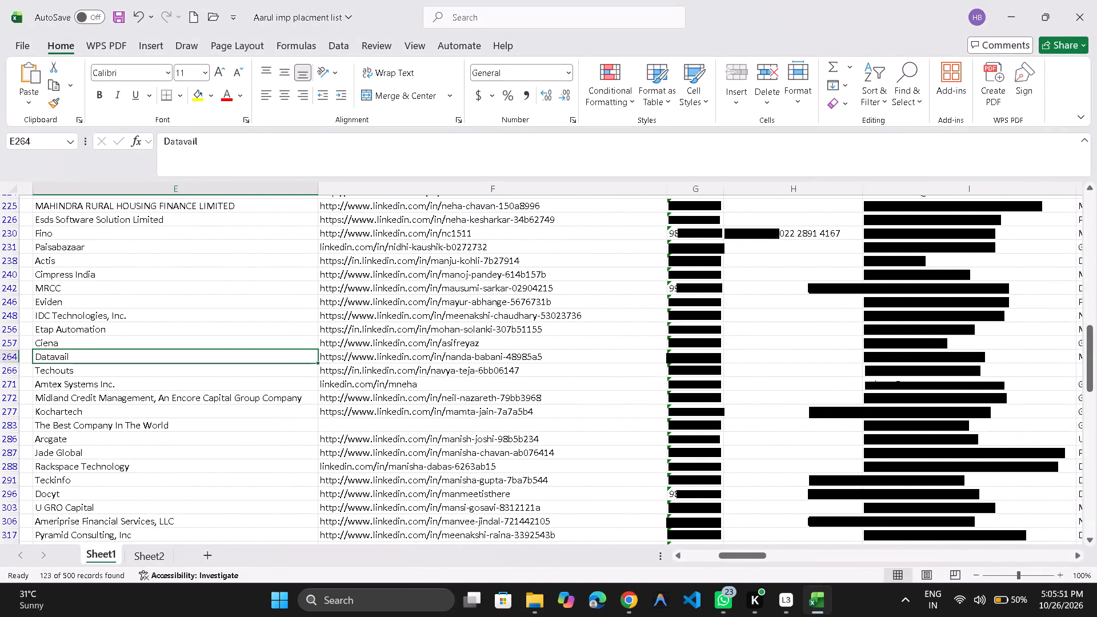
Select the contact detail in column I of the Datavail row on Sheet1.
left_click(901, 358)
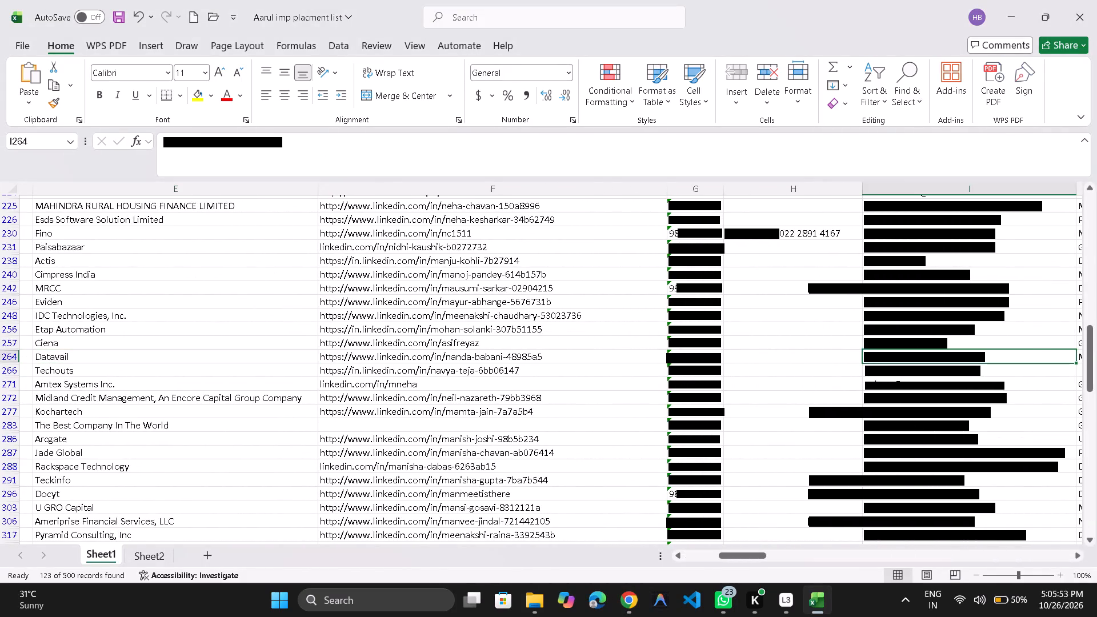
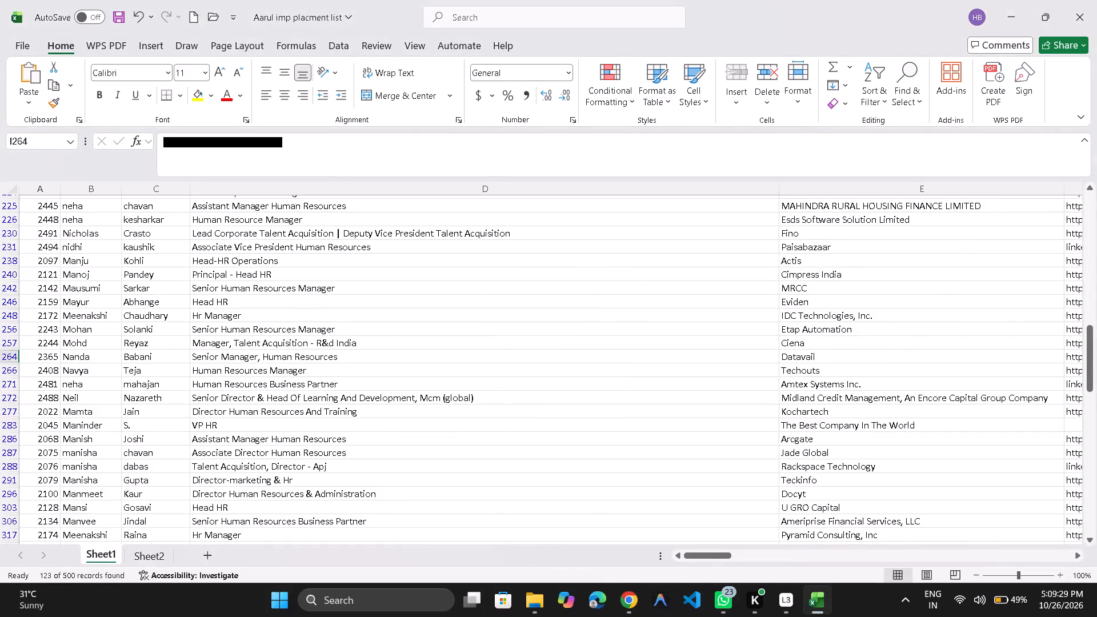
Copy the LinkedIn link of the Eviden Head HR in row 246 and open that profile in Chrome's blank tab.
left_click(87, 306)
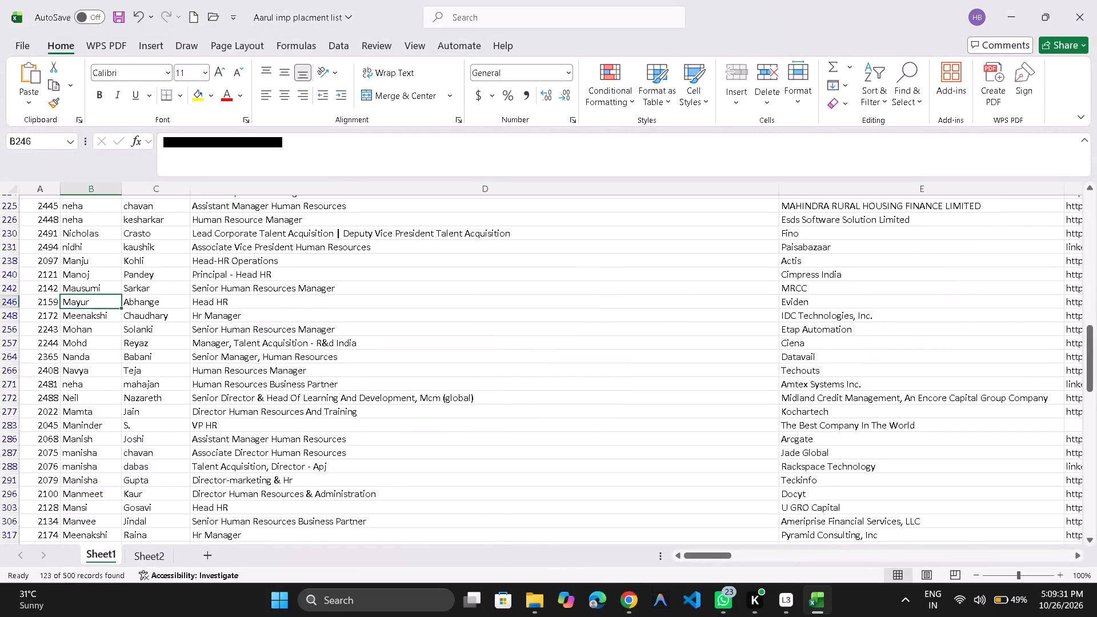
left_click(5, 302)
scroll(554, 381, "left", 6)
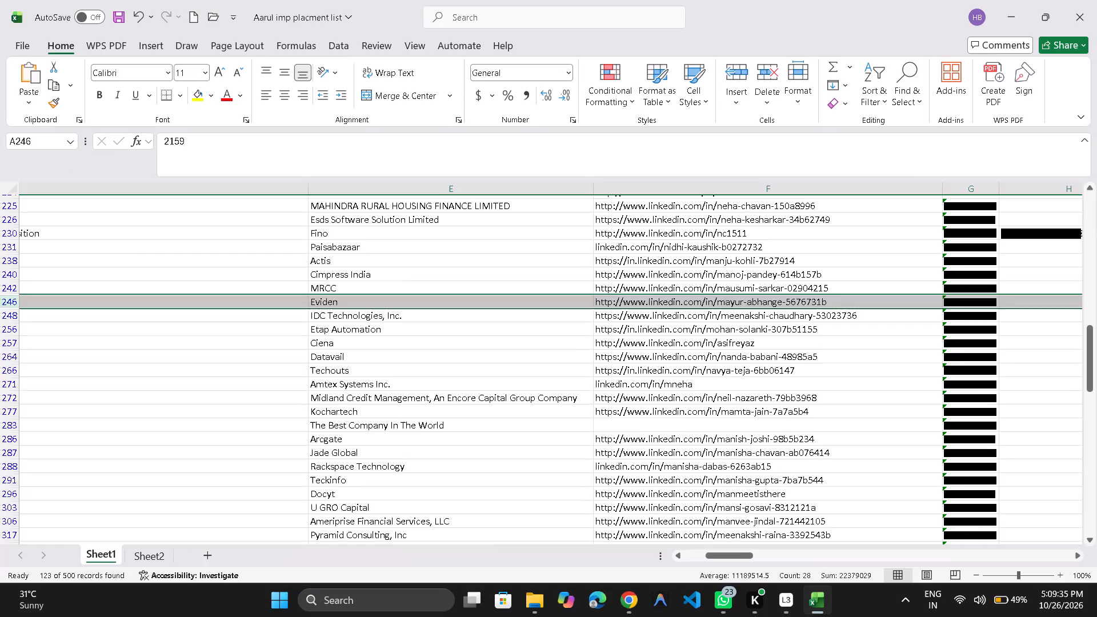
left_click(751, 306)
key("ctrl+c")
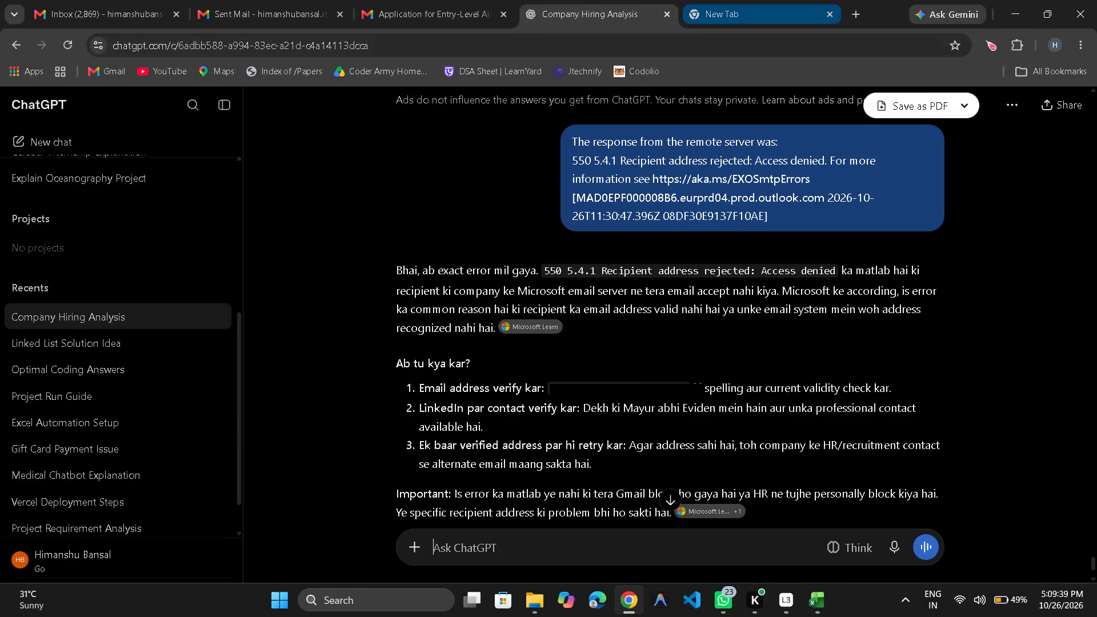
left_click(786, 7, "ctrl")
key("ctrl+v")
key("Return")
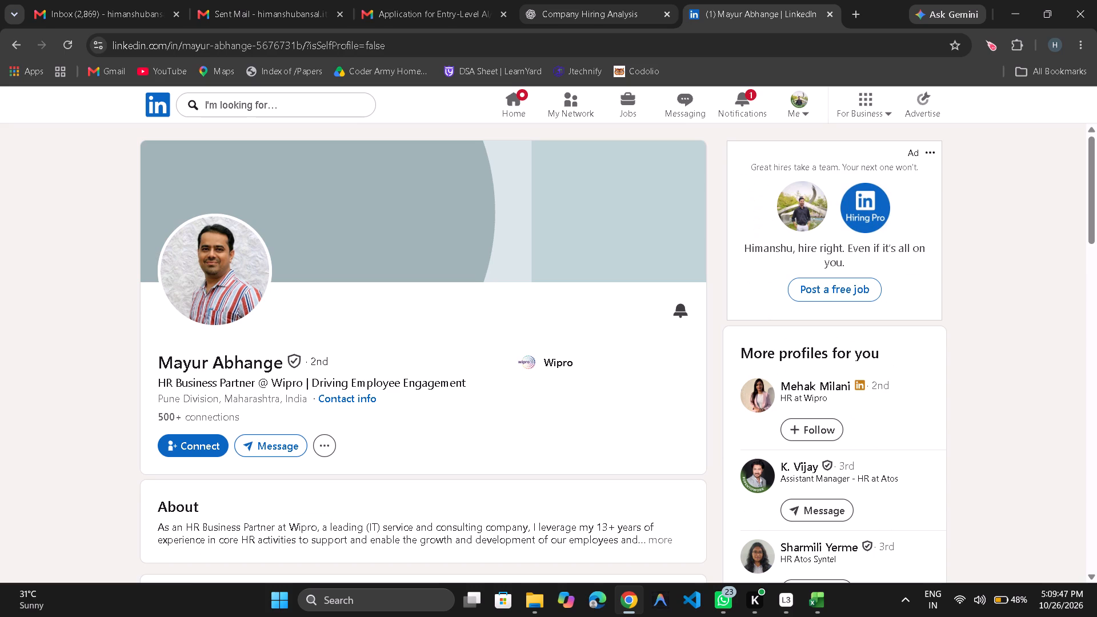
Examine the HR contact's LinkedIn profile, checking the activity, current employer, past roles and education.
scroll(508, 400, "down", 5)
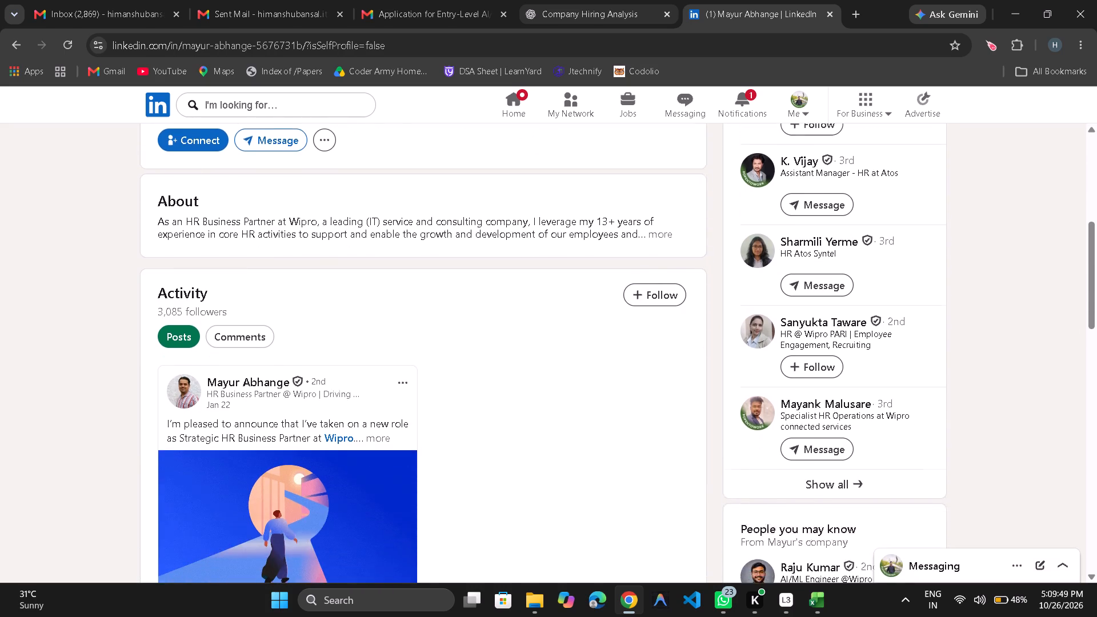
scroll(508, 400, "down", 4)
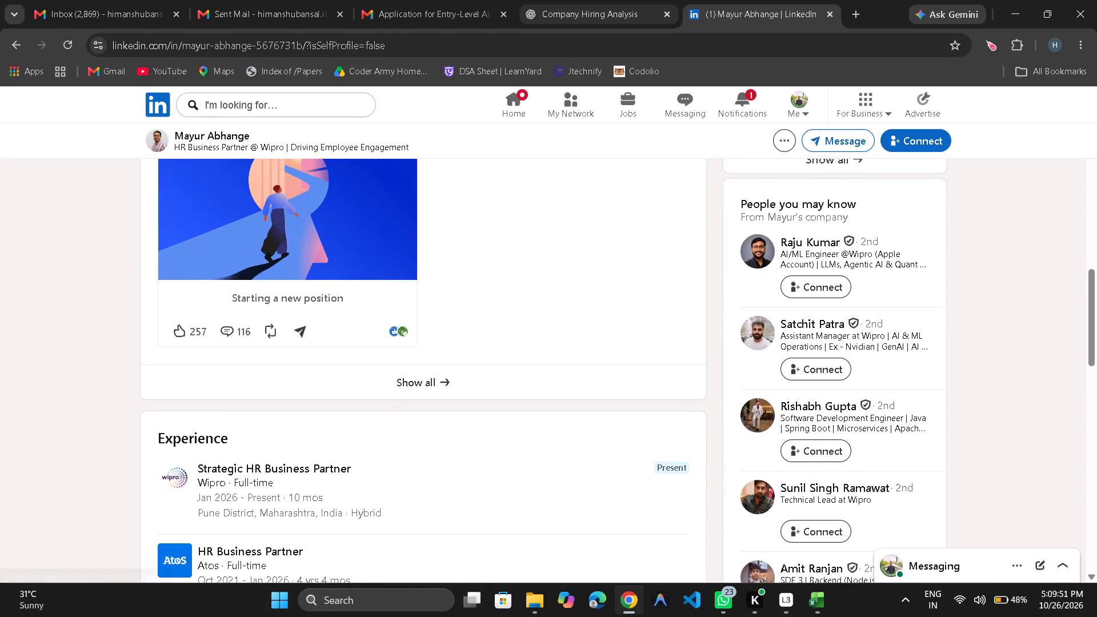
scroll(334, 467, "down", 5)
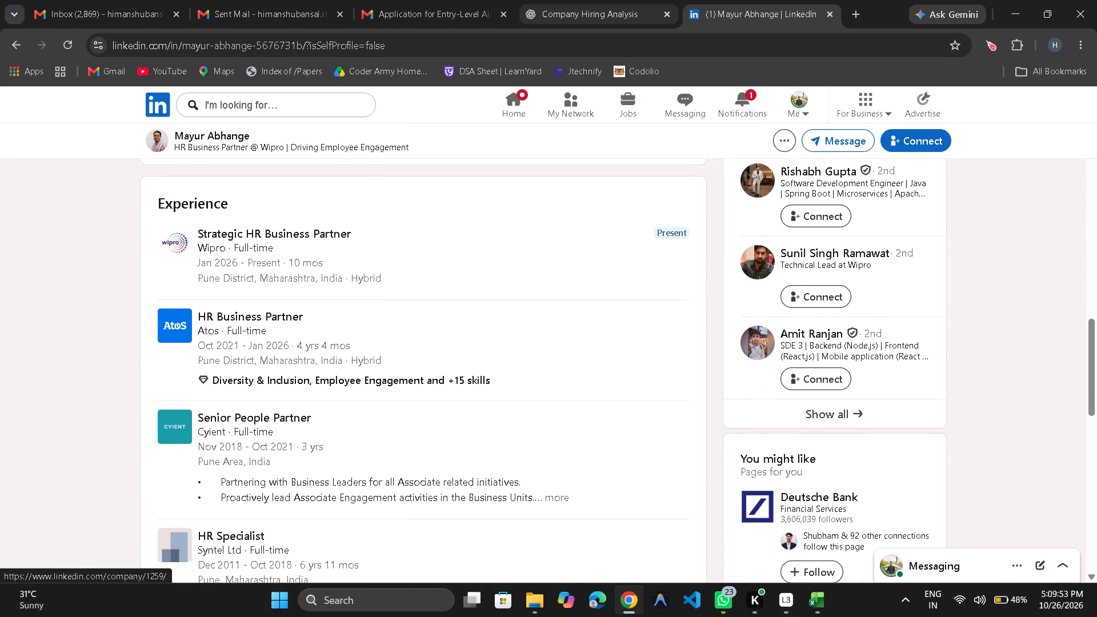
scroll(334, 467, "down", 4)
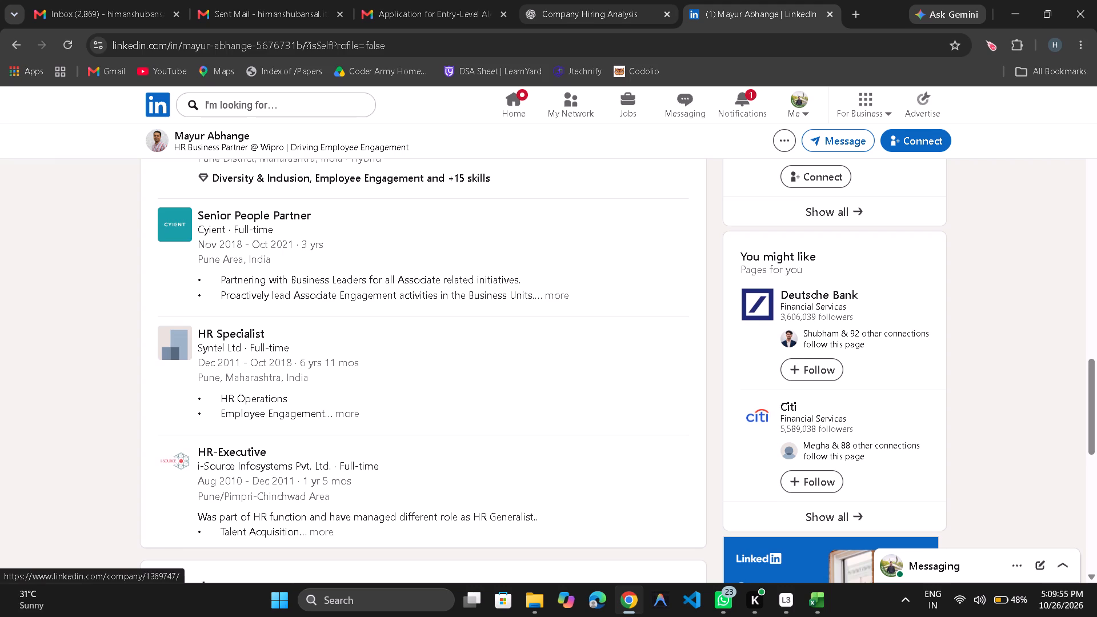
scroll(334, 467, "up", 1)
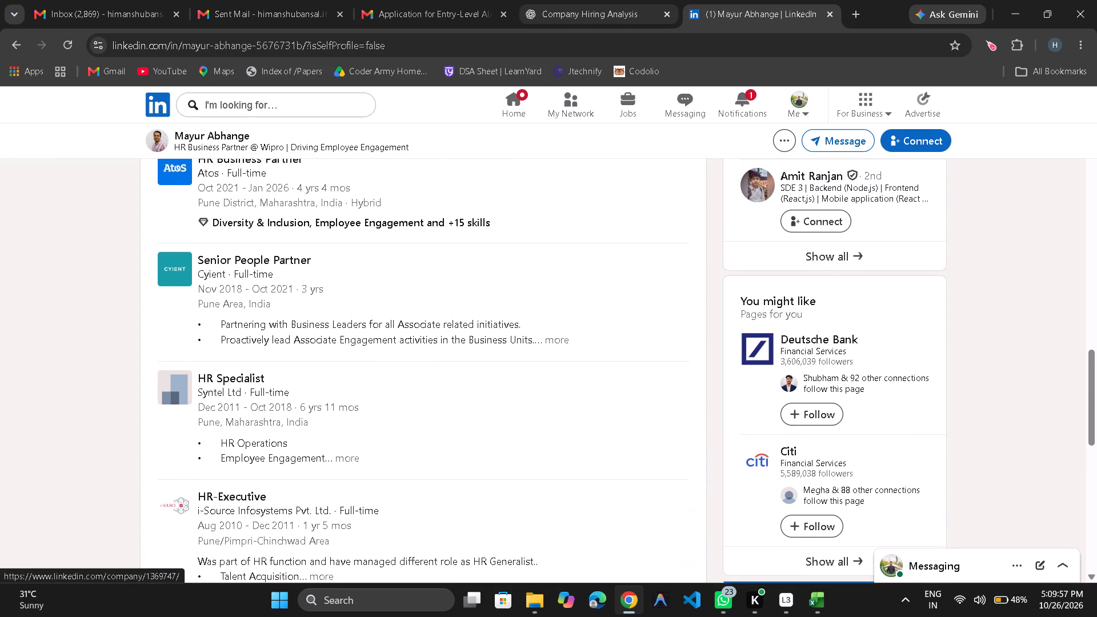
scroll(334, 467, "up", 4)
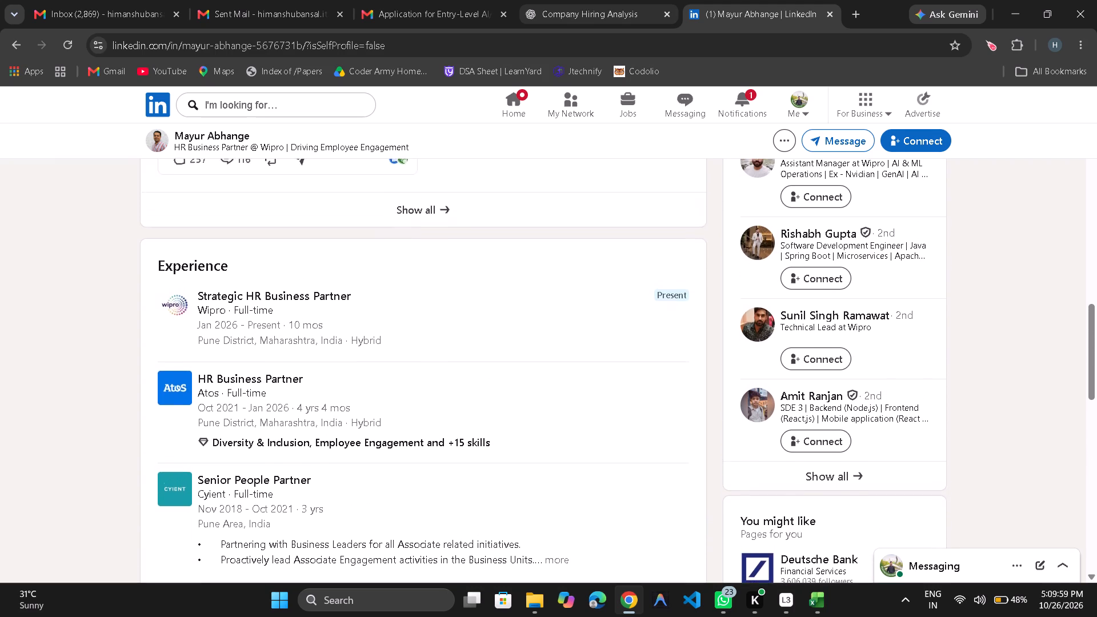
scroll(334, 467, "up", 1)
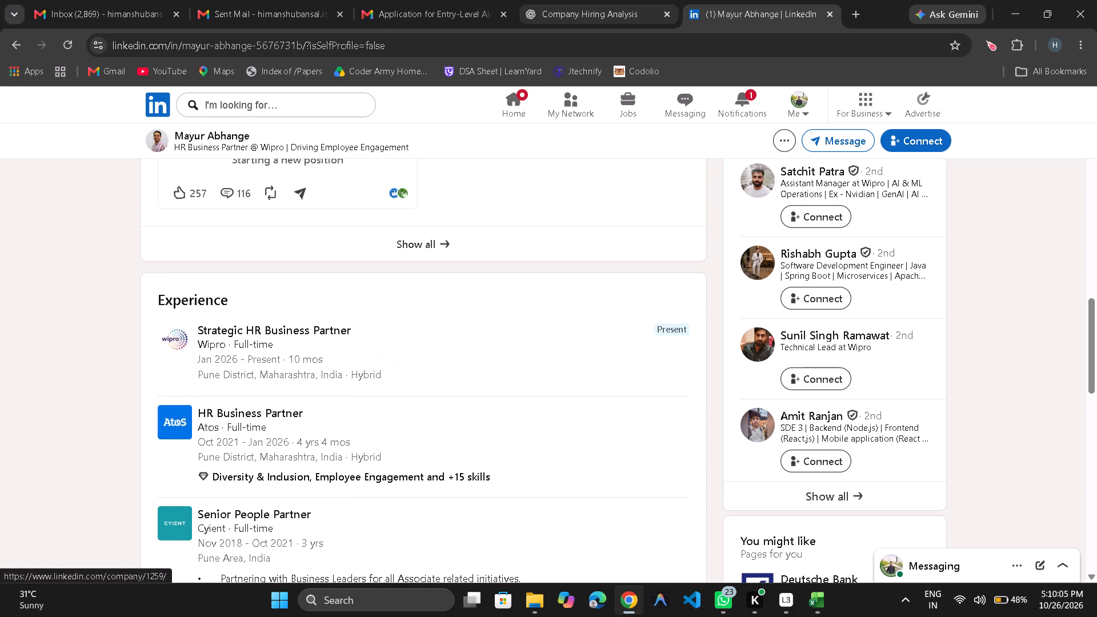
scroll(365, 442, "down", 3)
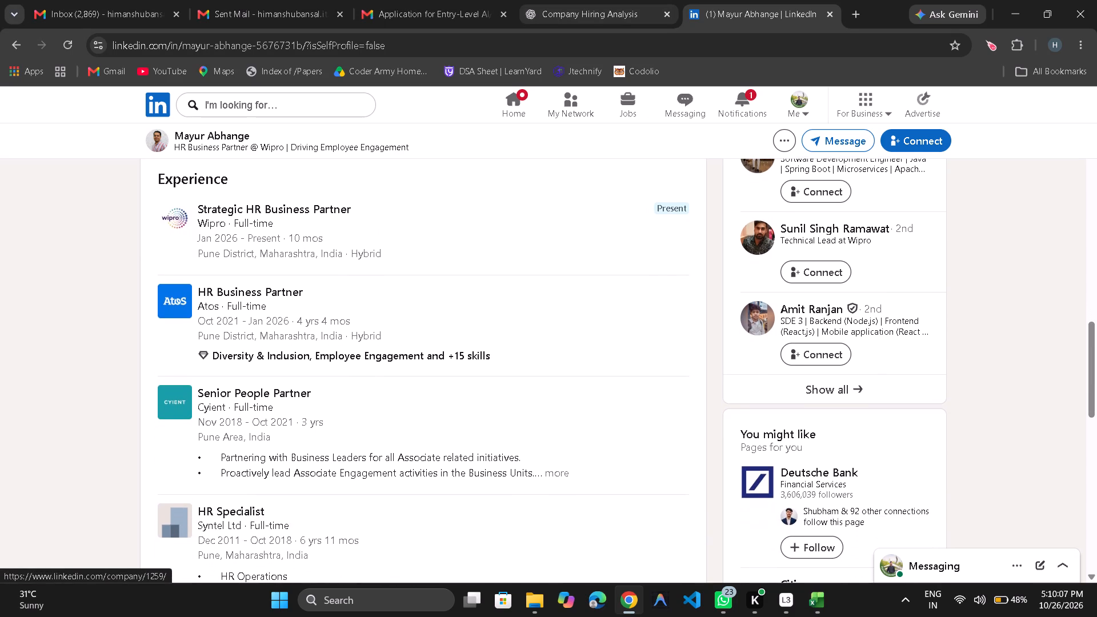
scroll(365, 442, "down", 1)
scroll(365, 442, "up", 1)
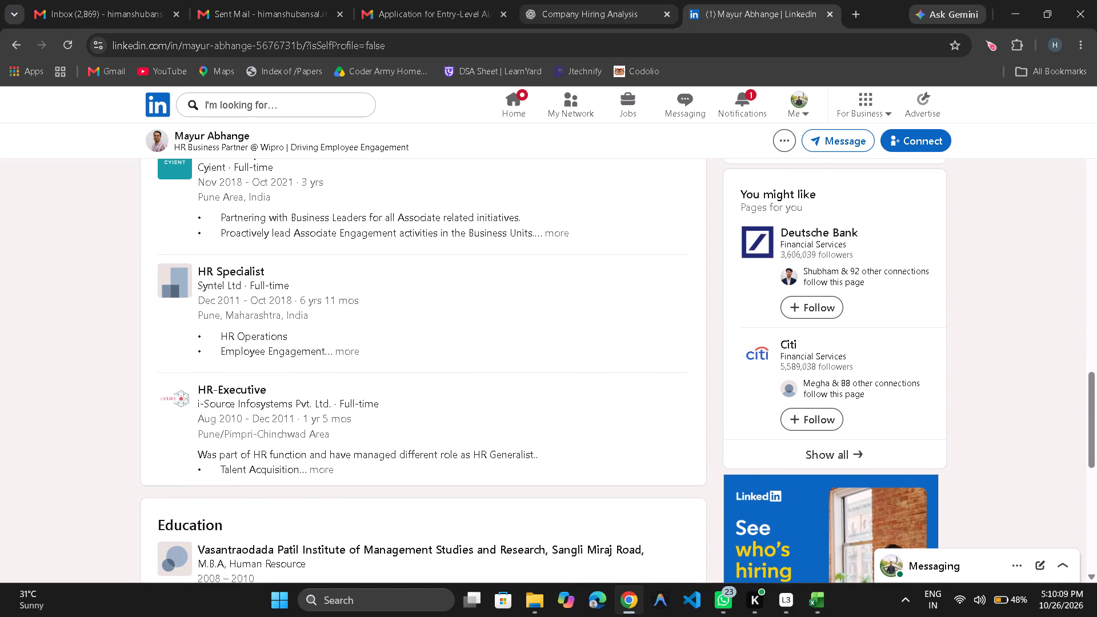
scroll(365, 442, "up", 4)
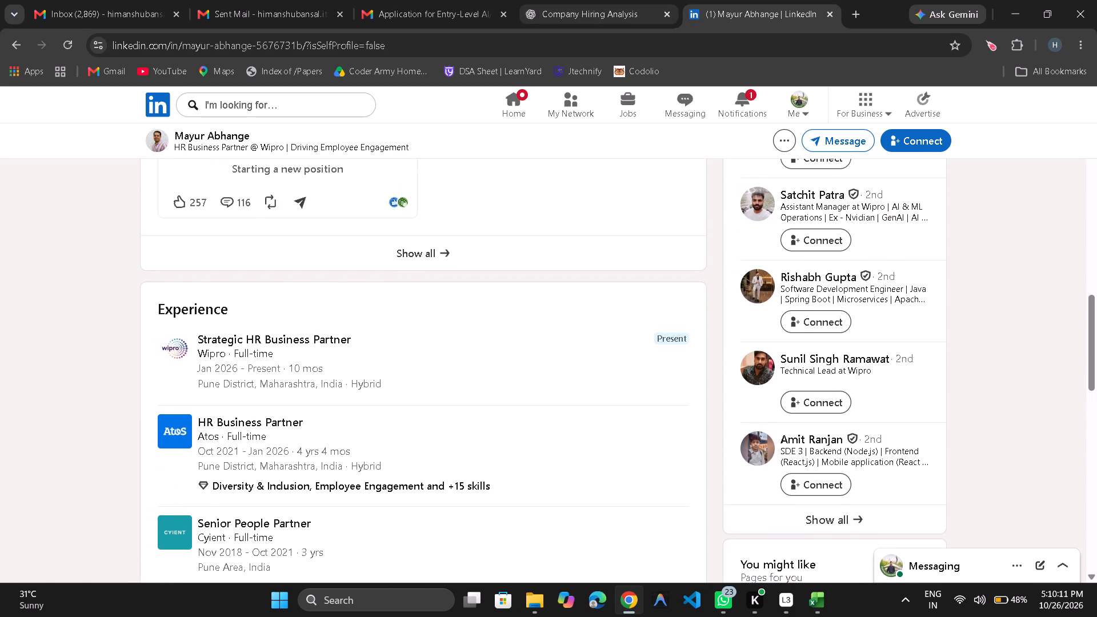
scroll(365, 442, "up", 2)
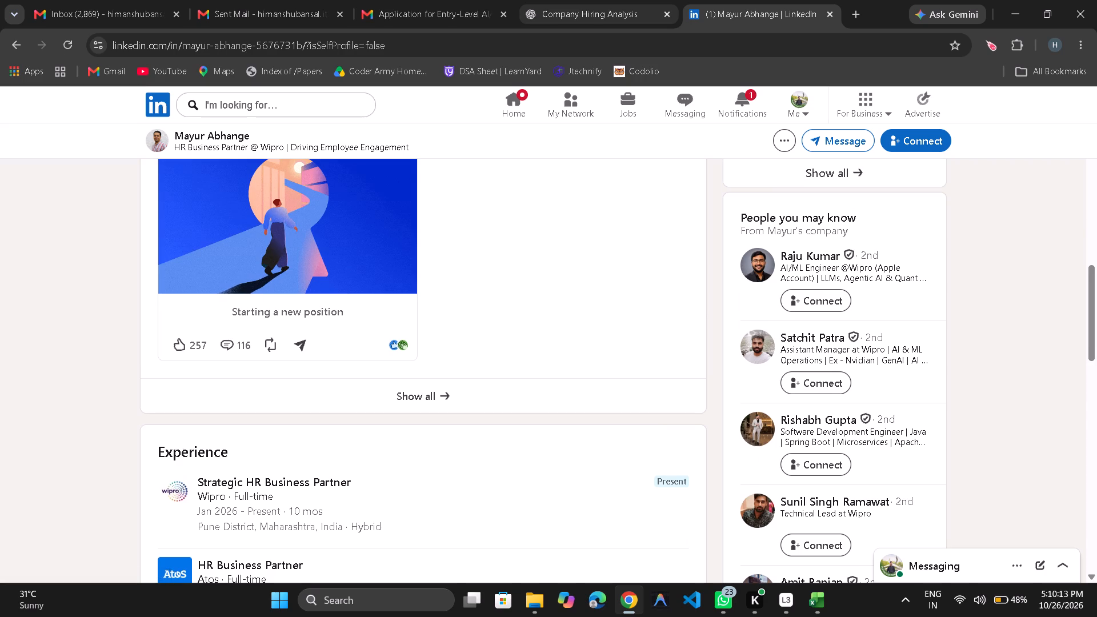
scroll(365, 442, "up", 5)
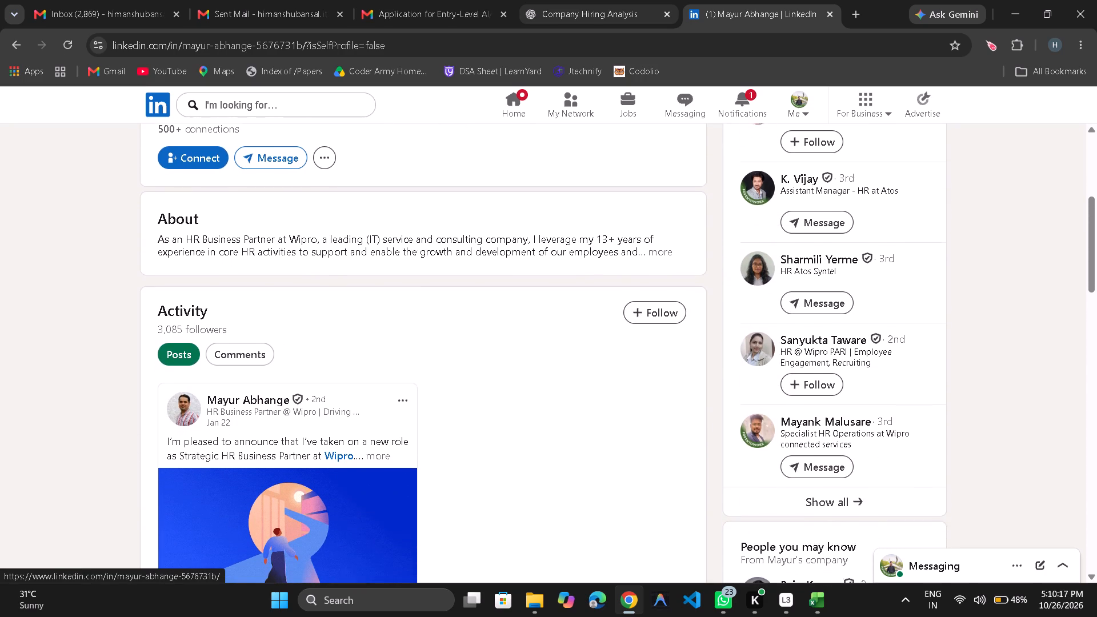
Open the HR contact's Jan 22 post about the new Wipro role in full.
left_click(383, 445)
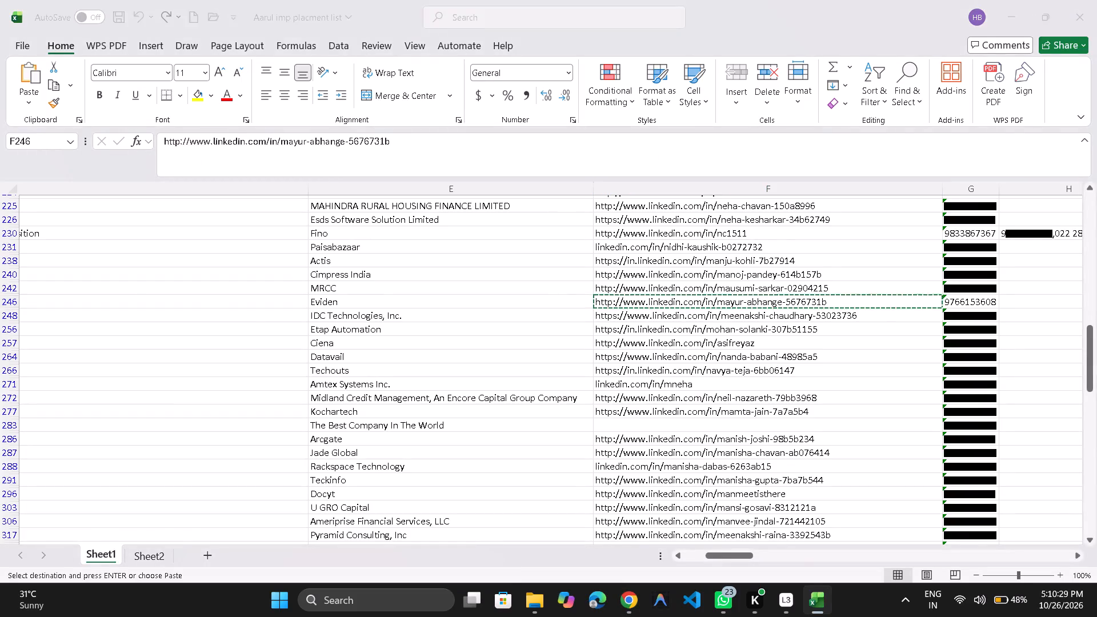
left_click(595, 0)
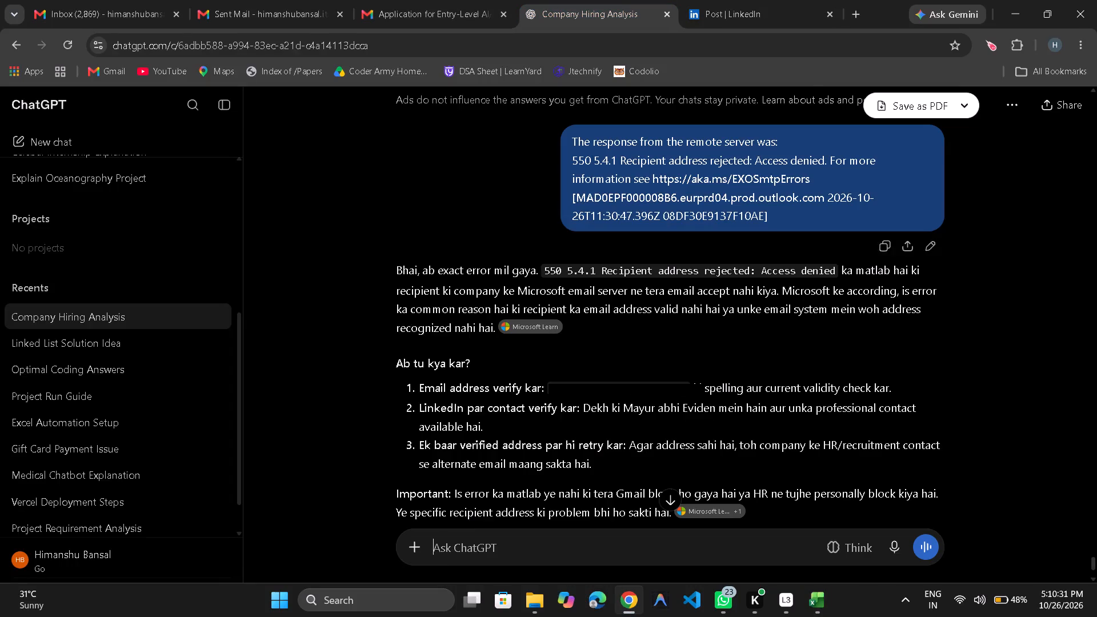
left_click(720, 0)
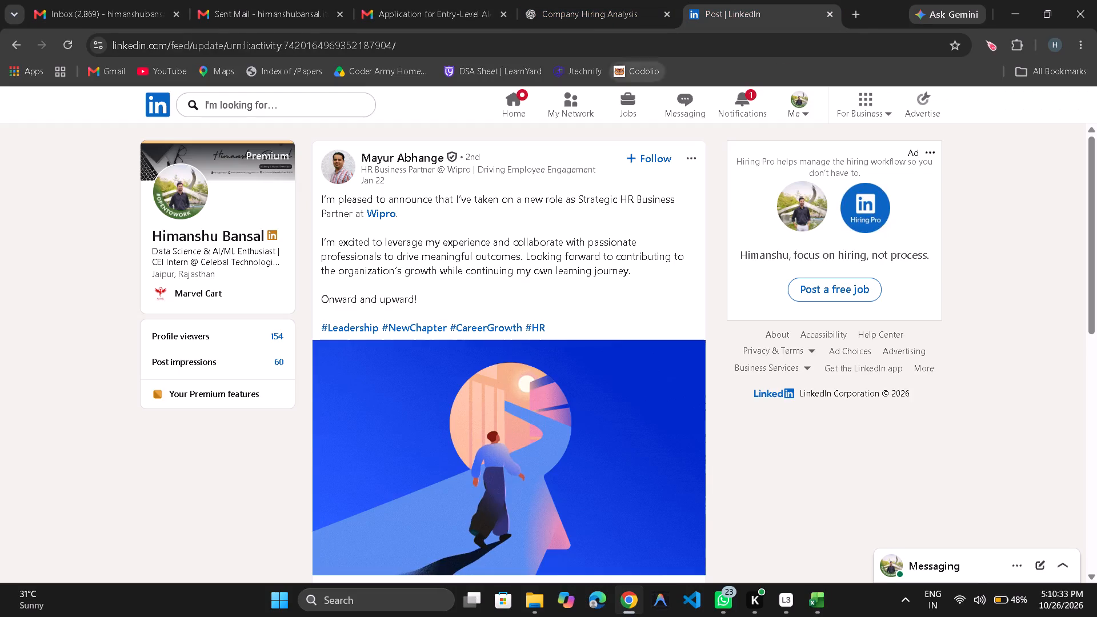
Return to the post author's profile and check the contact info listed there.
left_click(391, 151)
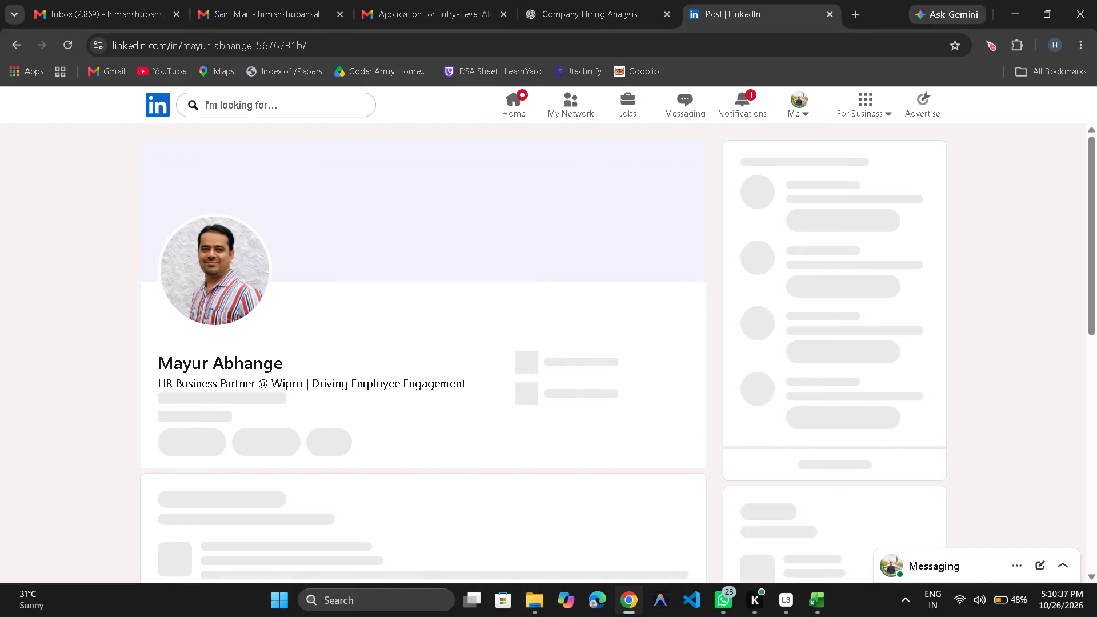
left_click(359, 399)
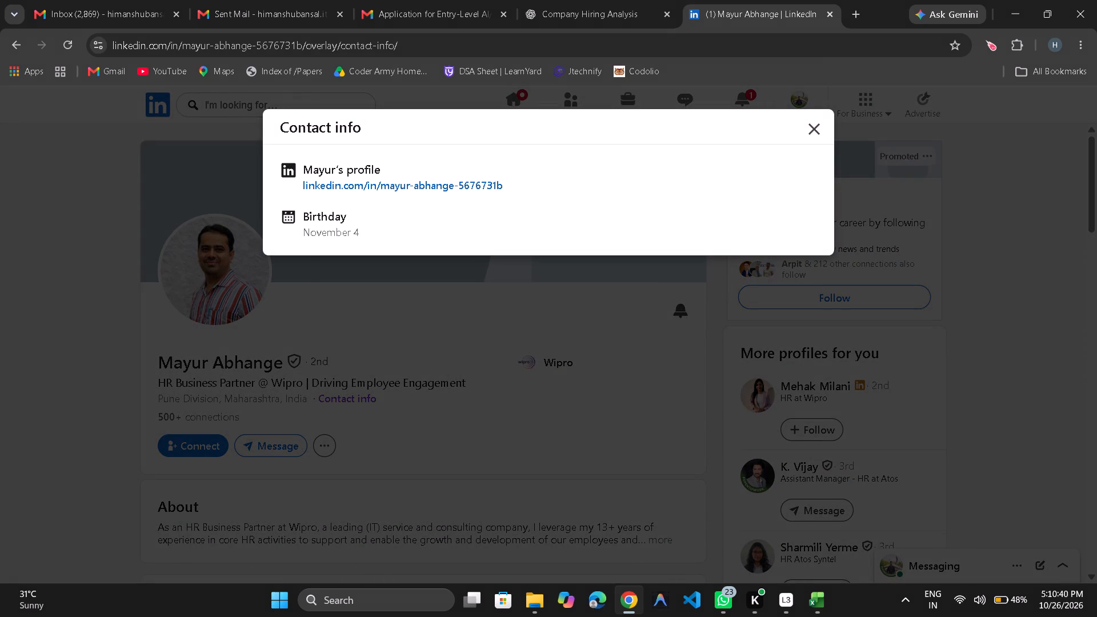
left_click(815, 127)
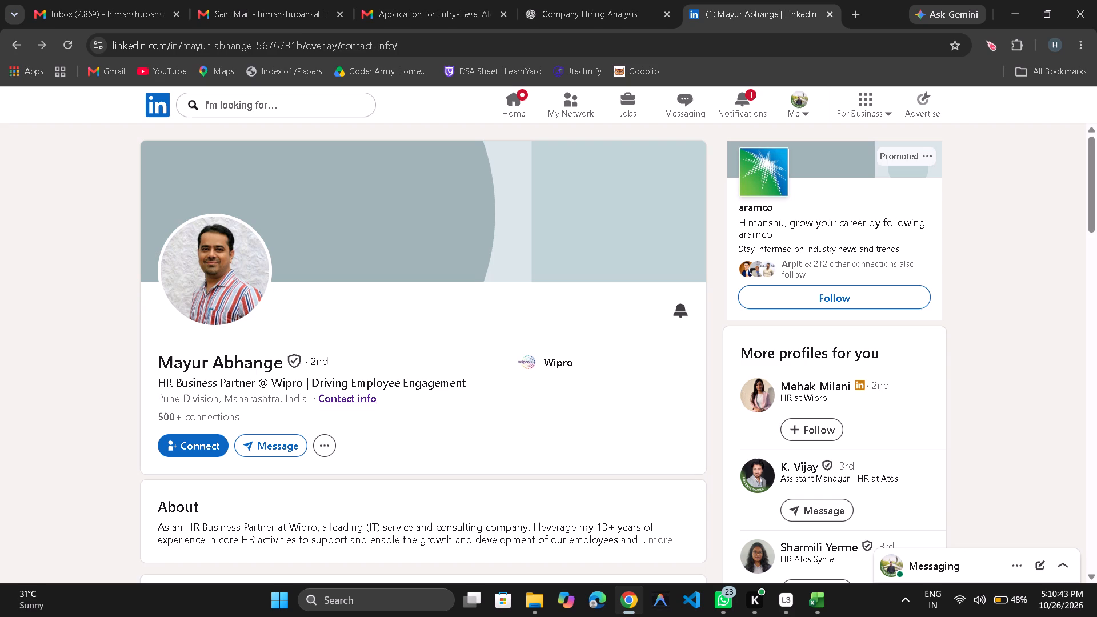
Send the HR contact at Wipro a connection invitation without a note.
left_click(197, 447)
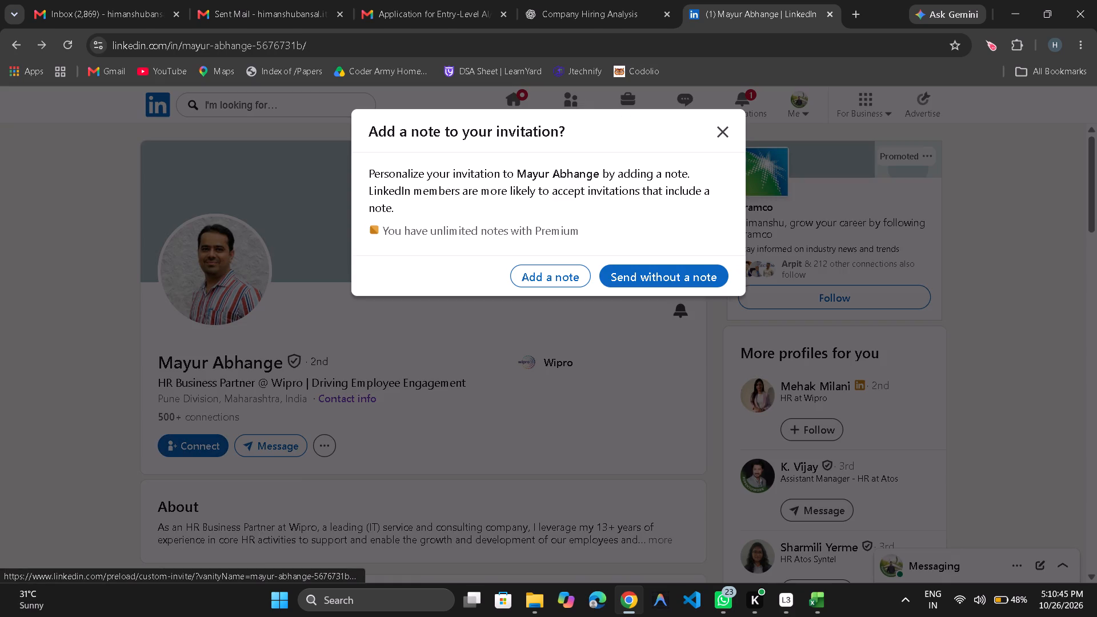
left_click(646, 275)
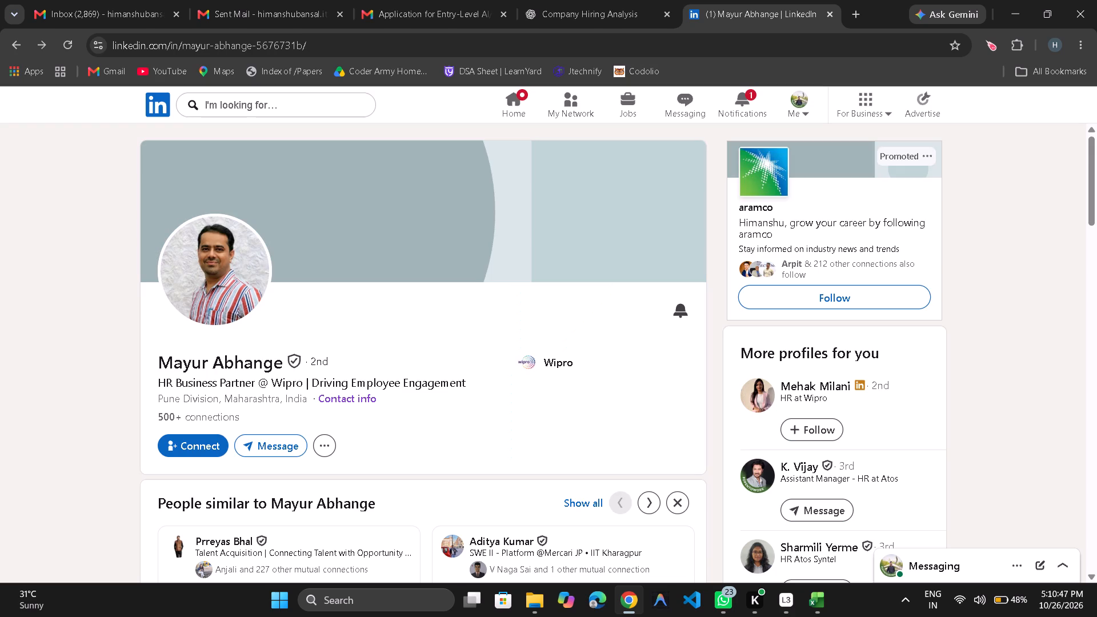
Review the HR contact's recent comments and posts, and read the full About text on the profile.
scroll(471, 434, "down", 3)
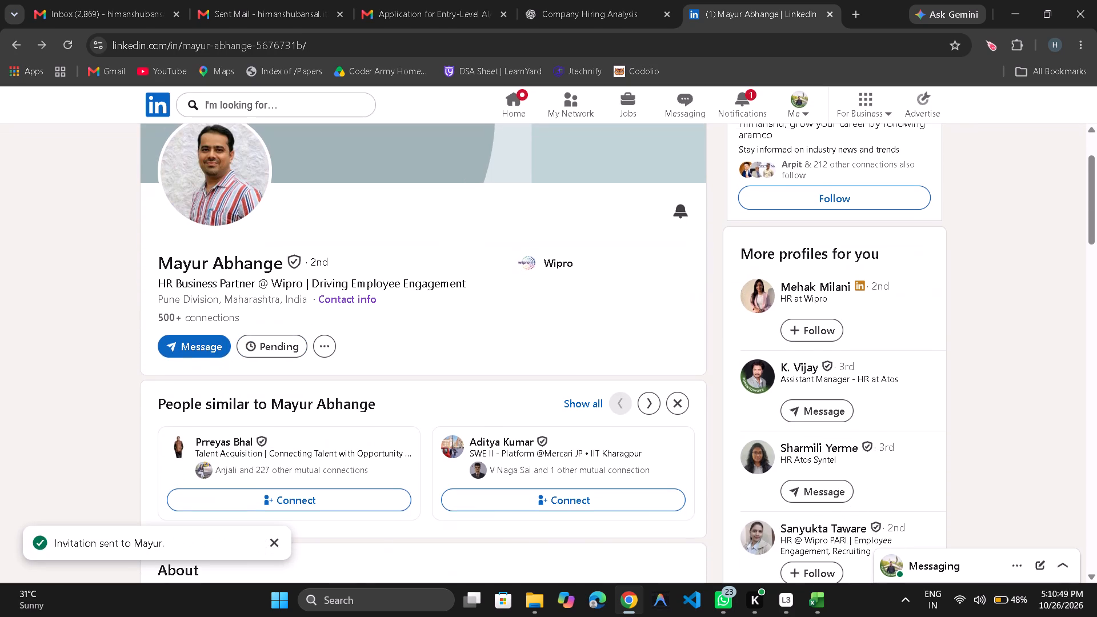
scroll(471, 434, "down", 6)
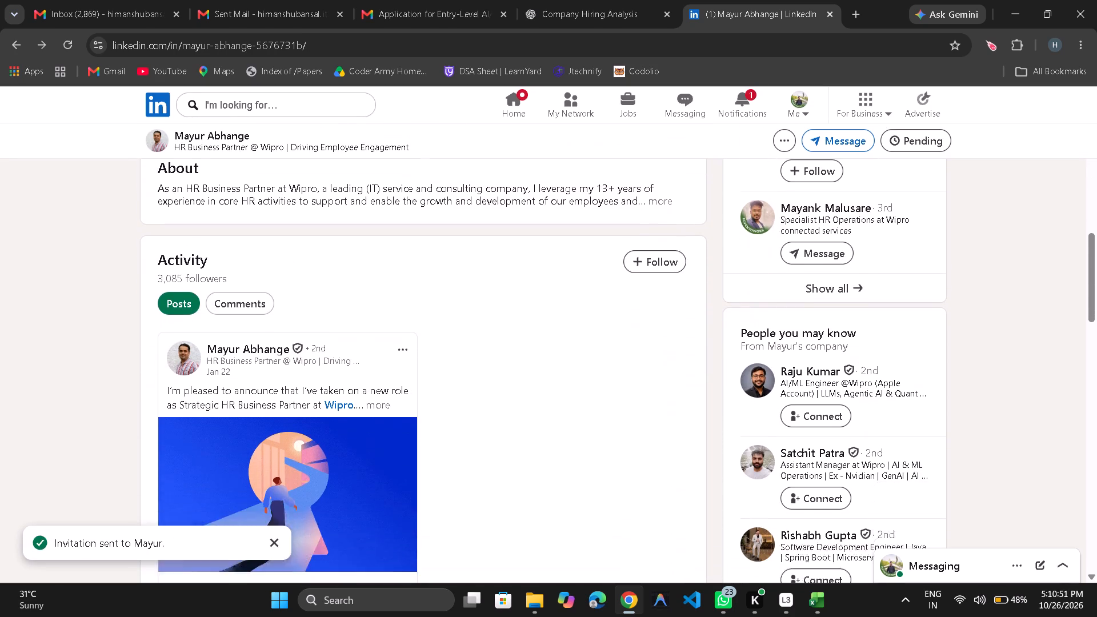
scroll(471, 434, "down", 2)
left_click(230, 277)
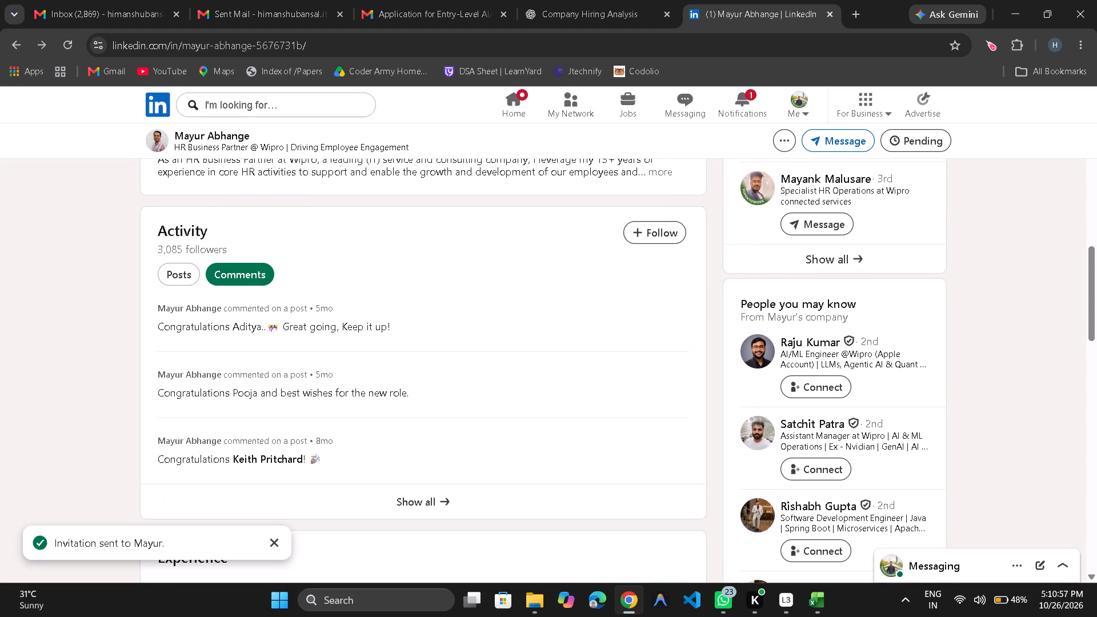
left_click(178, 279)
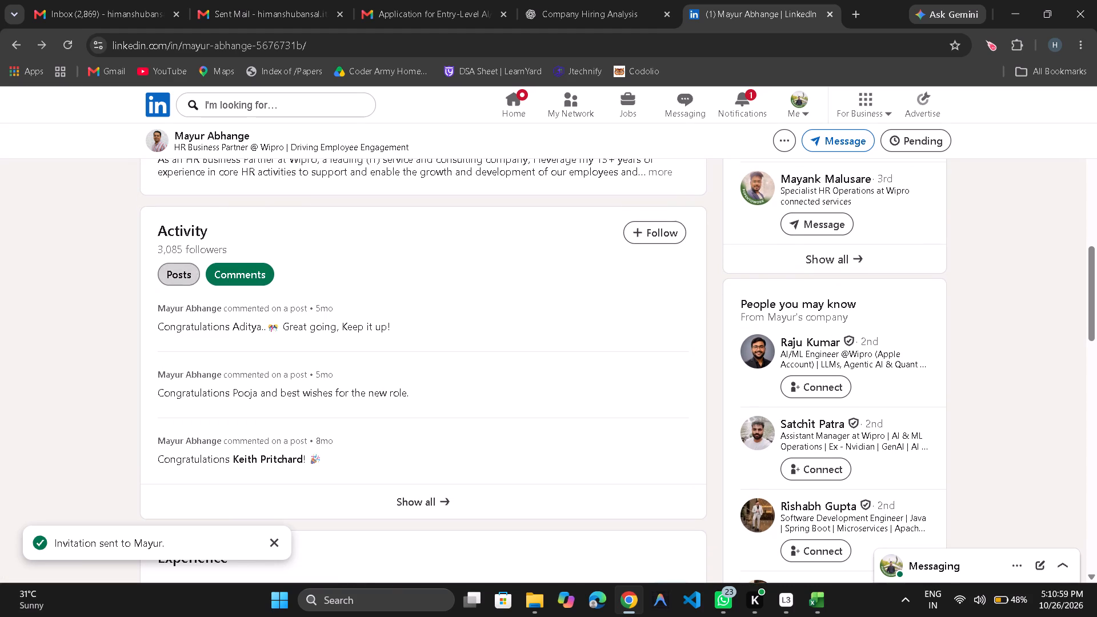
scroll(507, 219, "up", 2)
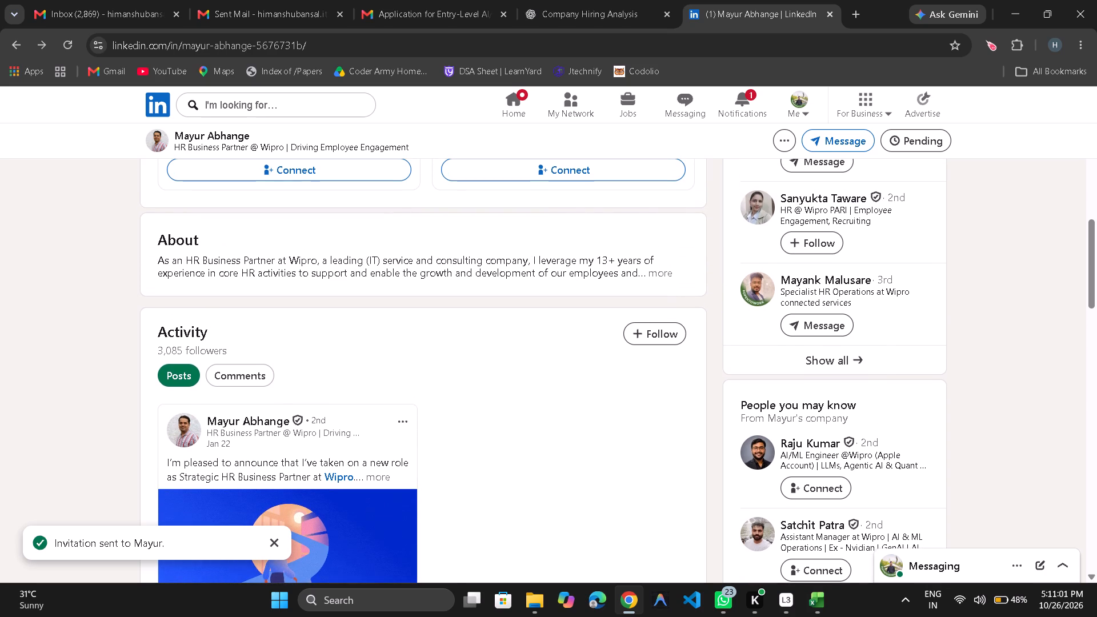
left_click(664, 279)
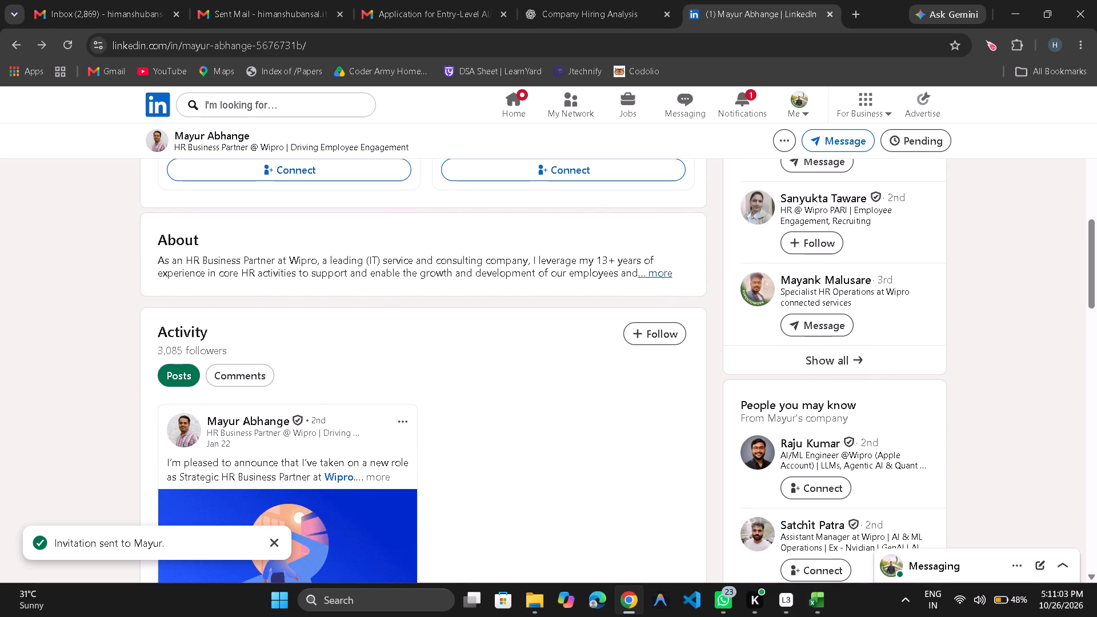
left_click(668, 272)
scroll(401, 346, "up", 1)
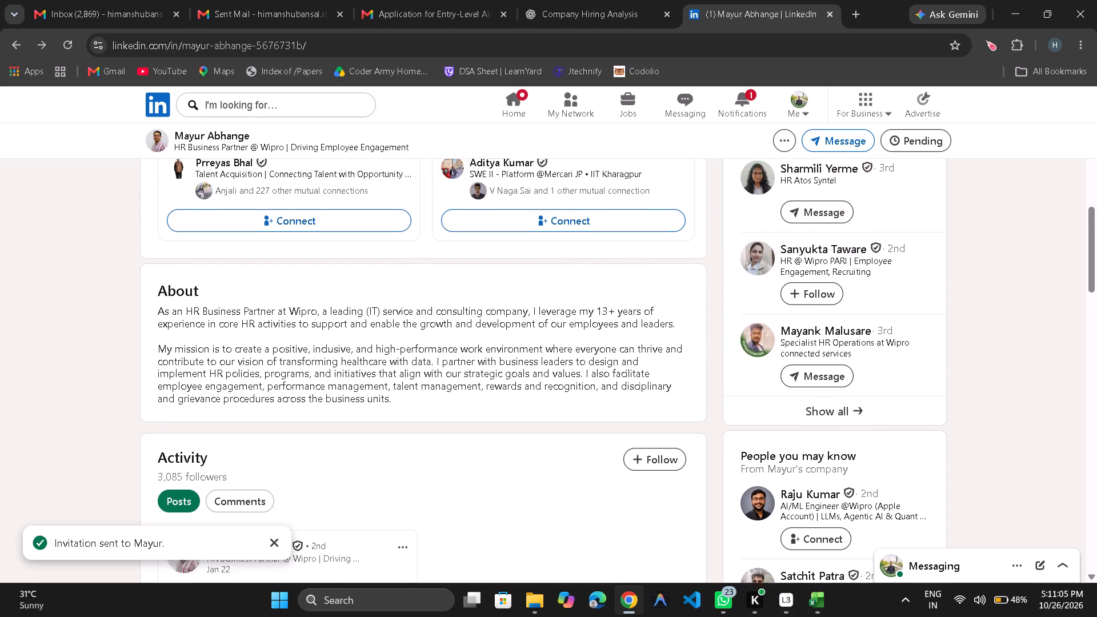
scroll(401, 346, "up", 5)
scroll(401, 346, "down", 1)
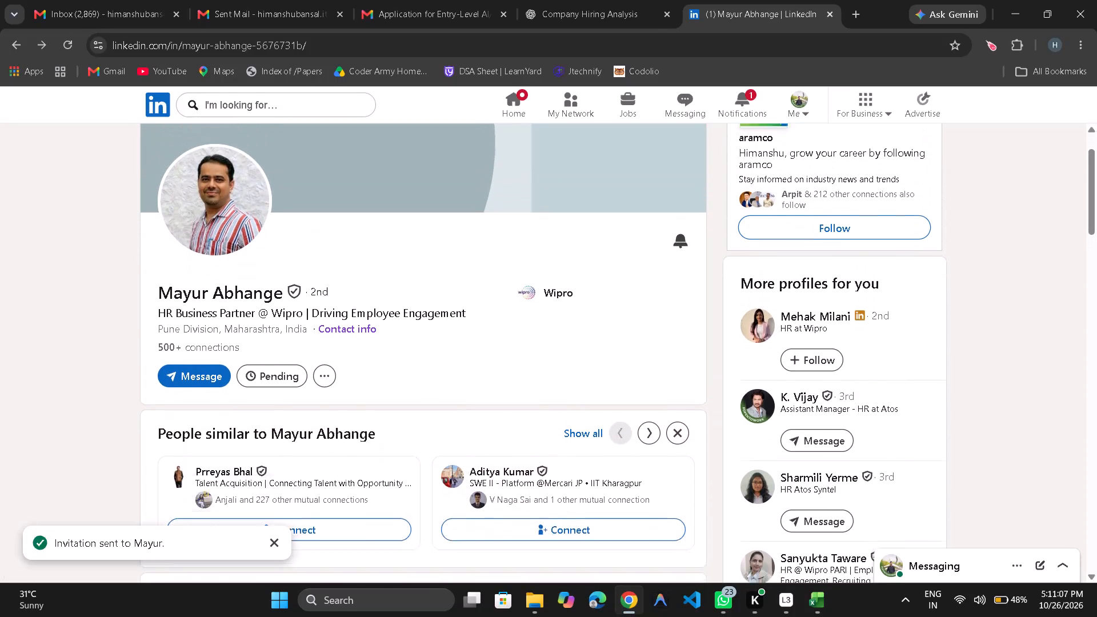
scroll(401, 346, "down", 1)
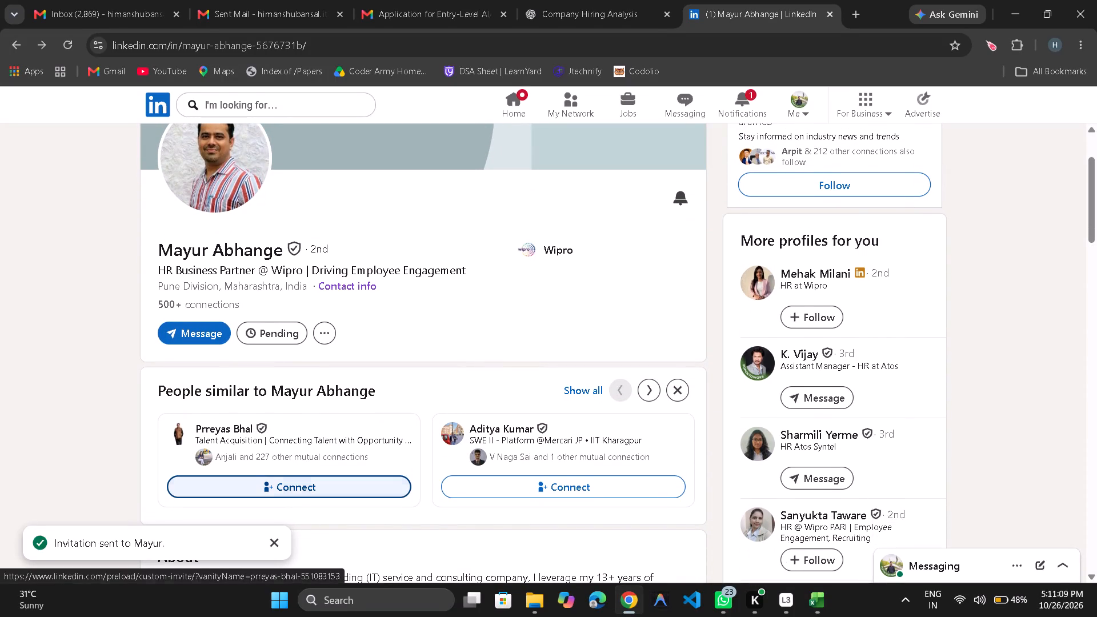
Send a connection invitation without a note to the suggested SWE II Platform engineer at Mercari.
left_click(326, 484)
left_click(490, 484)
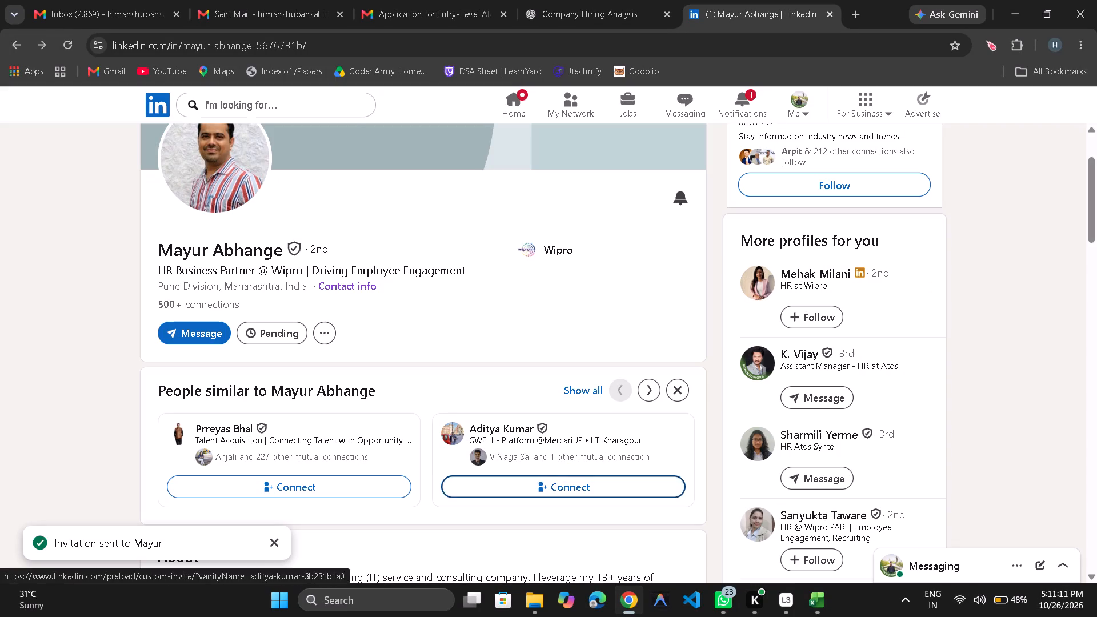
left_click(518, 481)
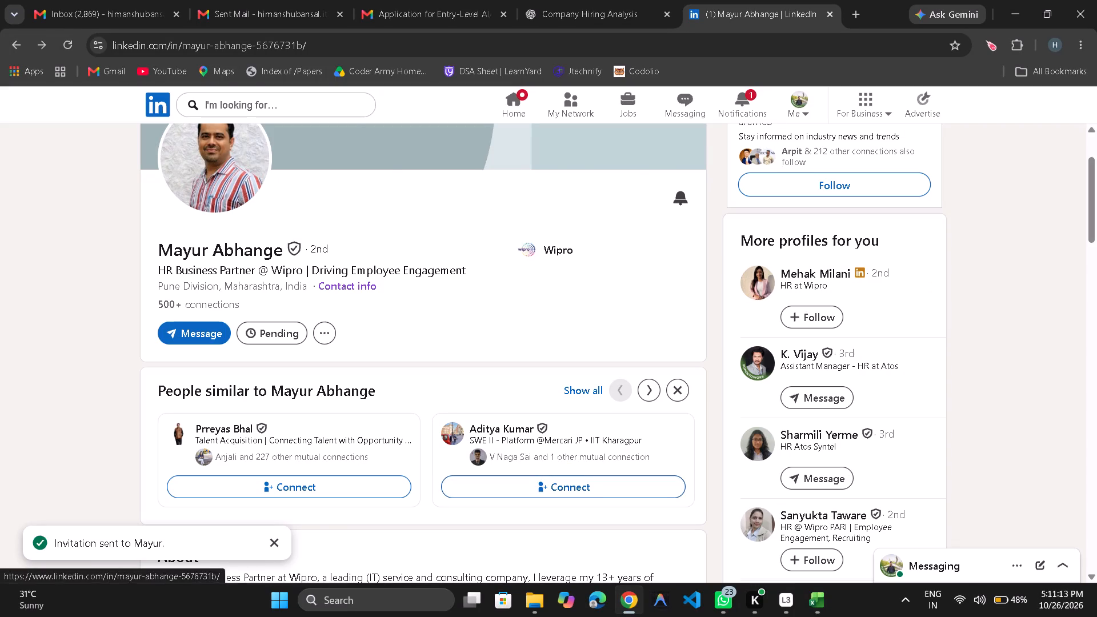
double_click(682, 249)
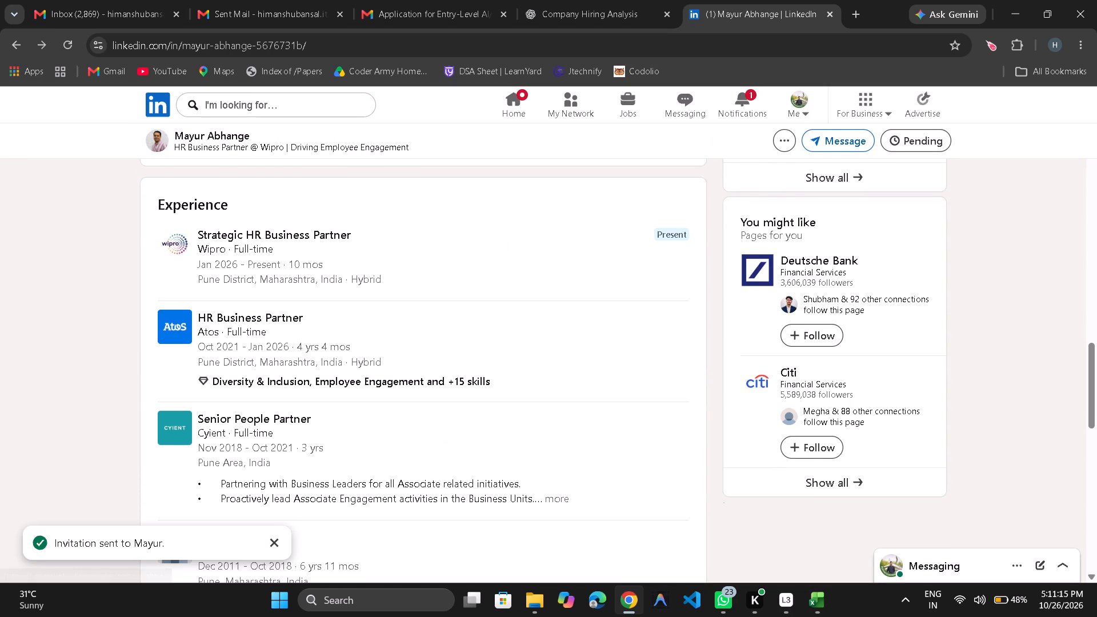
left_click(415, 353)
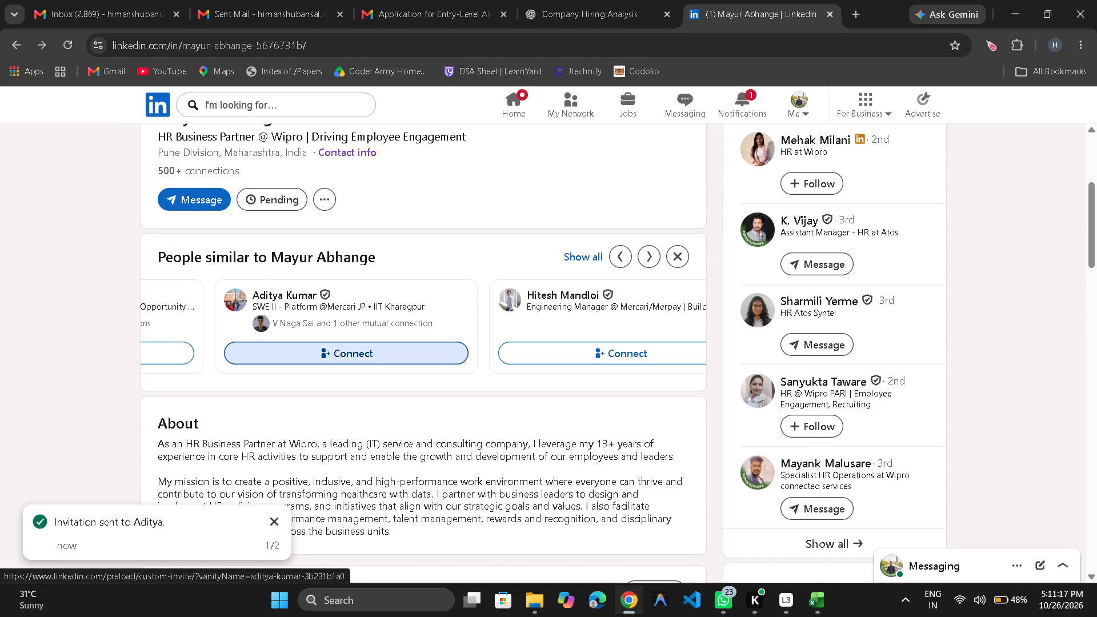
left_click(636, 246)
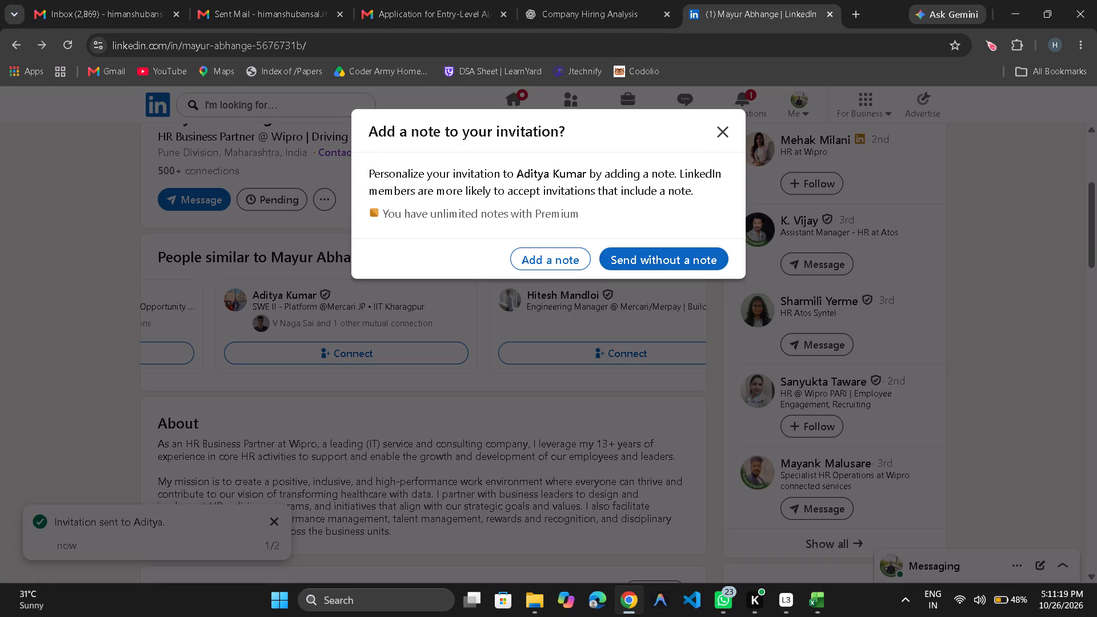
left_click(632, 253)
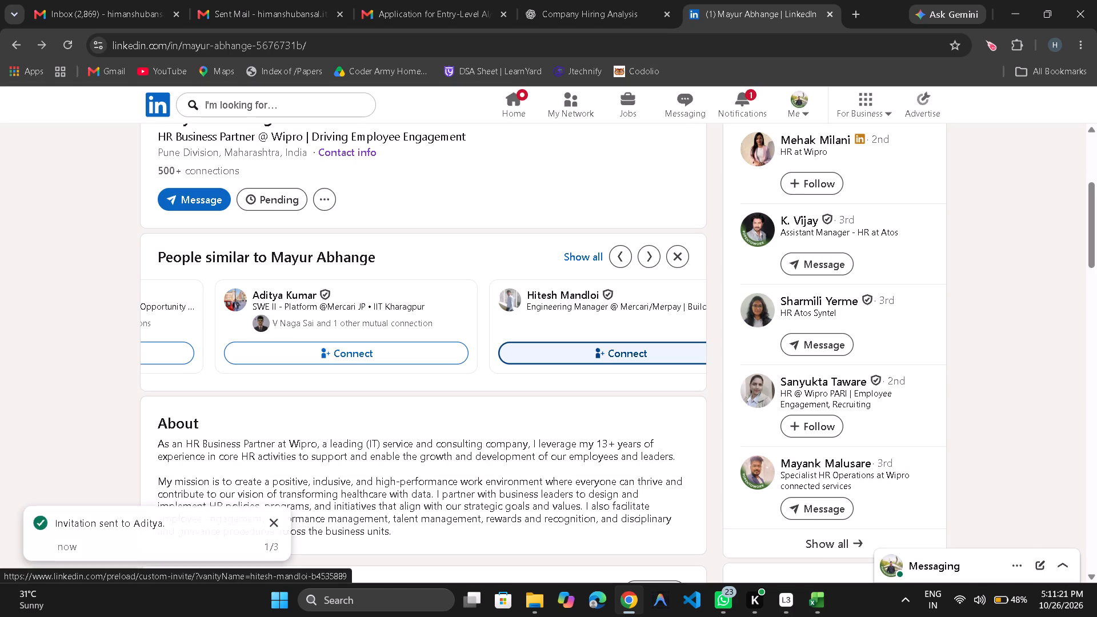
Send connection invitations without a note to the suggested Mercari/Merpay engineering manager and the Senior Executive specializing in Human Resources.
left_click(570, 345)
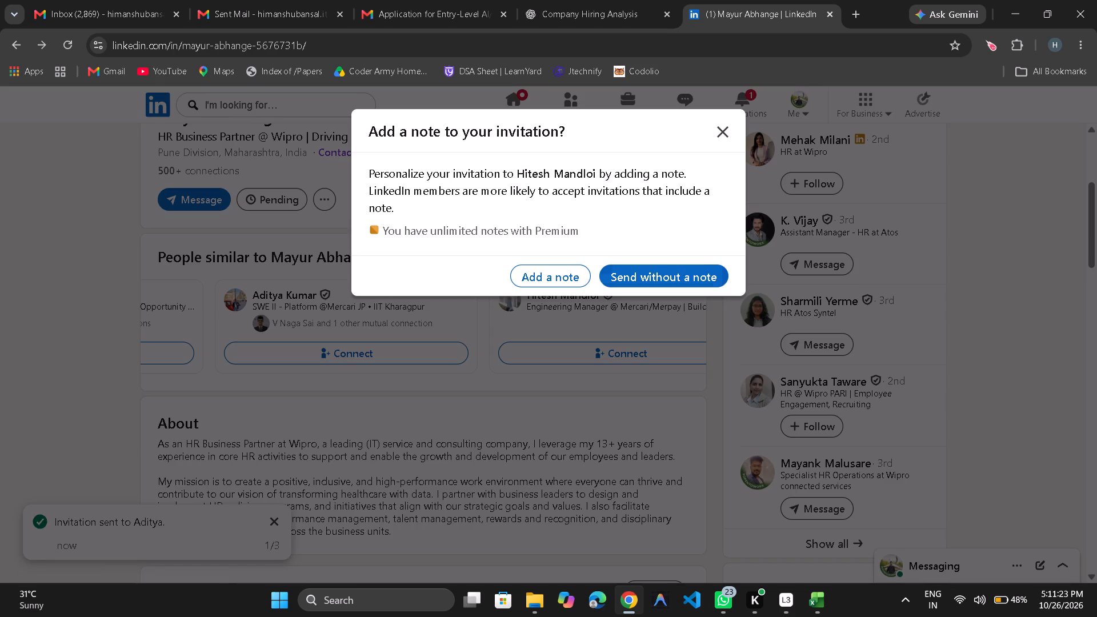
left_click(636, 275)
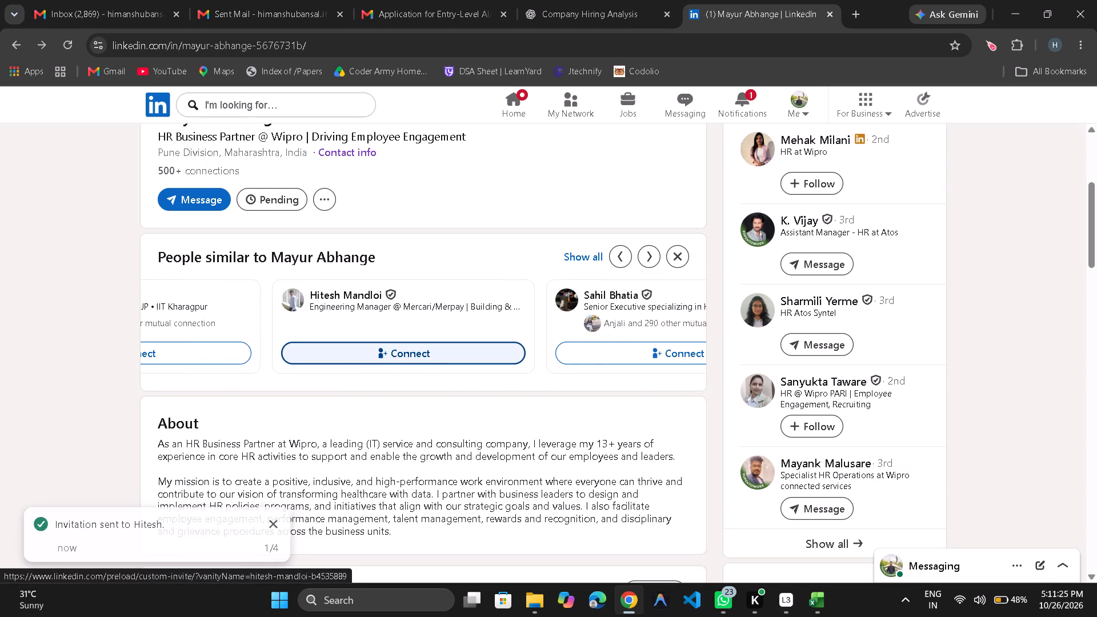
left_click(583, 344)
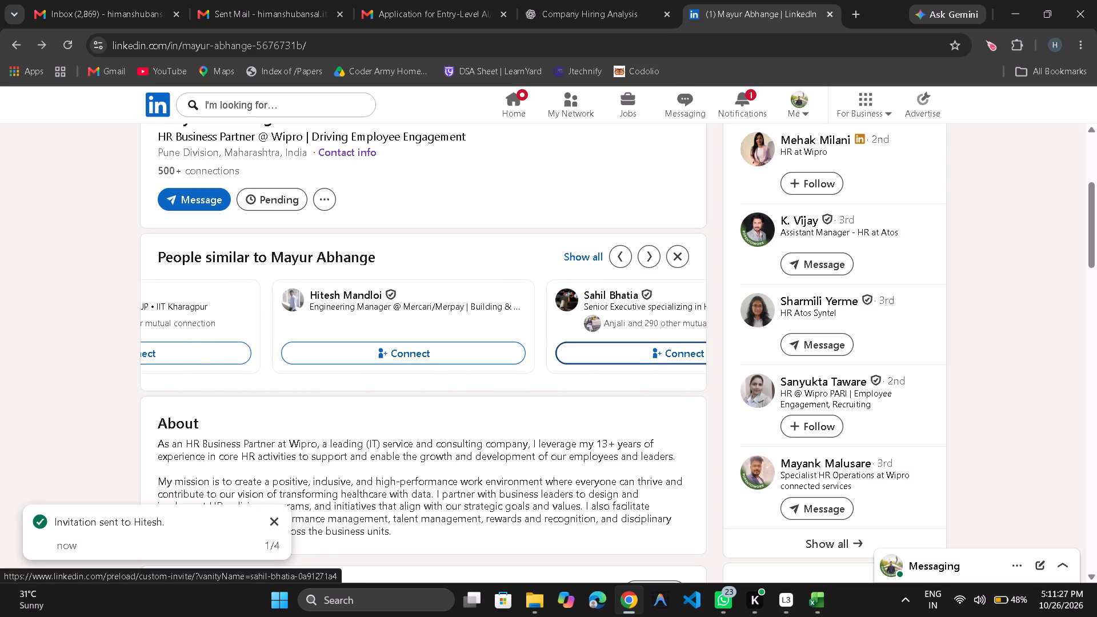
left_click(640, 251)
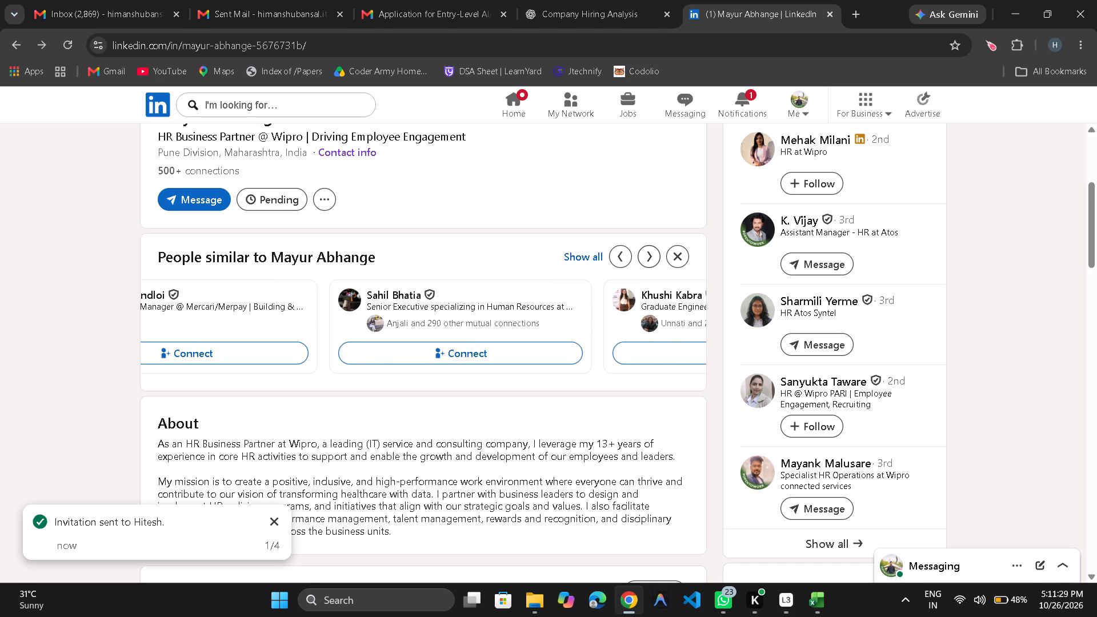
Send a connection invitation without a note to the suggested Graduate Engineer at HCLTech.
scroll(640, 345, "left", 6)
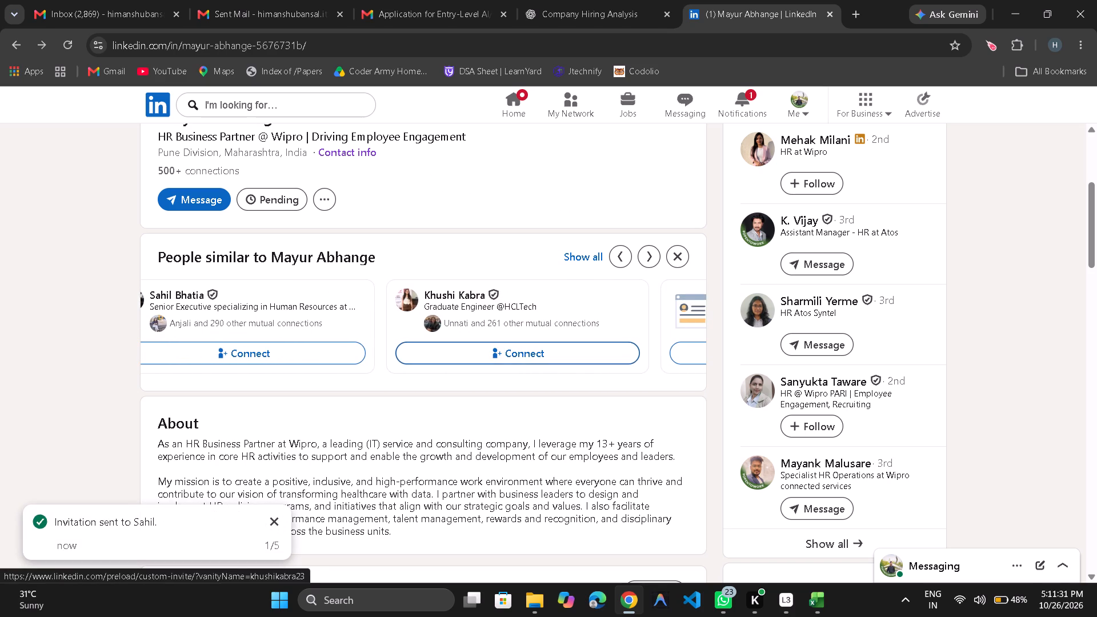
left_click(567, 338)
left_click(550, 346)
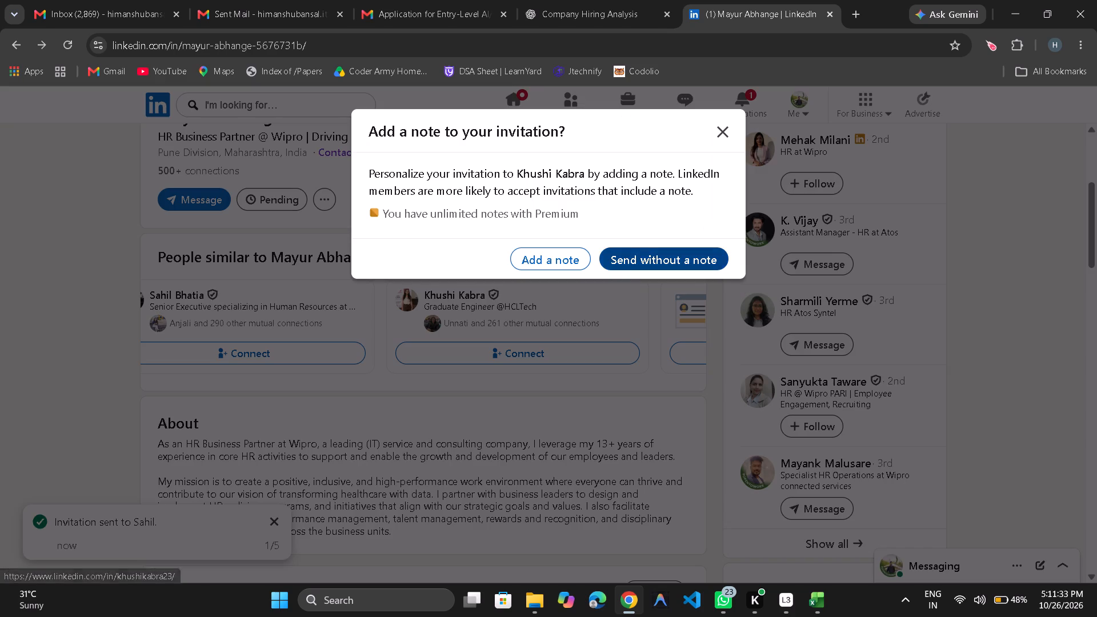
left_click(651, 256)
Go back to the first suggested person, the Talent Acquisition profile, and send a connection invitation without a note.
scroll(413, 328, "right", 8)
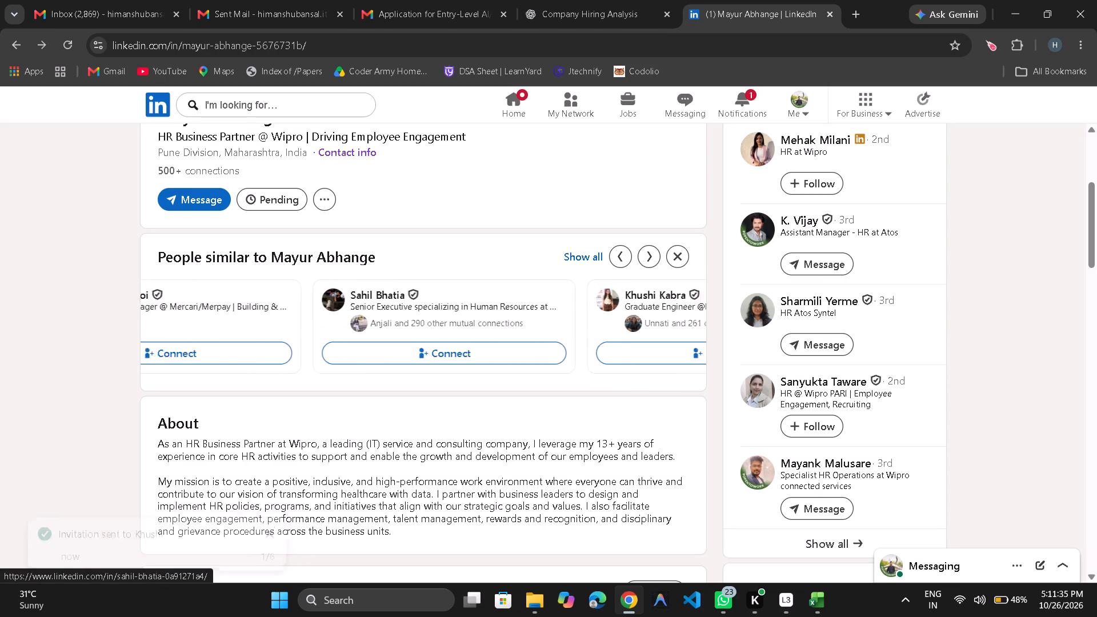
scroll(413, 328, "right", 20)
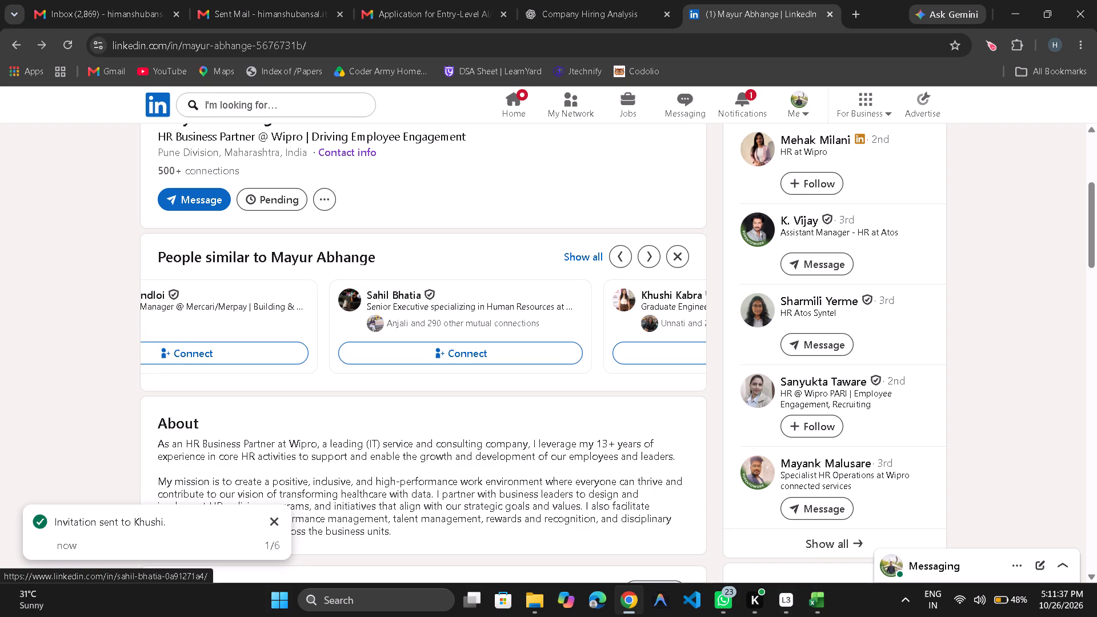
left_click(619, 259)
left_click(619, 259)
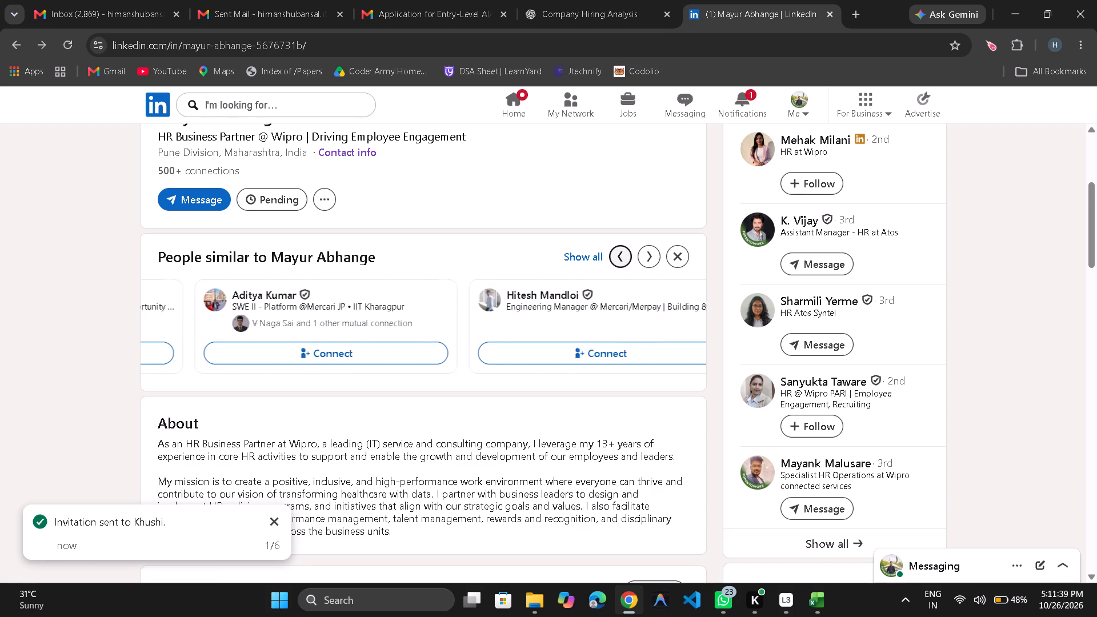
left_click(619, 259)
left_click(619, 259)
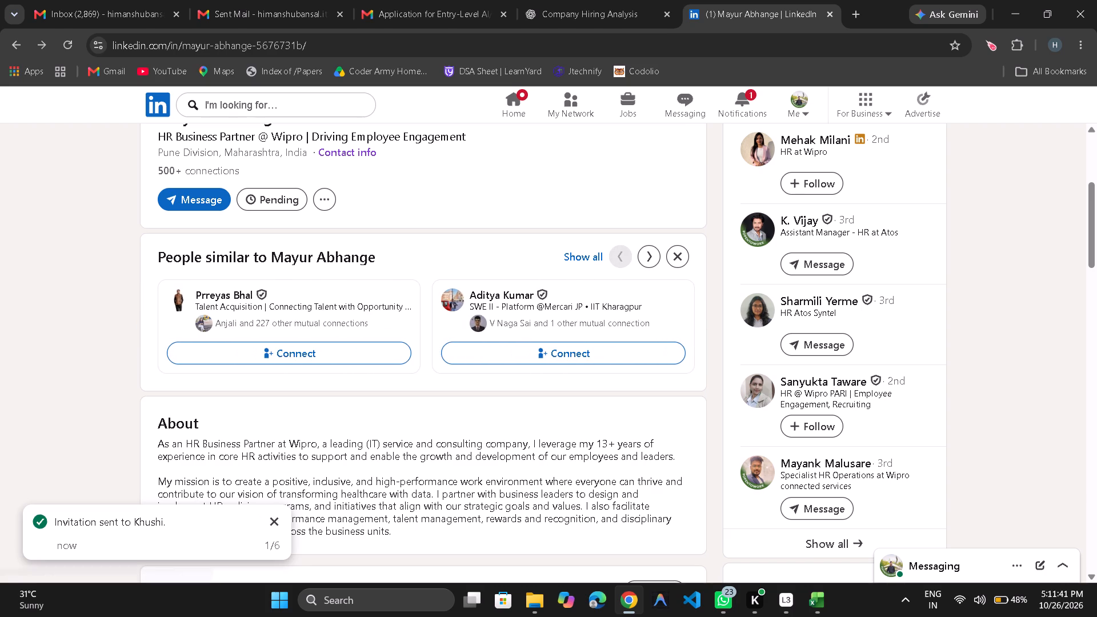
left_click(359, 348)
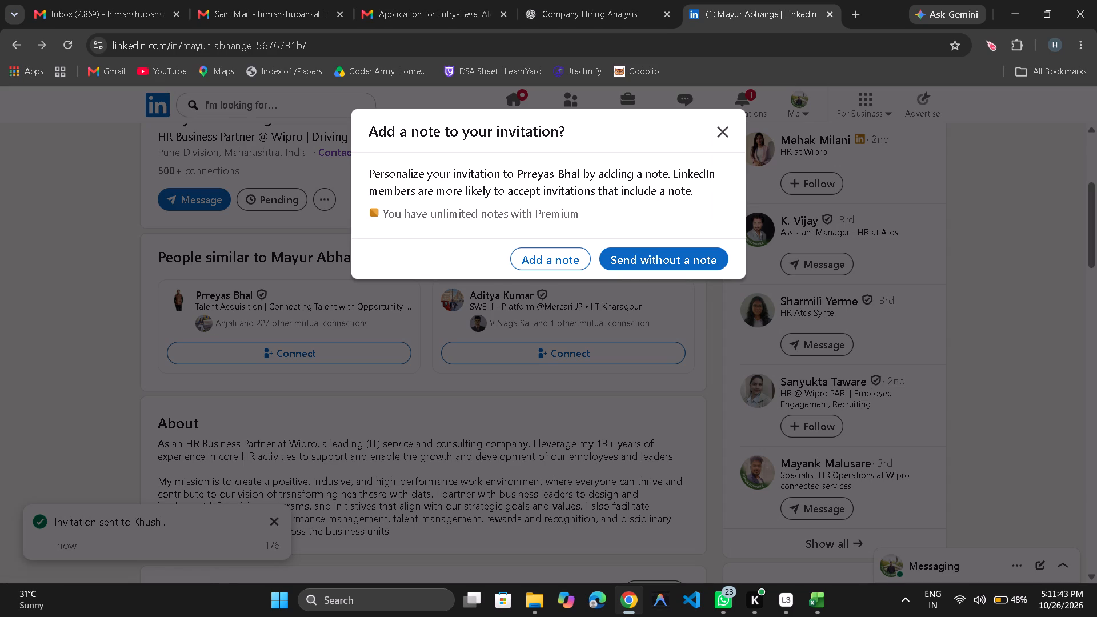
left_click(652, 254)
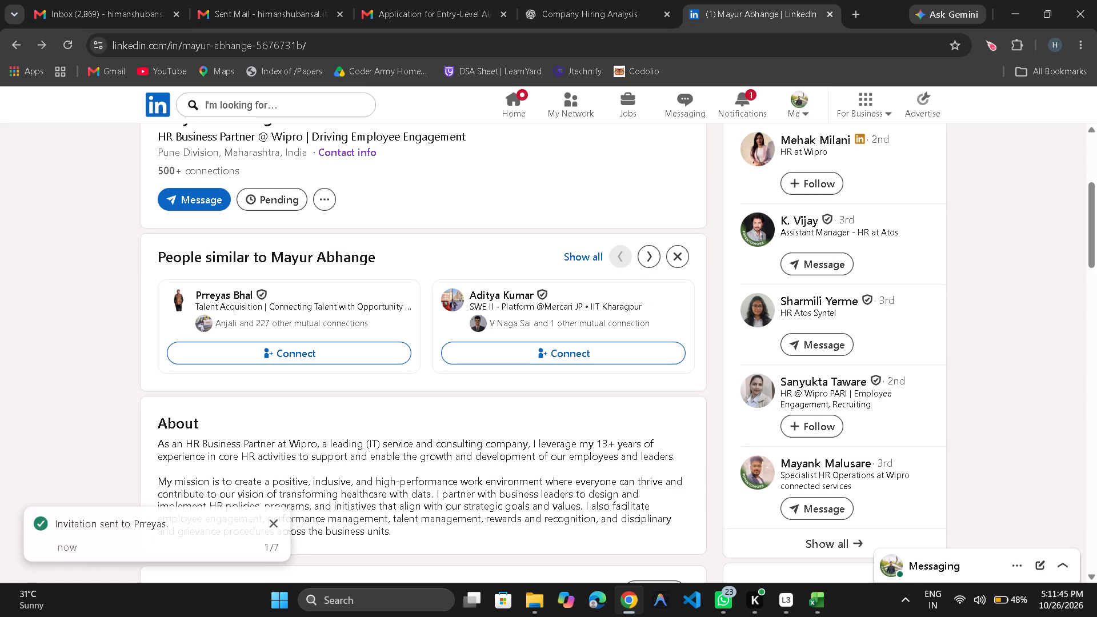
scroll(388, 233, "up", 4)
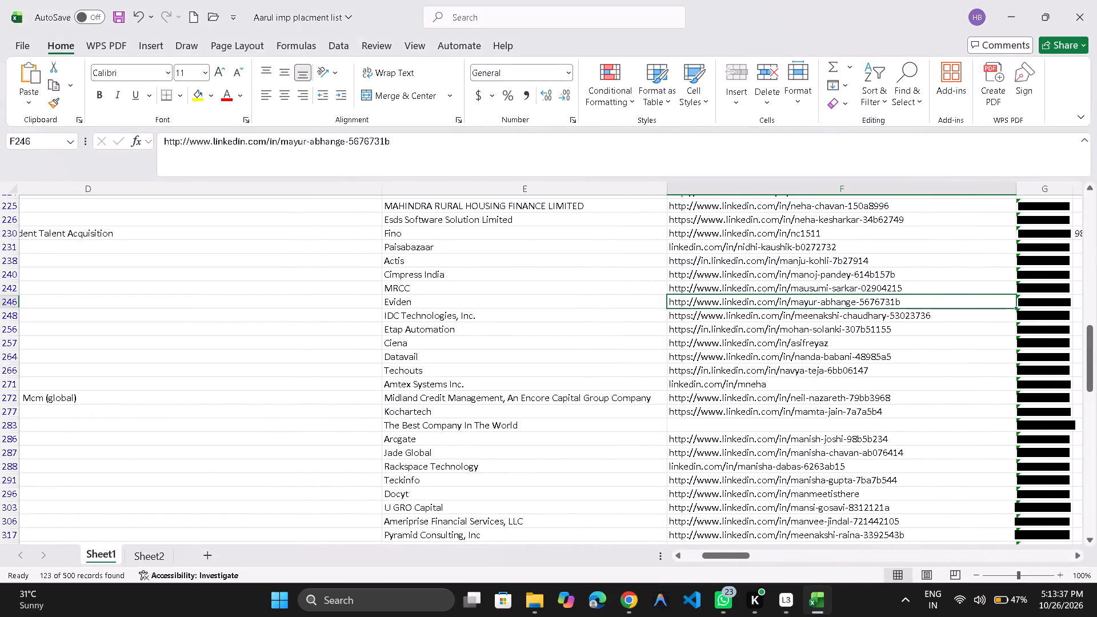
left_click(456, 362)
scroll(456, 362, "right", 6)
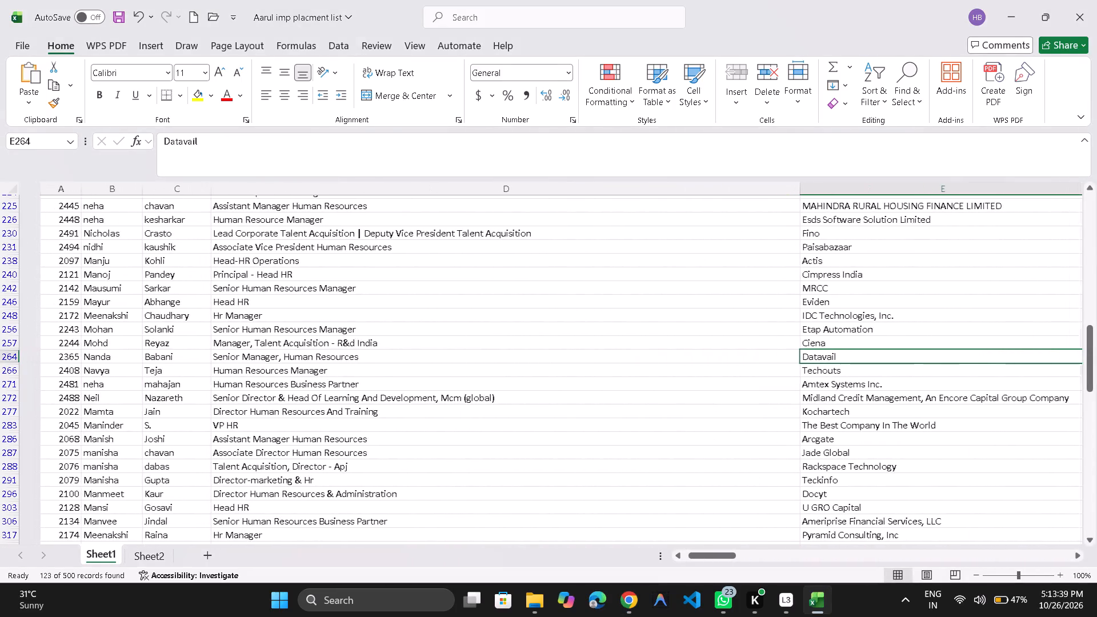
scroll(456, 362, "right", 1)
scroll(456, 362, "left", 7)
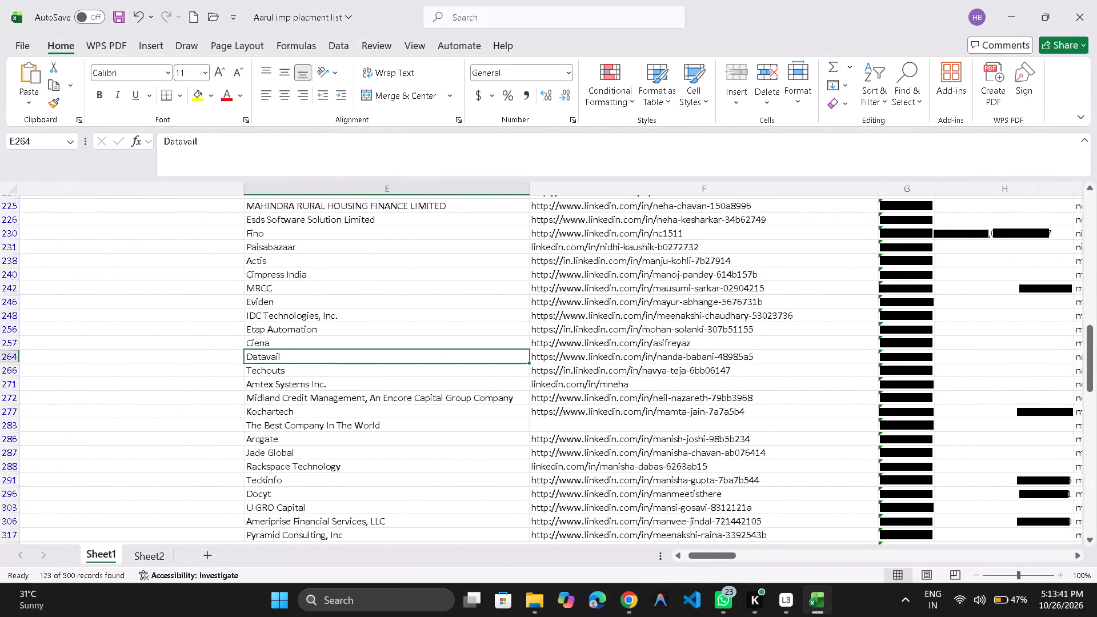
left_click(587, 361)
key("ctrl+c")
scroll(587, 361, "right", 7)
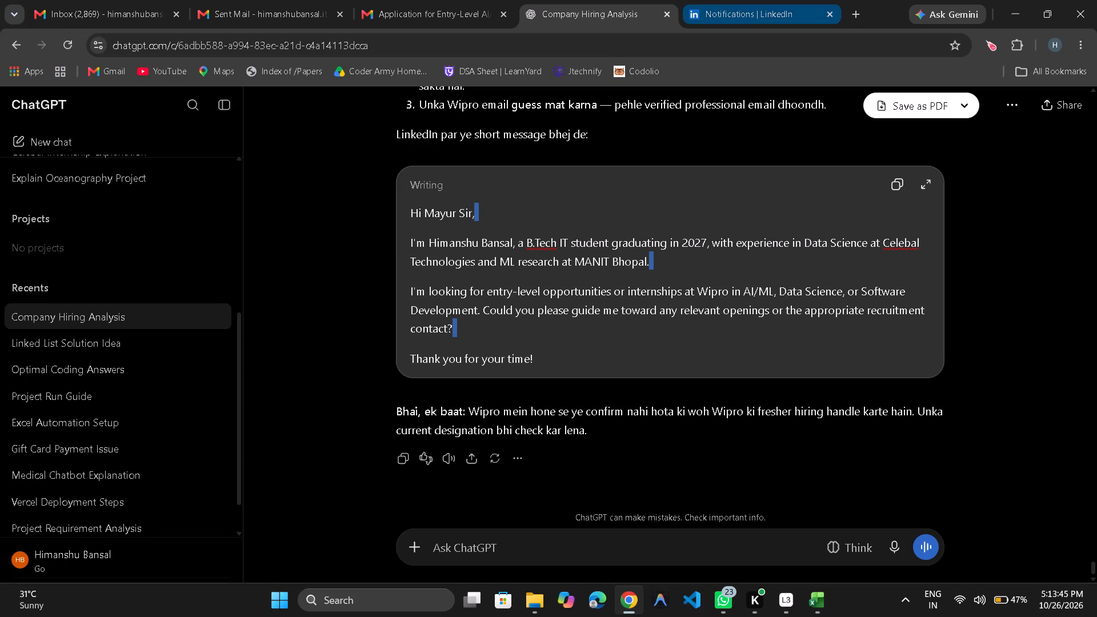
left_click(859, 0)
key("ctrl+v")
key("Return")
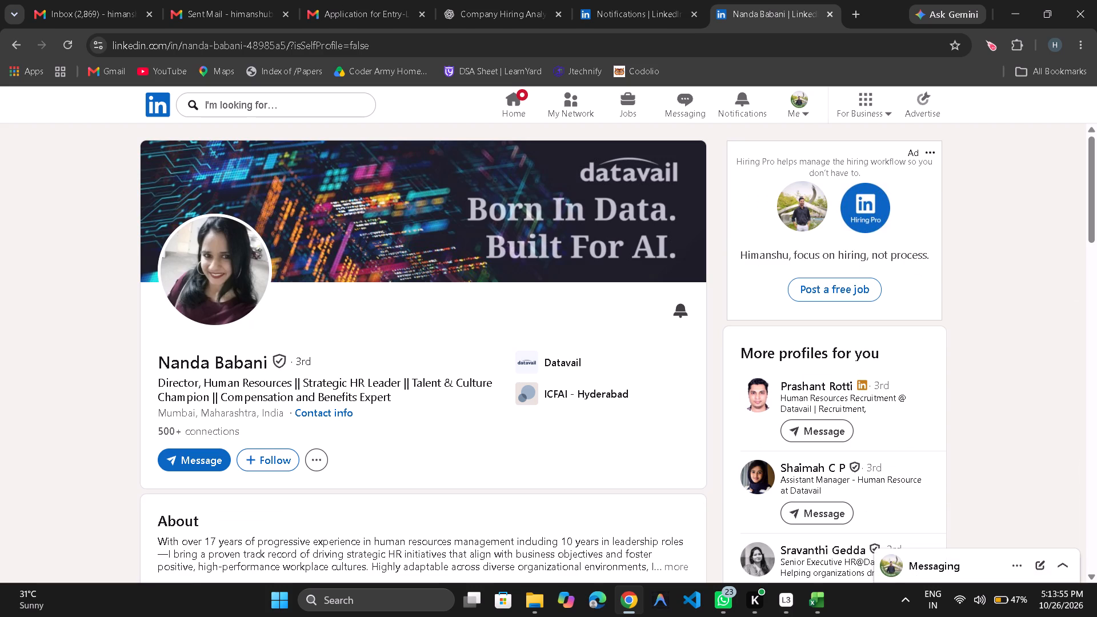
Review the Datavail HR contact's work experience on LinkedIn and follow the profile.
scroll(435, 435, "down", 7)
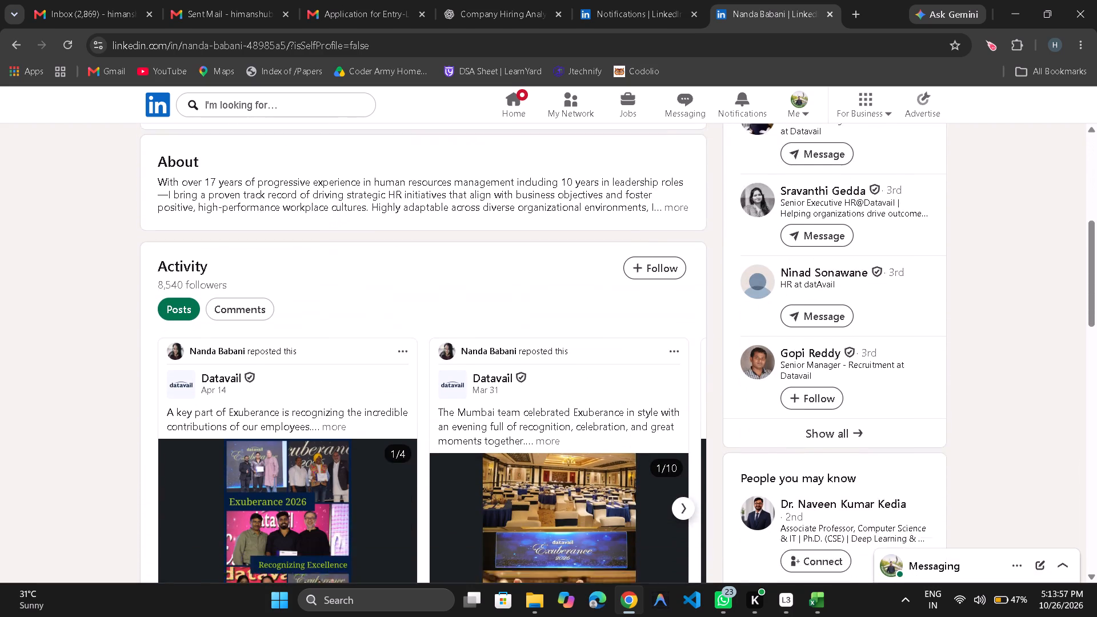
scroll(435, 435, "down", 4)
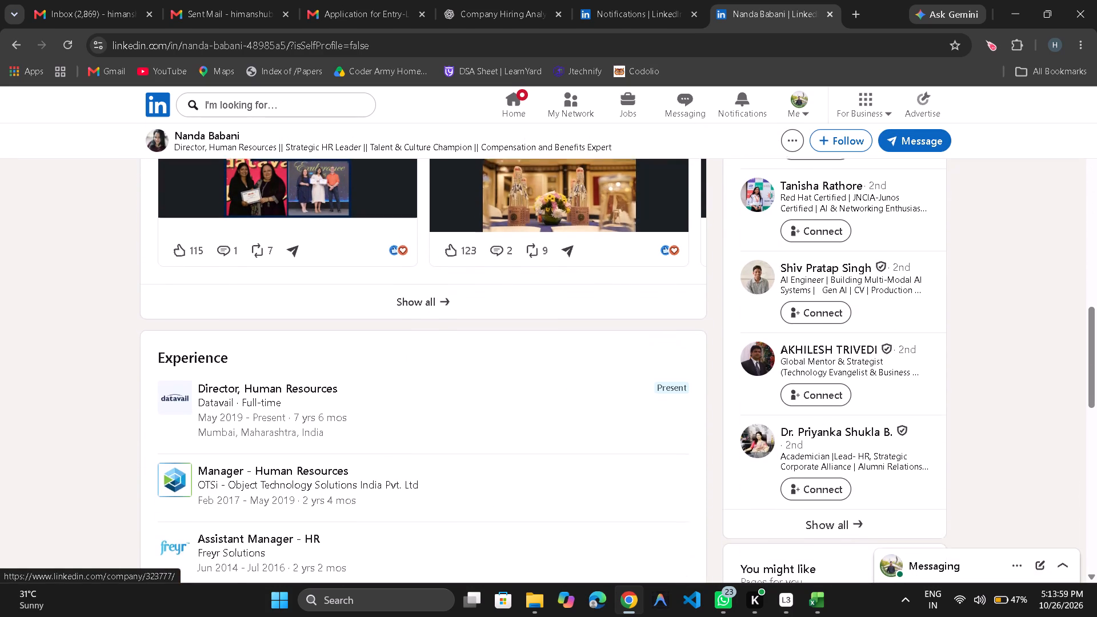
scroll(435, 435, "down", 1)
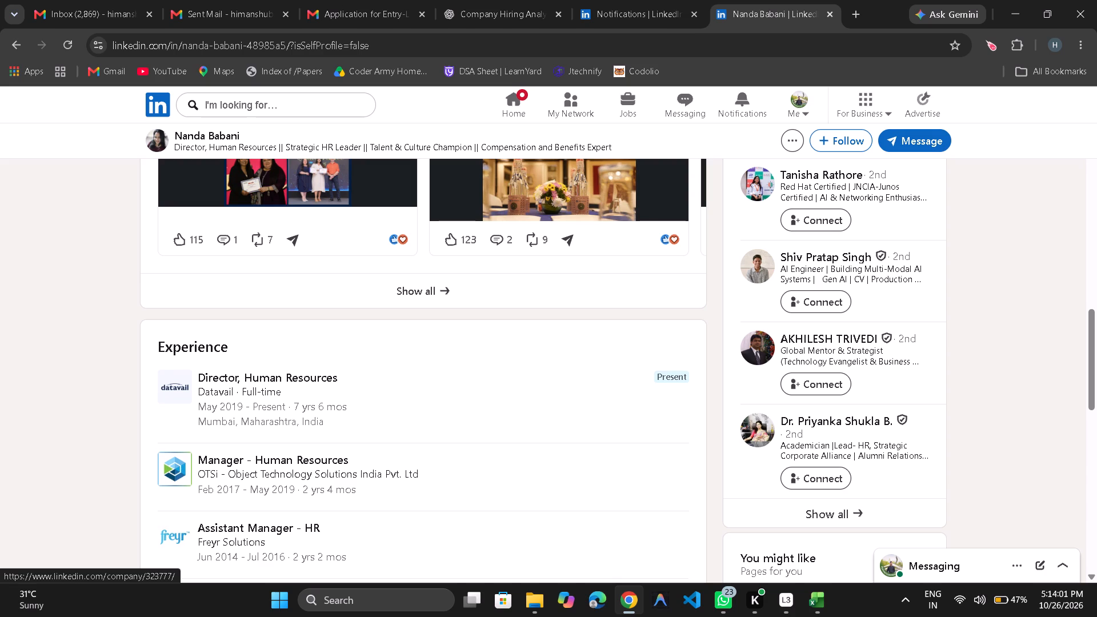
scroll(463, 402, "up", 3)
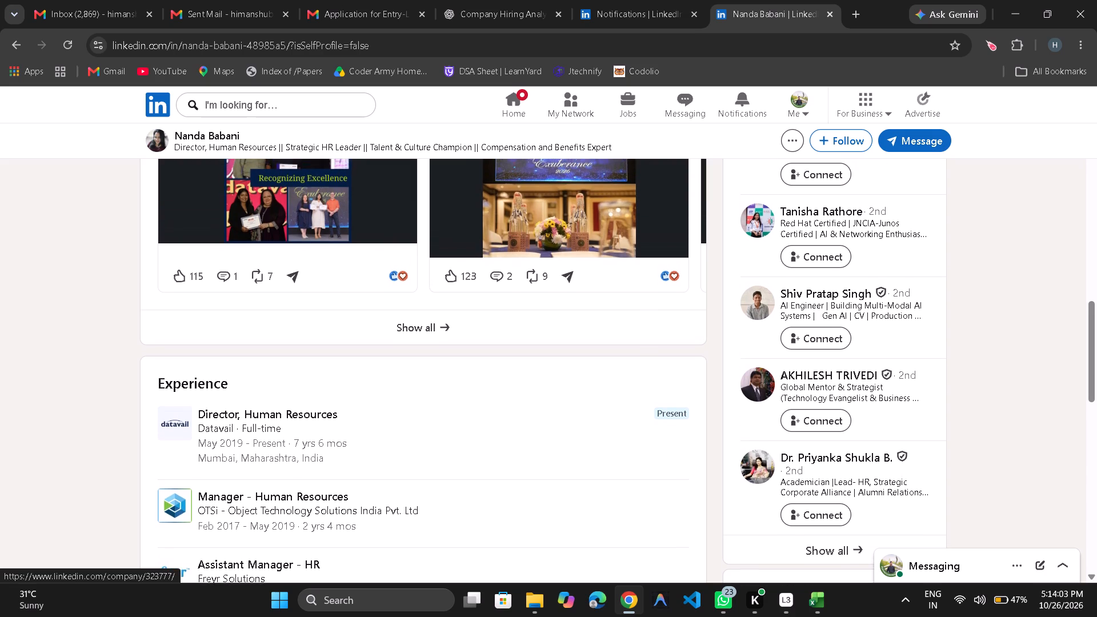
scroll(463, 402, "up", 4)
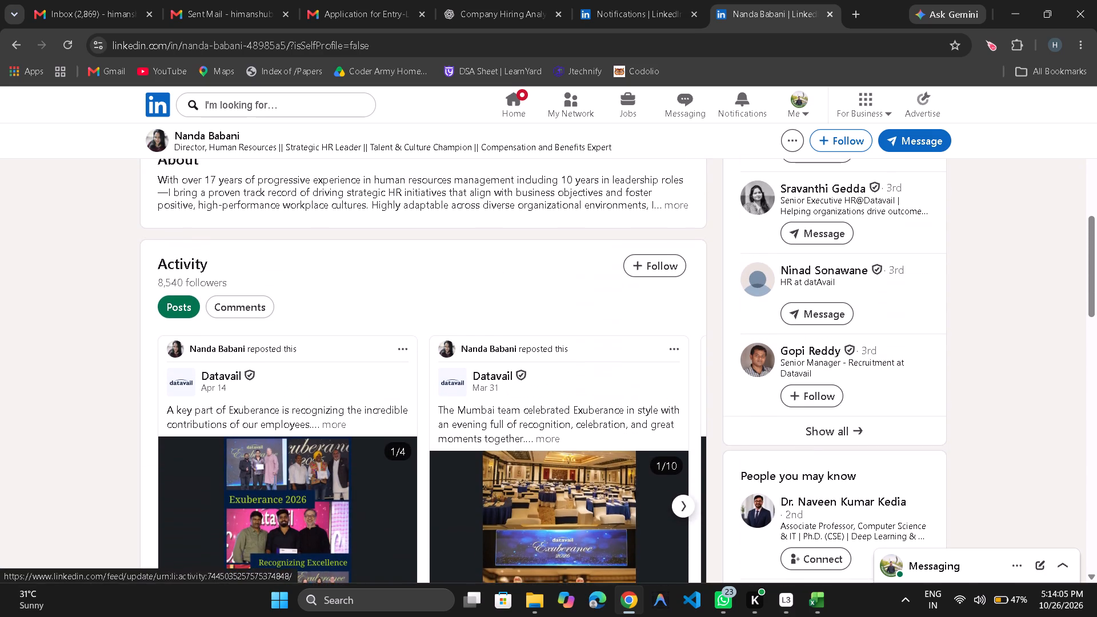
scroll(463, 402, "up", 5)
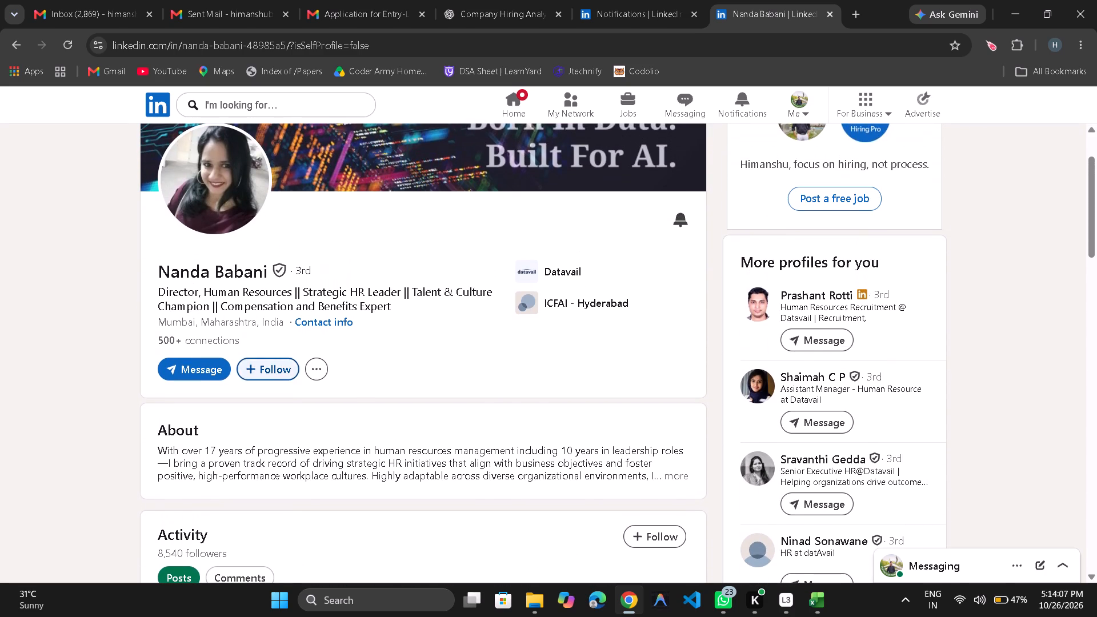
left_click(268, 369)
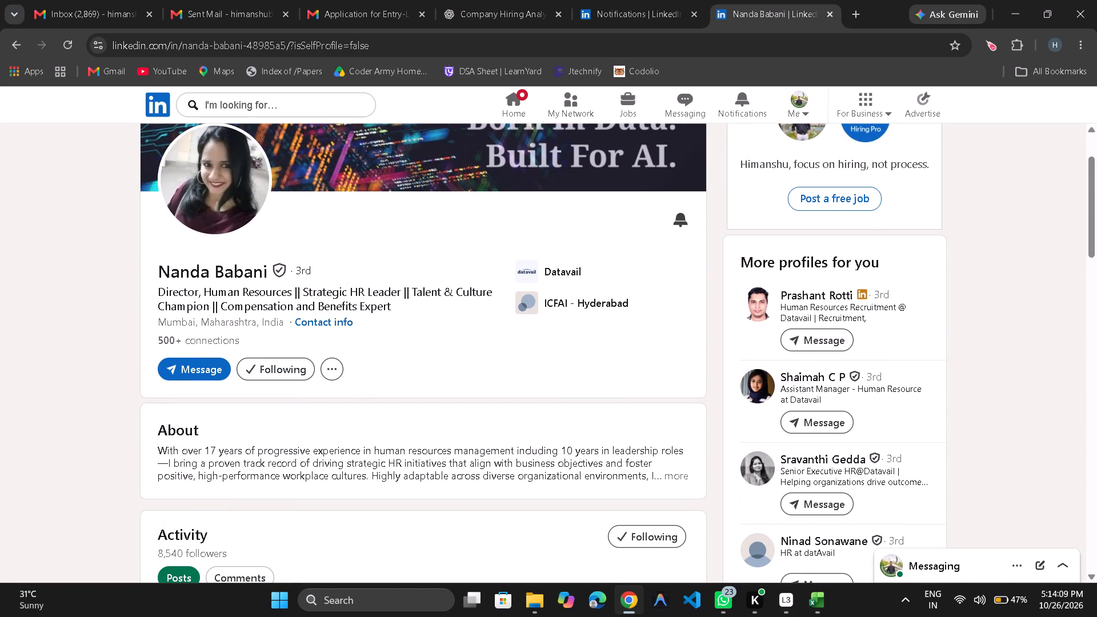
Check the contact info listed on the Datavail HR director's LinkedIn profile and close it.
left_click(337, 322)
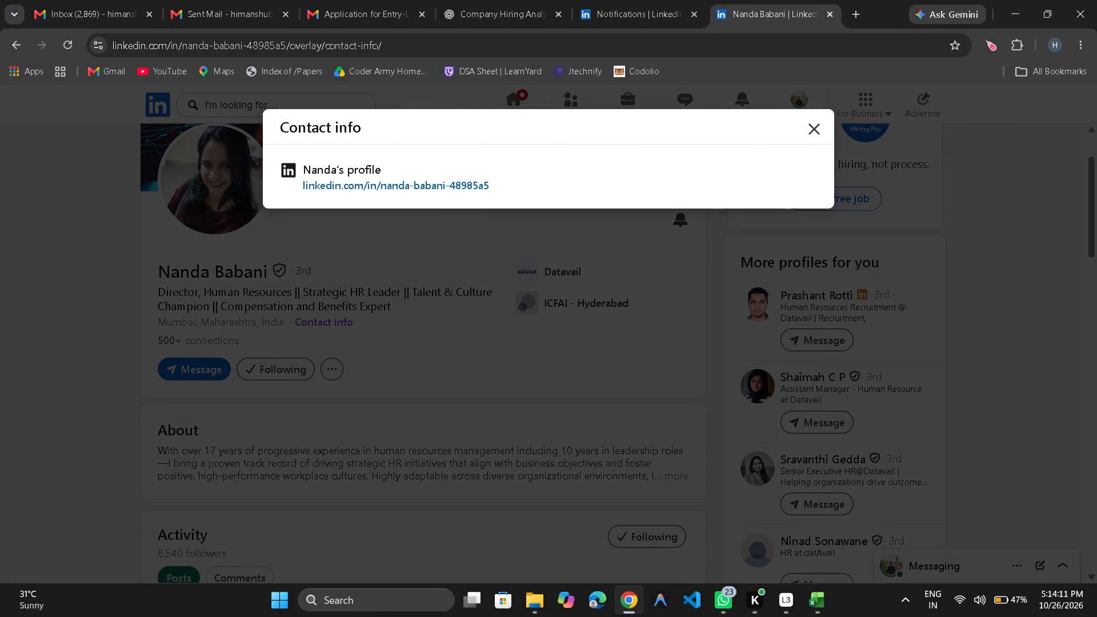
left_click(809, 124)
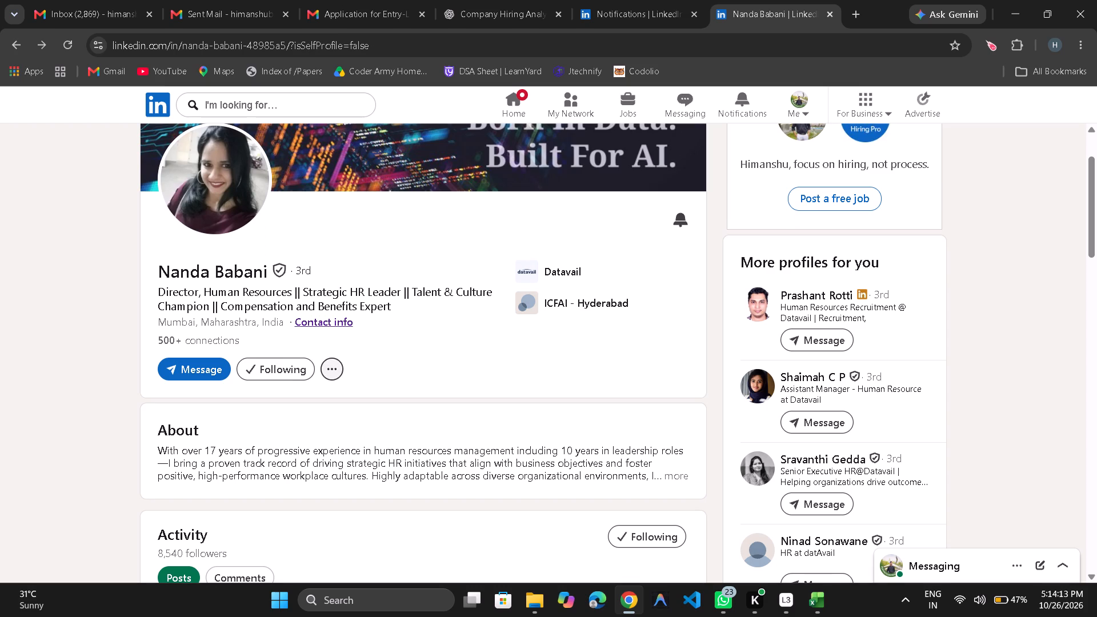
Send a LinkedIn connection invitation to the Datavail HR director from her profile.
left_click(334, 368)
left_click(407, 238)
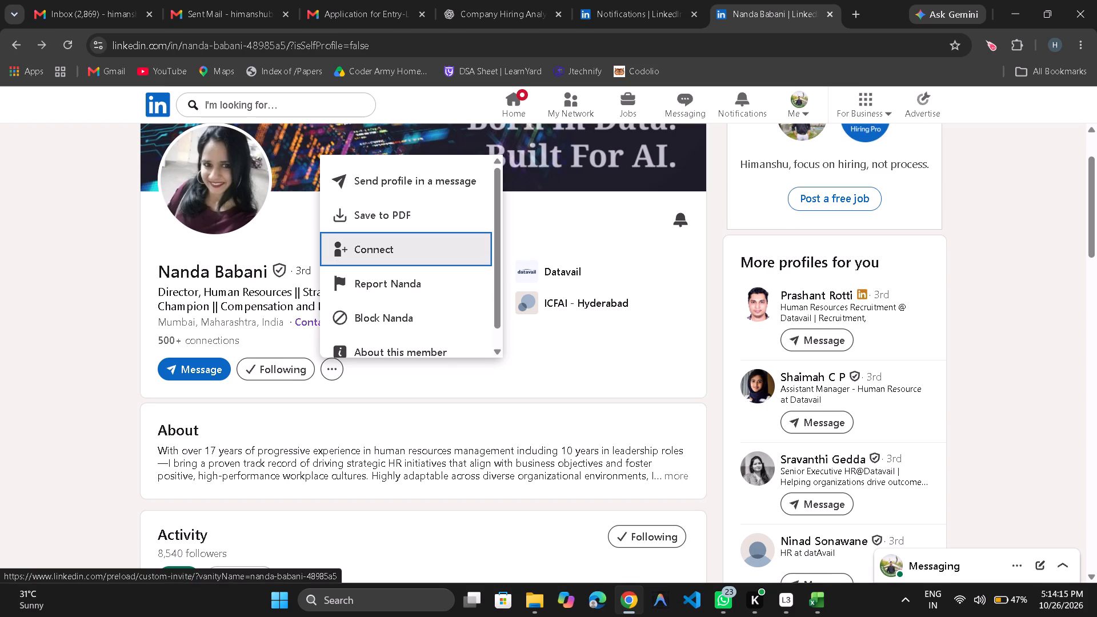
left_click(637, 255)
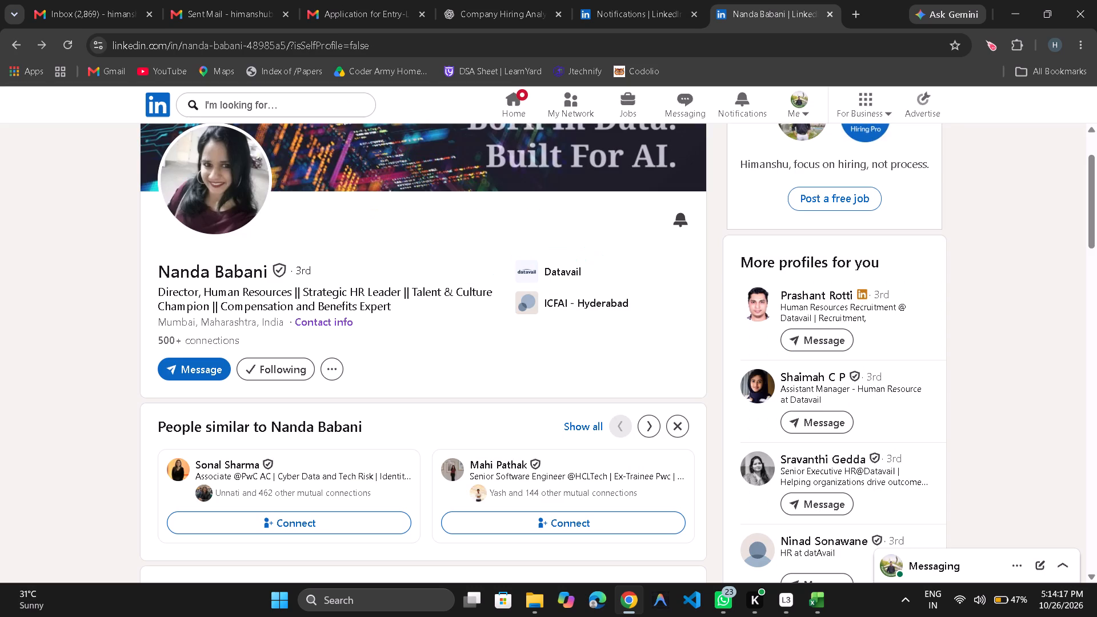
scroll(440, 363, "up", 4)
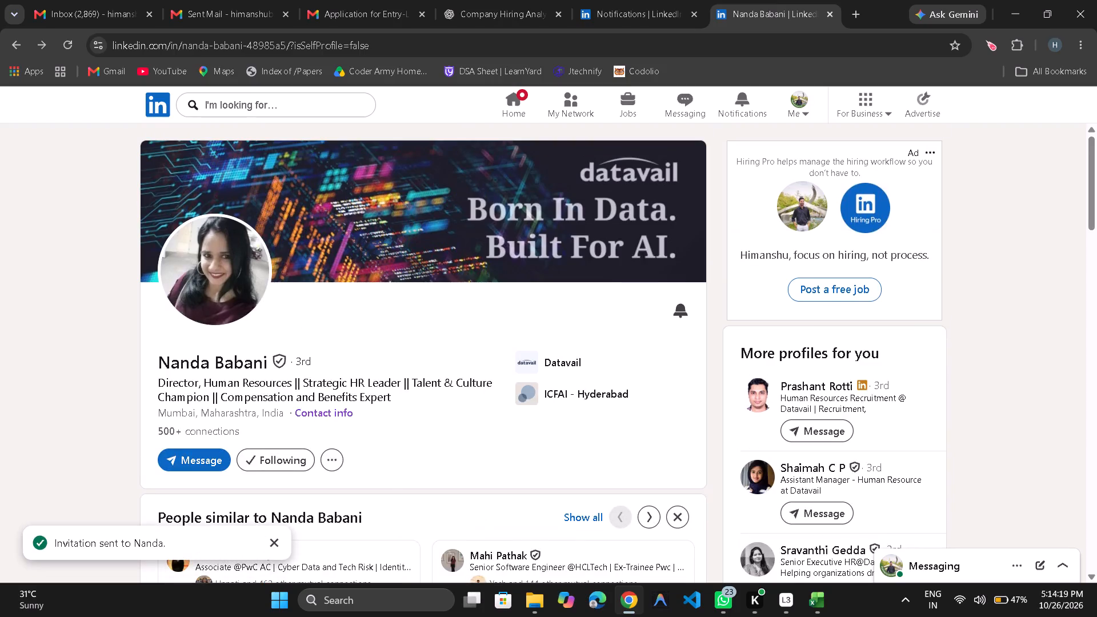
Switch back to the Company Hiring Analysis conversation in ChatGPT.
left_click(518, 0)
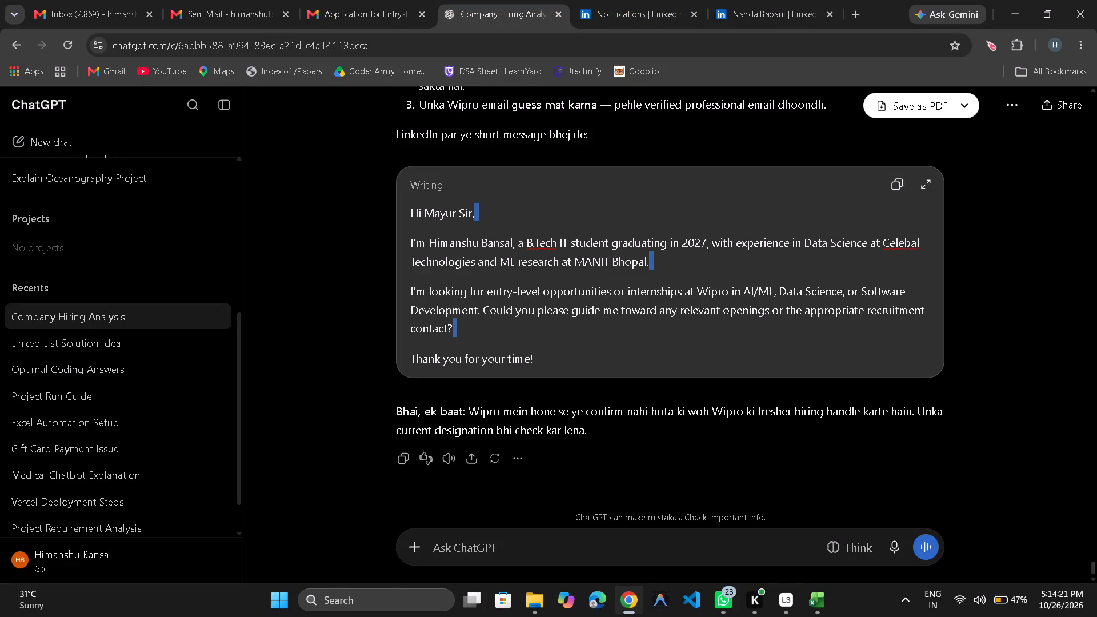
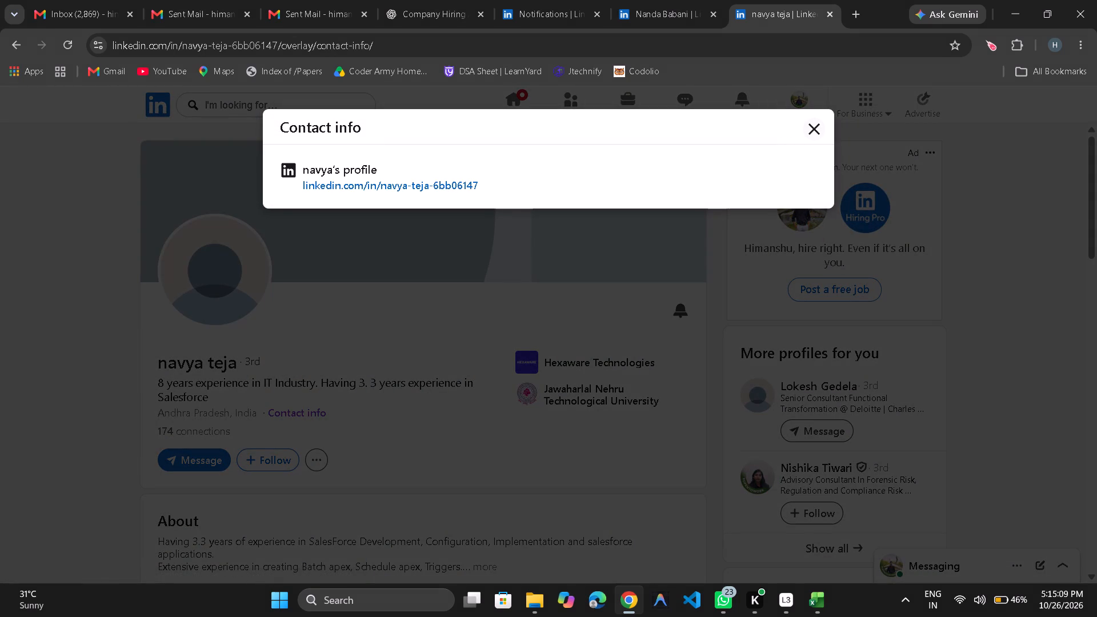
Close the contact info and review the Techouts HR contact's activity and work experience on the LinkedIn profile.
left_click(805, 120)
scroll(539, 444, "down", 1)
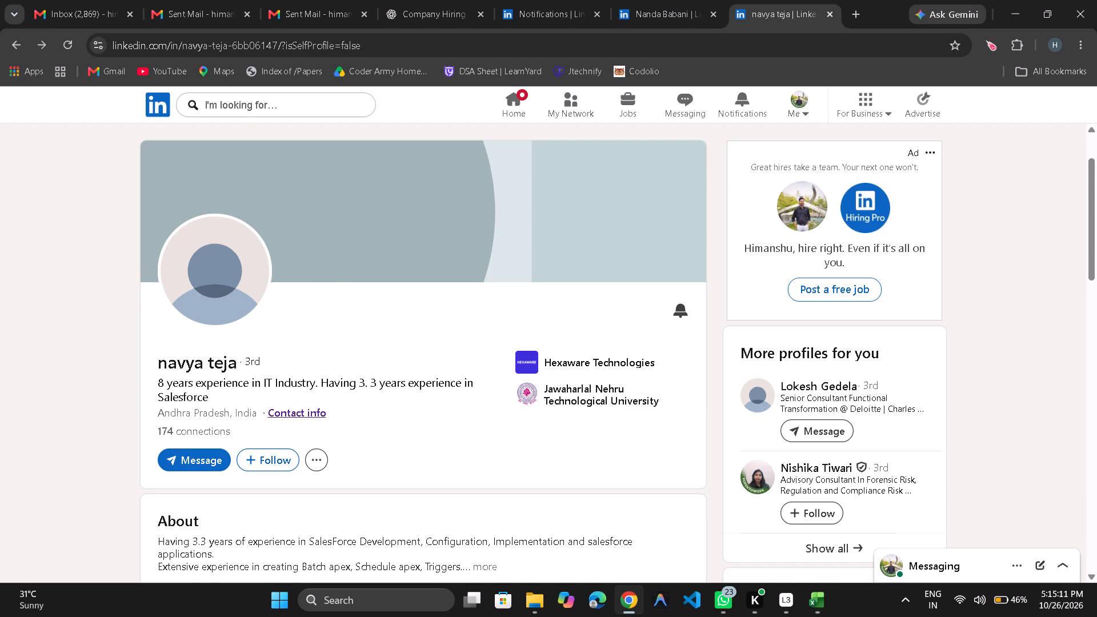
scroll(539, 444, "down", 5)
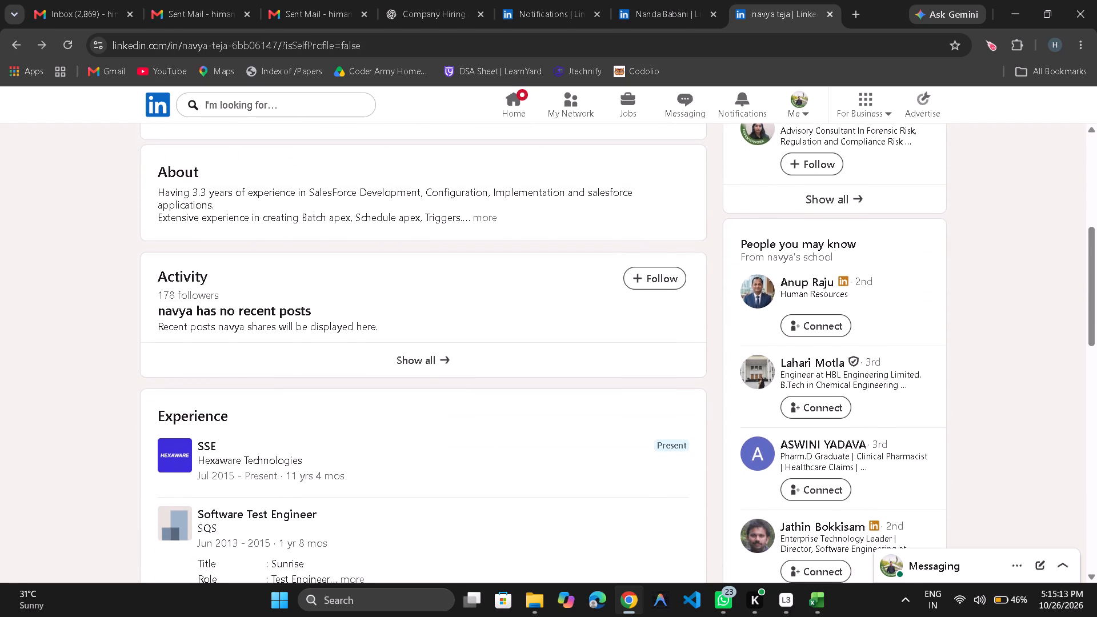
scroll(539, 444, "down", 2)
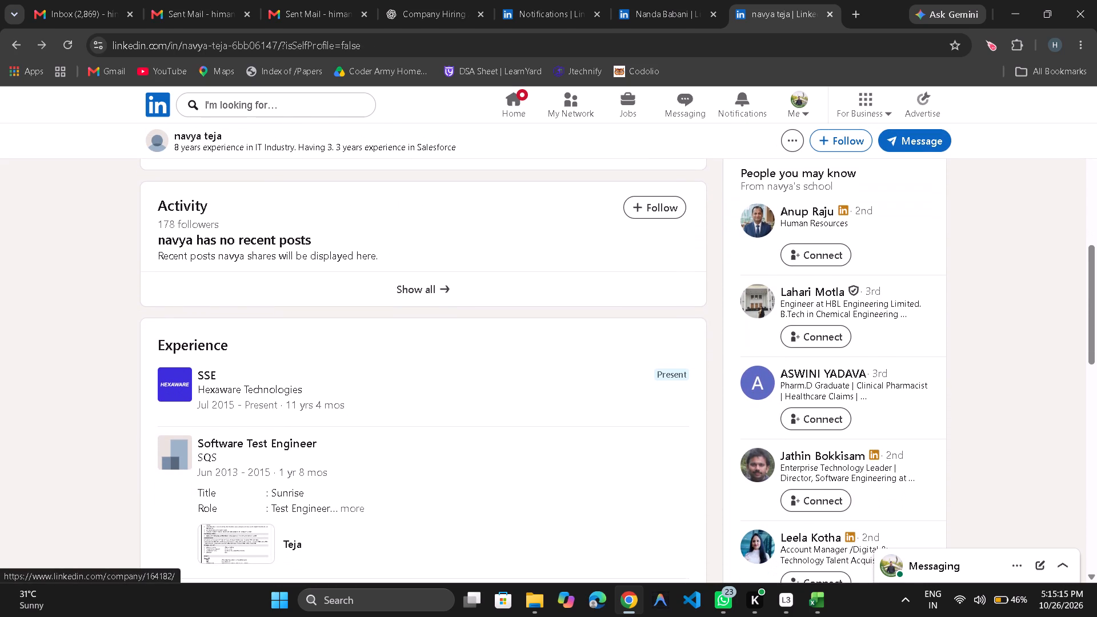
scroll(539, 444, "down", 2)
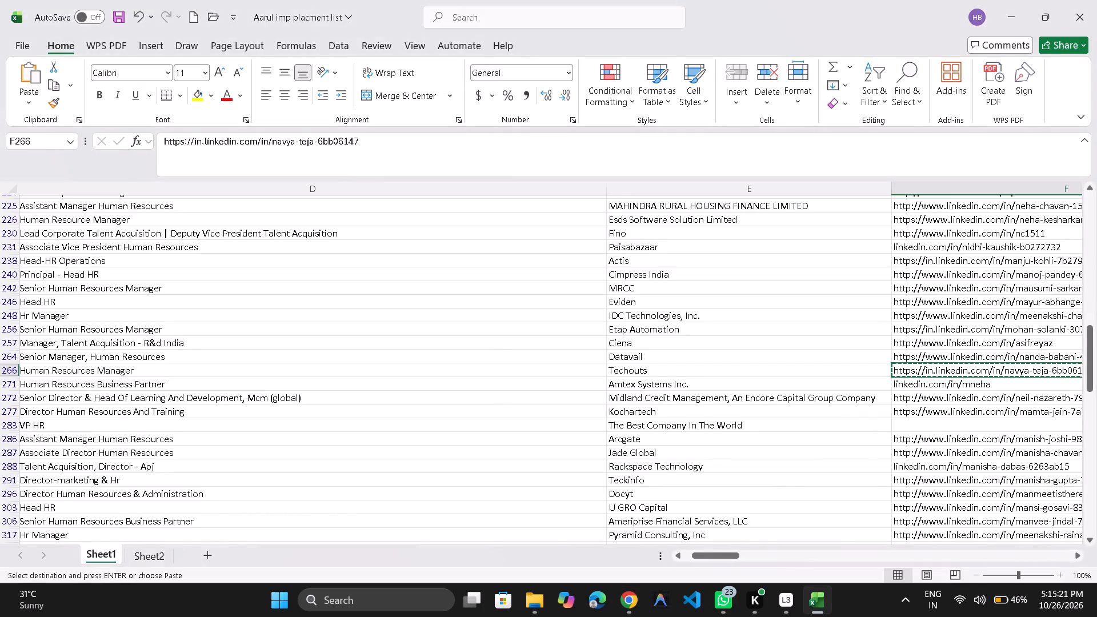
scroll(644, 390, "left", 7)
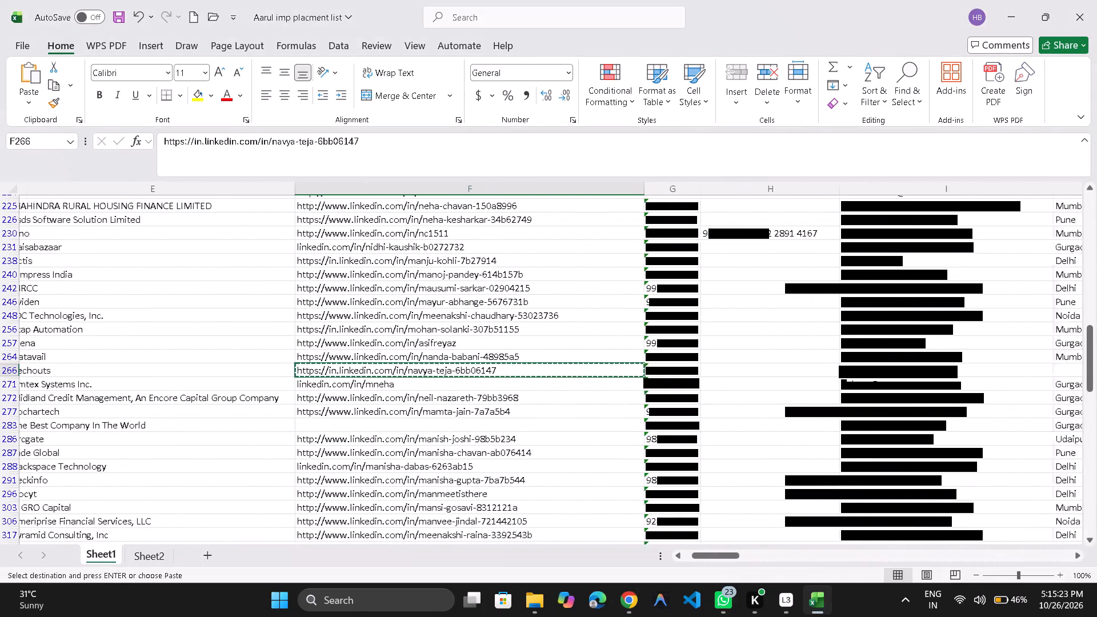
scroll(644, 390, "left", 1)
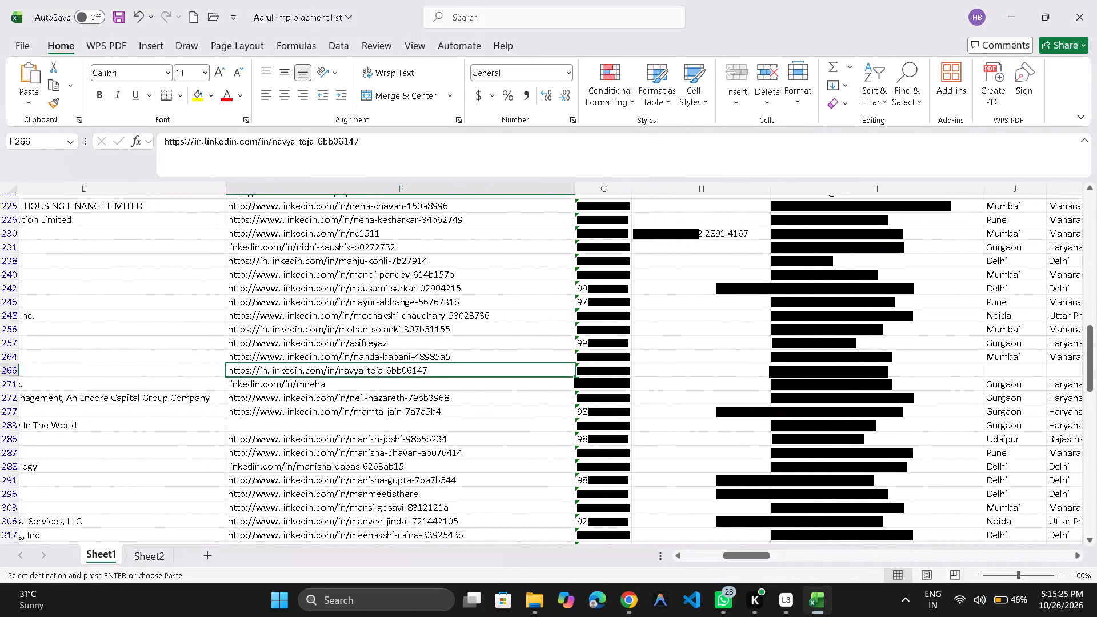
left_click(826, 374)
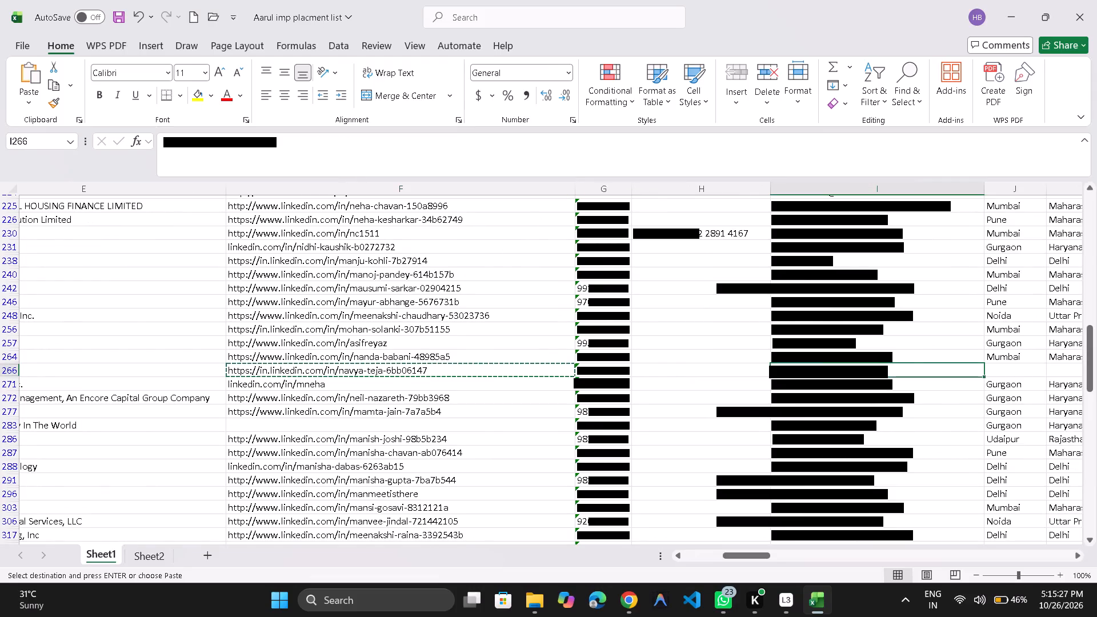
key("ctrl+c")
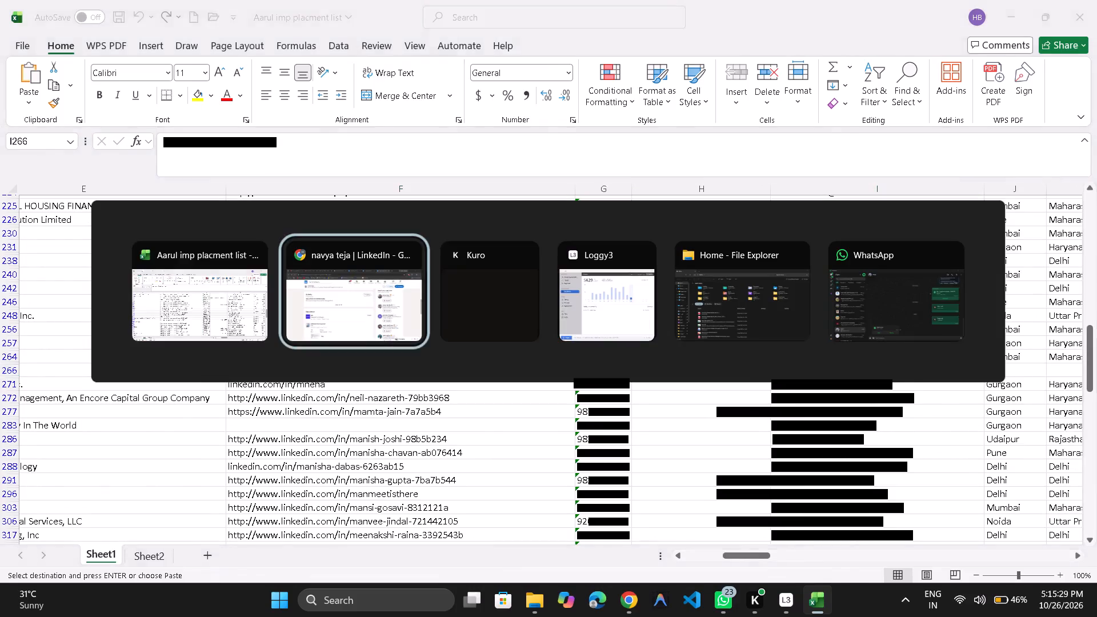
Switch back to Chrome and return to the ChatGPT conversation on company hiring.
left_click(541, 0)
left_click(442, 0)
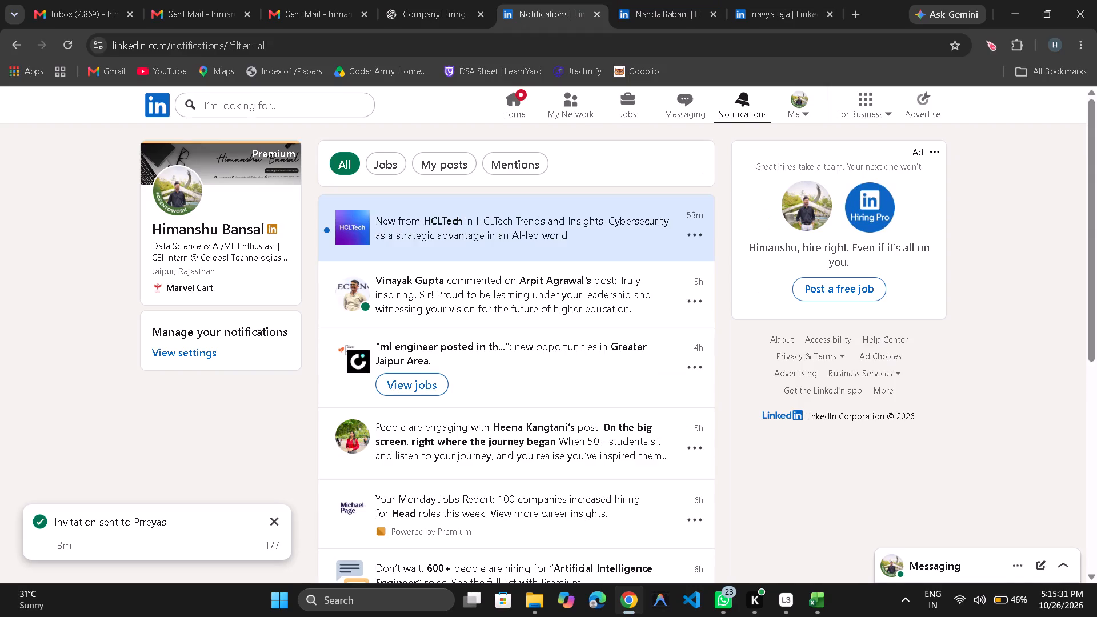
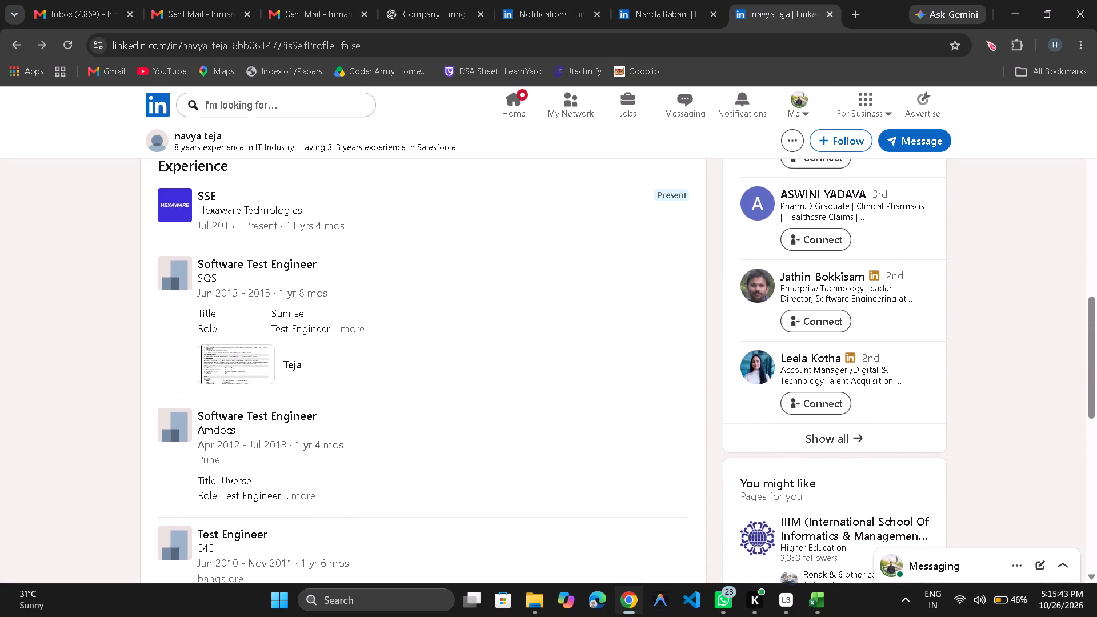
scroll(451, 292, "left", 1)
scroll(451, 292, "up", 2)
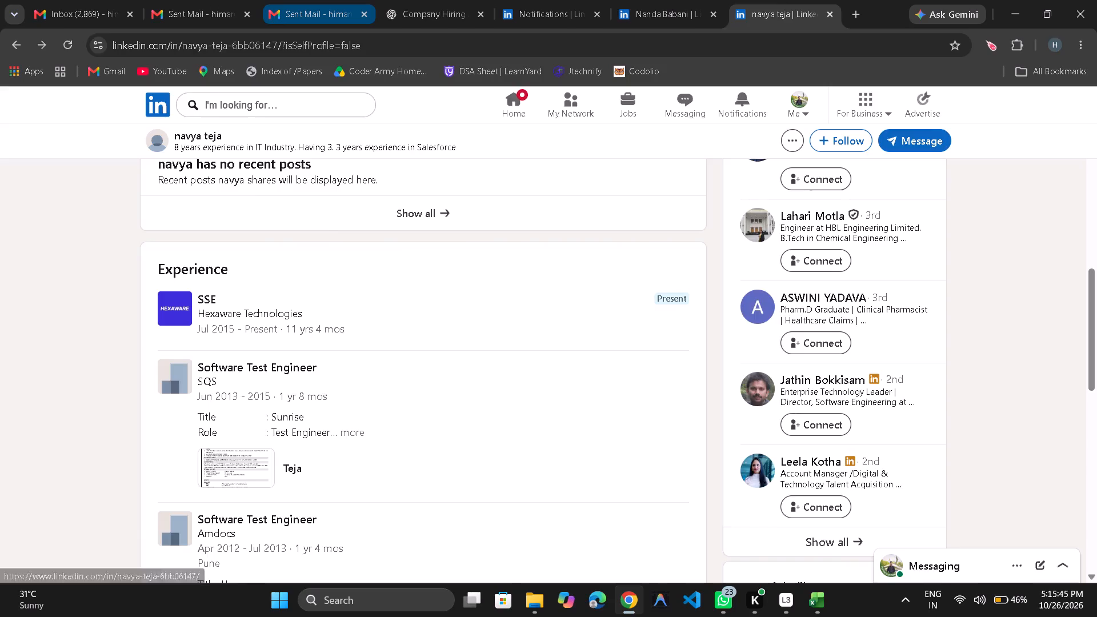
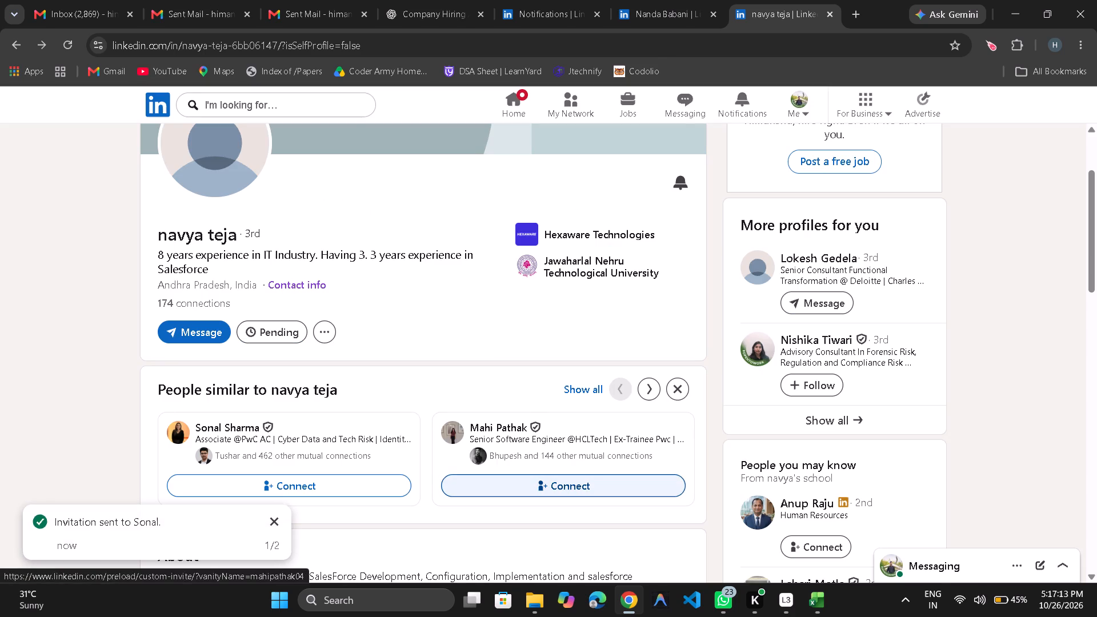
left_click(651, 267)
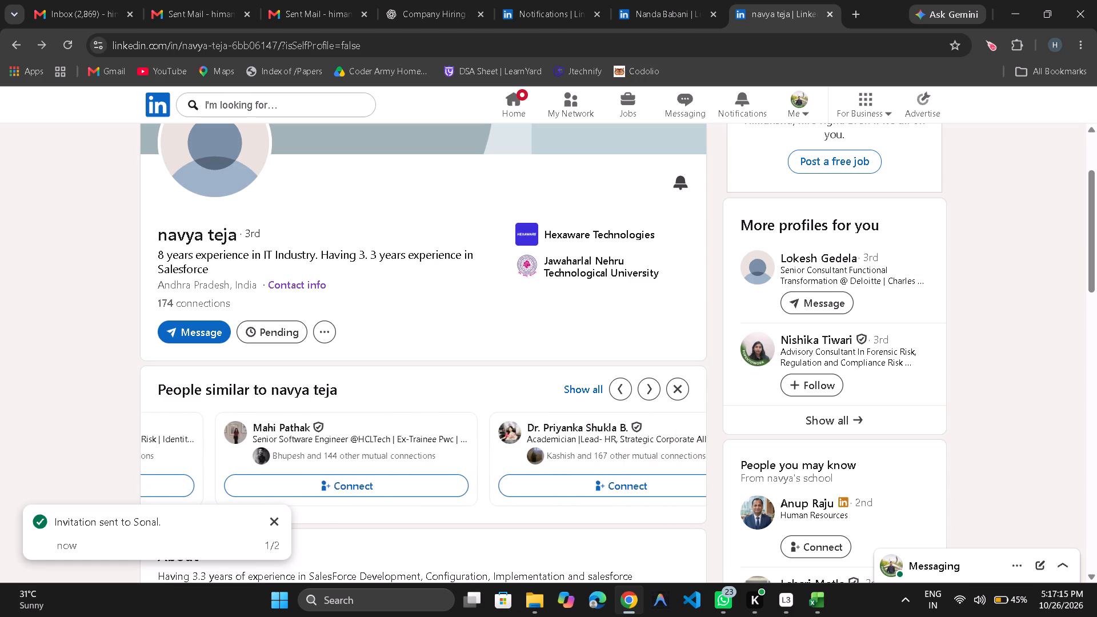
Review the Techouts HR contact's work experience on LinkedIn and switch back to the Excel sheet.
left_click(446, 360)
scroll(446, 360, "down", 1)
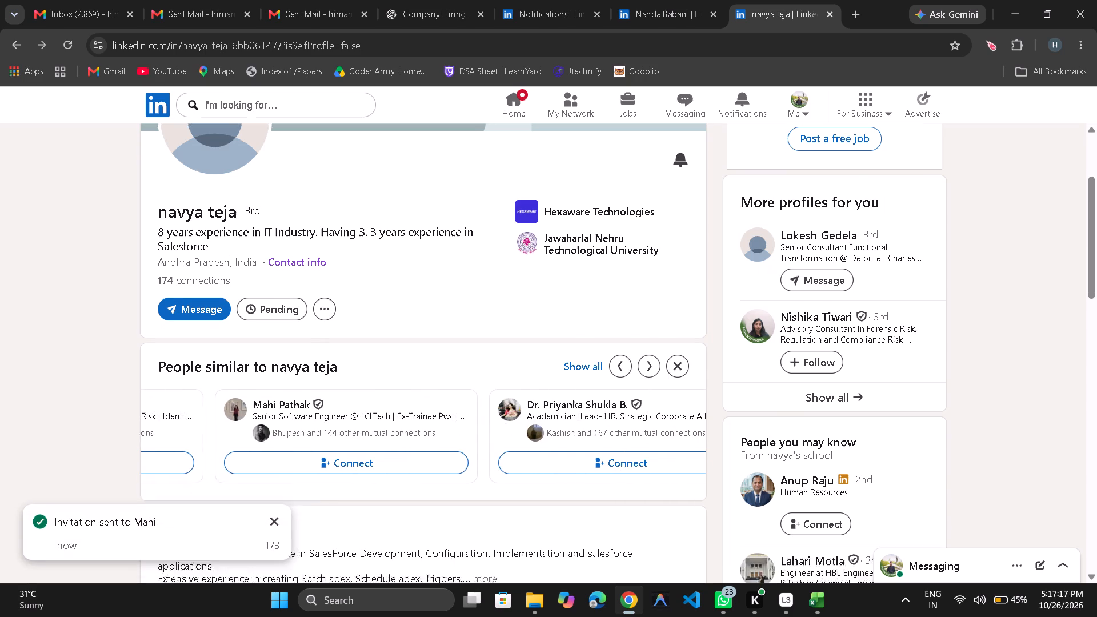
scroll(446, 360, "down", 5)
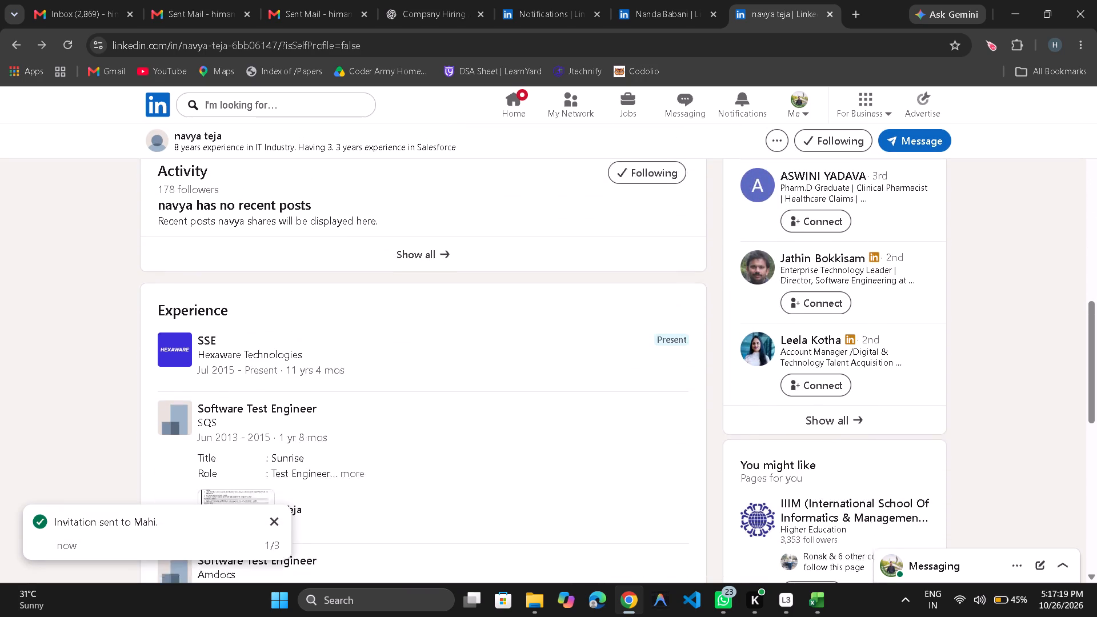
scroll(446, 360, "down", 3)
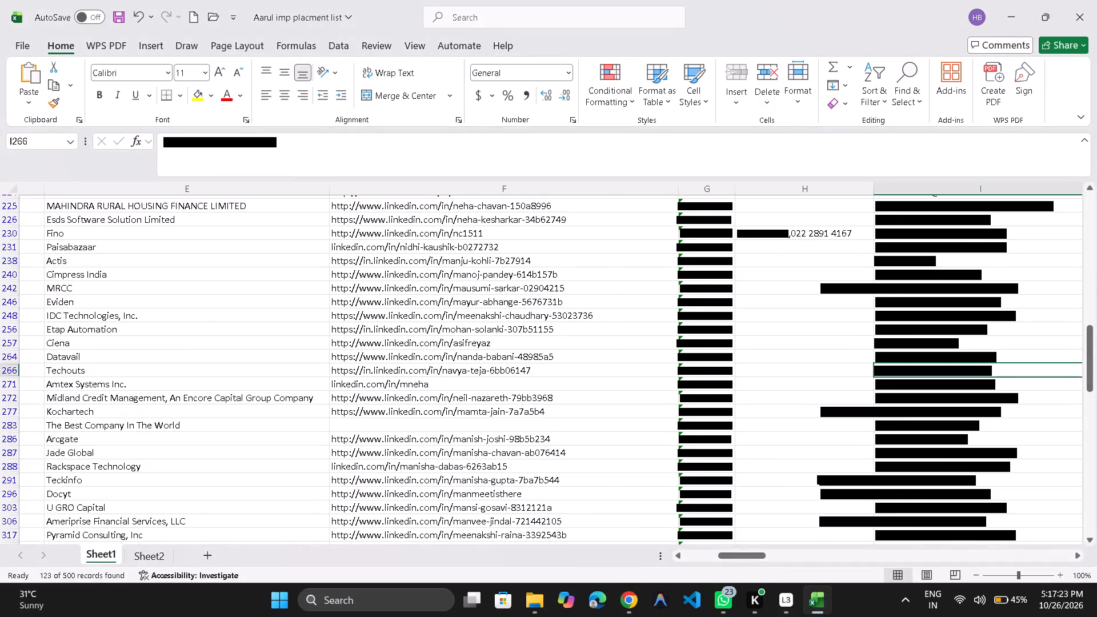
Examine the contact, company-type and industry columns for the companies from Cimpress India to Techouts.
scroll(867, 374, "left", 7)
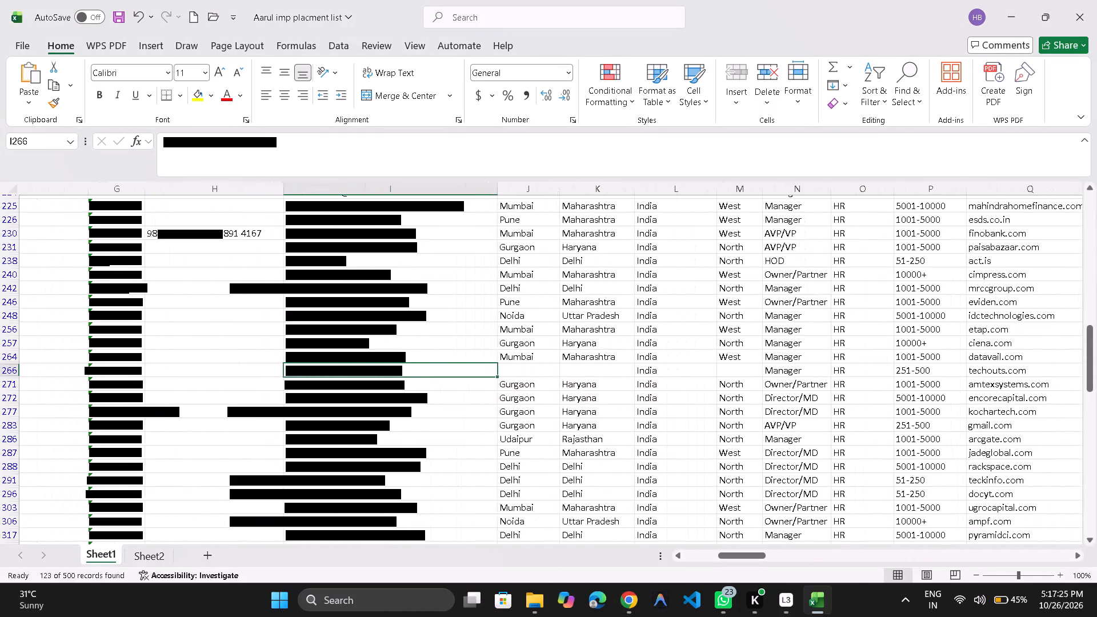
scroll(326, 273, "right", 7)
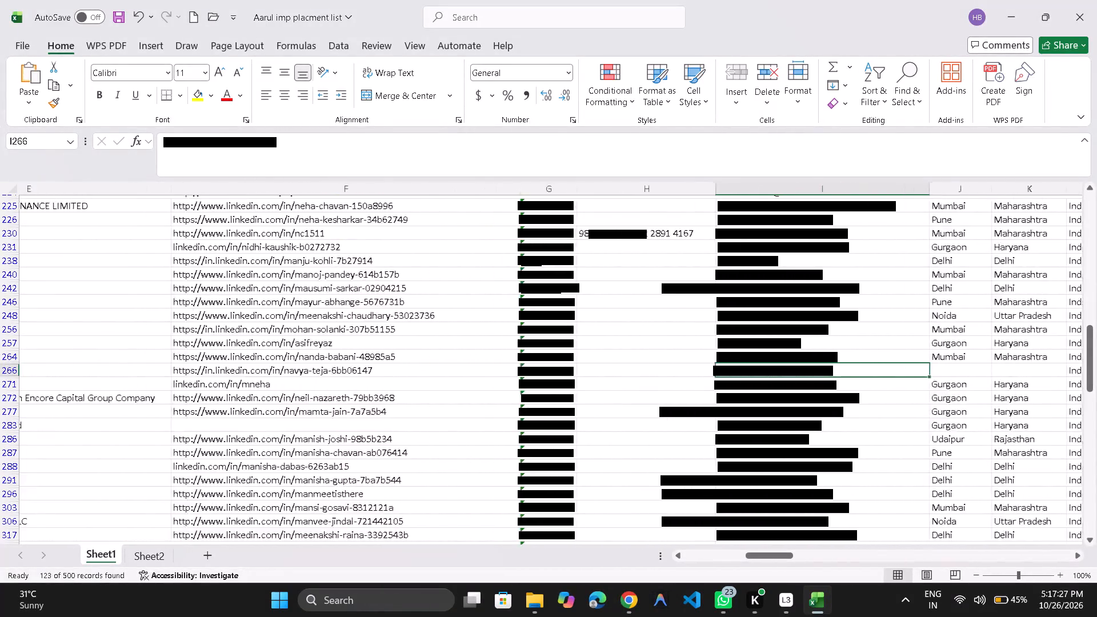
scroll(326, 273, "right", 2)
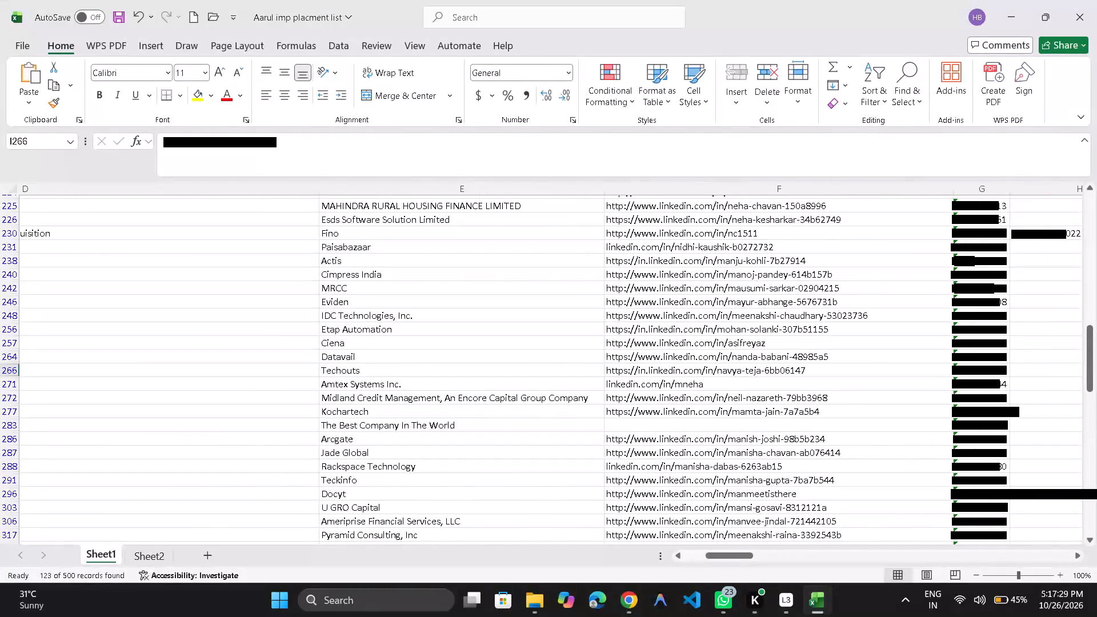
left_click(373, 273)
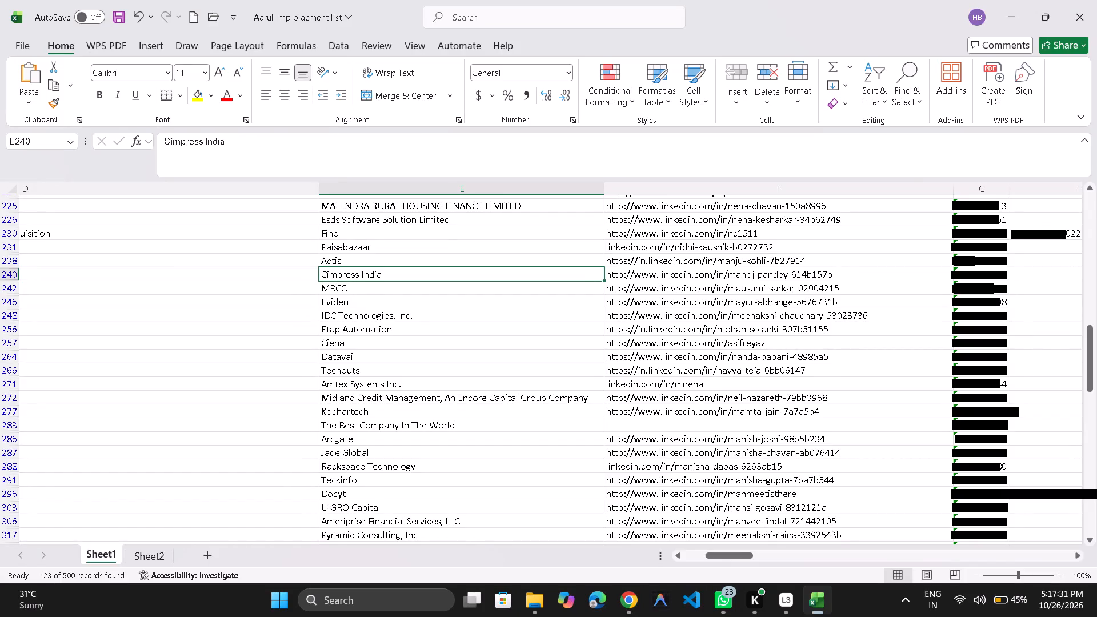
left_click_drag(361, 274, 354, 372)
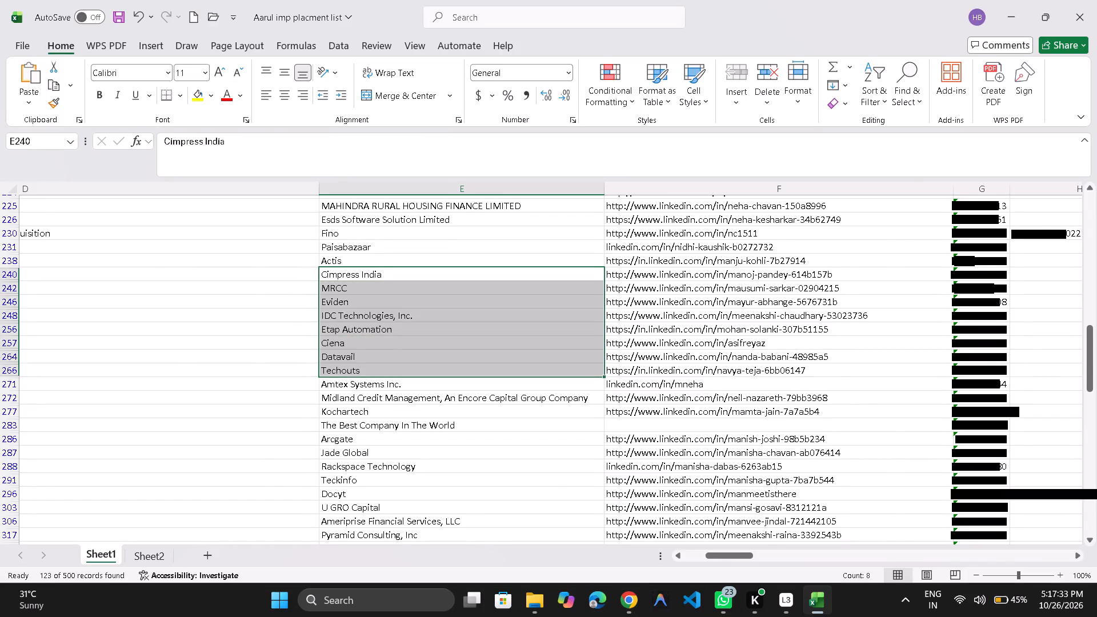
scroll(354, 372, "left", 14)
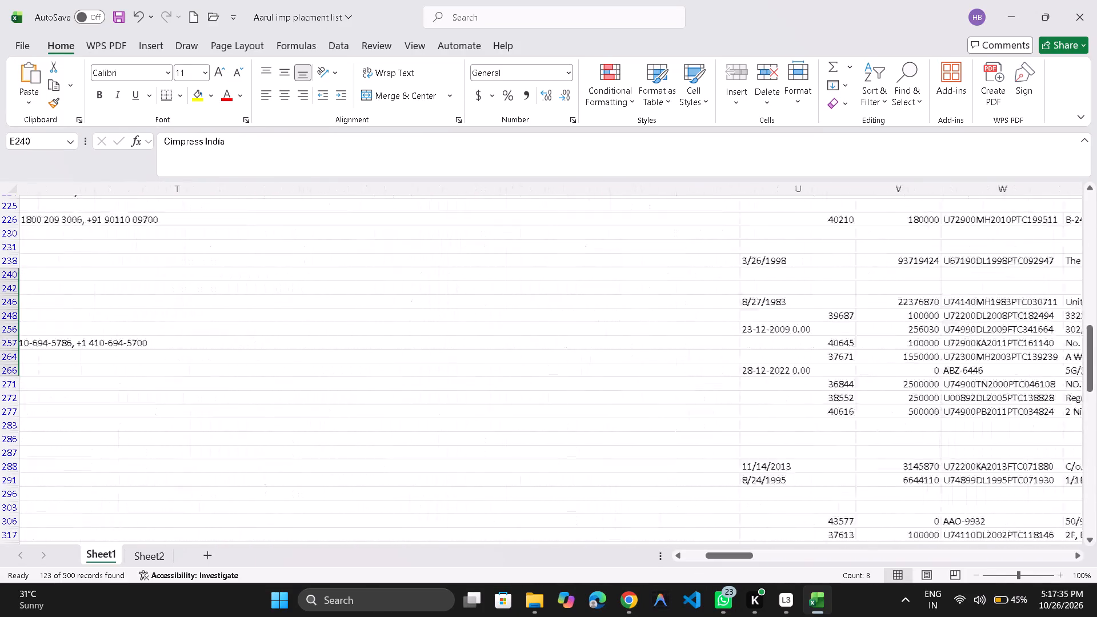
scroll(354, 372, "left", 14)
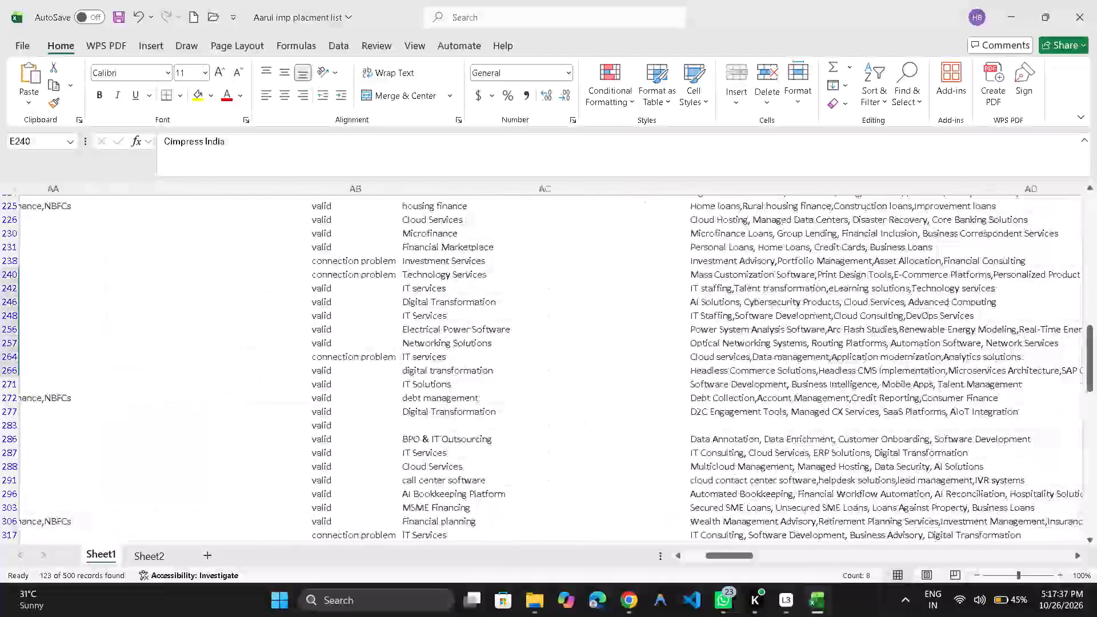
scroll(354, 372, "right", 9)
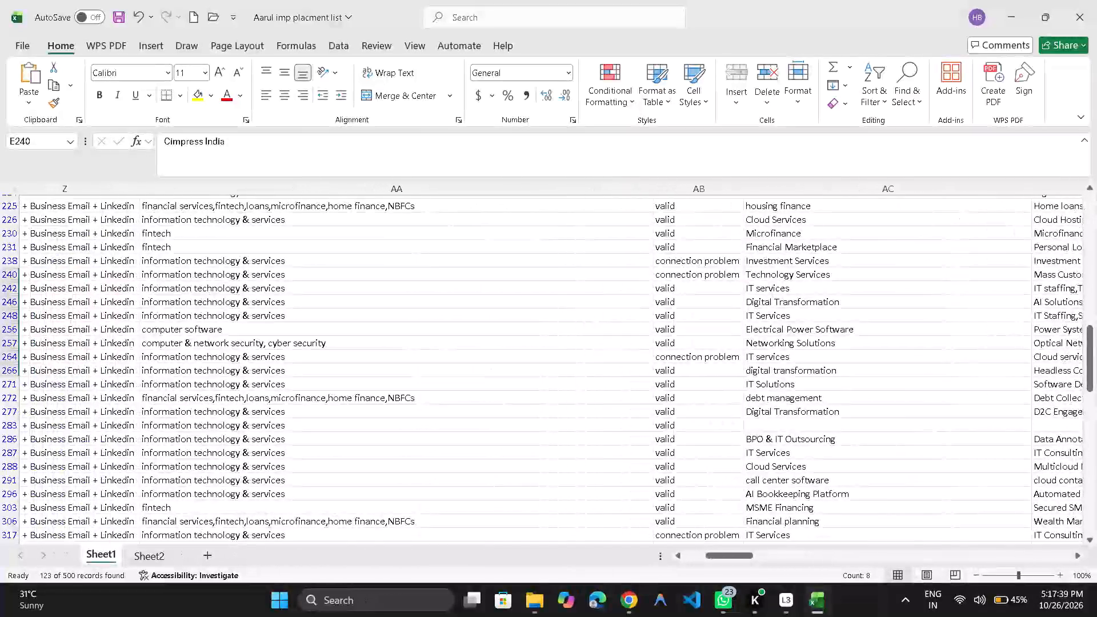
scroll(354, 372, "right", 5)
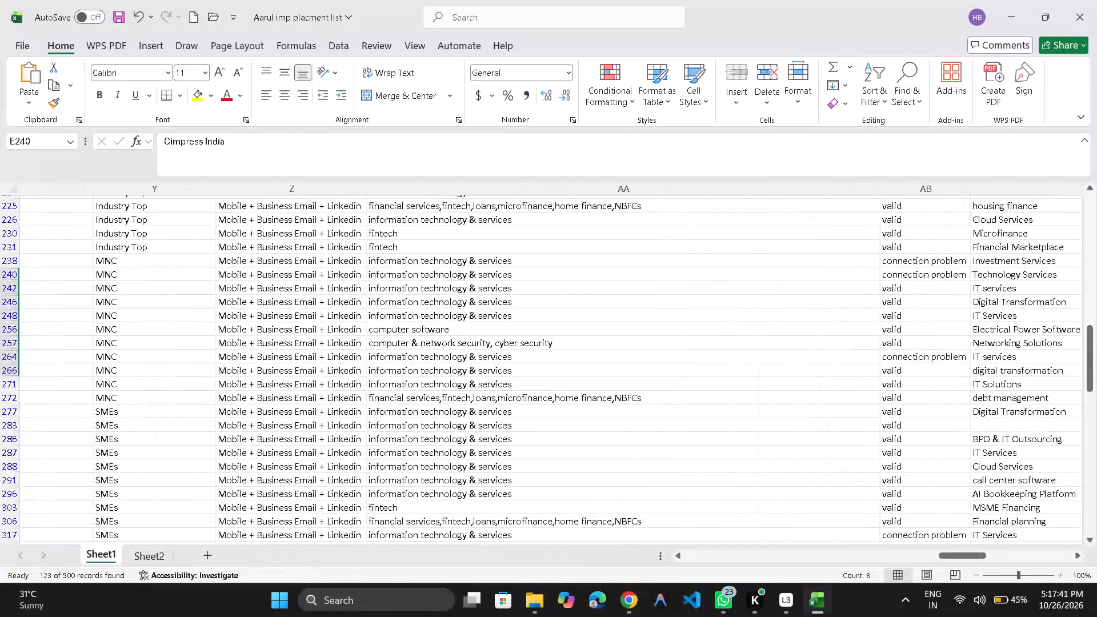
scroll(354, 372, "right", 1)
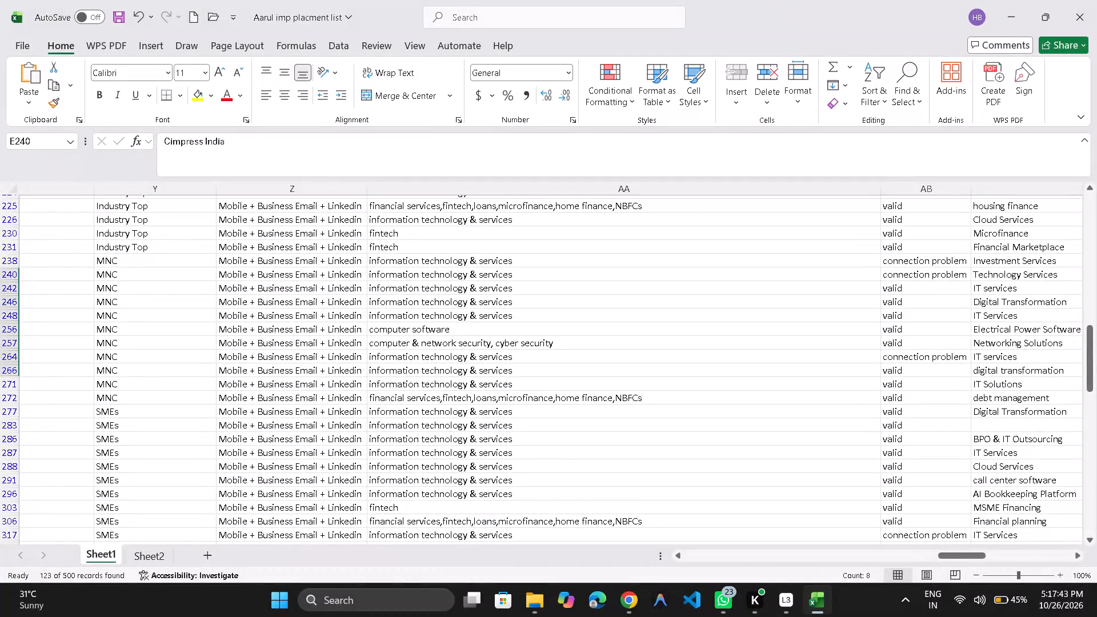
Fill the MNC company-type cells of rows 240 to 266, from Cimpress India to Techouts, with yellow.
left_click_drag(9, 274, 10, 340)
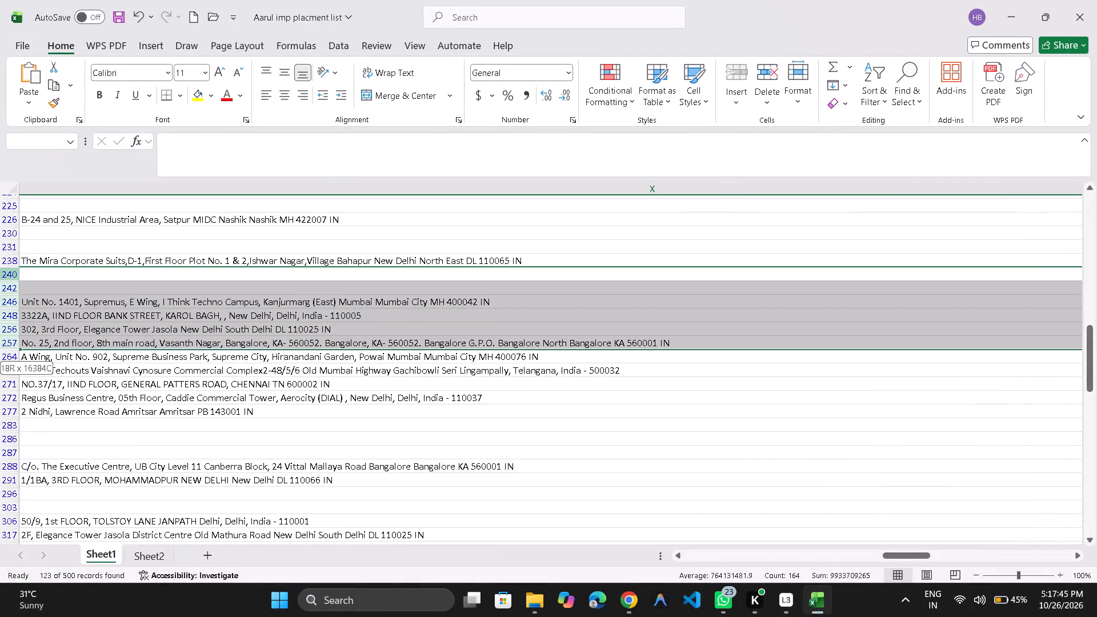
left_click_drag(10, 340, 13, 369)
scroll(237, 407, "left", 4)
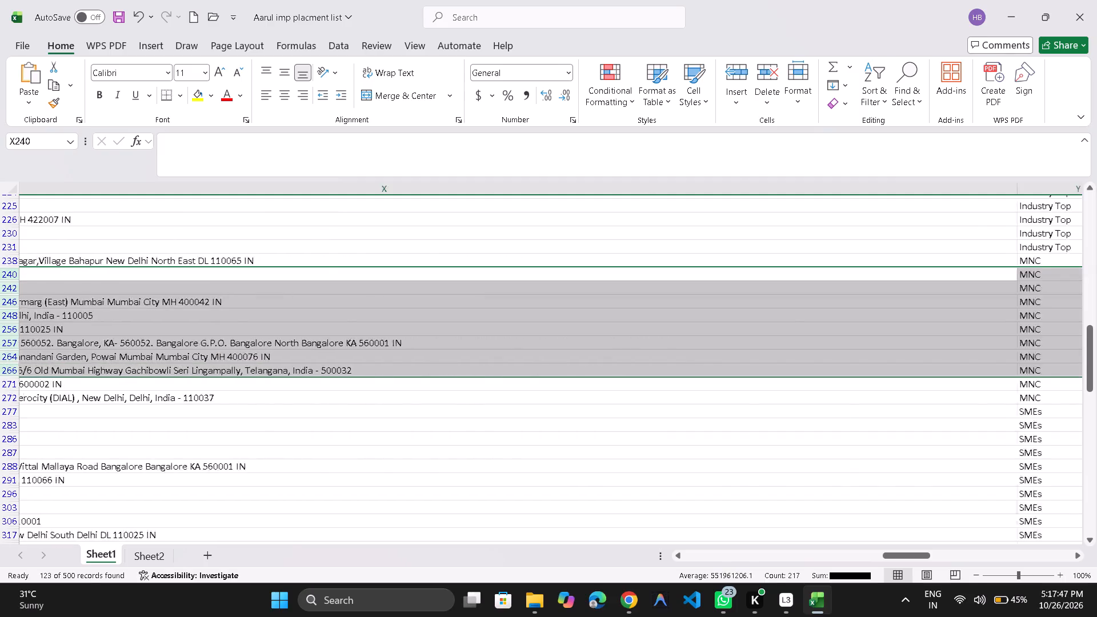
scroll(237, 407, "left", 6)
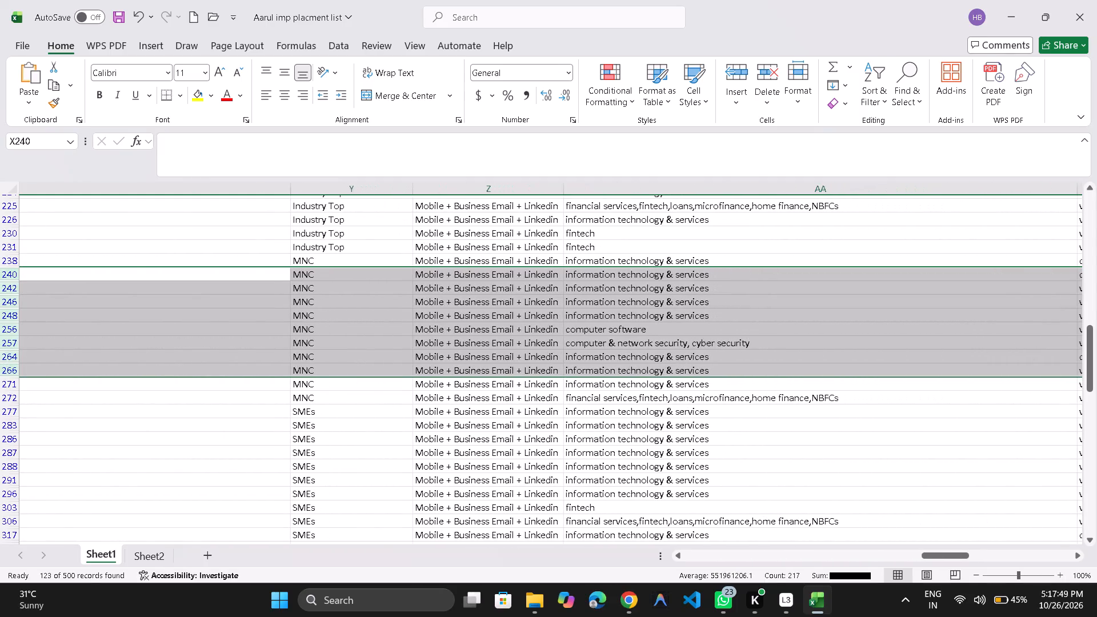
scroll(237, 407, "left", 2)
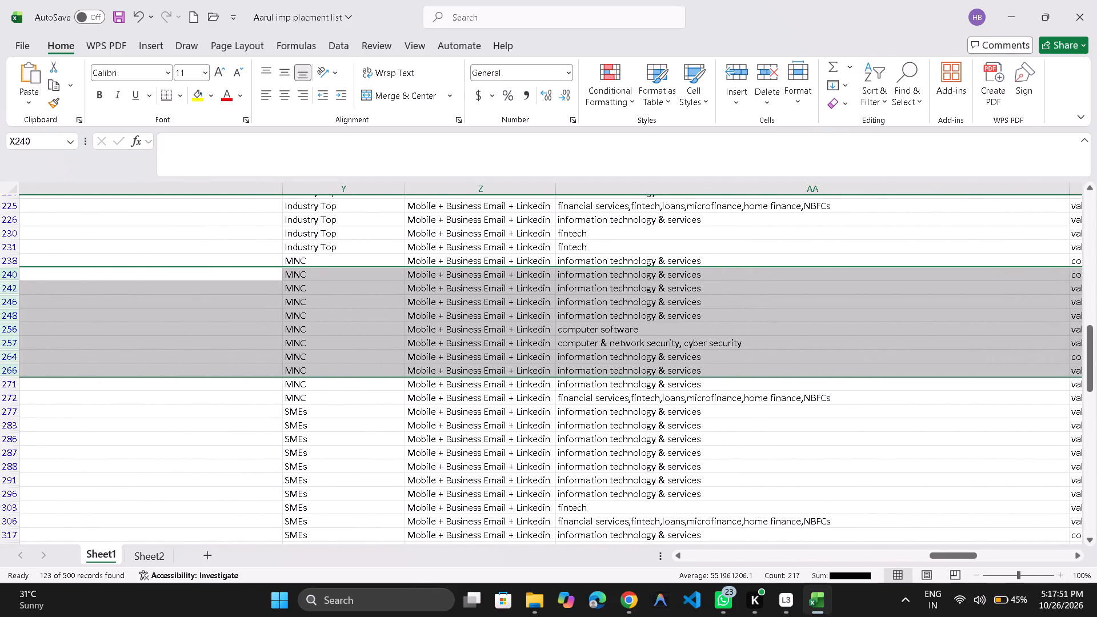
left_click(301, 385)
left_click(302, 402)
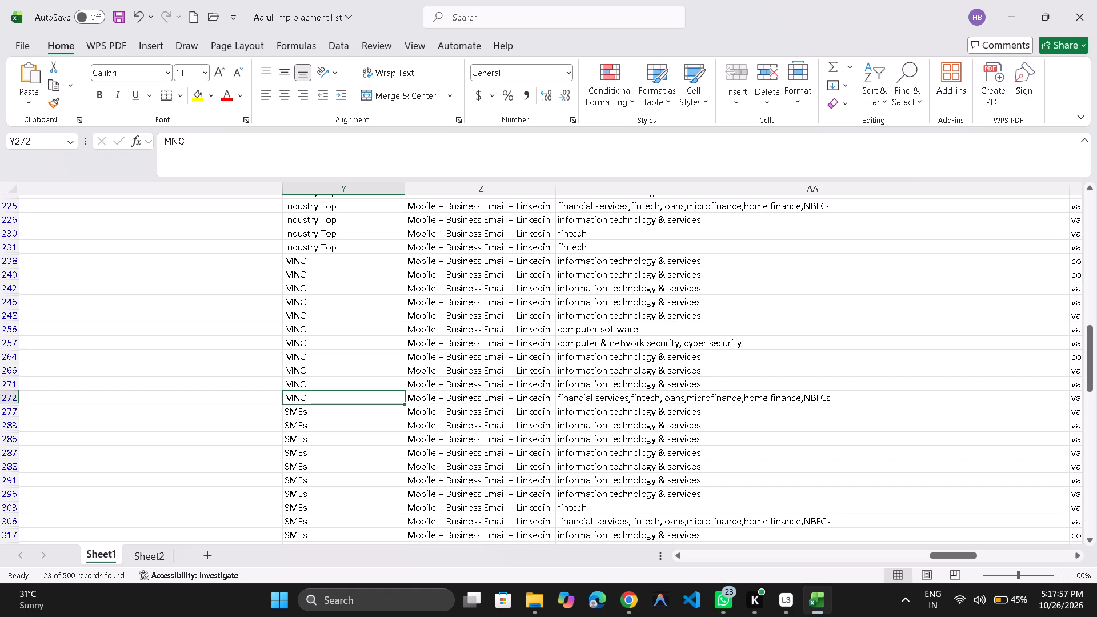
left_click_drag(313, 275, 310, 370)
left_click(196, 101)
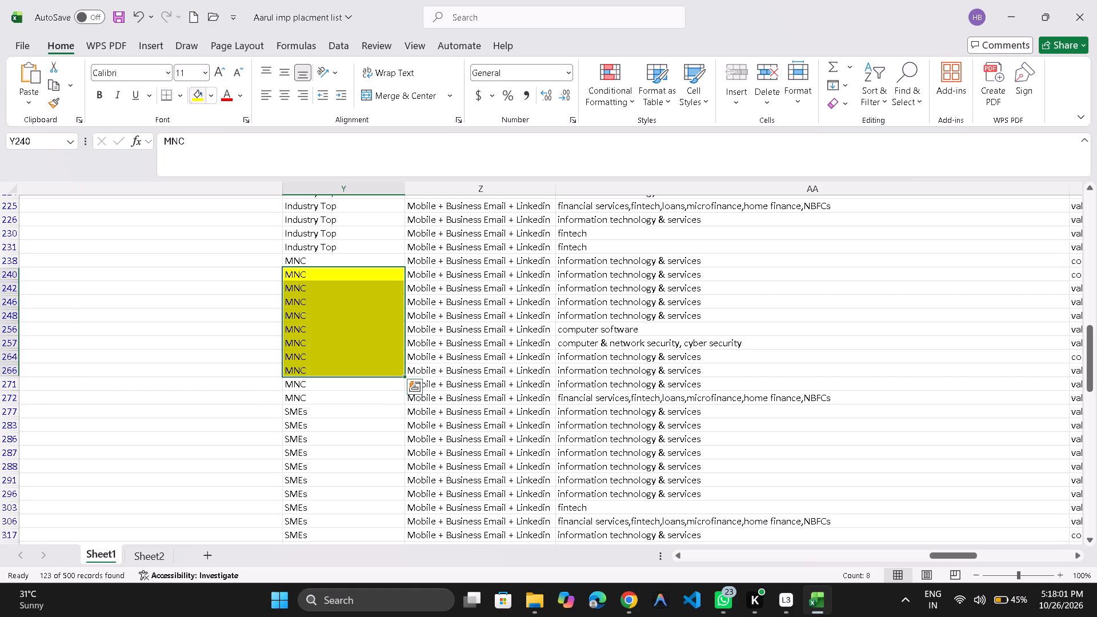
left_click(451, 339)
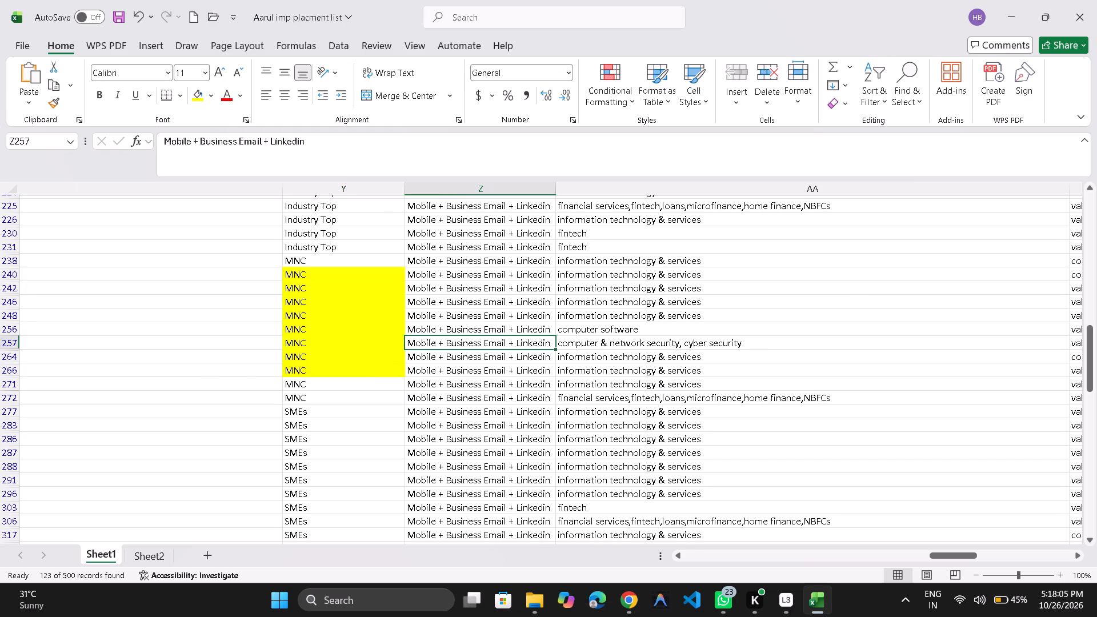
Look across the sheet's columns, from the company types back to the contacts' names, job titles, companies and LinkedIn links.
scroll(286, 380, "right", 11)
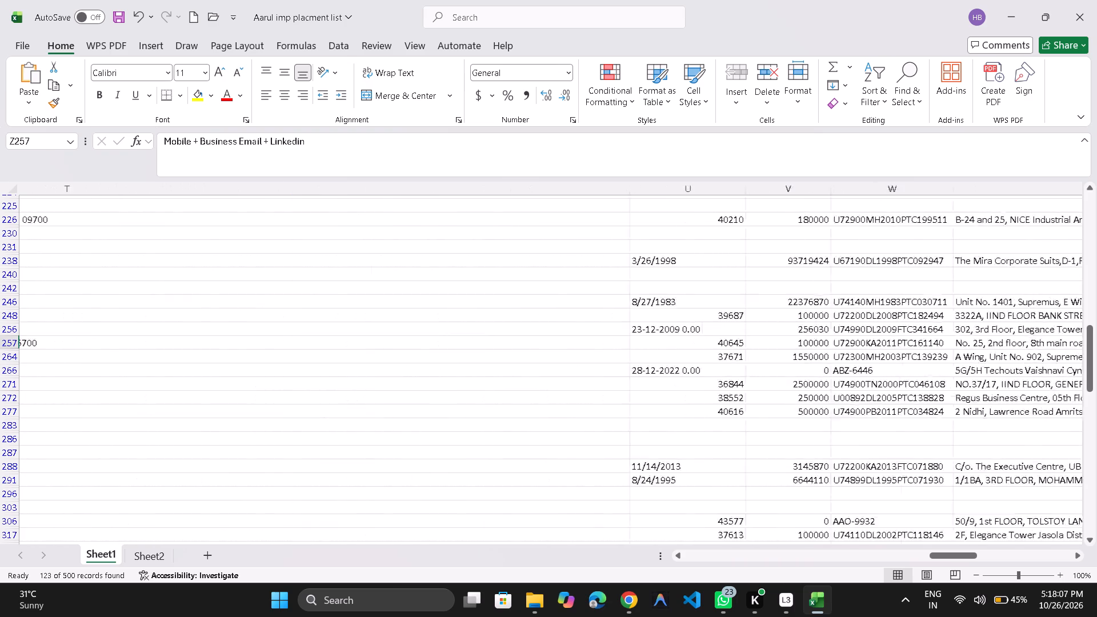
scroll(286, 380, "left", 12)
scroll(286, 380, "right", 2)
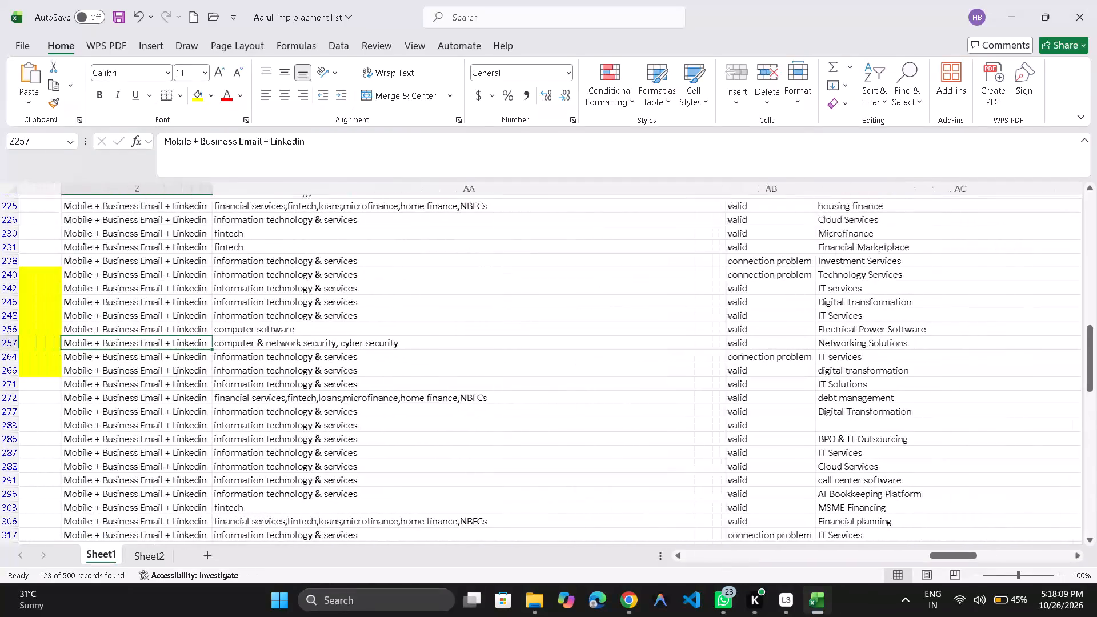
scroll(286, 380, "right", 3)
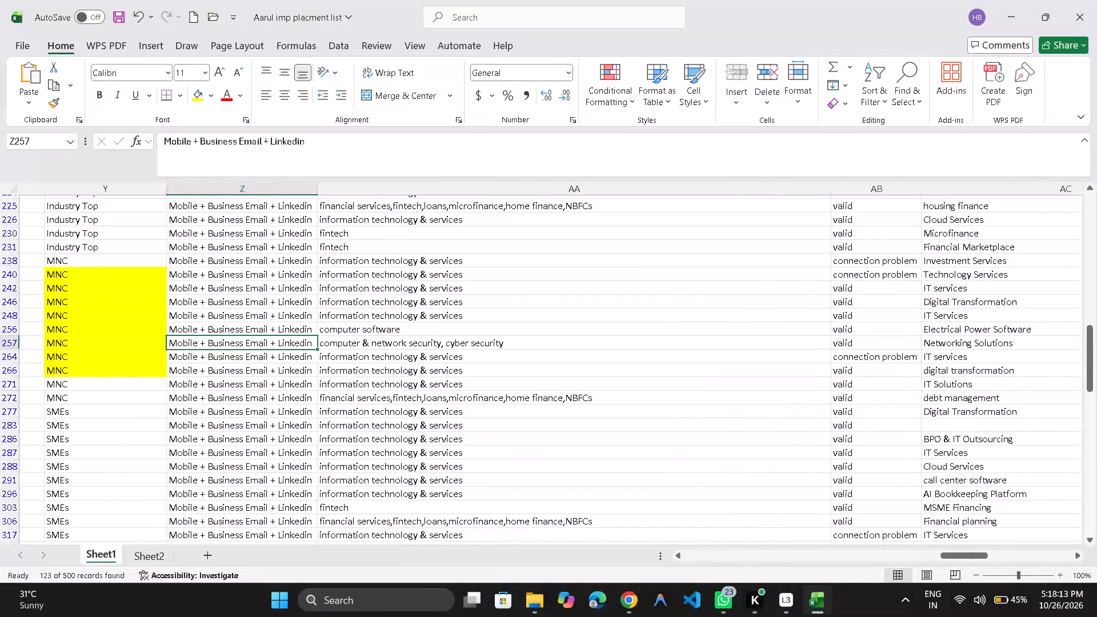
scroll(286, 380, "right", 17)
scroll(286, 380, "right", 6)
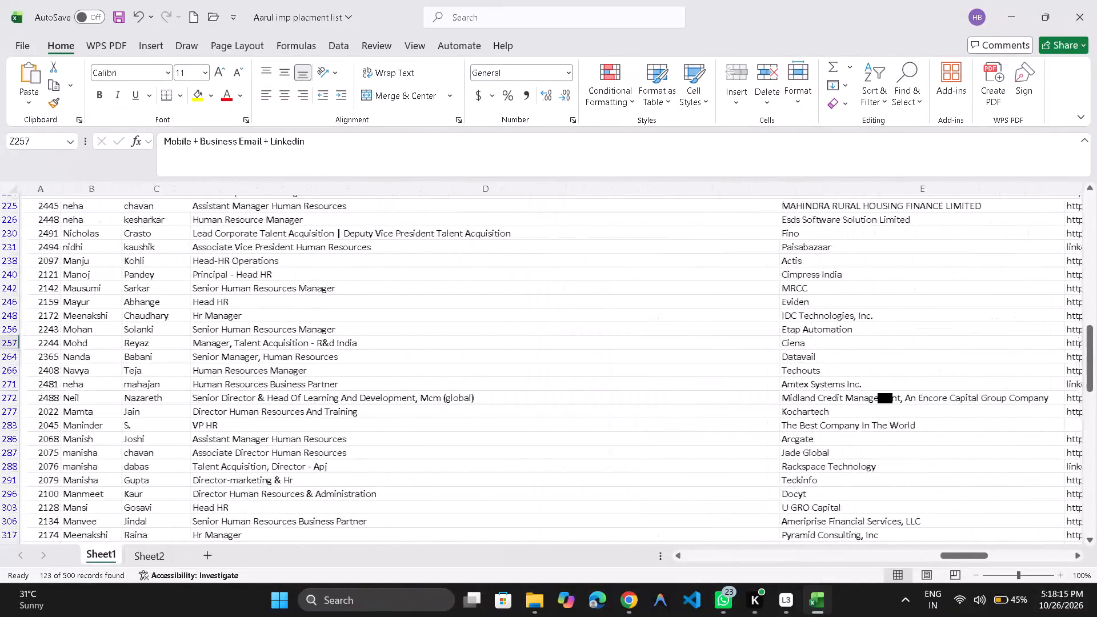
scroll(433, 381, "left", 7)
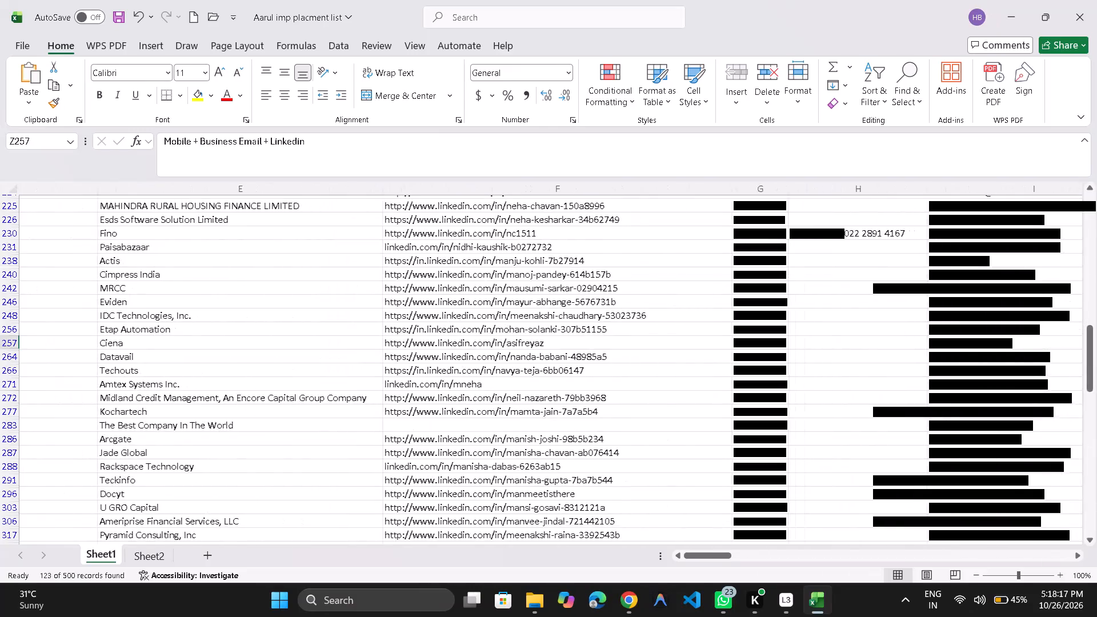
scroll(433, 381, "left", 2)
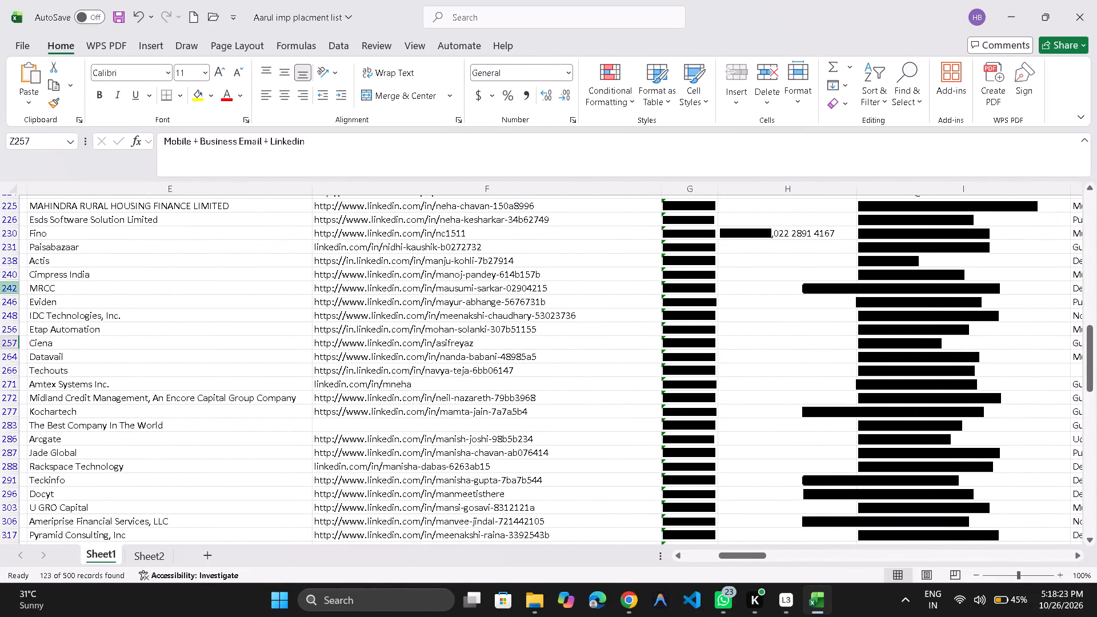
Fill the entire rows 240 to 266, from Cimpress India to Techouts, with yellow.
left_click_drag(11, 275, 13, 343)
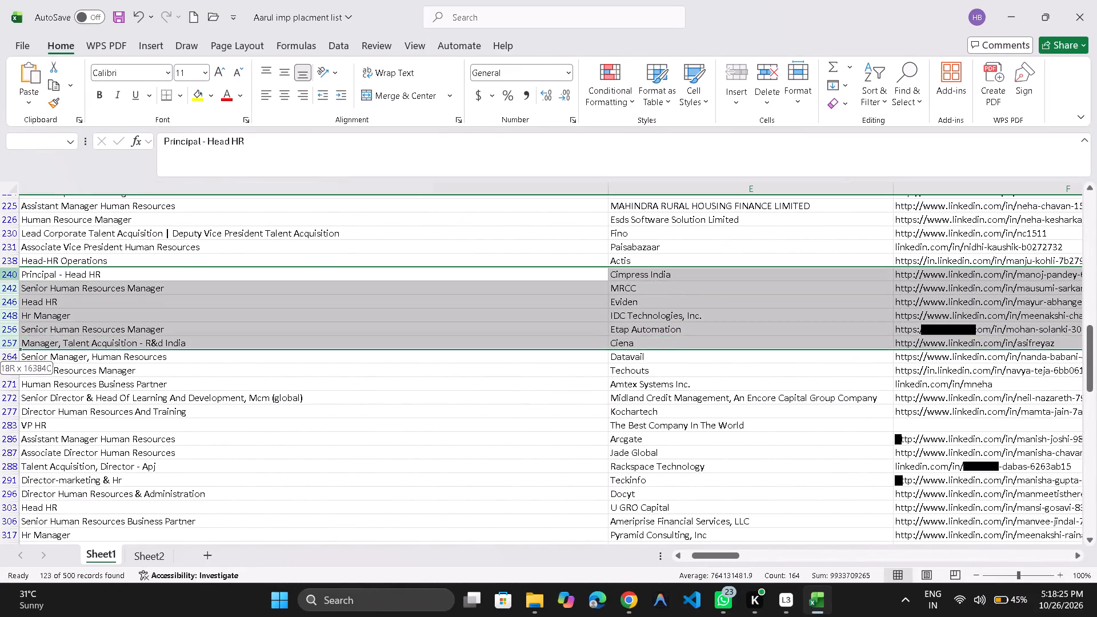
left_click_drag(13, 343, 13, 369)
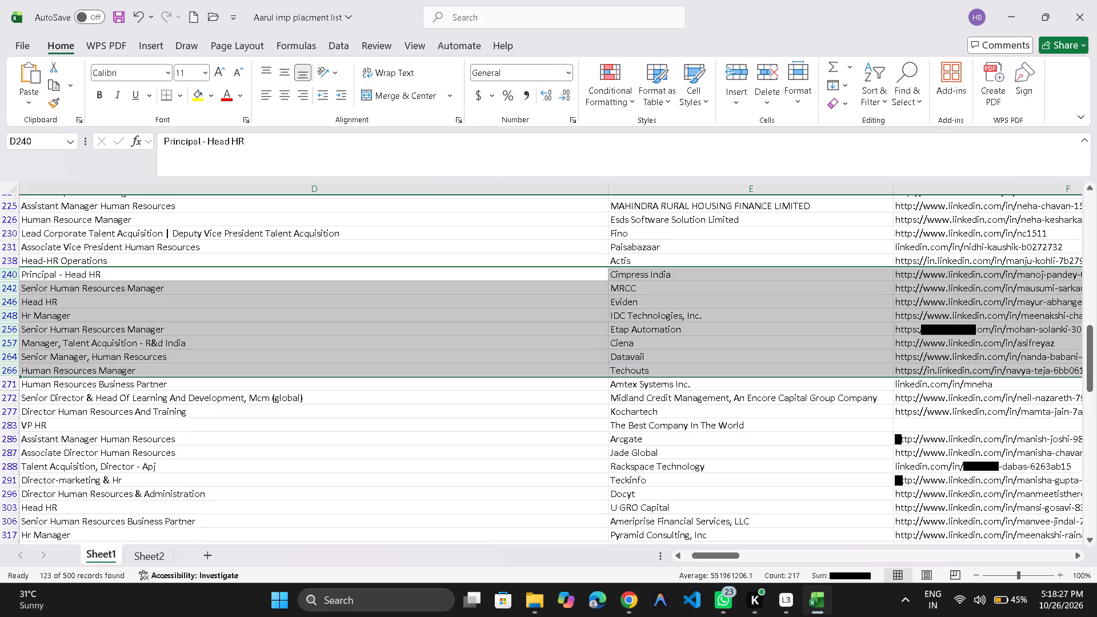
left_click(197, 96)
left_click(363, 435)
Look across the highlighted rows' columns and check the colour legend on Sheet2 against Sheet1.
scroll(363, 435, "right", 6)
scroll(363, 435, "left", 8)
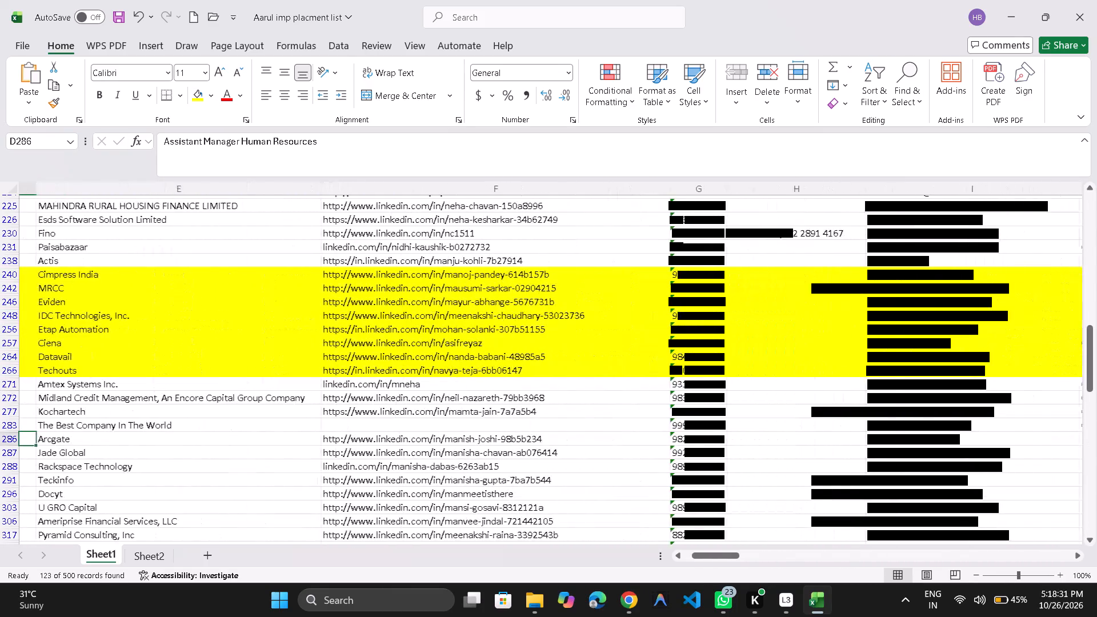
scroll(363, 435, "left", 8)
left_click(147, 559)
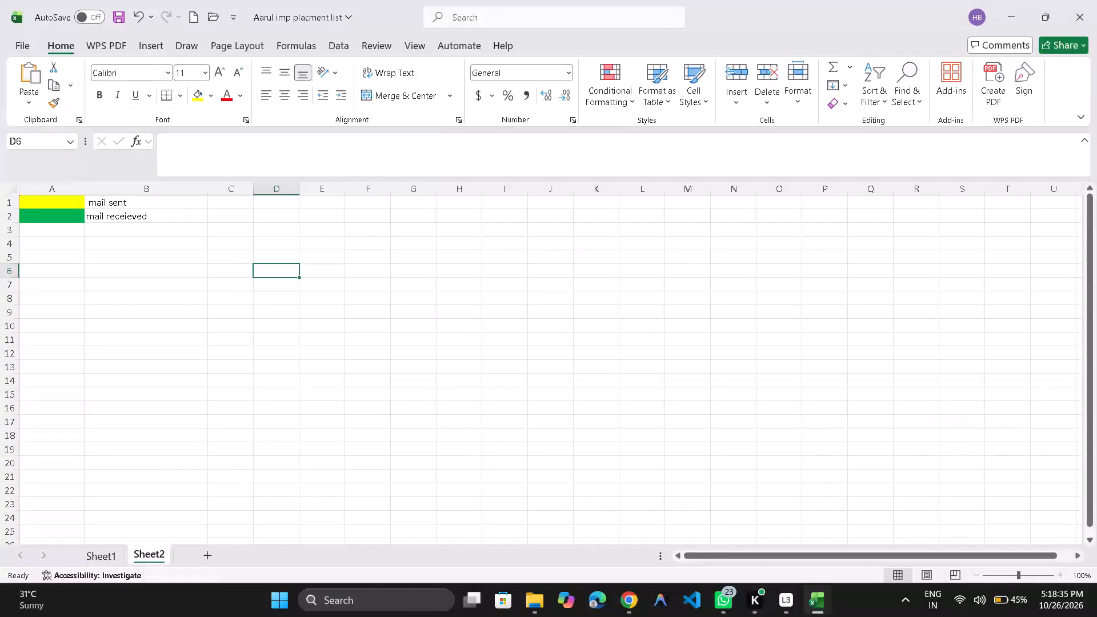
left_click(98, 553)
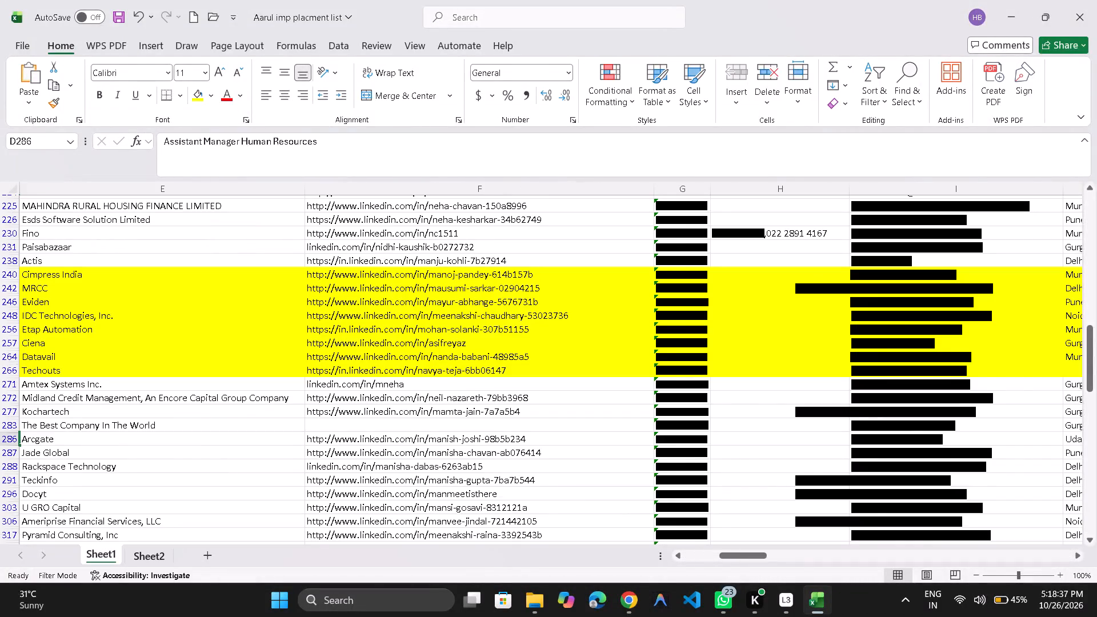
Add a third entry to the Sheet2 colour legend: fill A3 with red and label B3 "email wrong".
left_click(149, 559)
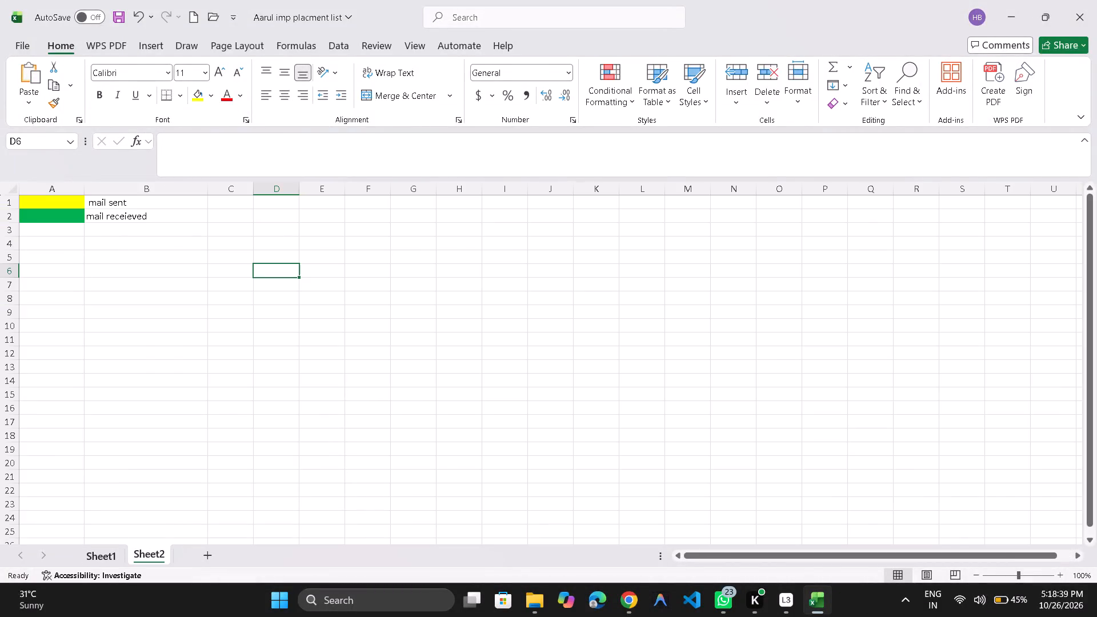
left_click(54, 235)
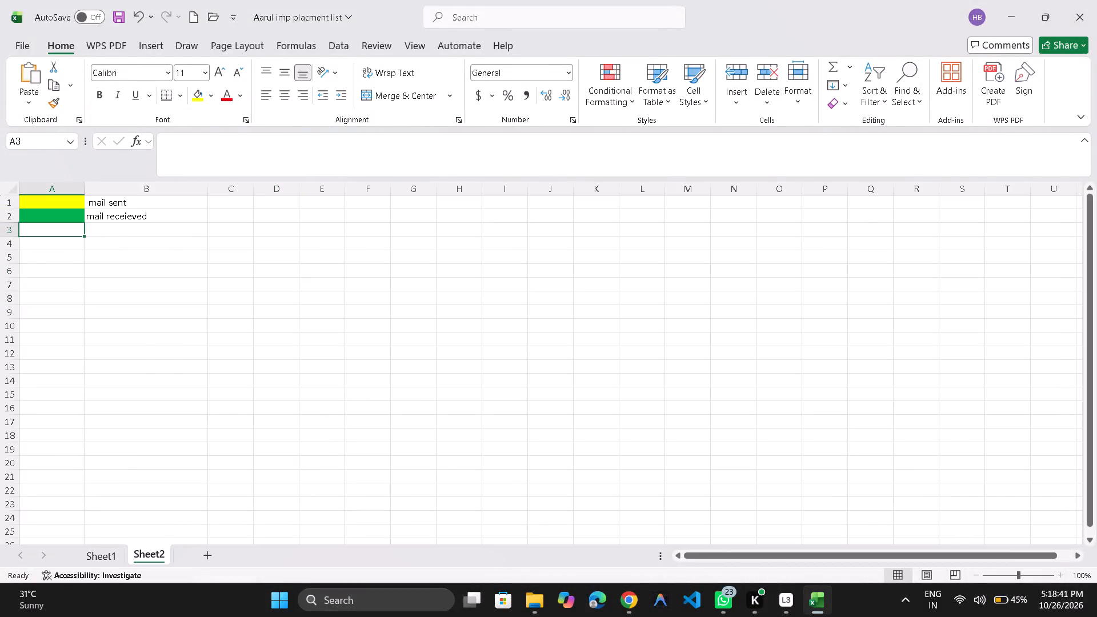
left_click(210, 94)
left_click(221, 307)
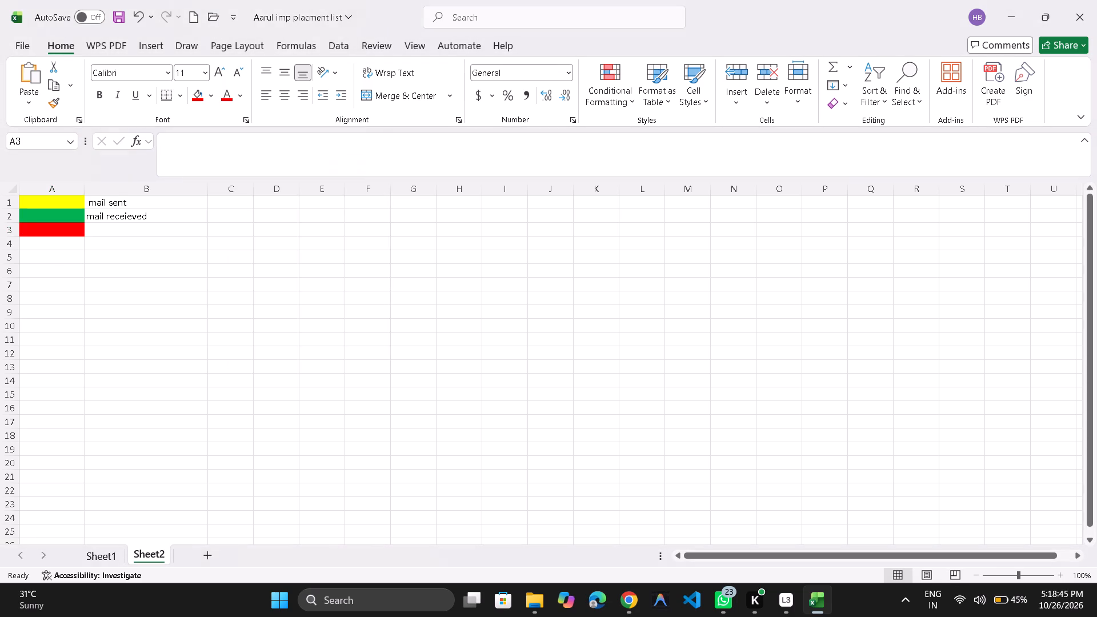
left_click(121, 228)
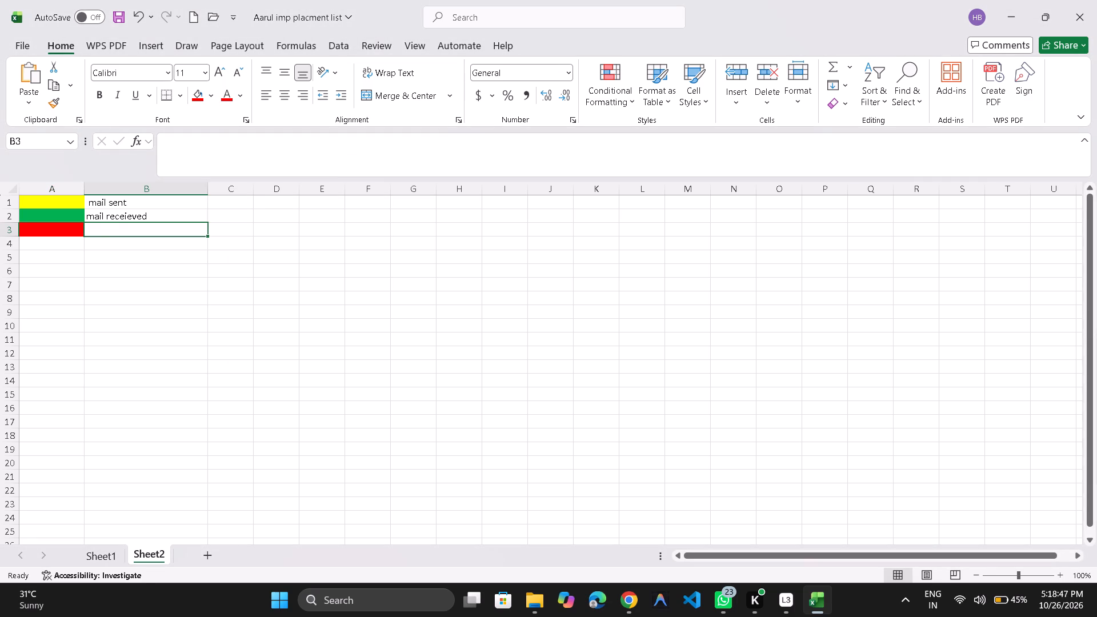
type("email wrong")
key("Return")
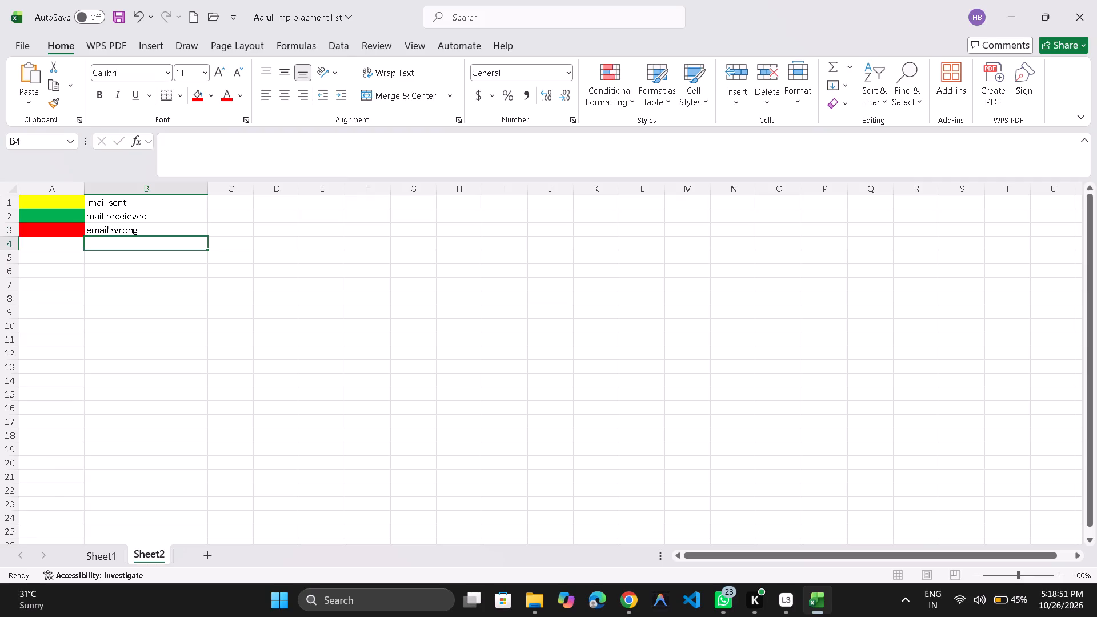
Return to Sheet1 and examine the company, LinkedIn and contact-detail columns of the yellow rows, including Etap Automation and Datavail.
left_click(105, 559)
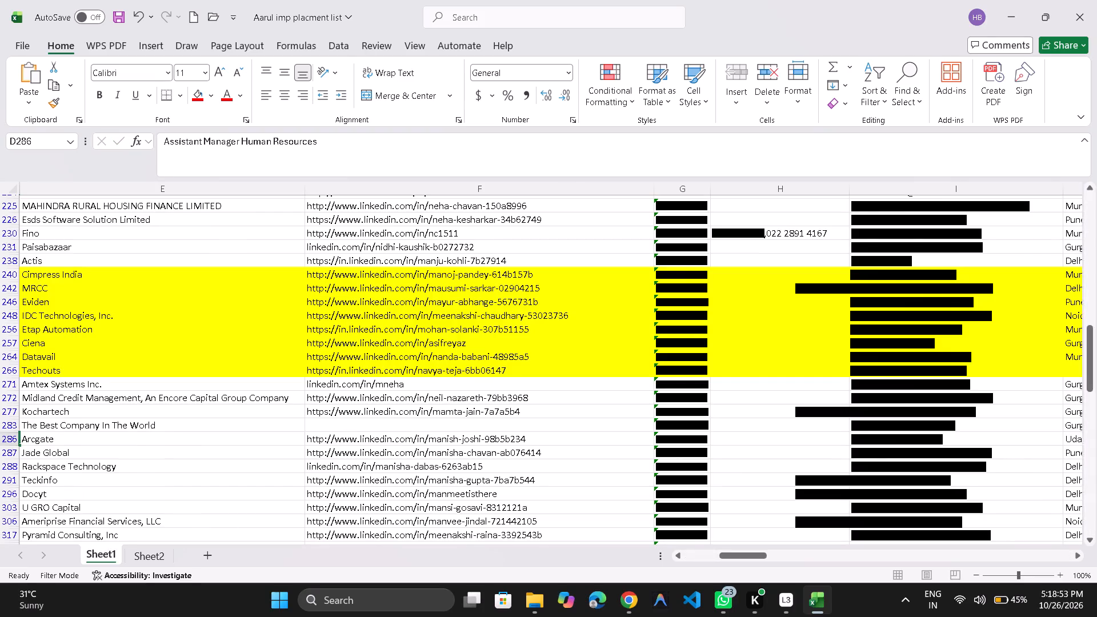
left_click(10, 326)
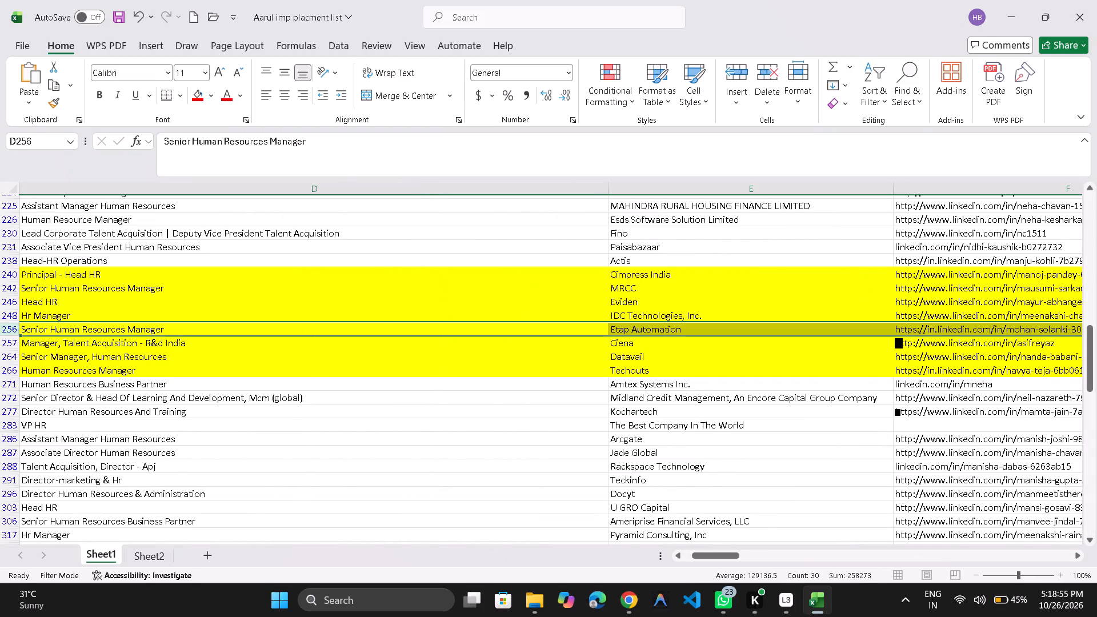
scroll(563, 337, "left", 4)
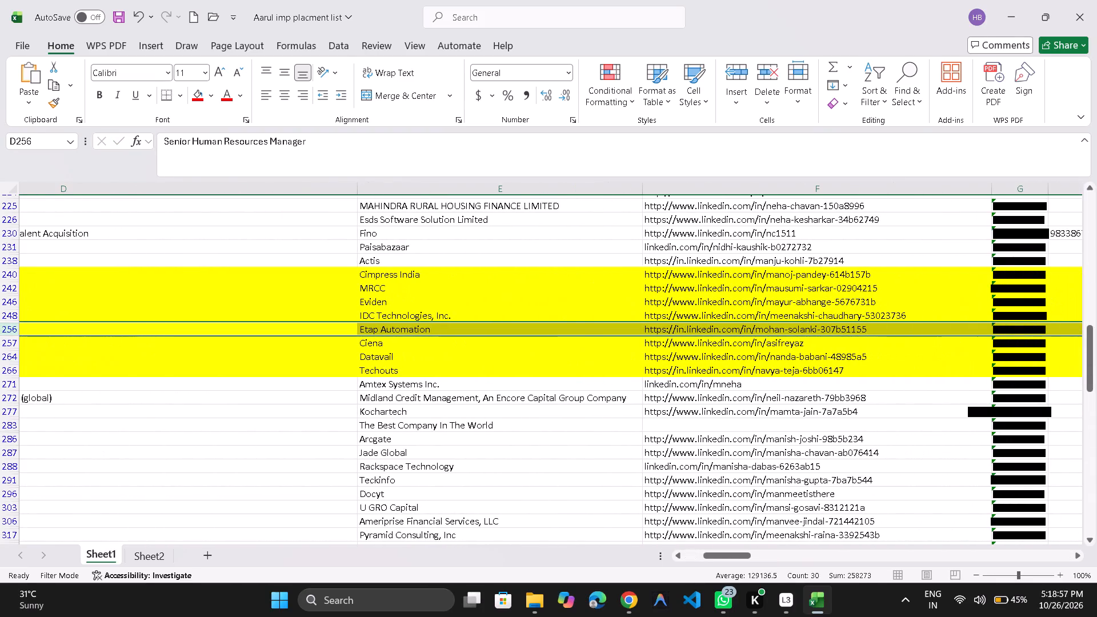
scroll(563, 337, "left", 5)
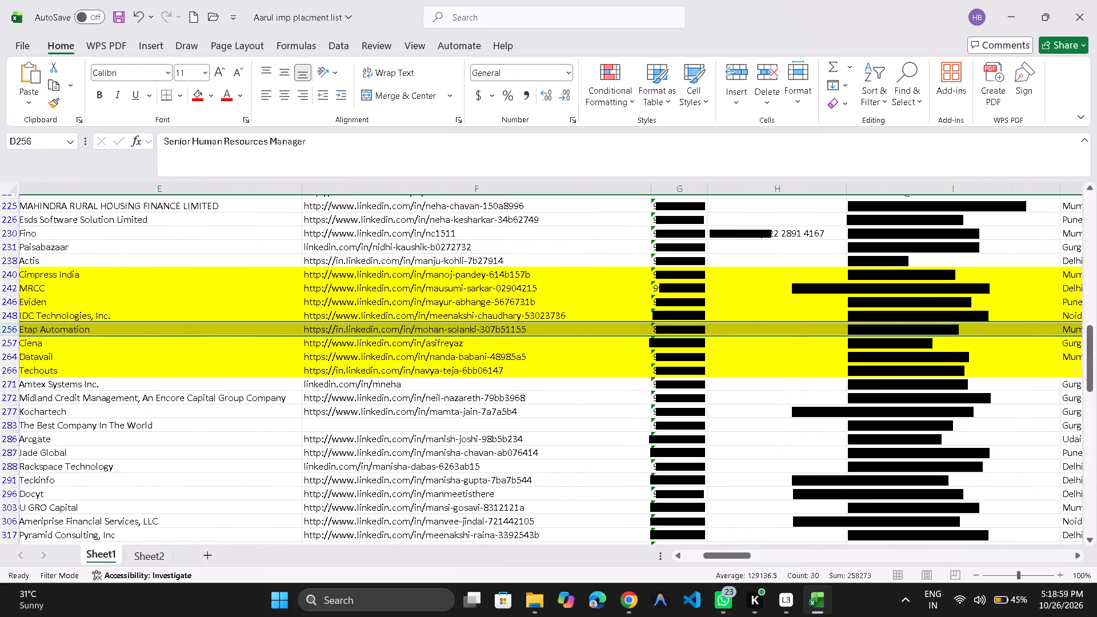
scroll(563, 337, "left", 1)
left_click(878, 363)
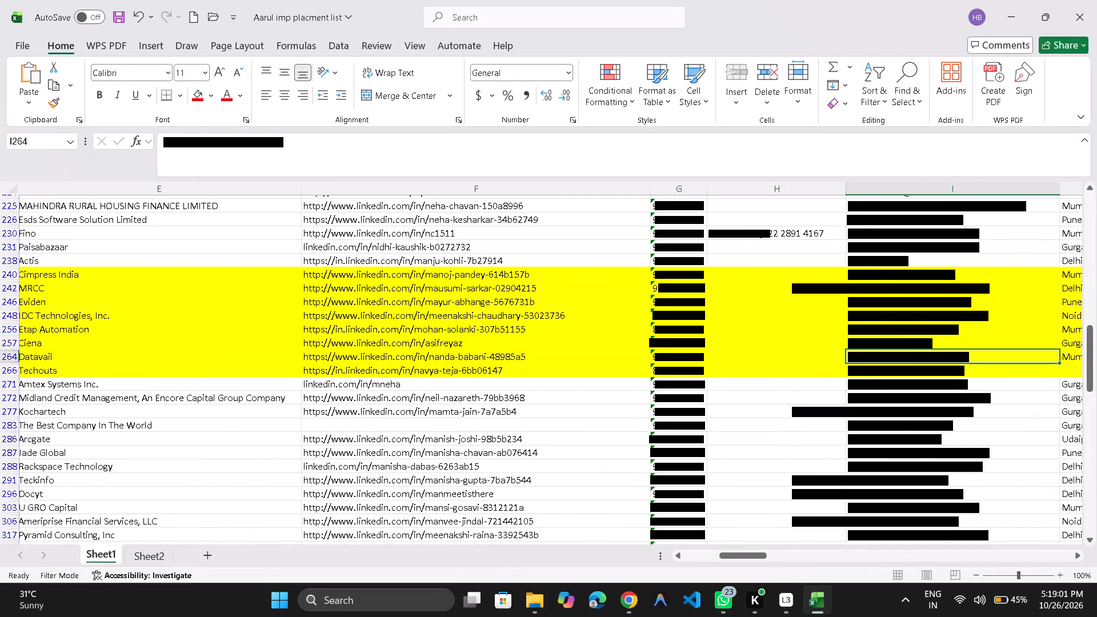
scroll(290, 350, "right", 6)
scroll(290, 350, "left", 5)
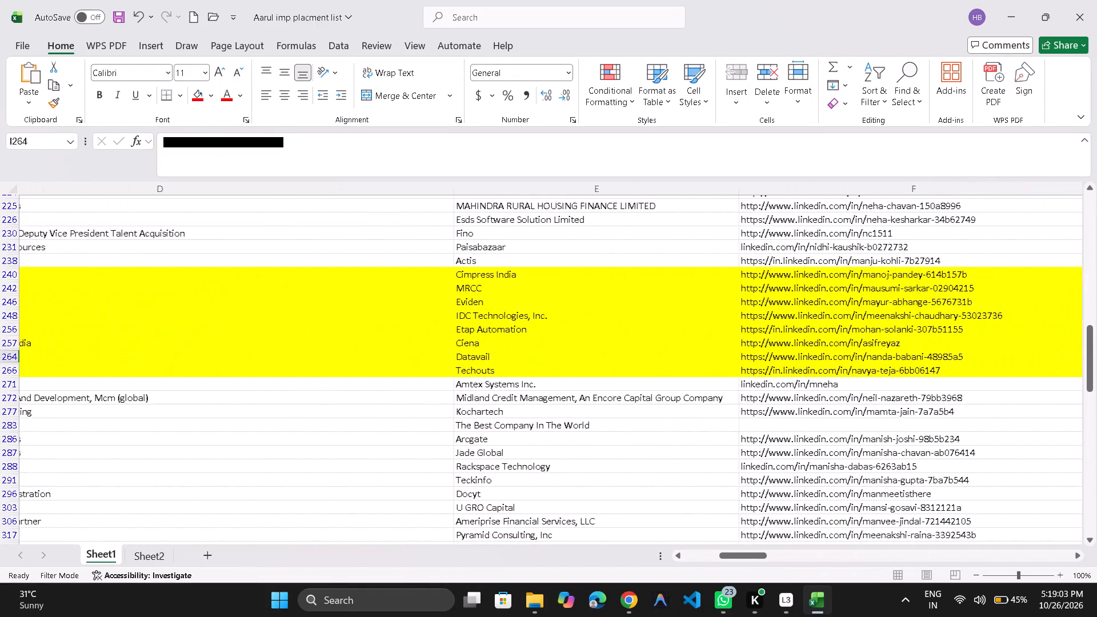
Mark the Eviden contact as having a wrong email by filling the entire row 246 with red.
scroll(290, 350, "left", 2)
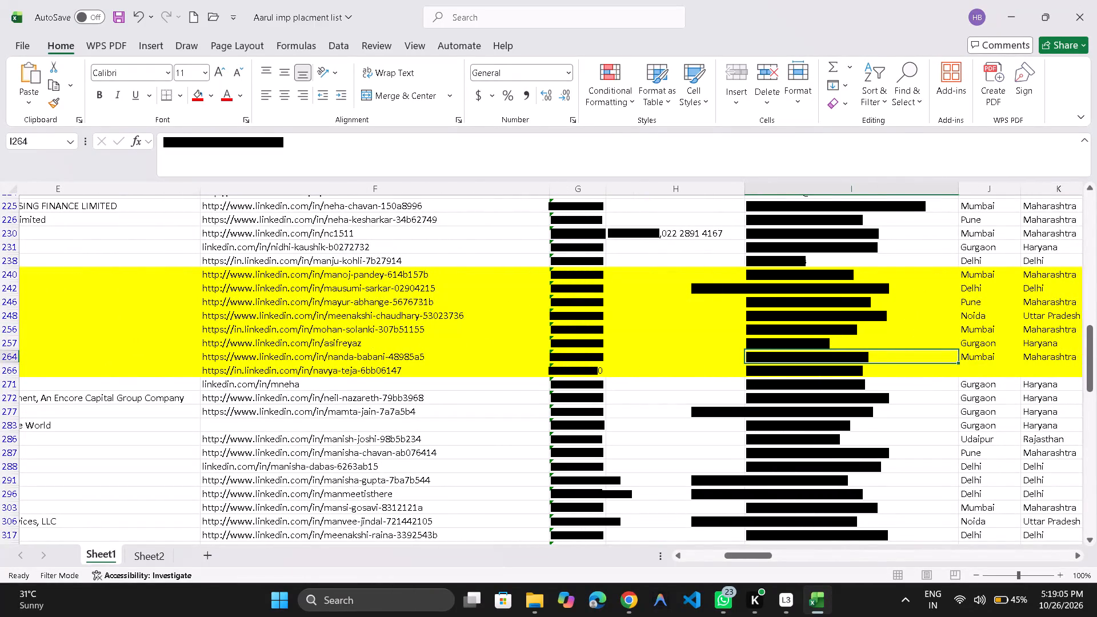
left_click(765, 303)
scroll(236, 329, "right", 9)
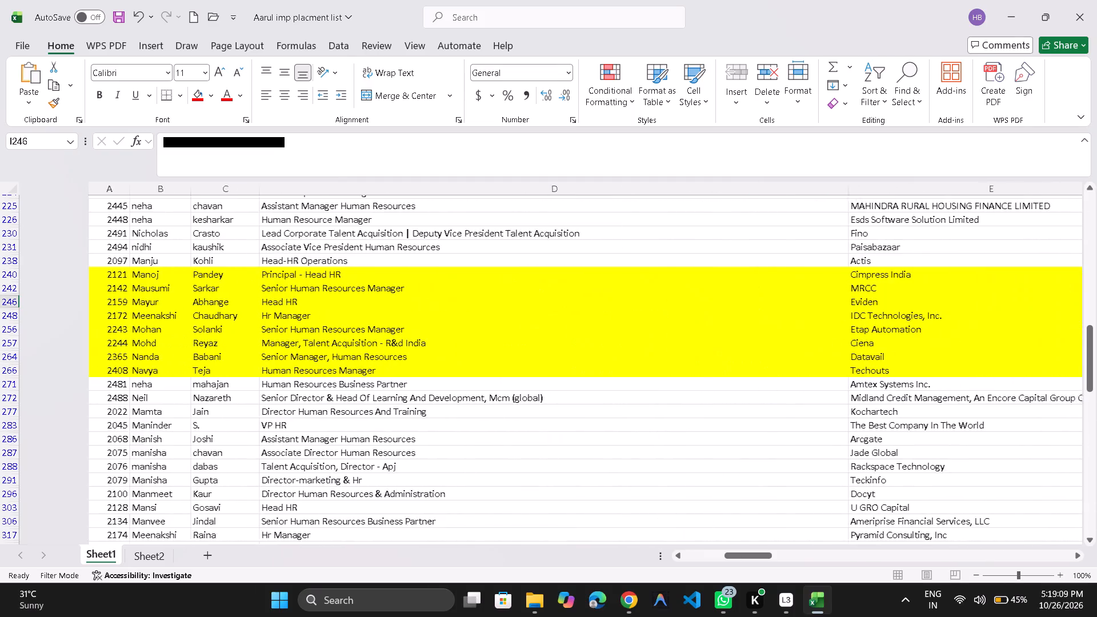
left_click(14, 301)
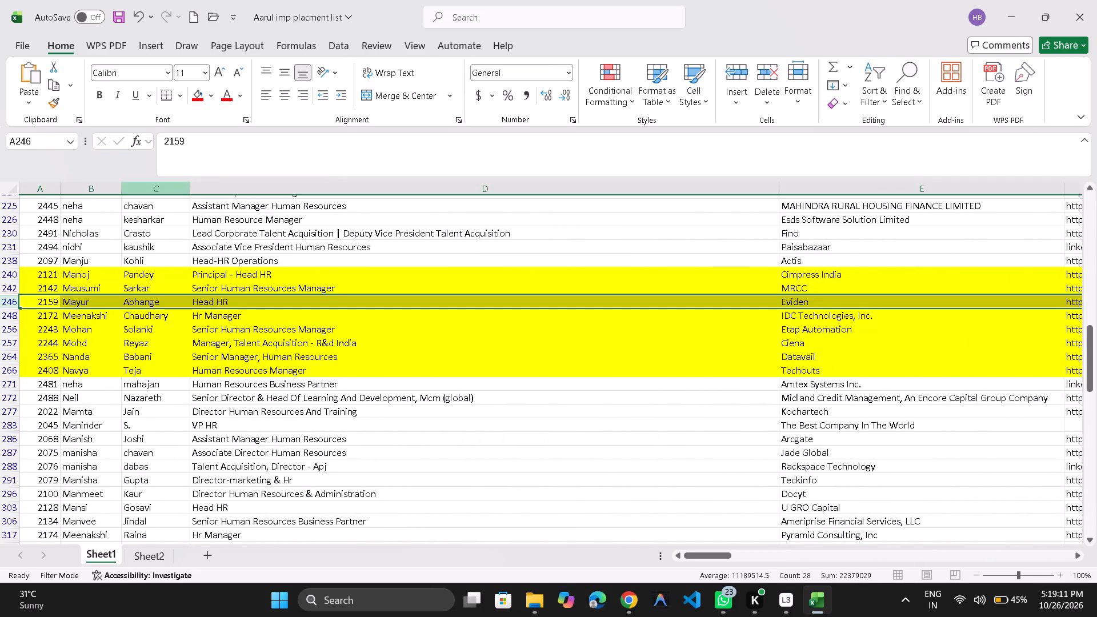
left_click(195, 91)
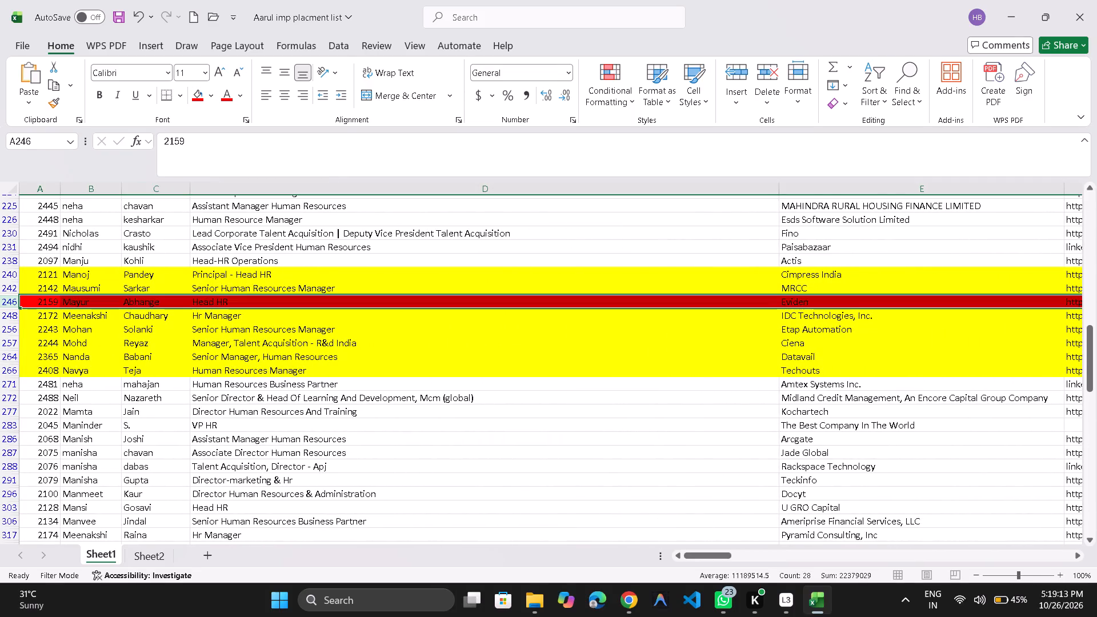
left_click(370, 440)
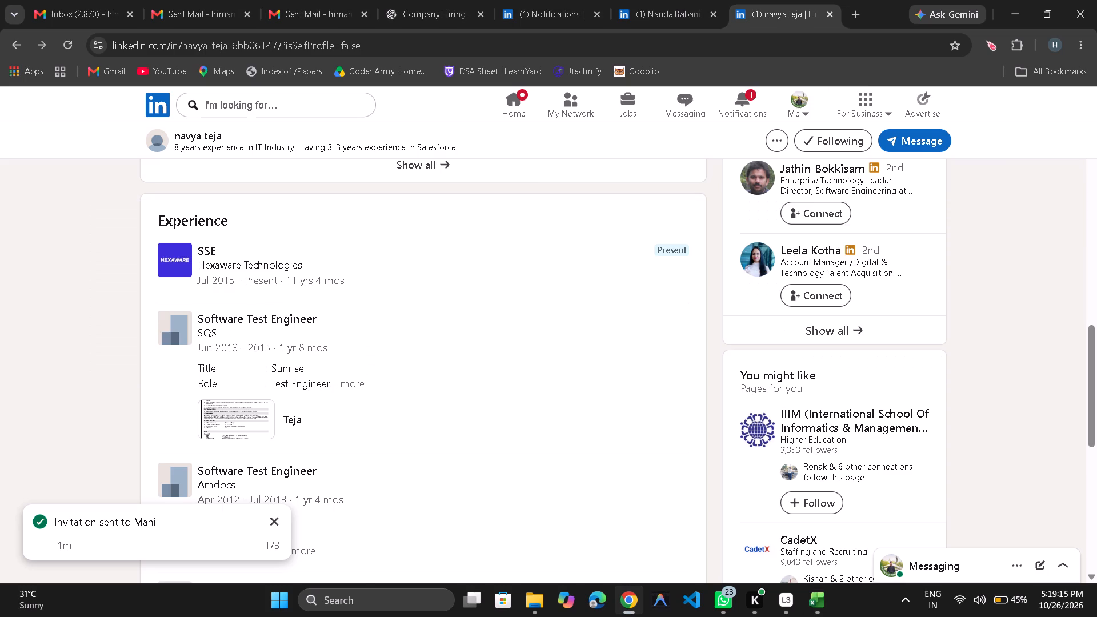
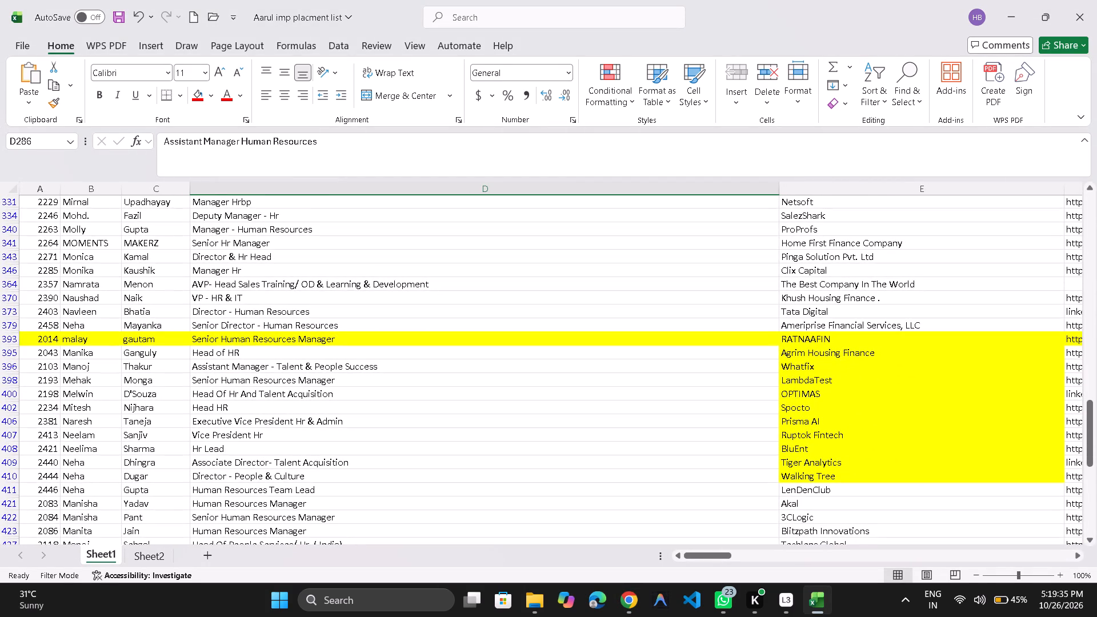
Fill the entire row 410, the Walking Tree contact, with red.
left_click(18, 476)
left_click(198, 99)
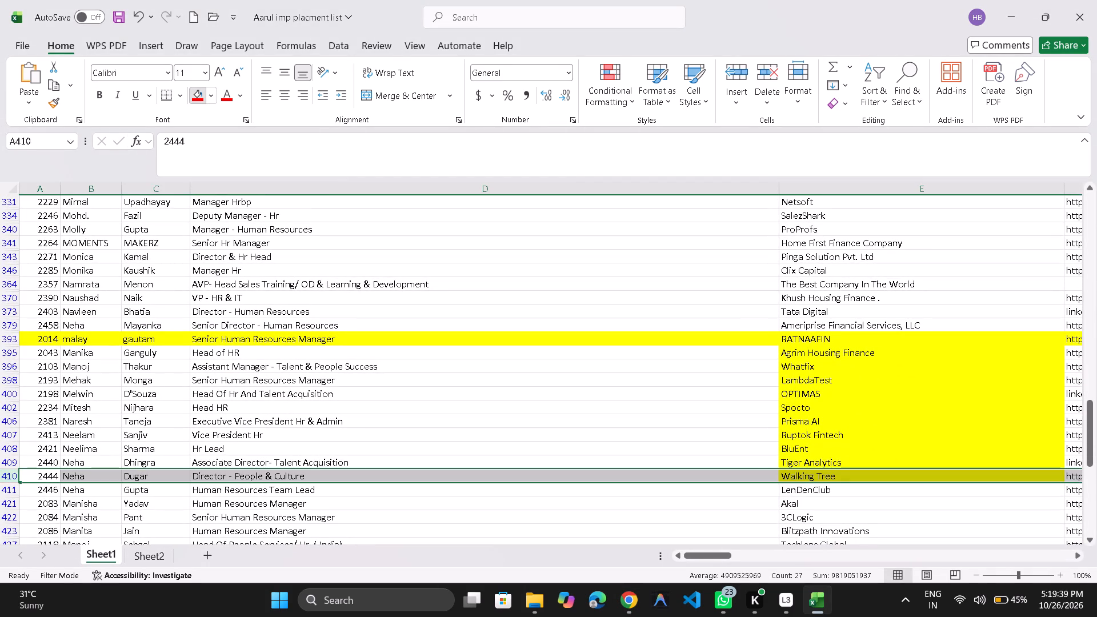
left_click(639, 449)
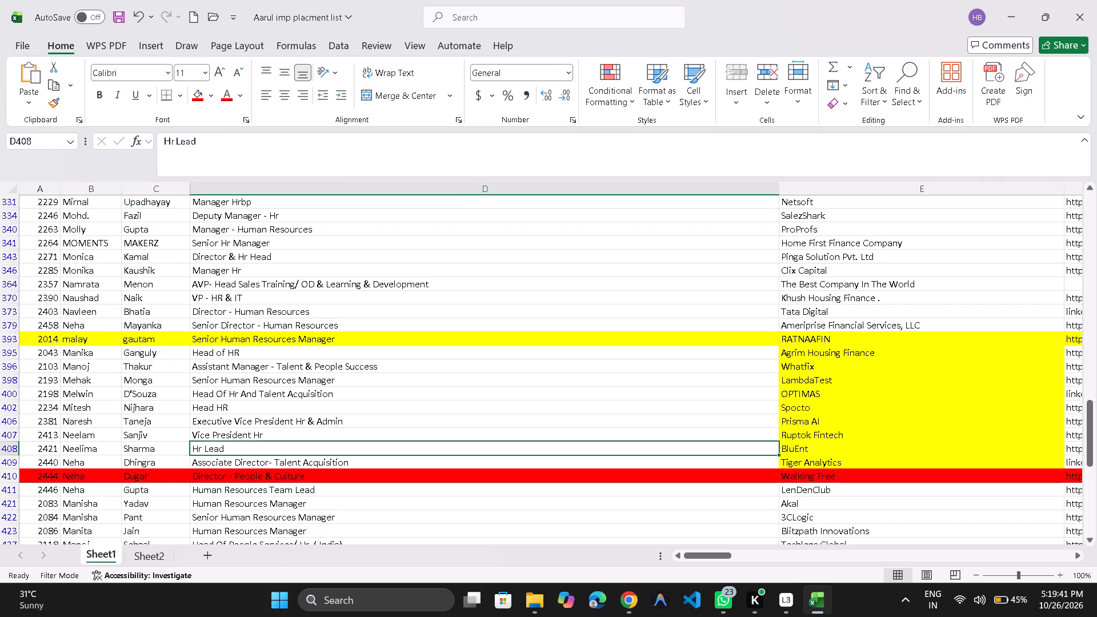
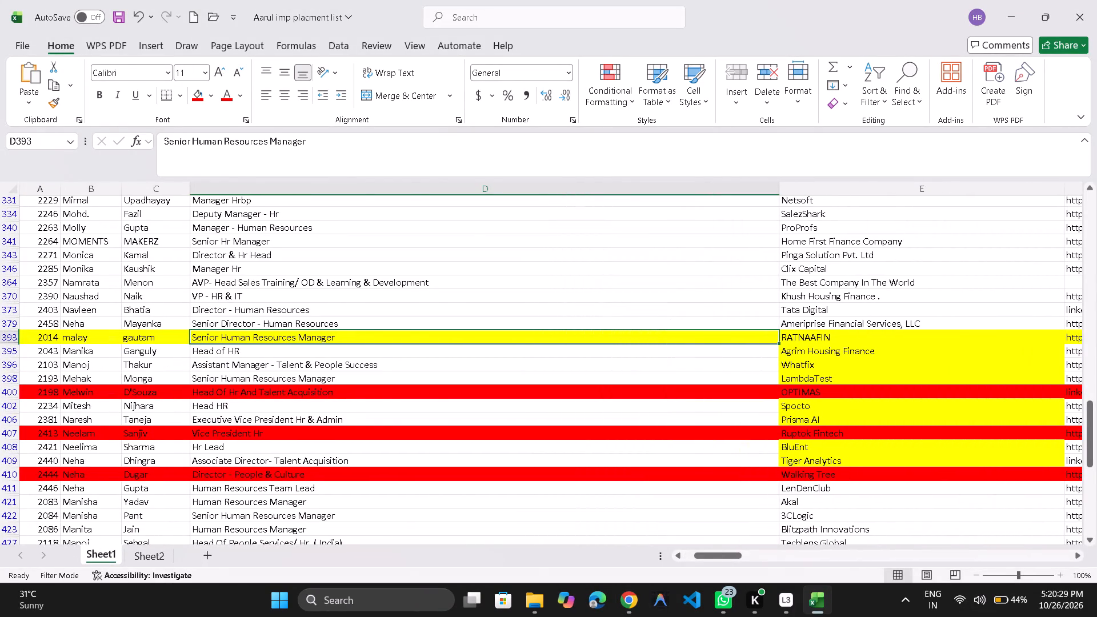
Select the entire rows 393 to 398, from RATNAAFIN to LambdaTest, and open the fill colour choices for them.
left_click_drag(6, 335, 15, 381)
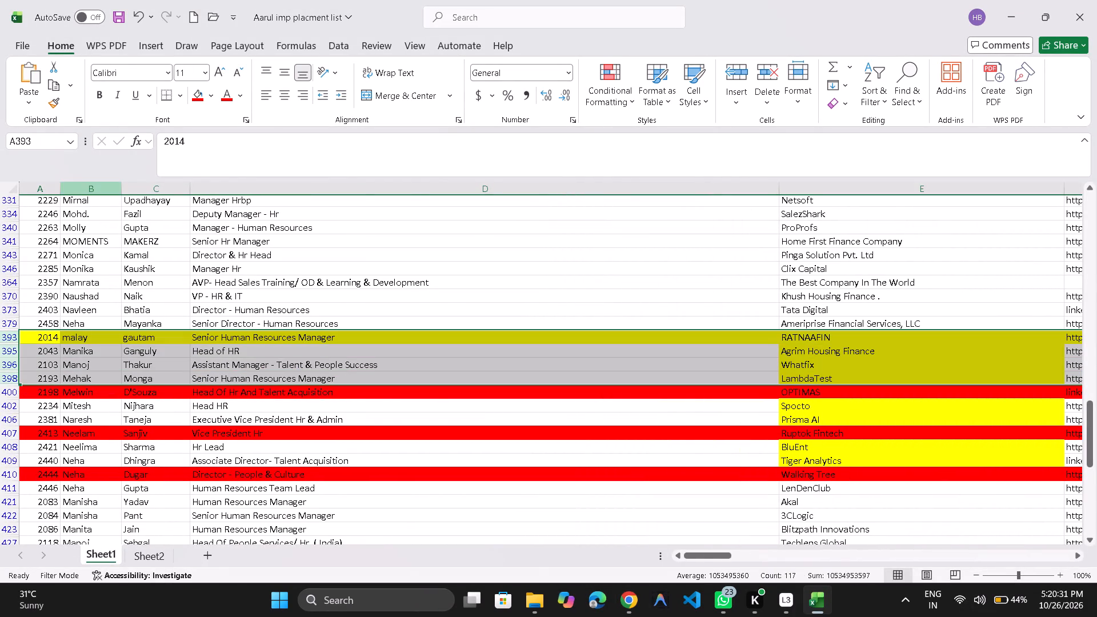
left_click(208, 94)
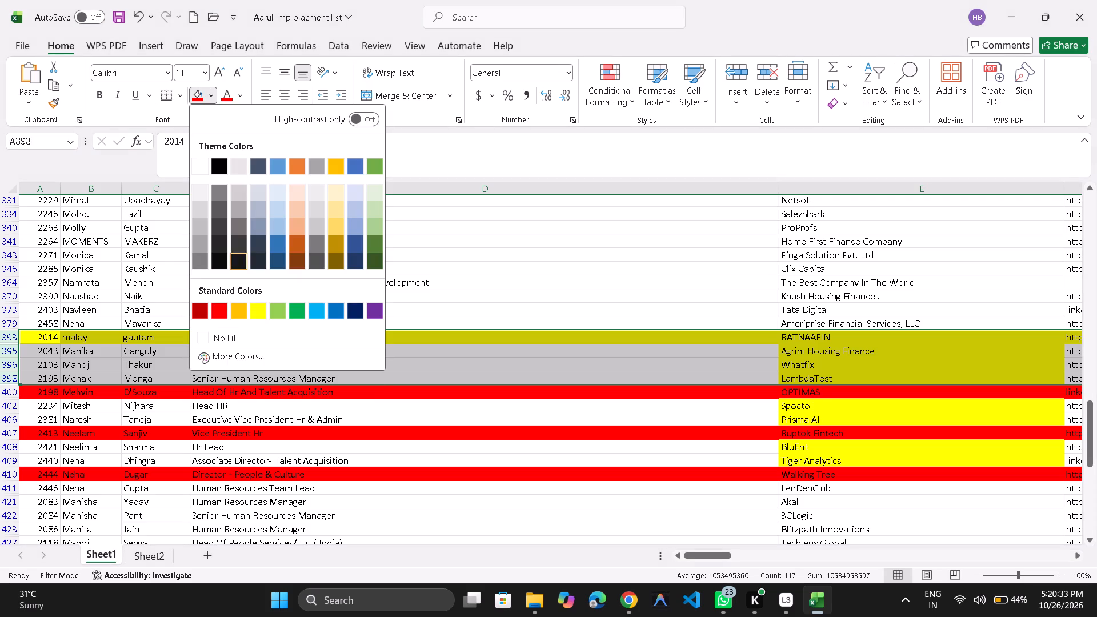
Fill the entire rows 393 to 398, 402 to 406 and 408 to 409, from RATNAAFIN to Tiger Analytics, with yellow, skipping the red rows.
left_click(254, 304)
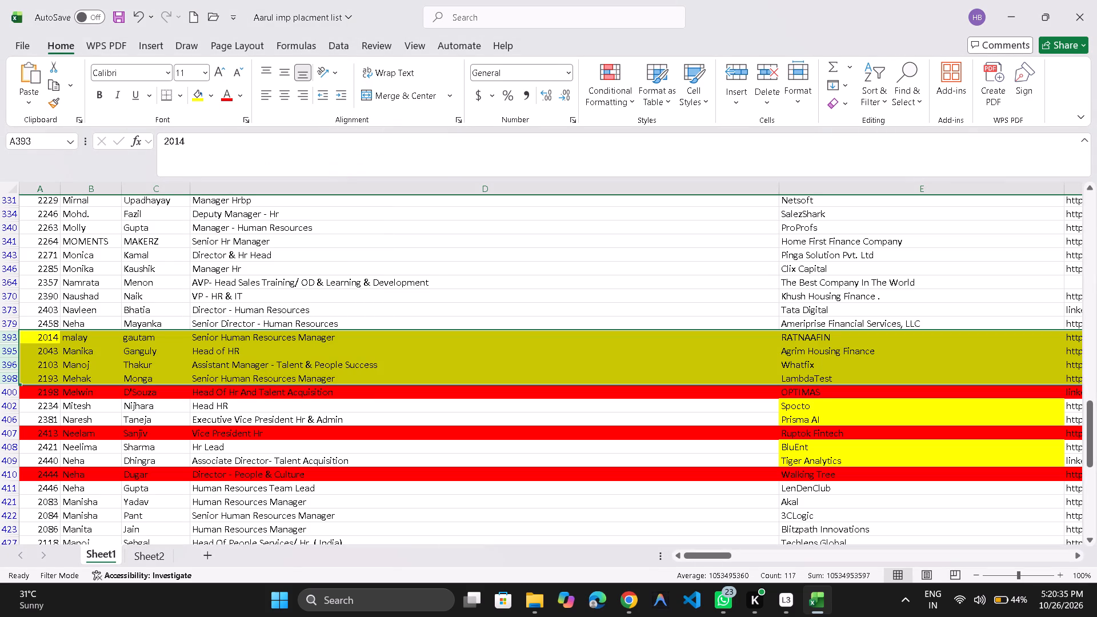
left_click_drag(11, 404, 14, 418)
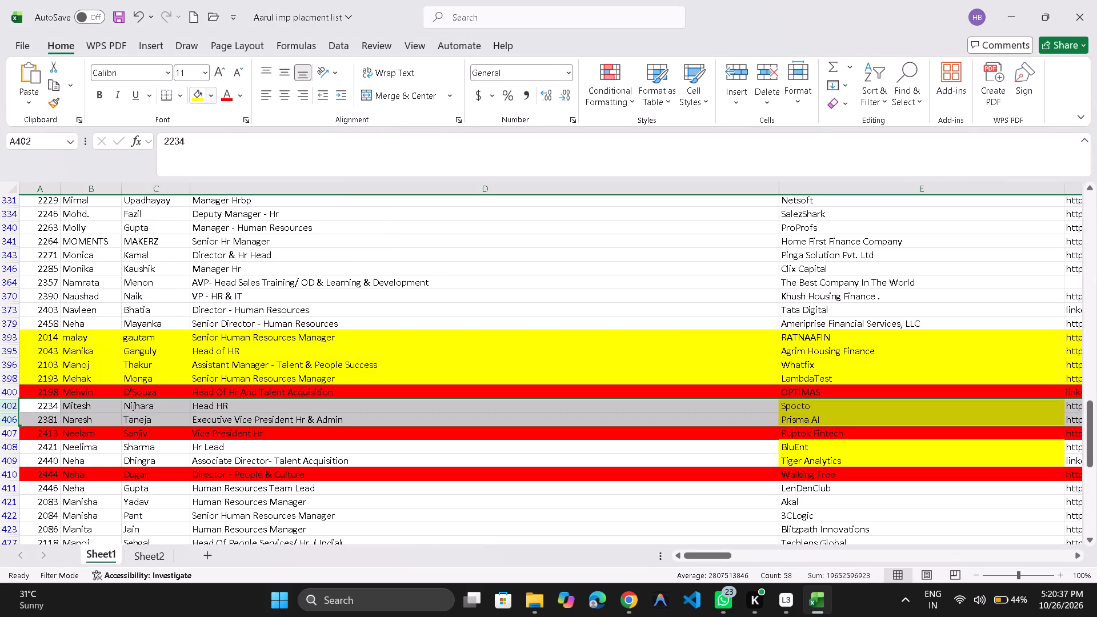
left_click(197, 90)
left_click_drag(12, 448, 11, 460)
left_click(198, 87)
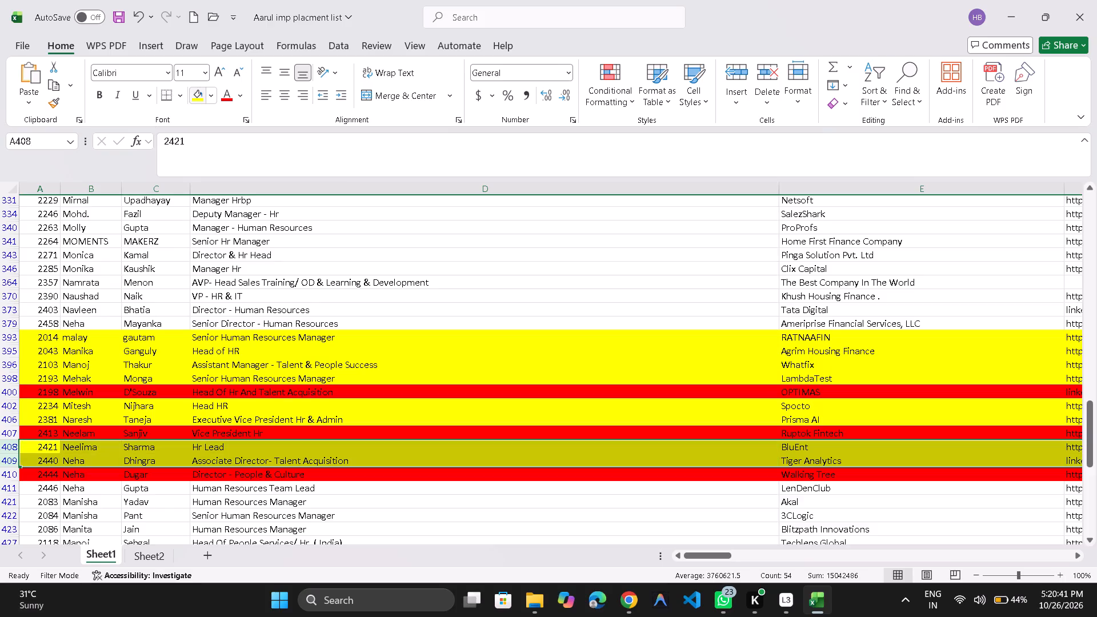
left_click(421, 271)
Examine the company, LinkedIn and contact-detail columns of the rows around the yellow block from Cimpress India to Techouts.
scroll(421, 271, "up", 6)
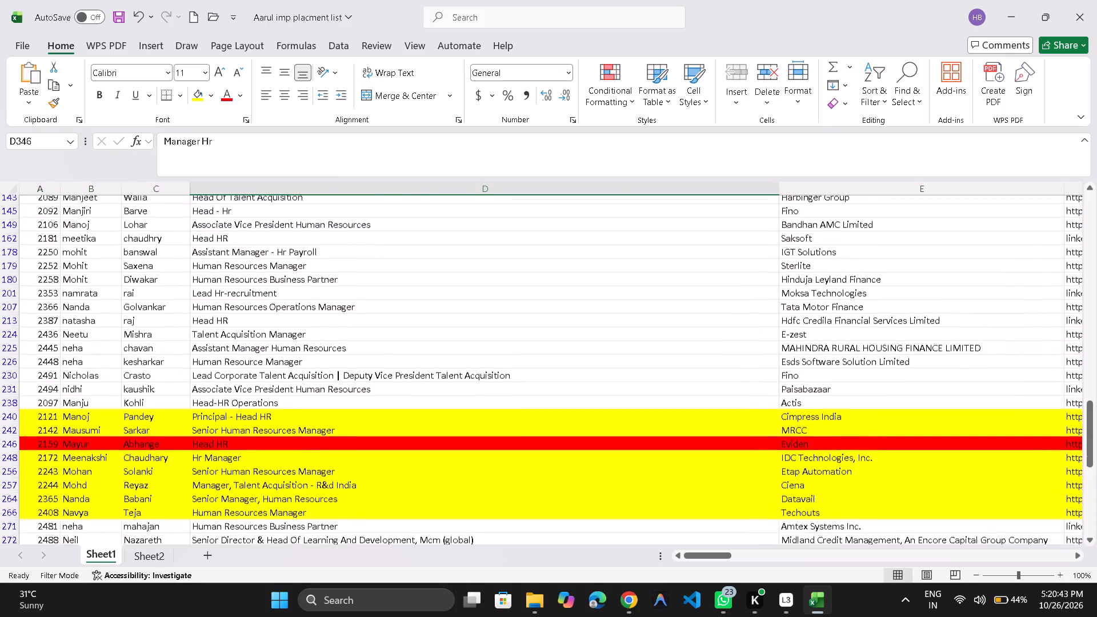
scroll(421, 271, "right", 1)
scroll(597, 426, "left", 1)
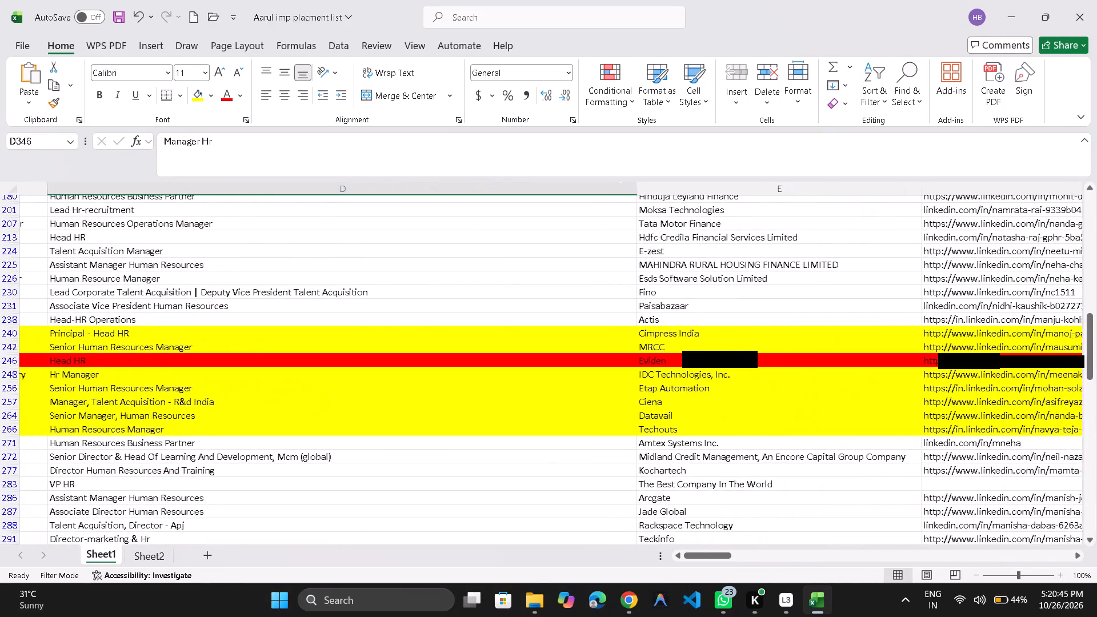
scroll(597, 426, "left", 3)
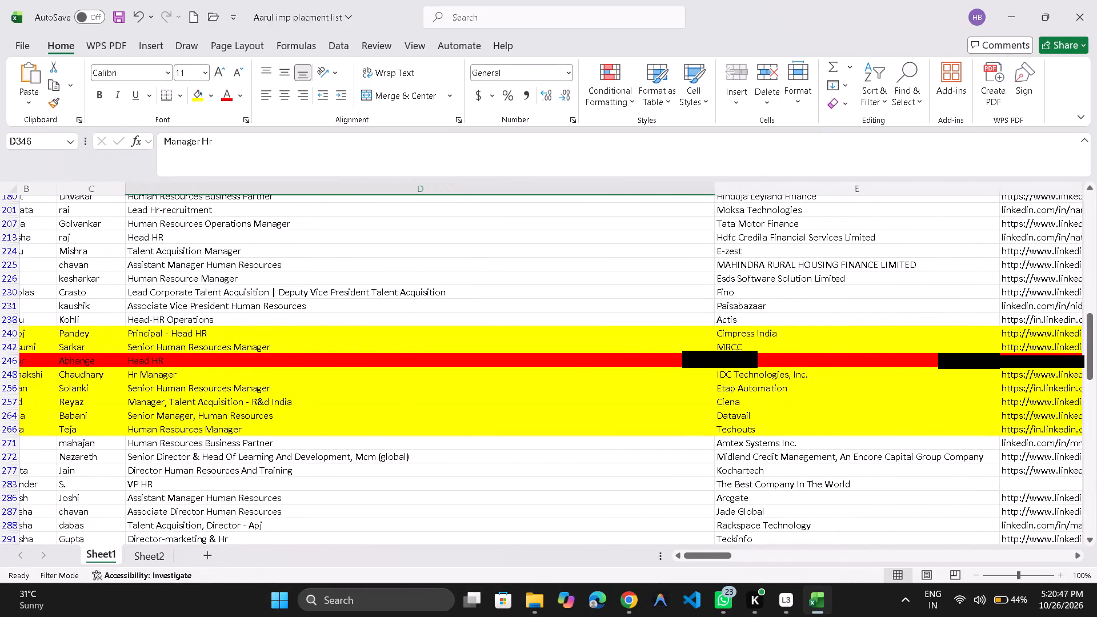
scroll(597, 426, "left", 2)
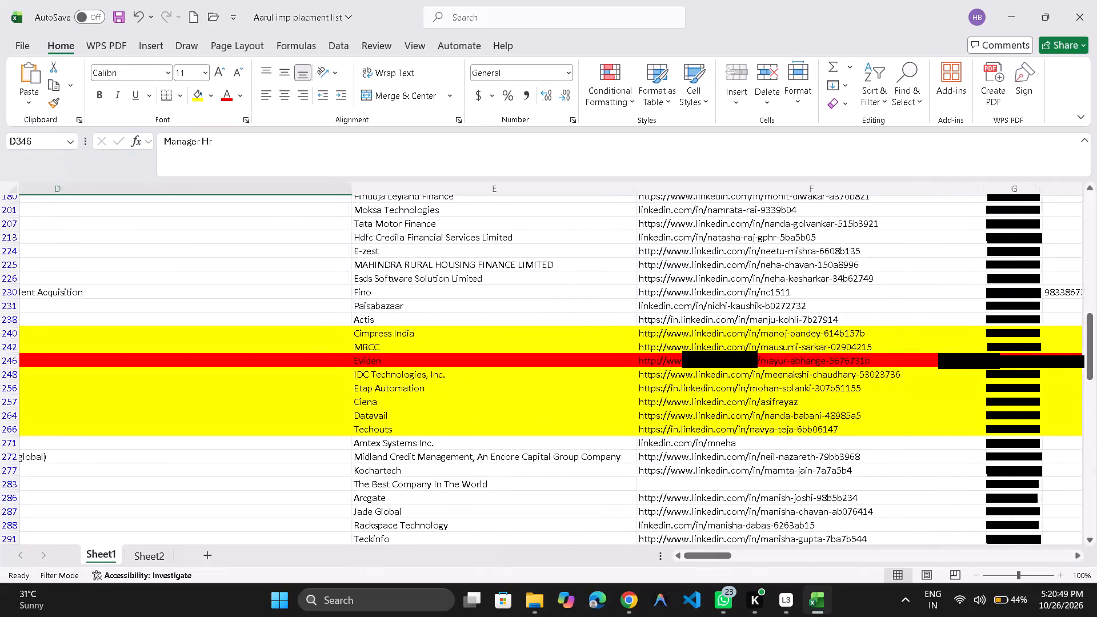
scroll(597, 426, "left", 3)
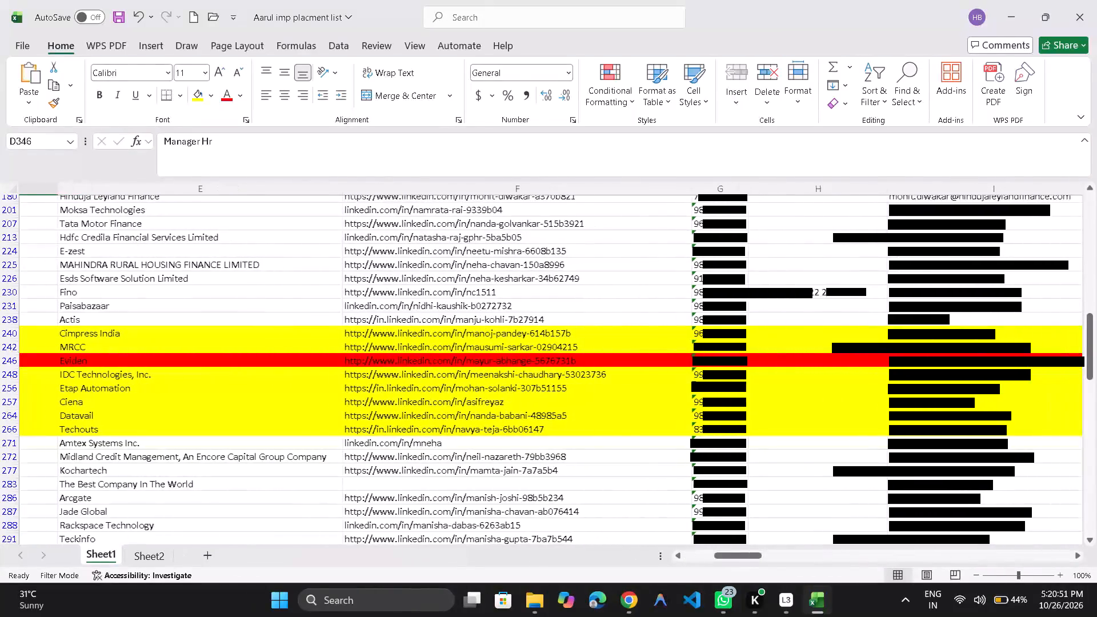
scroll(597, 426, "left", 1)
Try to copy the LinkedIn address of the Amtex Systems Inc. contact from F271.
left_click(464, 451)
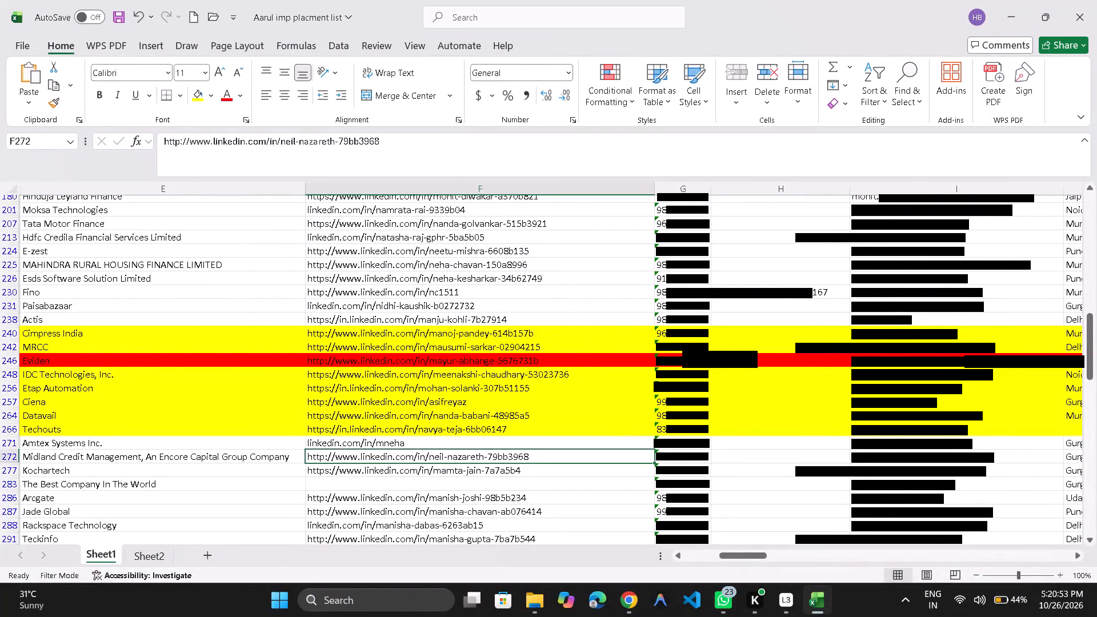
left_click(445, 444)
key("ctrl+a")
key("ctrl+c")
left_click(445, 444)
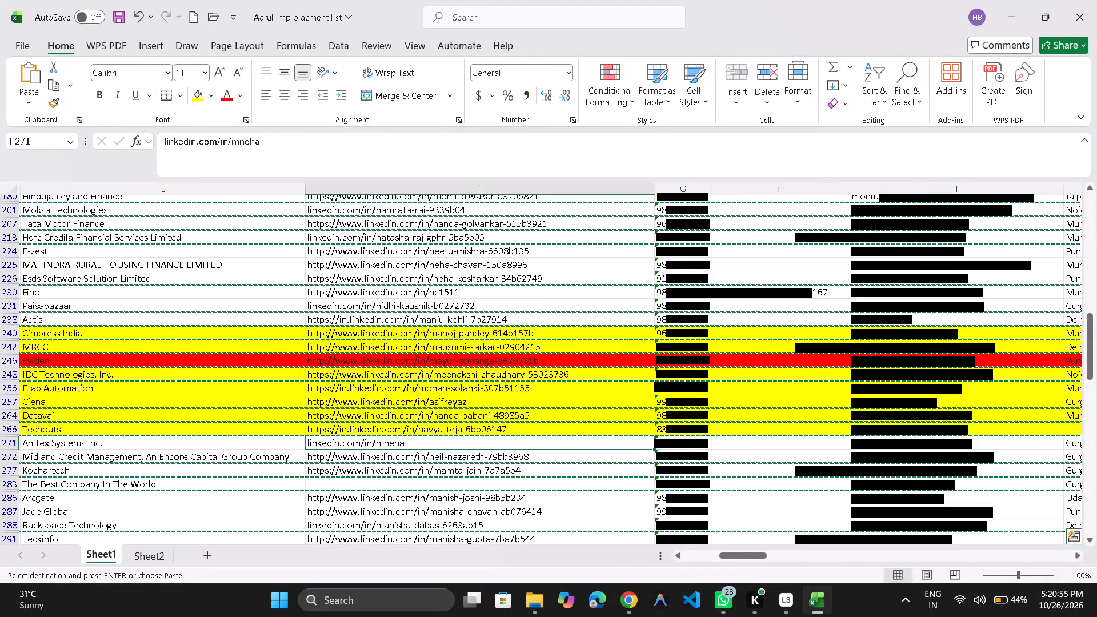
left_click(445, 444)
key("ctrl+a")
left_click(445, 444, "ctrl")
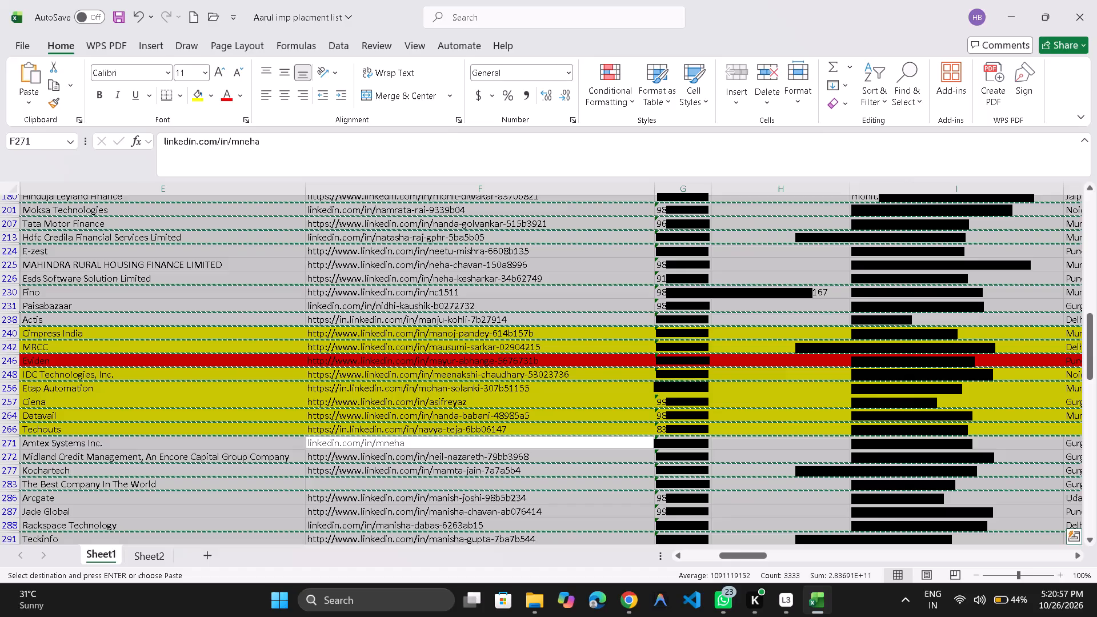
key("ctrl+c")
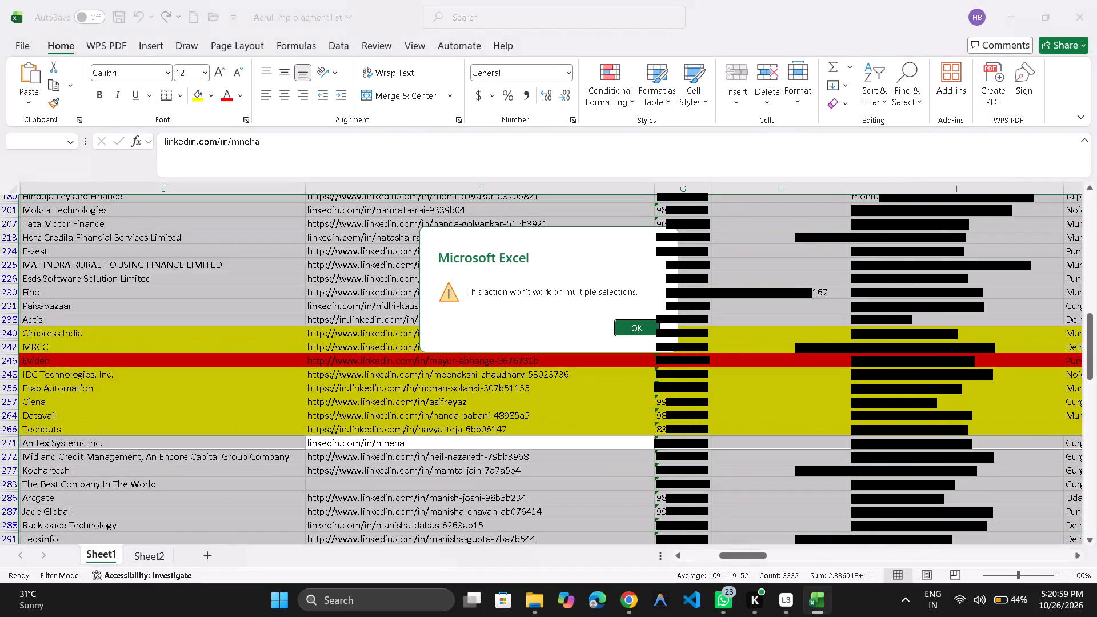
left_click(667, 233)
left_click(425, 447)
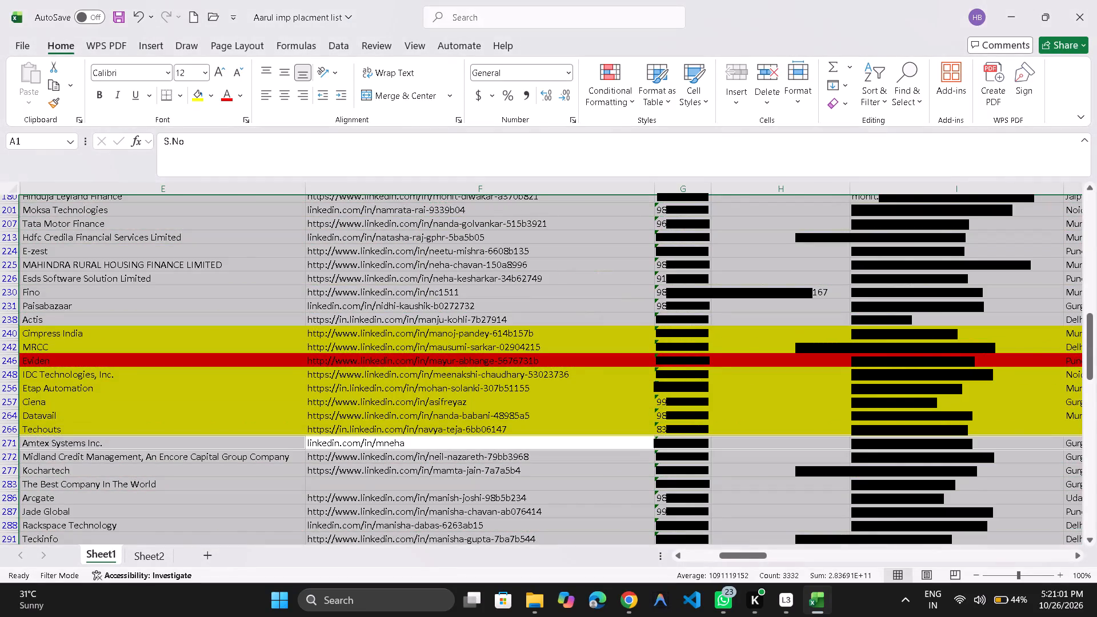
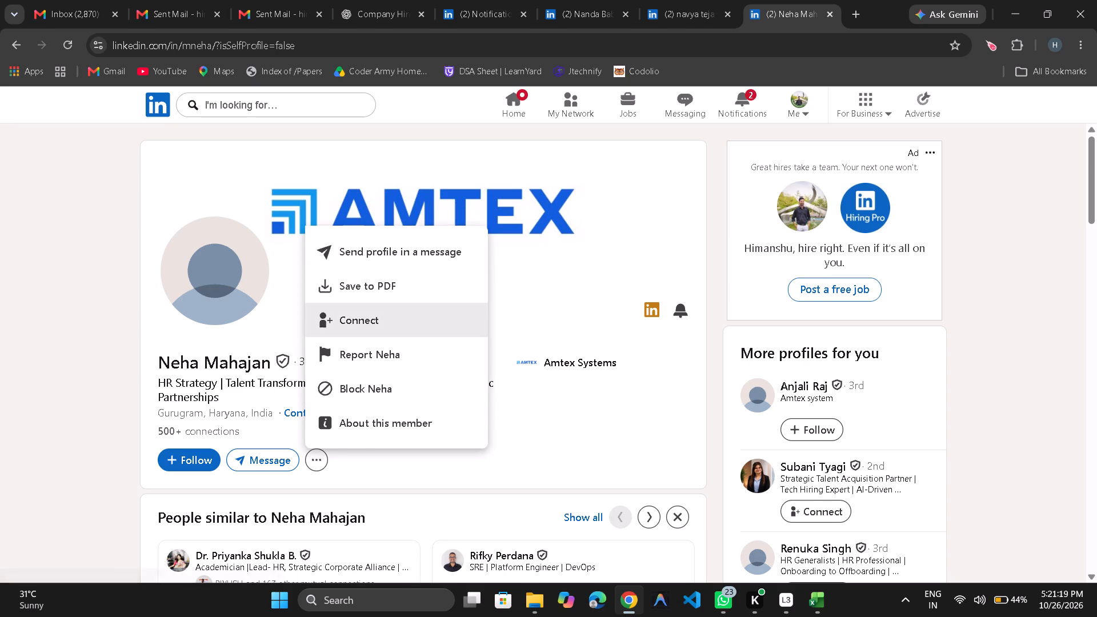
Send a connection request to the Amtex Systems HR strategy member from their profile.
left_click(381, 323)
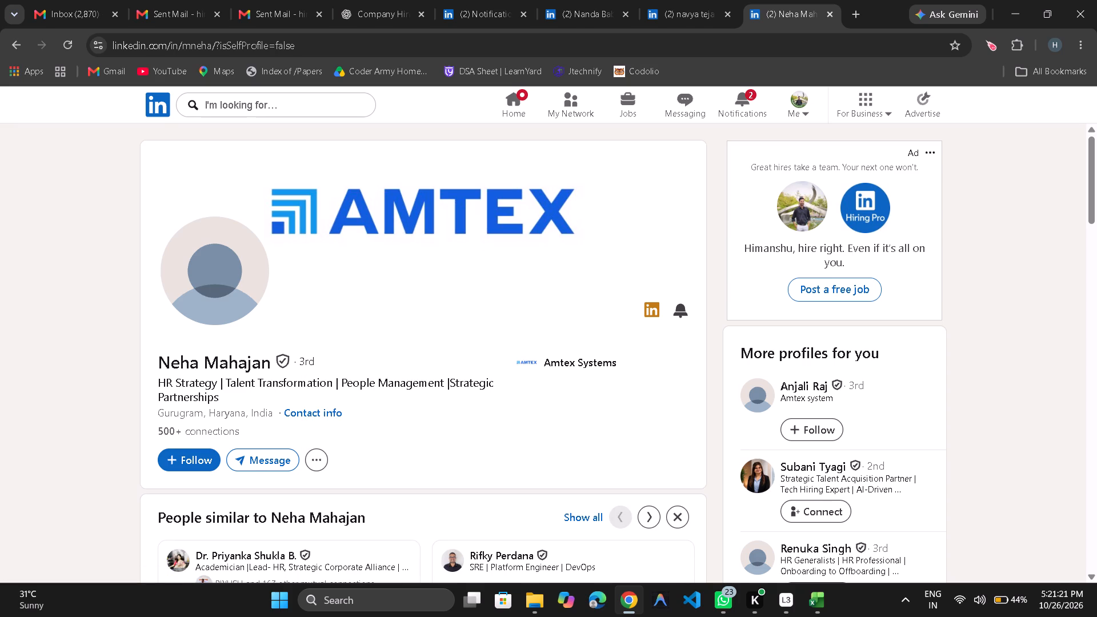
Check the contact info on the Amtex Systems HR member's profile, and close it after viewing.
left_click(330, 414)
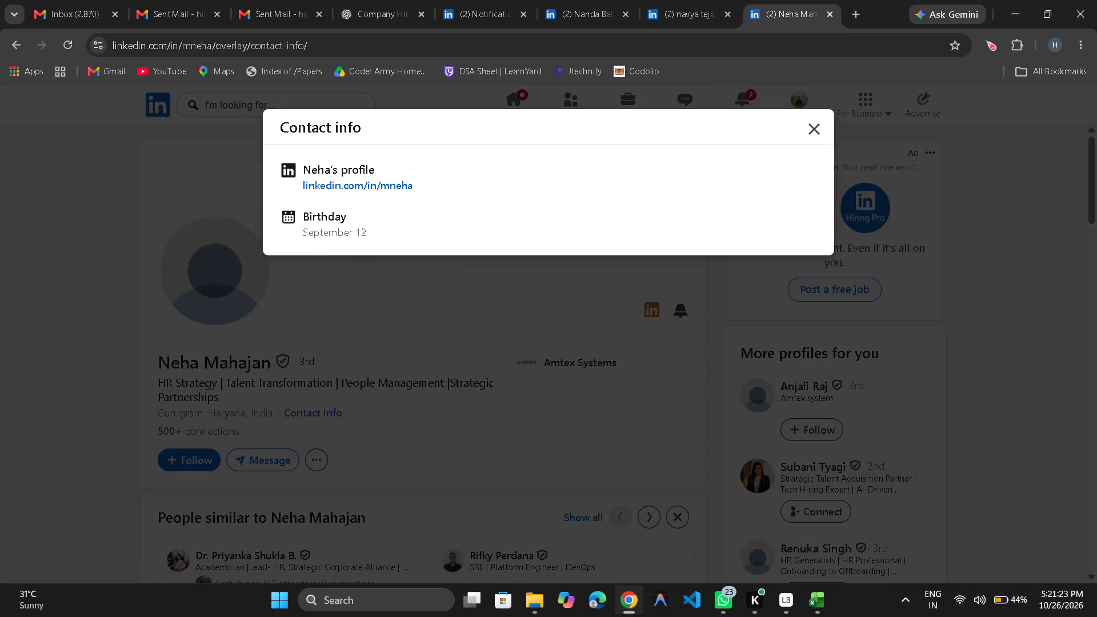
left_click_drag(828, 129, 821, 129)
left_click(821, 129)
Open the LinkedIn notifications page.
left_click(728, 98)
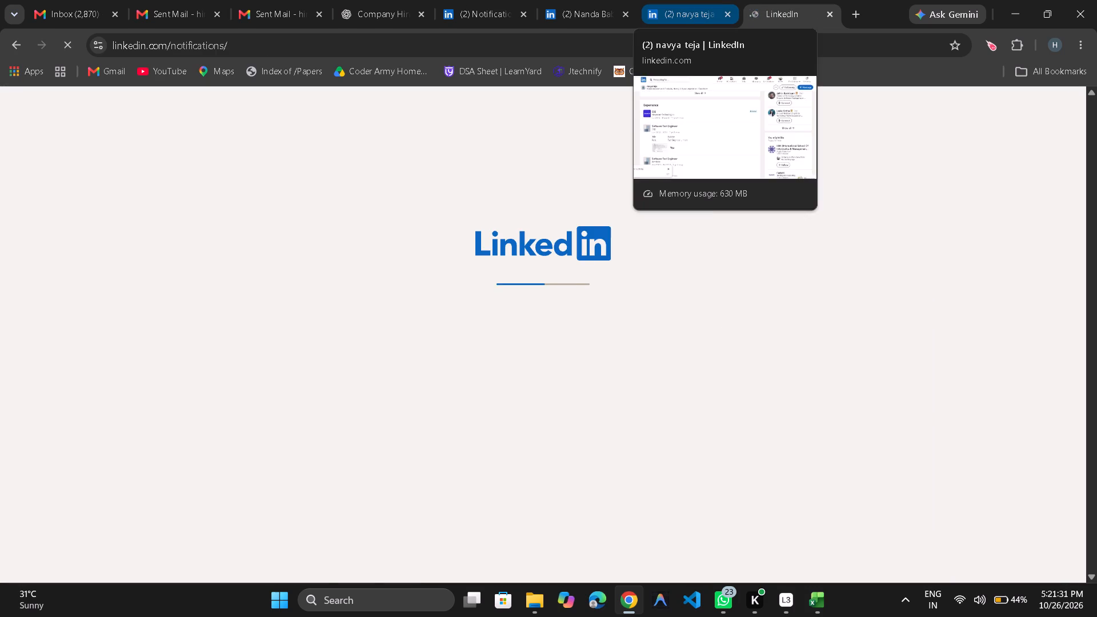
Close the three older LinkedIn tabs, keeping the Notifications page that was just opened.
left_click(521, 18)
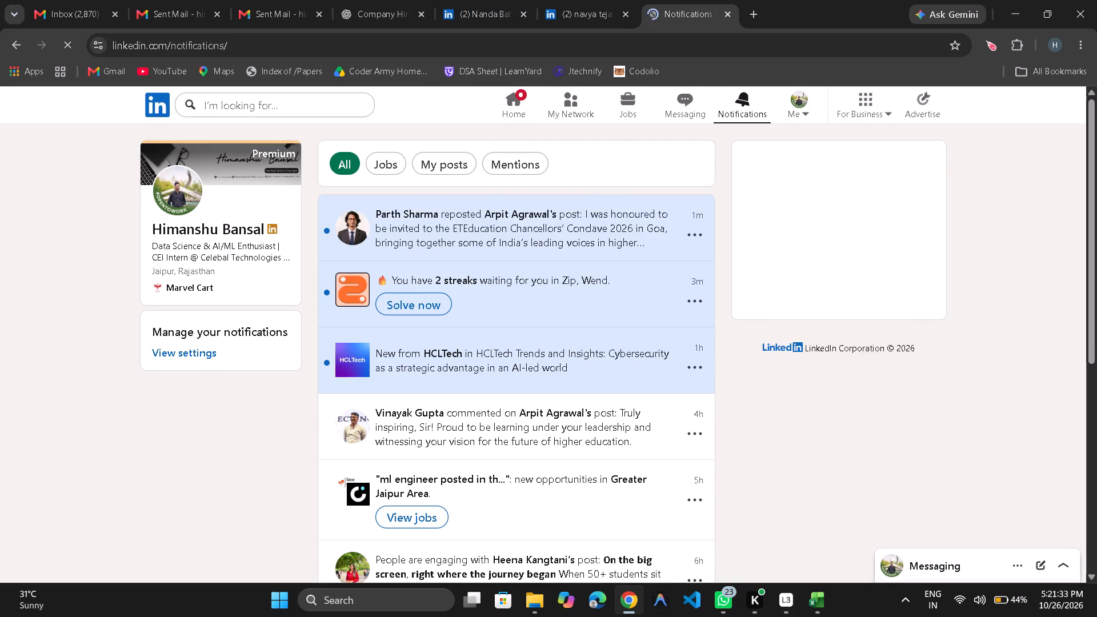
left_click(521, 18)
left_click(521, 18)
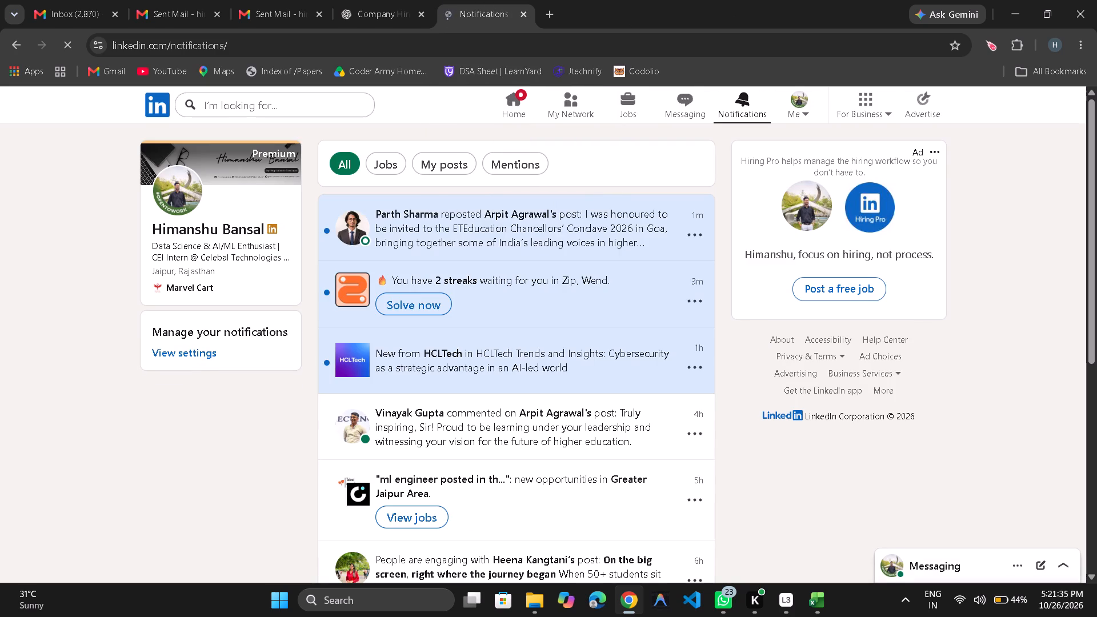
Return to the Amtex Systems HR strategy member's profile and look through its sections.
scroll(343, 351, "right", 9)
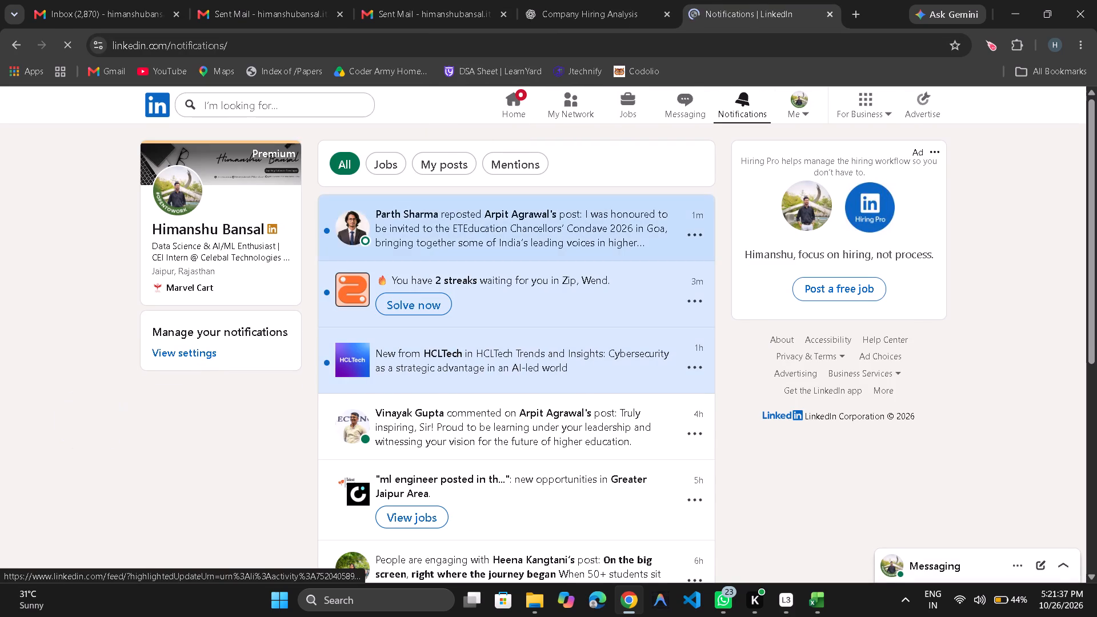
scroll(388, 445, "down", 4)
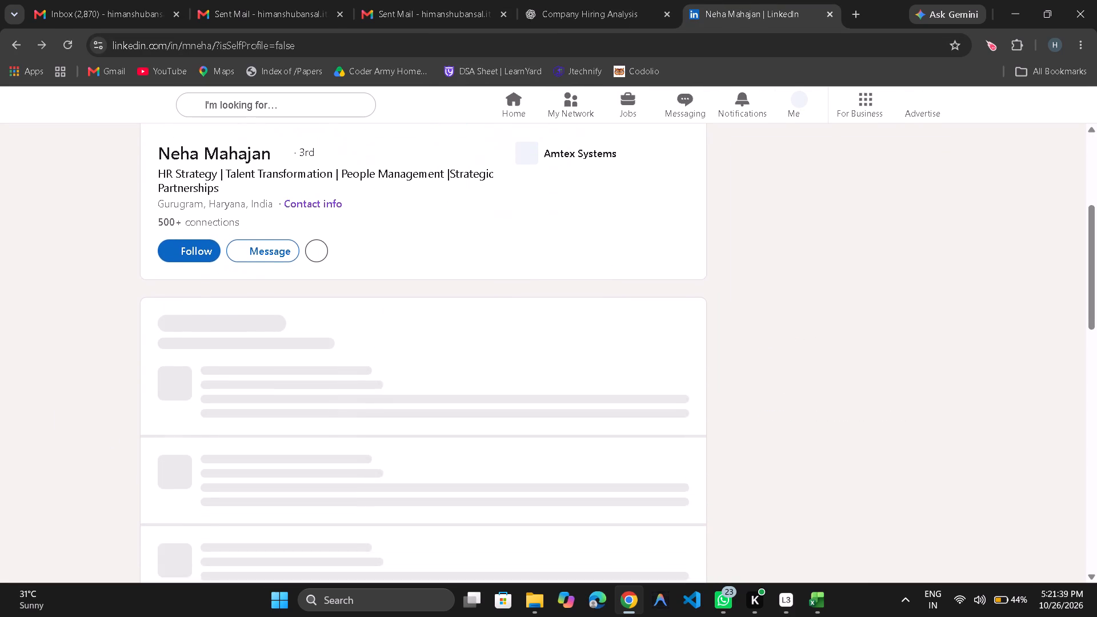
scroll(388, 445, "down", 3)
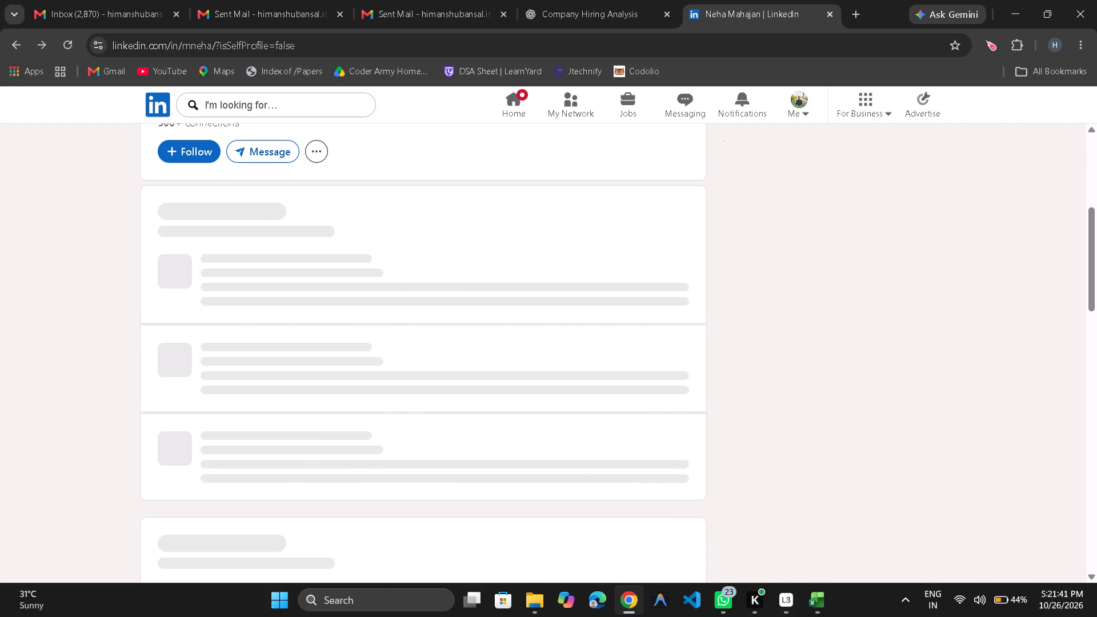
scroll(388, 445, "down", 2)
scroll(388, 445, "up", 2)
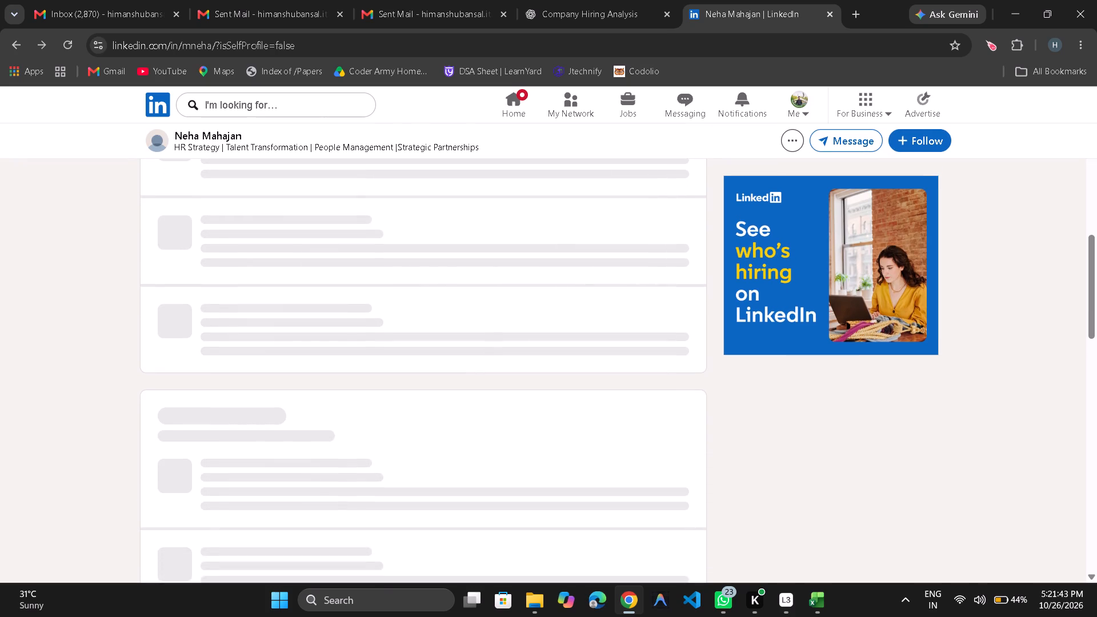
scroll(388, 445, "up", 1)
scroll(388, 445, "down", 1)
scroll(388, 445, "right", 1)
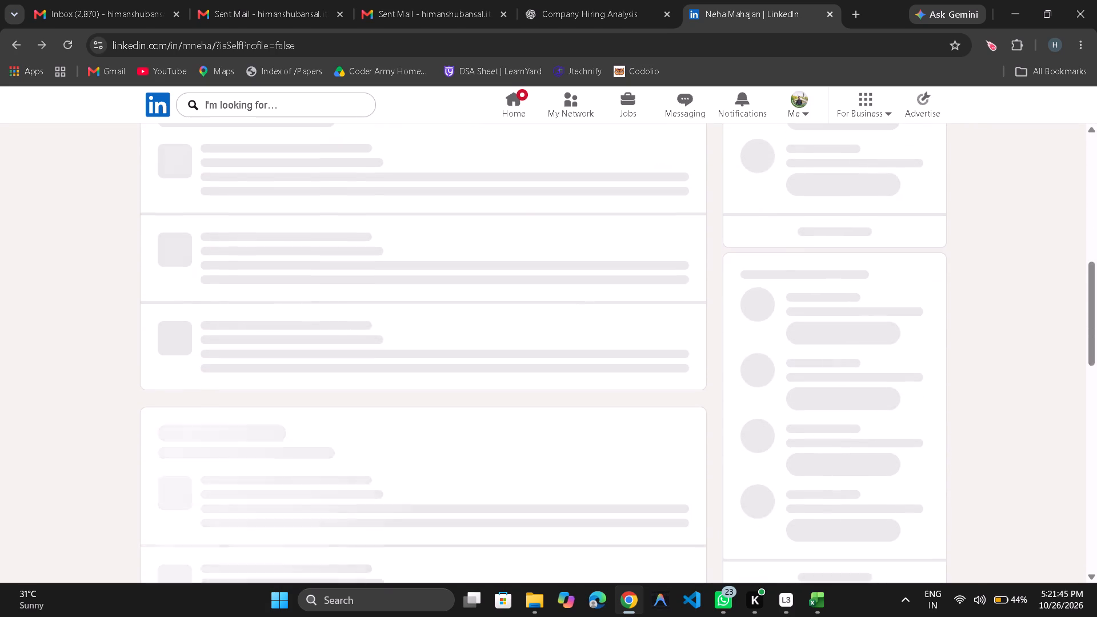
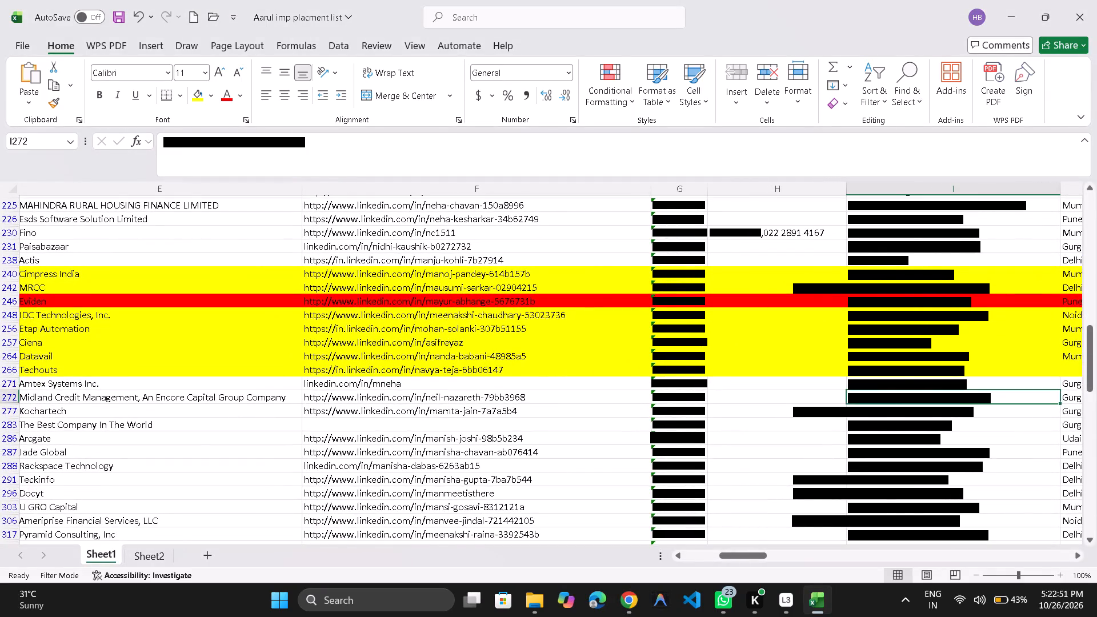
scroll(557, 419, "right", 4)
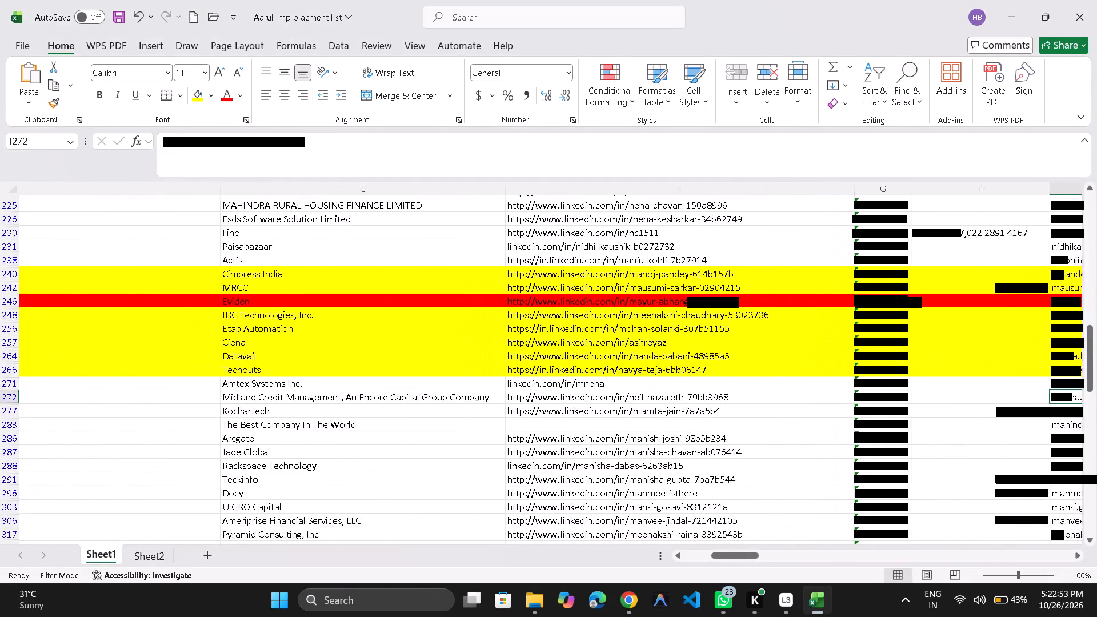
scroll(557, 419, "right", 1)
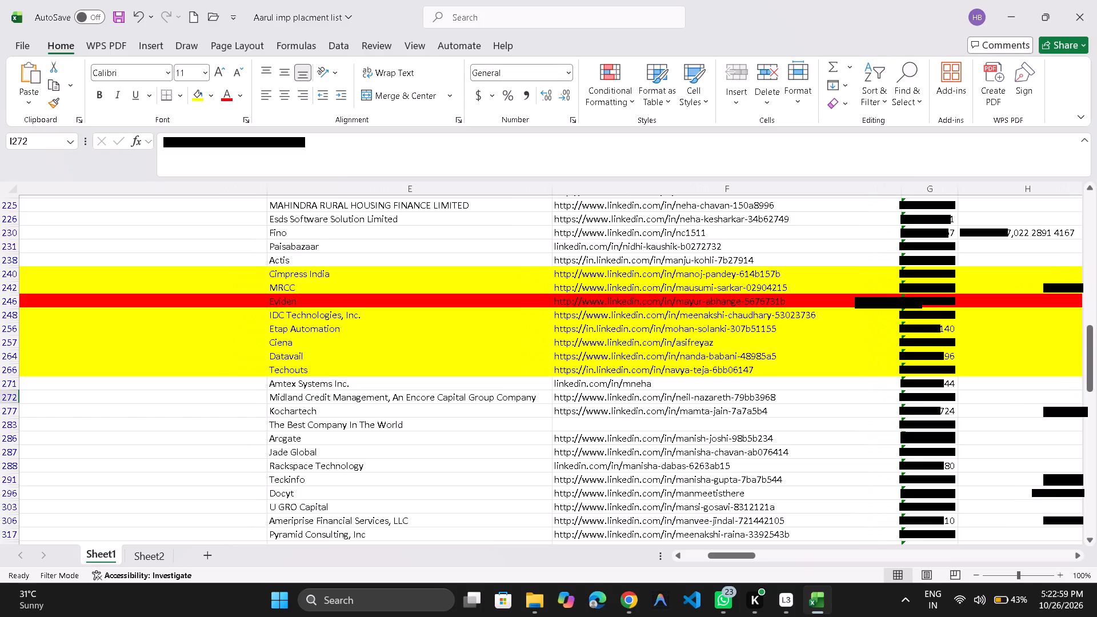
In the Excel placement list, select the Kochartech company cell and bring its row's LinkedIn link and contact columns into view.
left_click(359, 415)
scroll(359, 415, "left", 2)
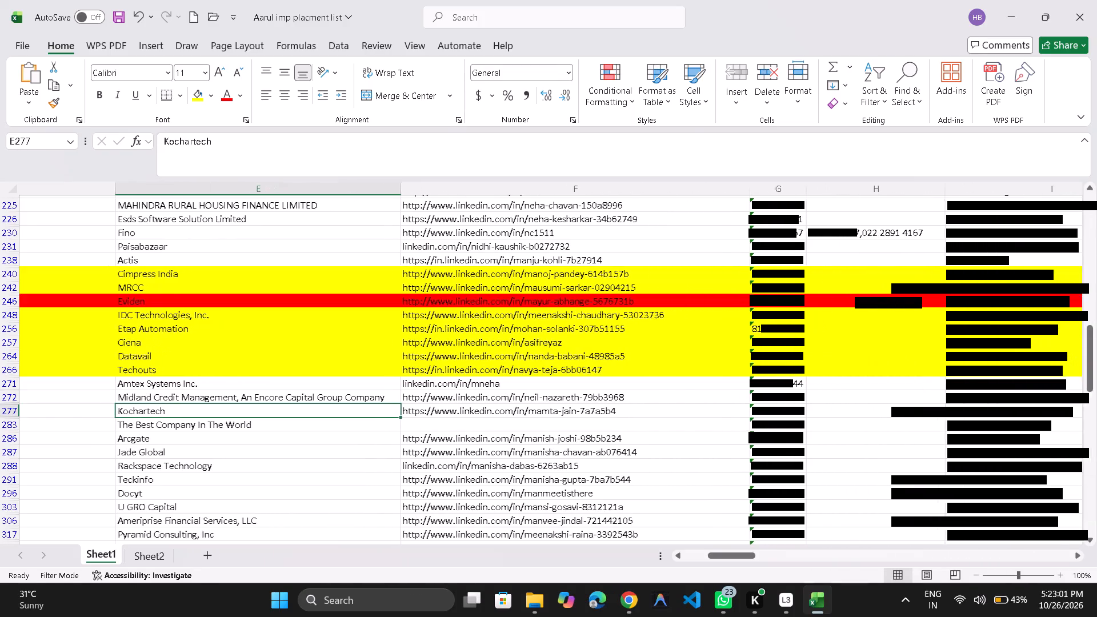
scroll(359, 415, "left", 2)
scroll(679, 446, "left", 1)
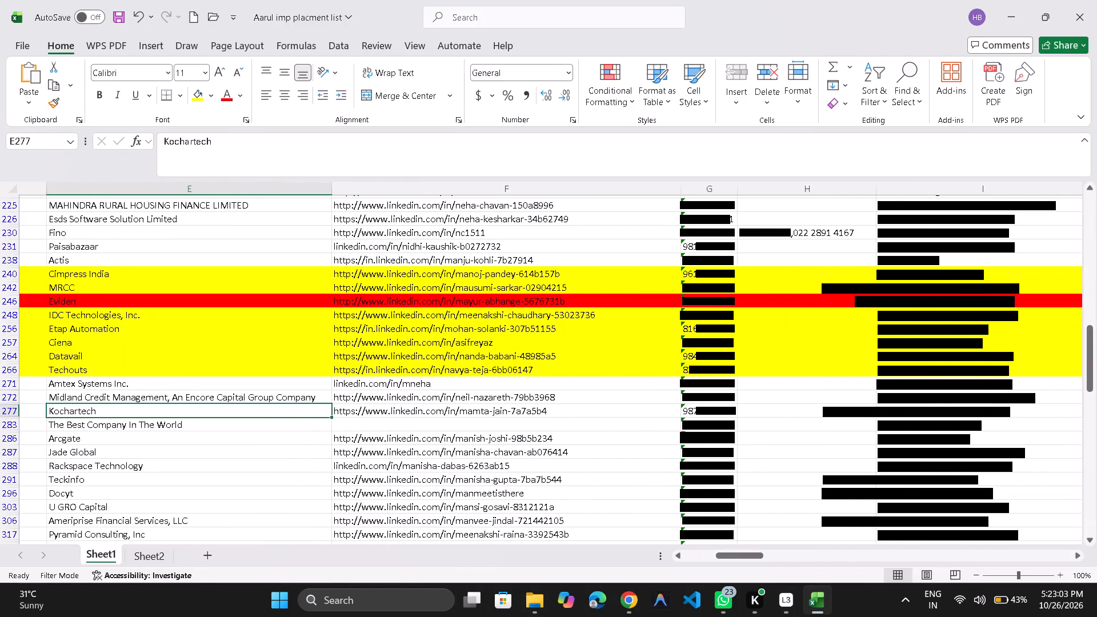
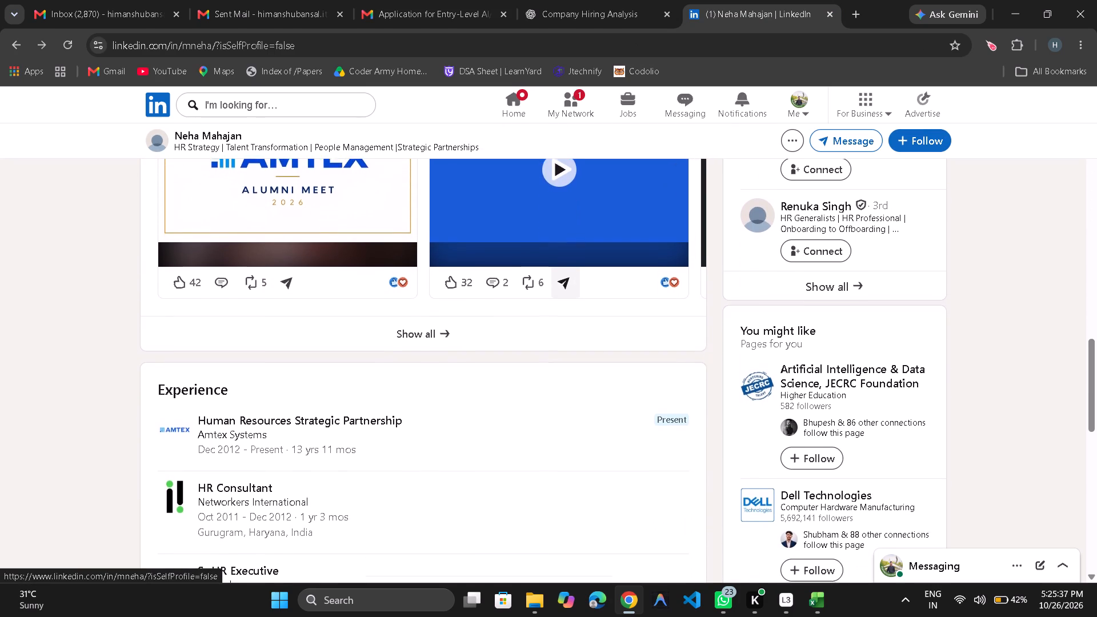
Check the invitations on LinkedIn's My Network page, and go to the home feed.
scroll(575, 398, "up", 2)
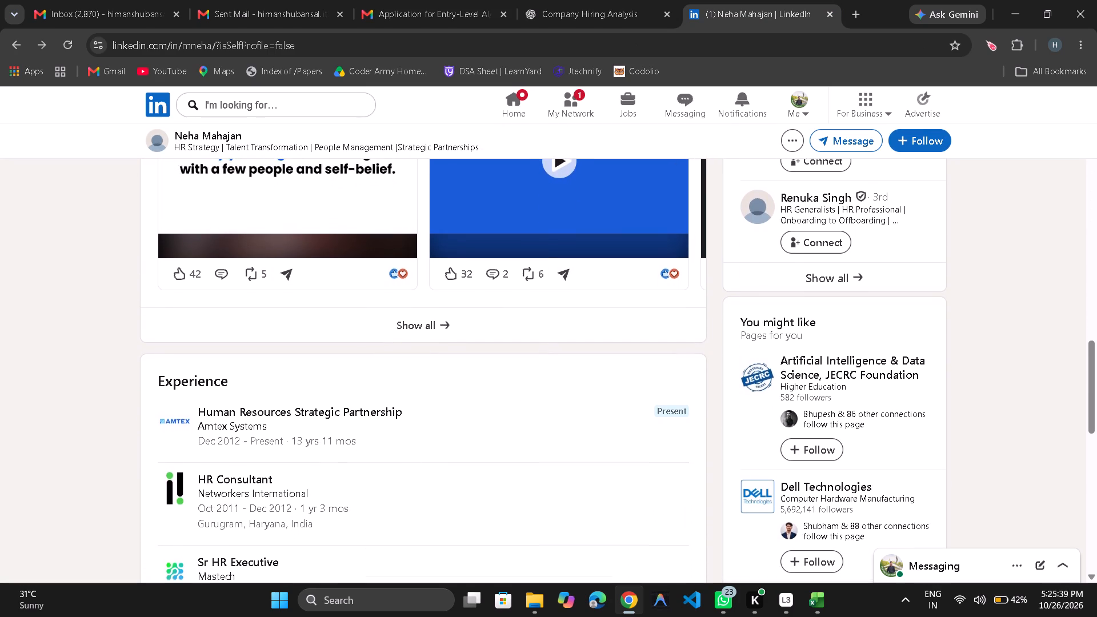
scroll(575, 398, "up", 1)
scroll(501, 240, "up", 6)
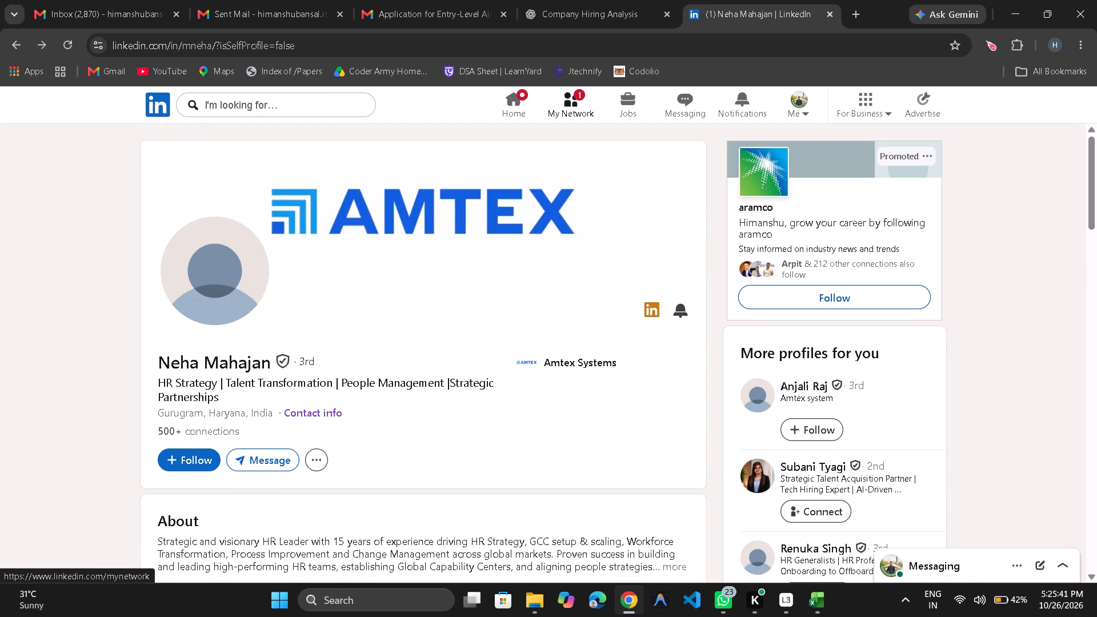
left_click(572, 101)
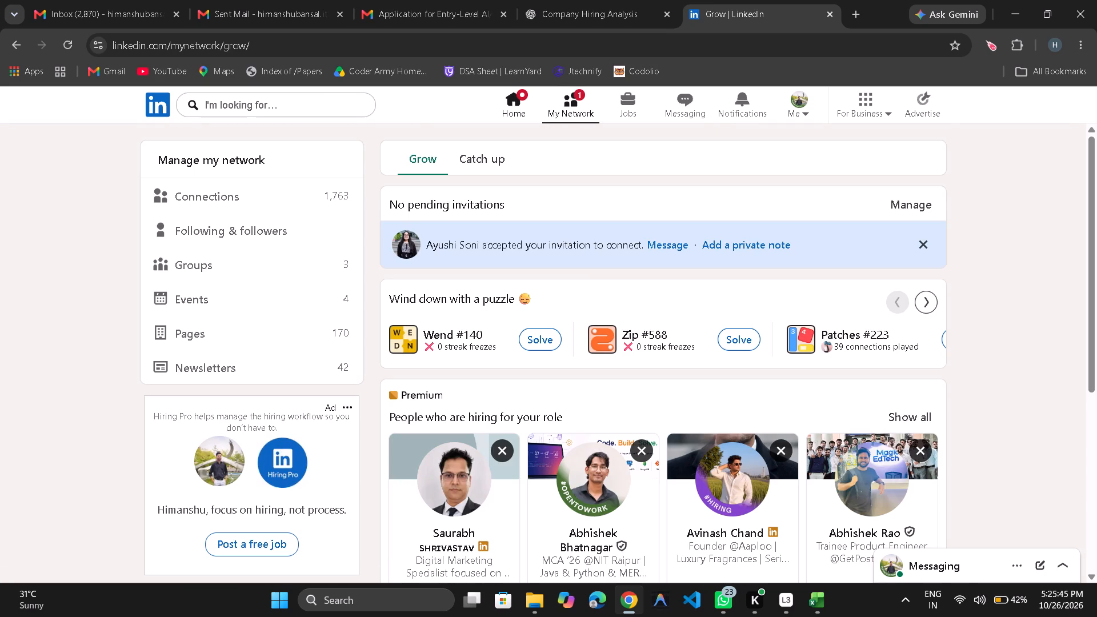
left_click(515, 101)
Replace the LinkedIn tab with a new browser tab, and return to the Excel placement list.
left_click(591, 0)
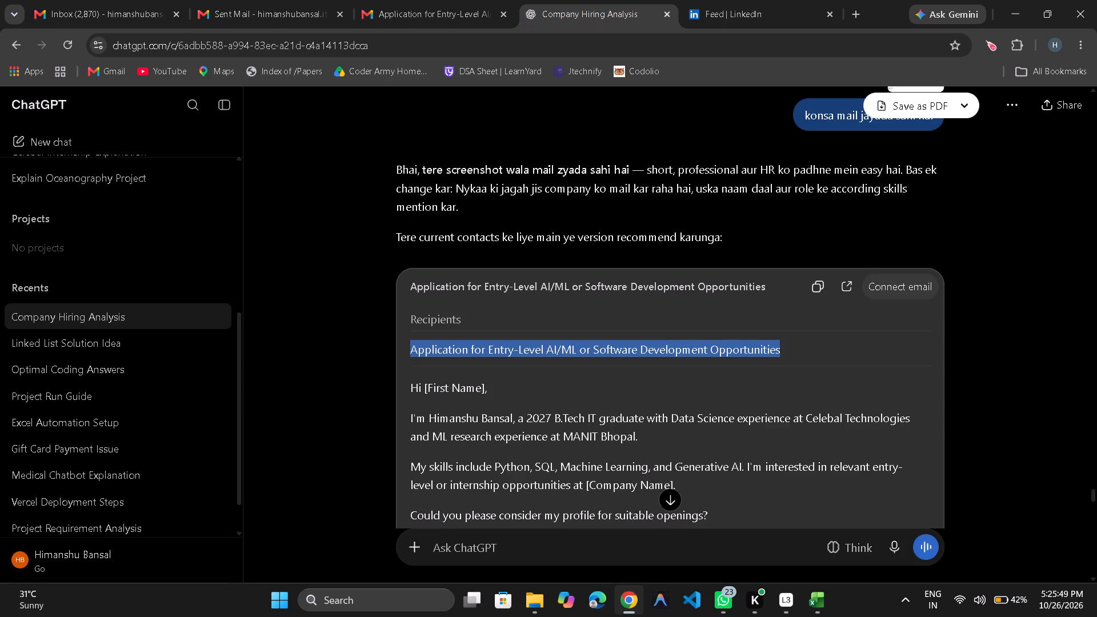
left_click(758, 0)
left_click(828, 13)
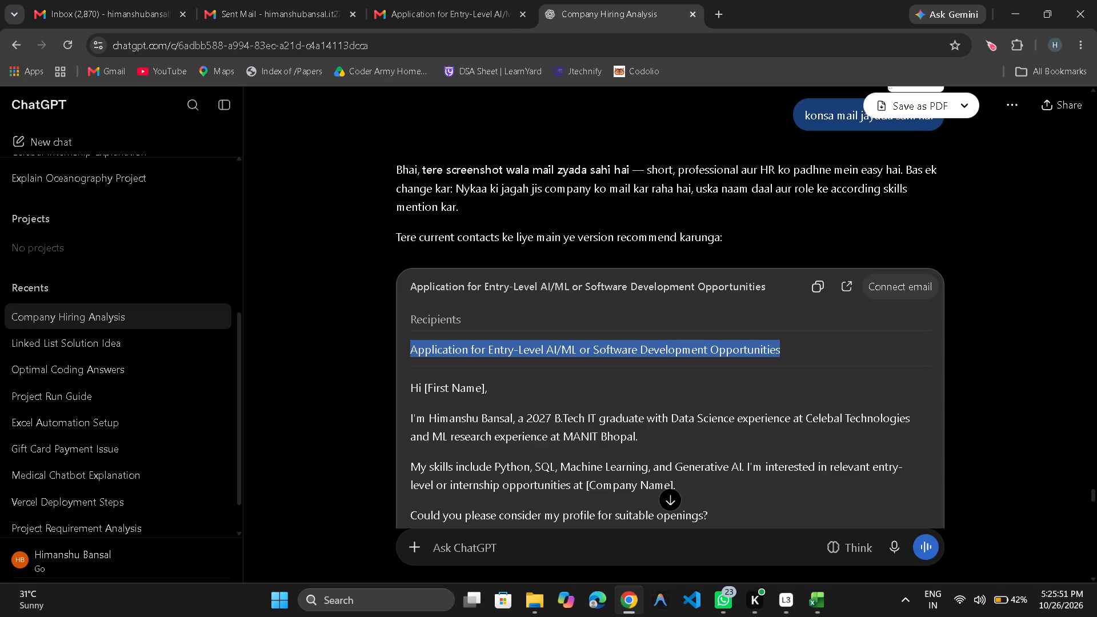
left_click(723, 14)
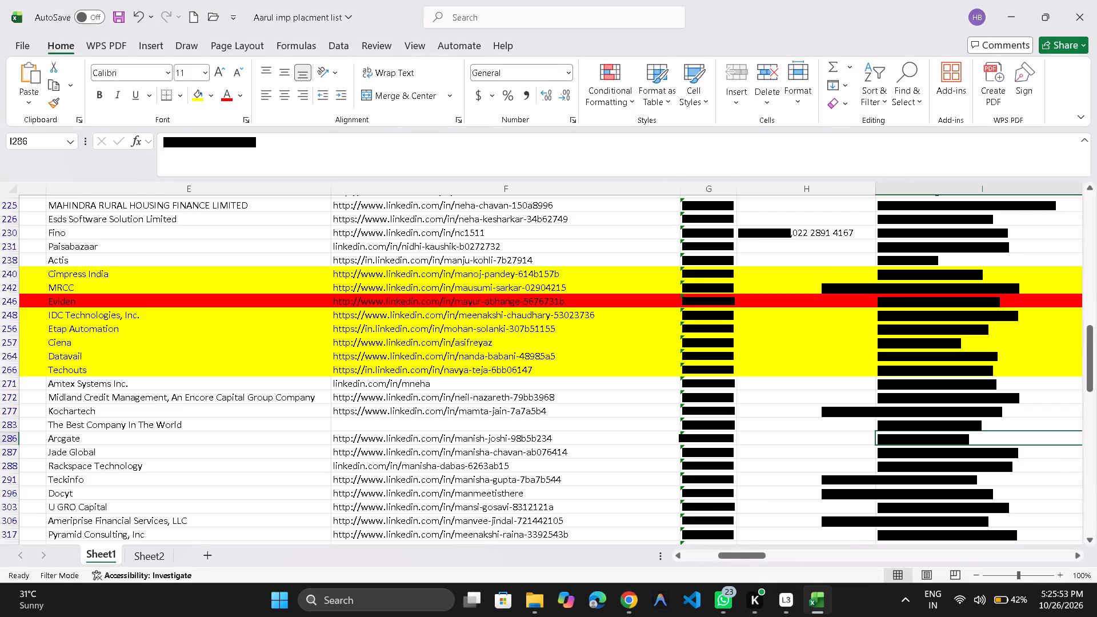
Copy the Arcgate contact's LinkedIn link from the placement list and open that profile in Chrome.
left_click(482, 442)
key("ctrl+c")
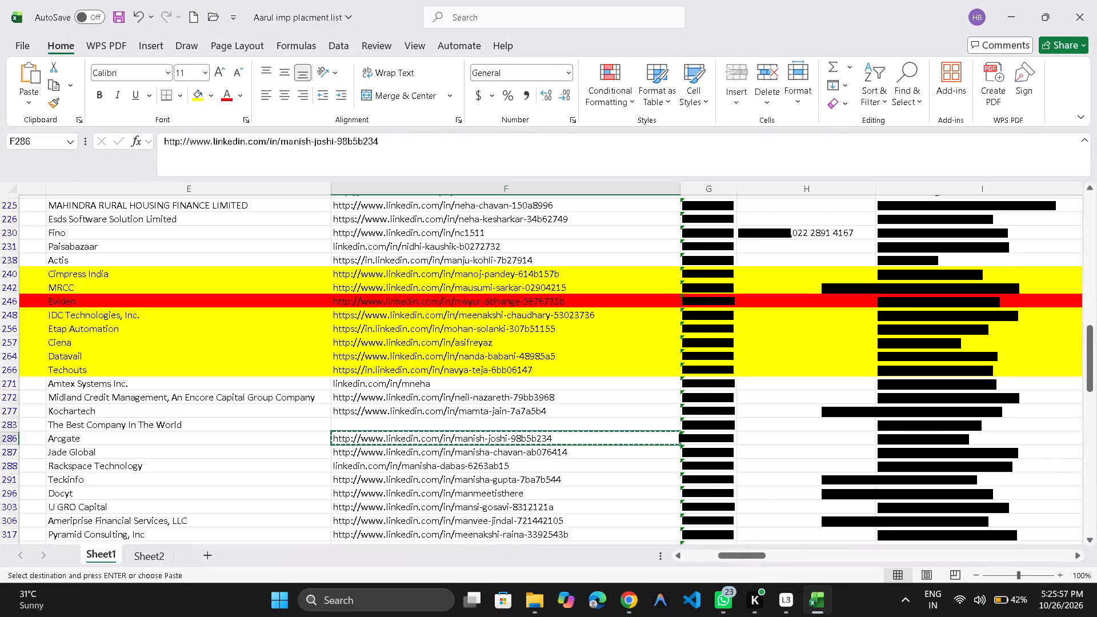
key("ctrl+v")
key("Return")
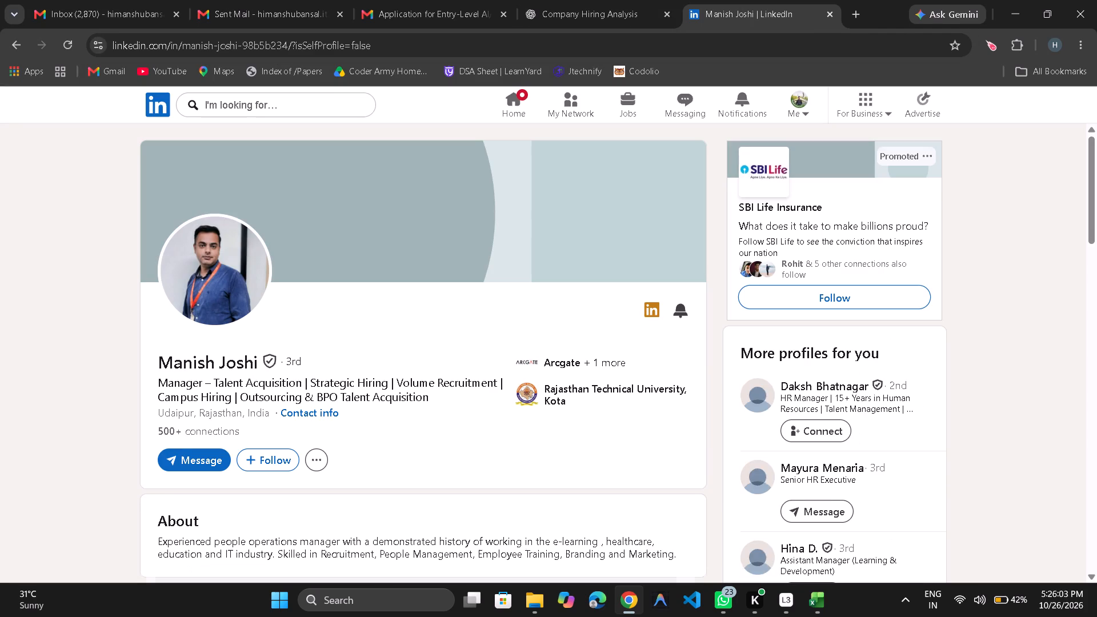
Examine the Arcgate contact's current company and work history in the profile's Experience section.
left_click(605, 358)
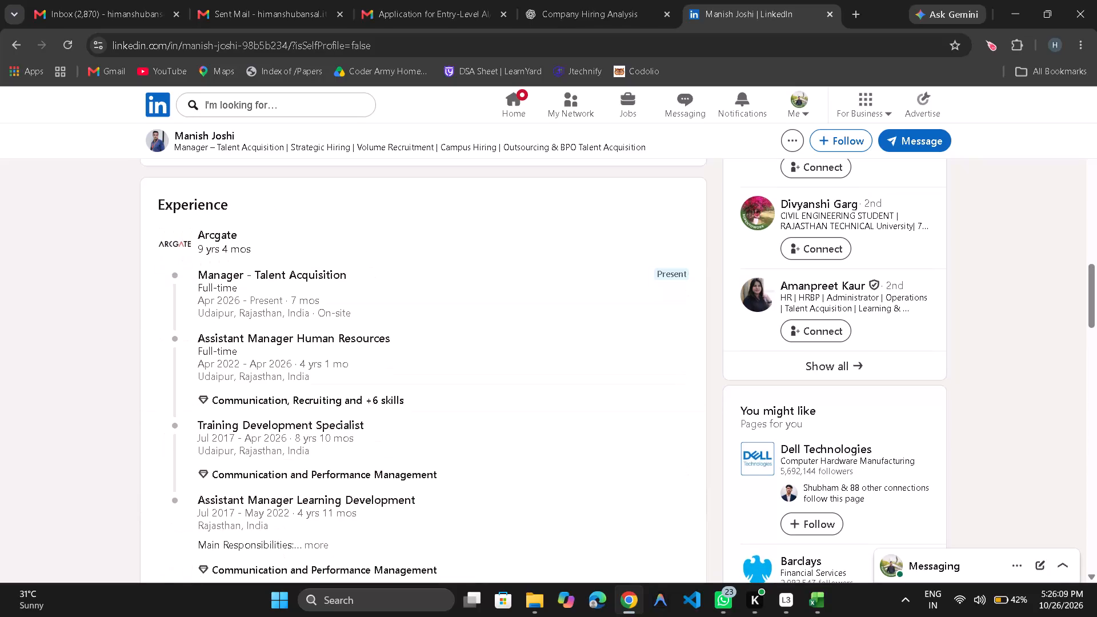
scroll(482, 444, "down", 3)
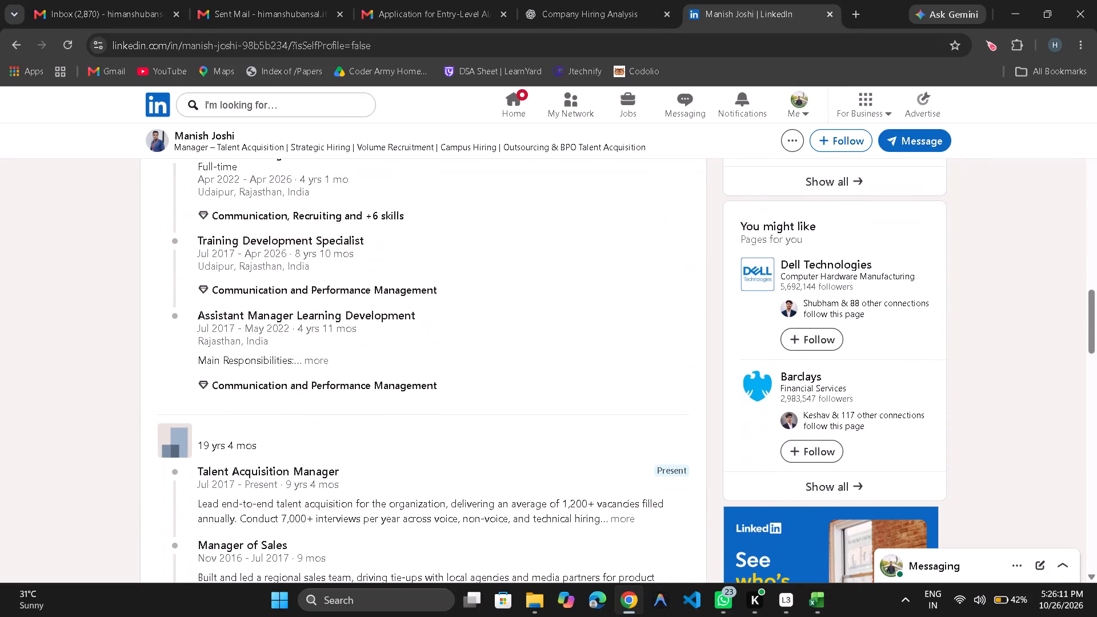
Finish checking the Arcgate contact's work history and switch back to the Arcgate row in the Excel placement list.
scroll(482, 444, "down", 2)
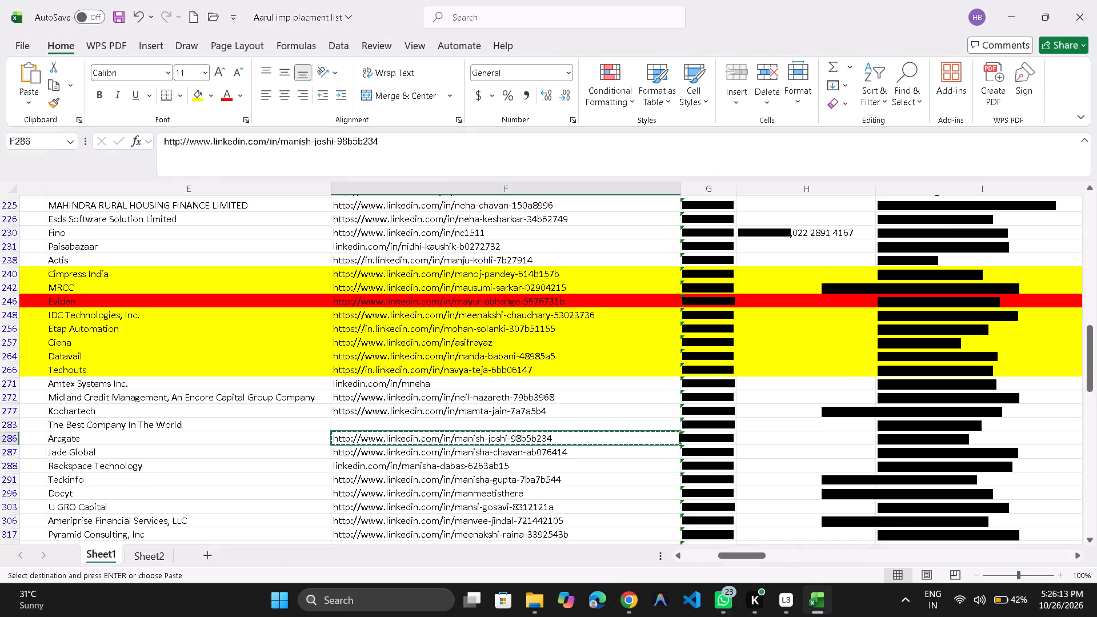
scroll(401, 439, "right", 1)
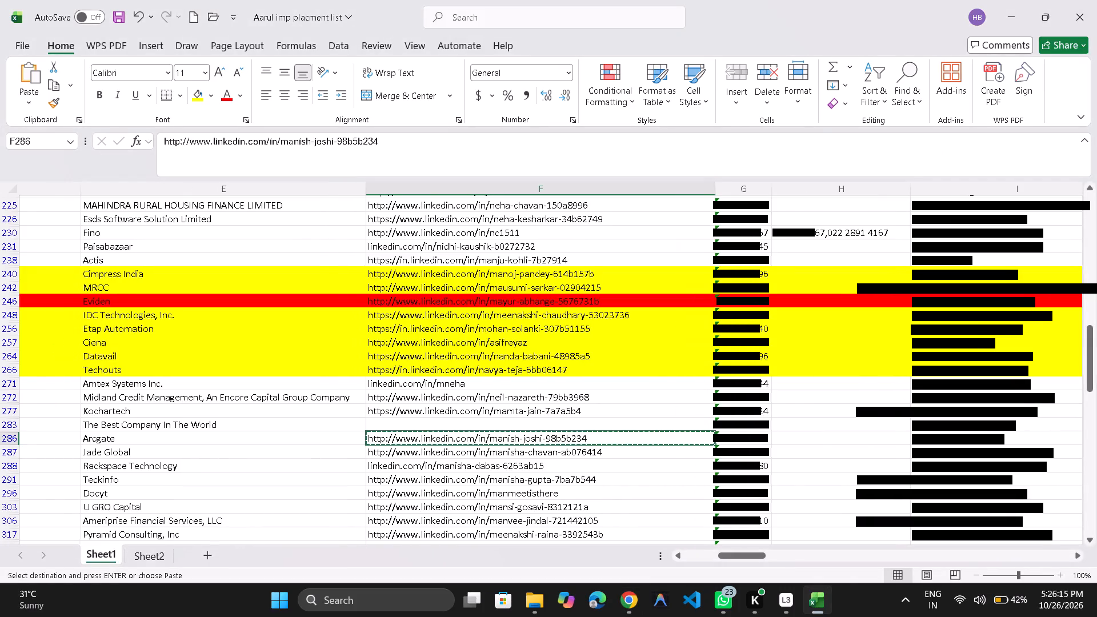
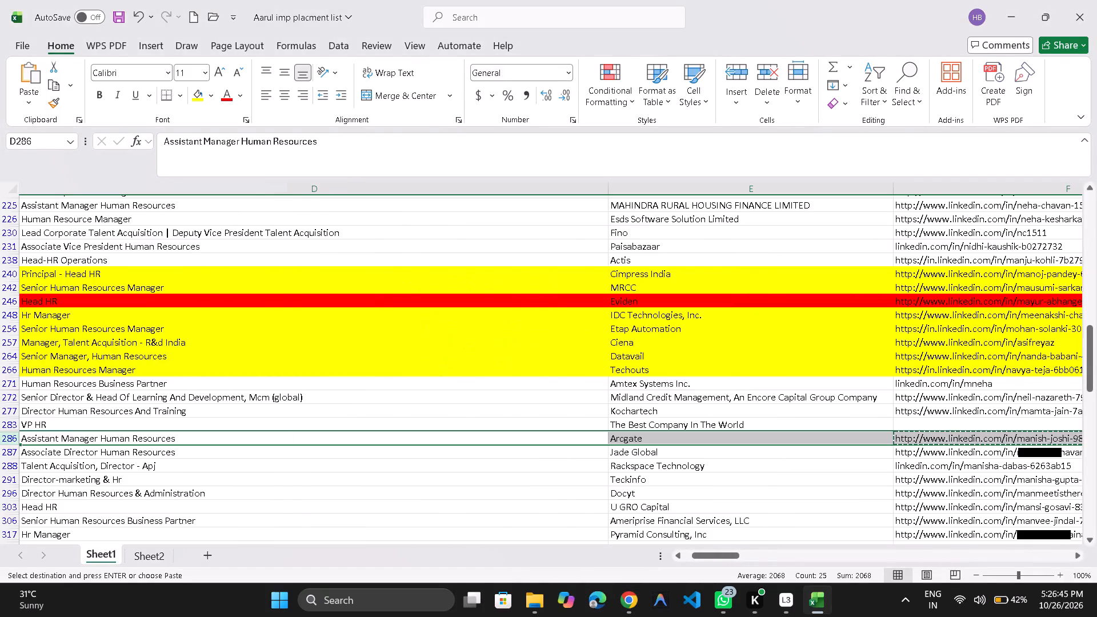
Fill the Arcgate, Kochartech and Amtex Systems Inc. rows with yellow in the placement list.
left_click(191, 95)
left_click(14, 410)
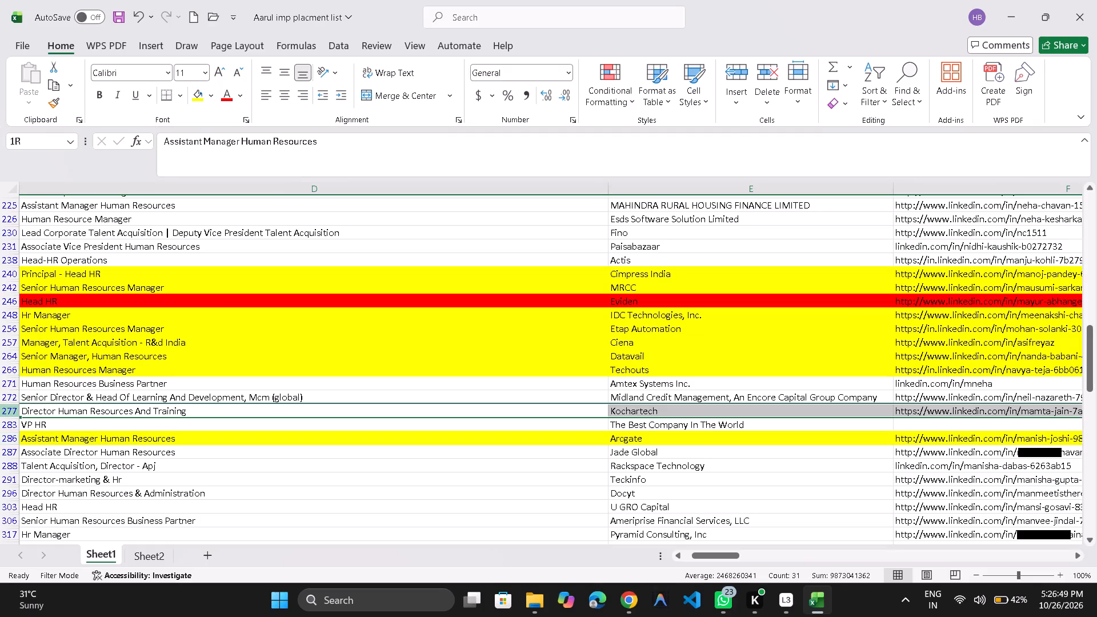
left_click(194, 89)
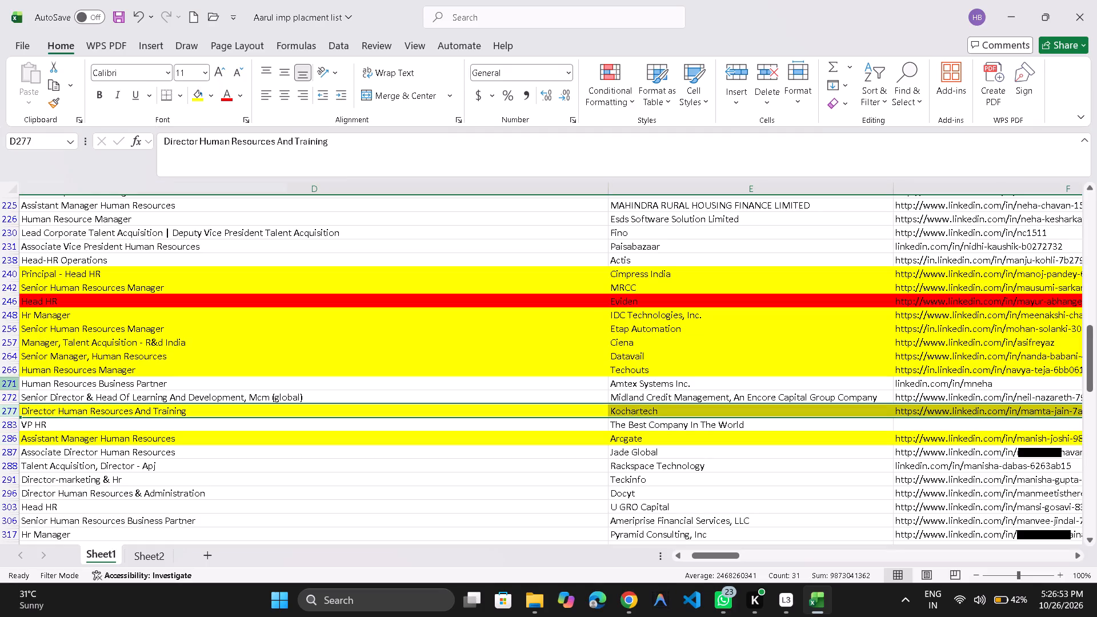
left_click(15, 383)
left_click(197, 98)
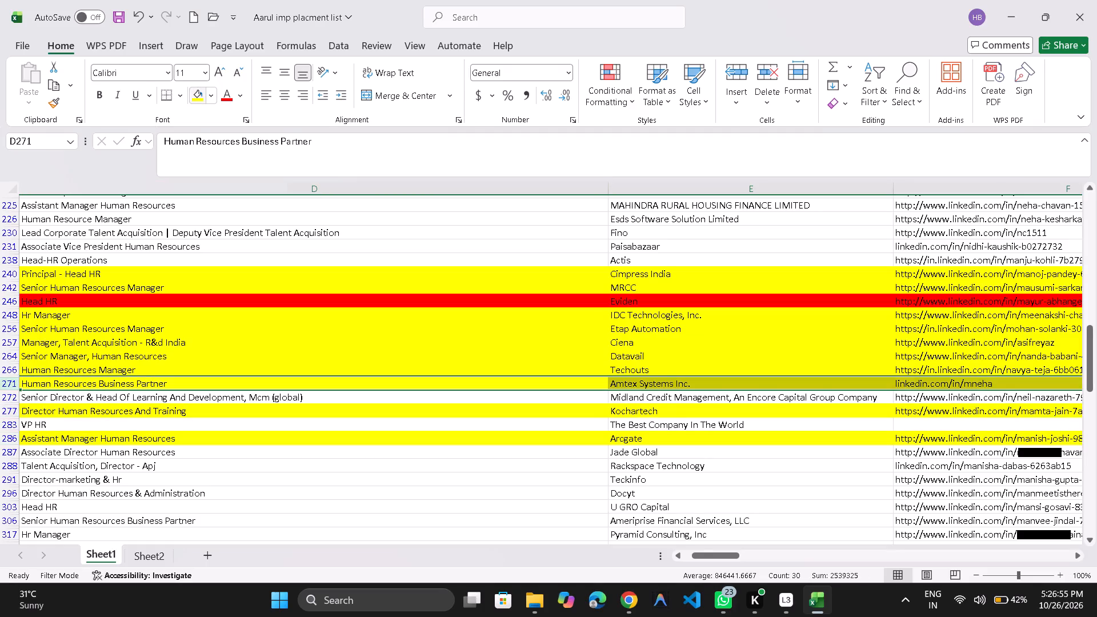
Find the Jade Global row in the placement list and select its contact's email cell in column I.
left_click(583, 447)
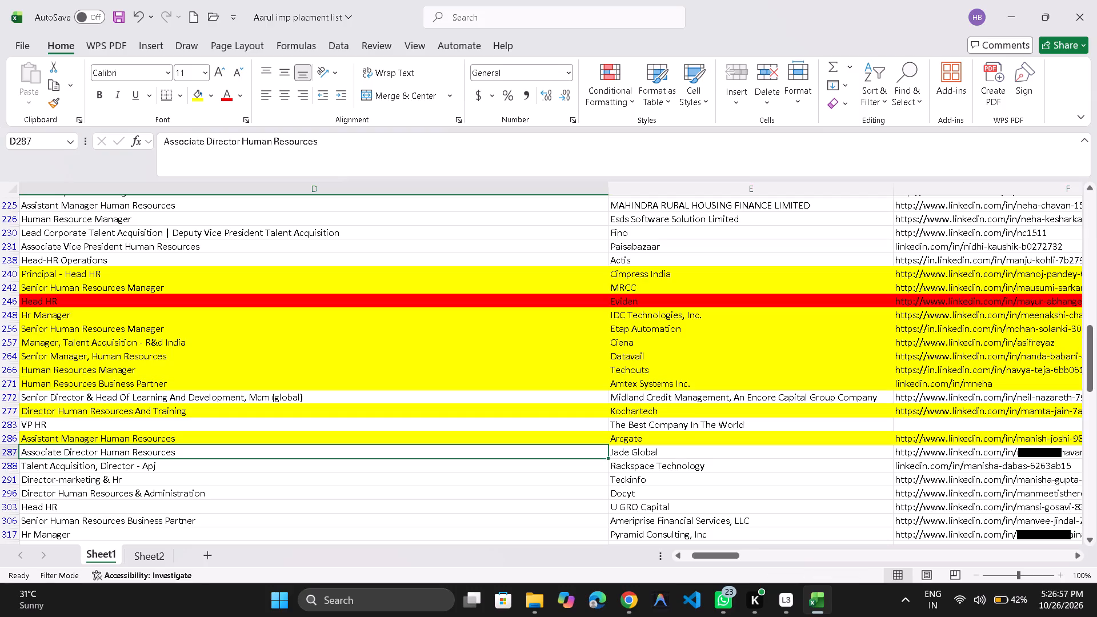
left_click(662, 461)
left_click(671, 454)
scroll(671, 454, "left", 1)
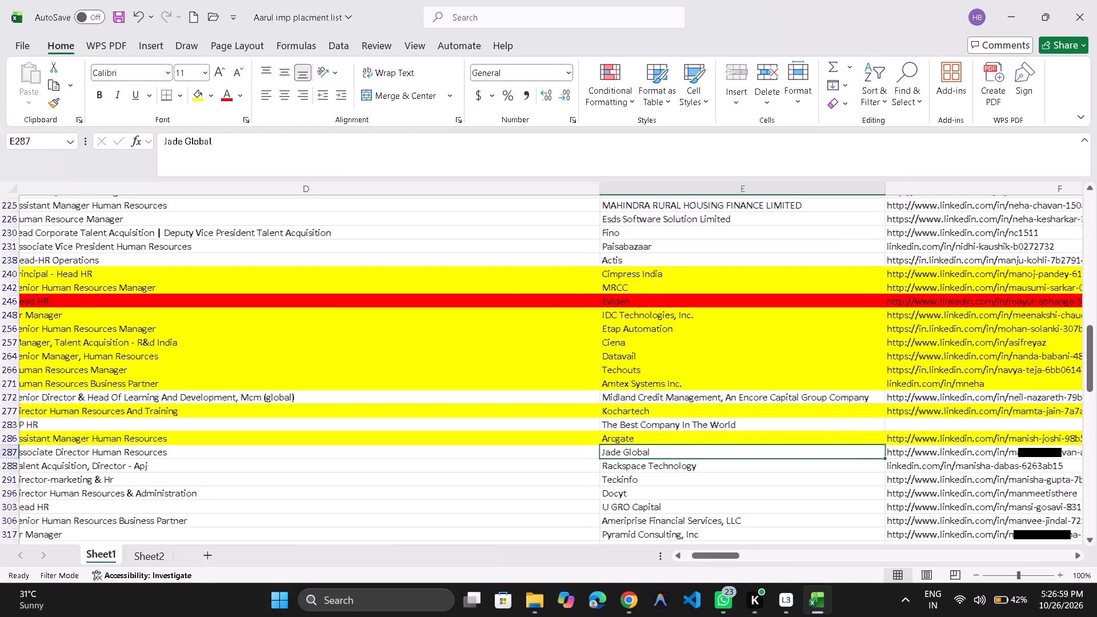
scroll(671, 454, "left", 6)
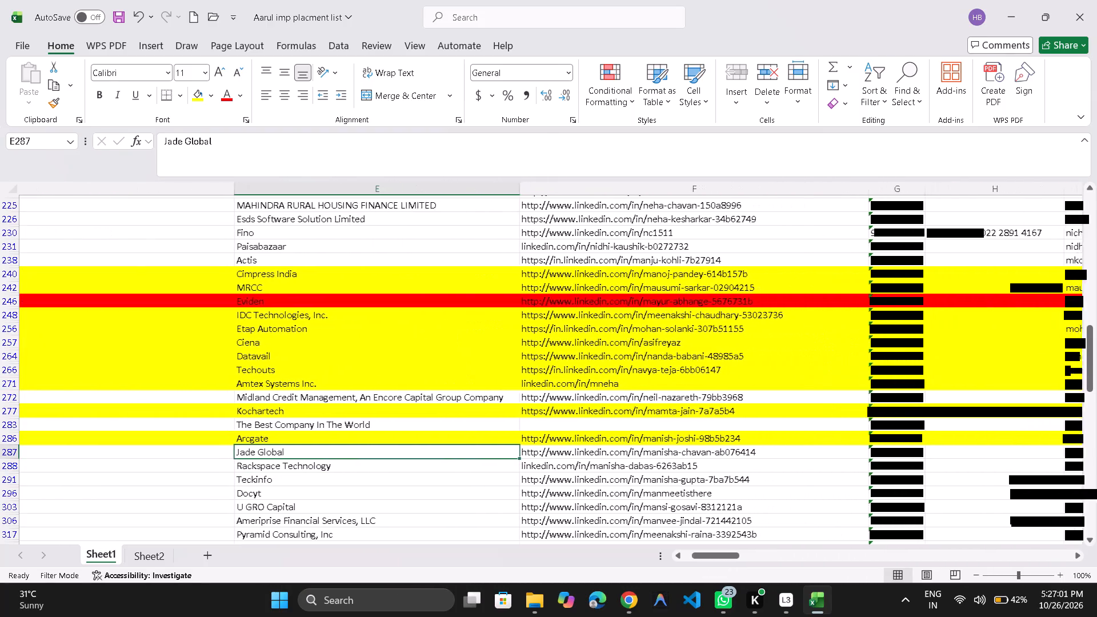
scroll(671, 454, "left", 3)
left_click(966, 457)
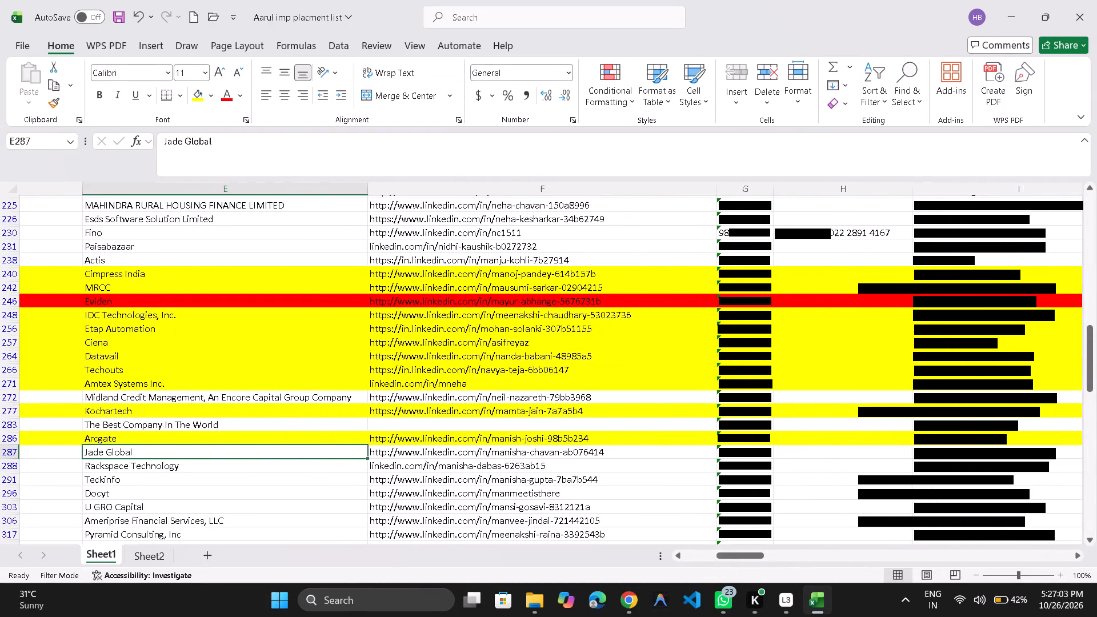
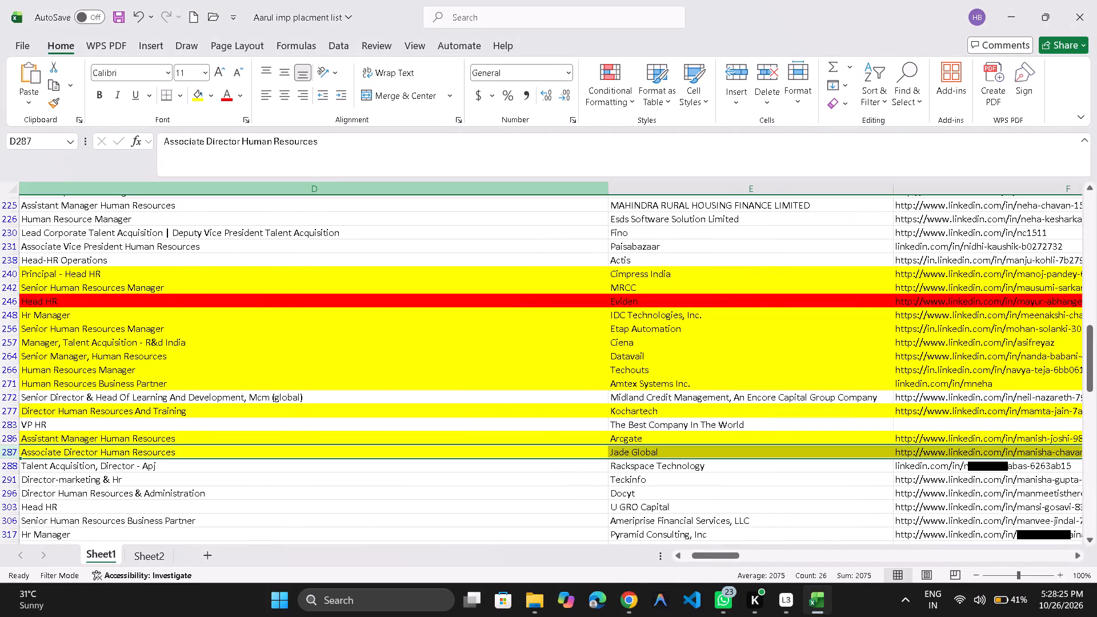
In the placement list, open the filter of the industry column and tick all of its industry values.
scroll(375, 389, "up", 5)
scroll(375, 389, "left", 7)
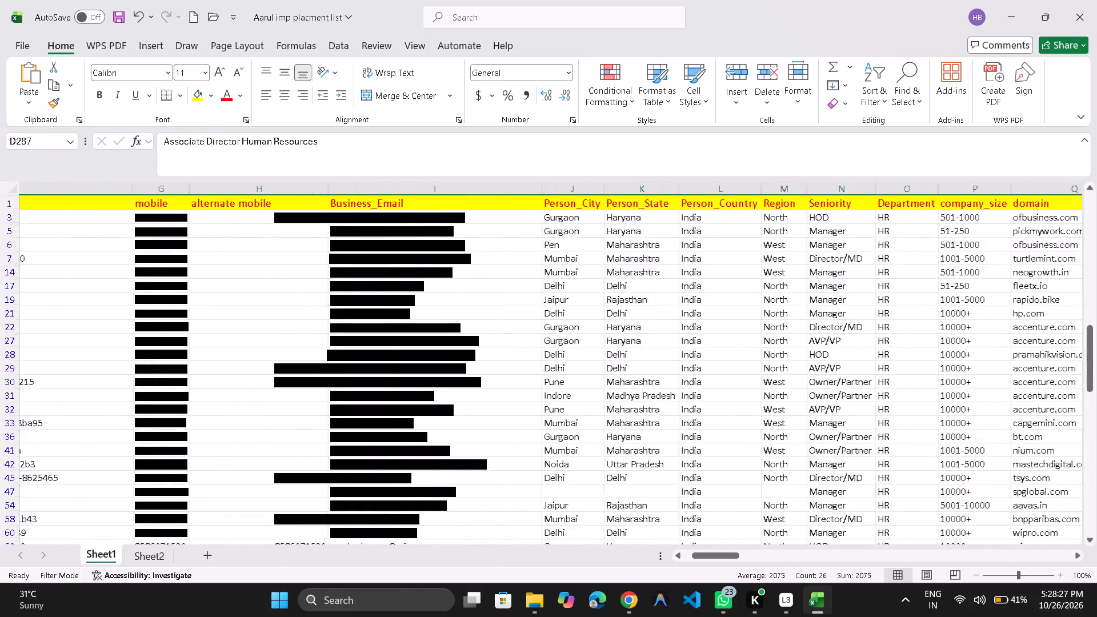
scroll(375, 389, "left", 9)
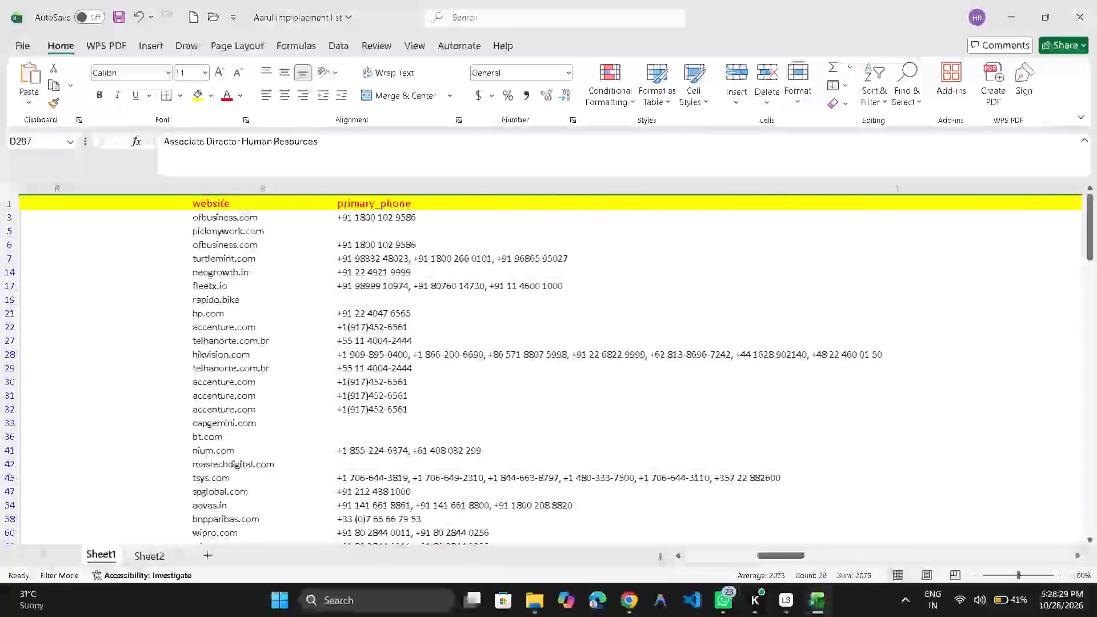
scroll(375, 389, "left", 10)
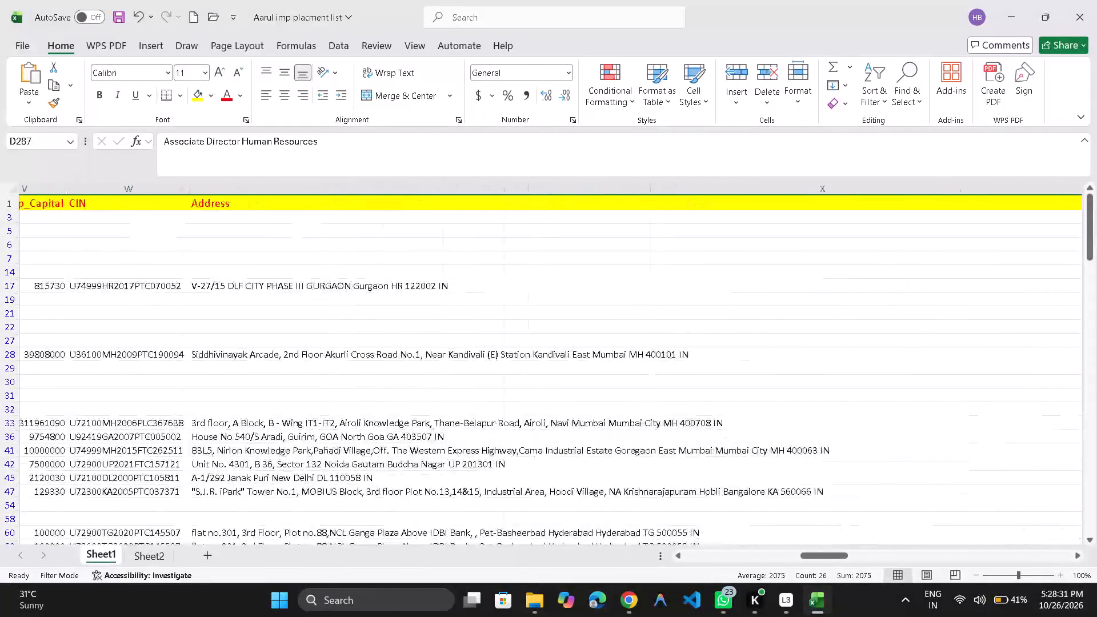
scroll(375, 389, "left", 3)
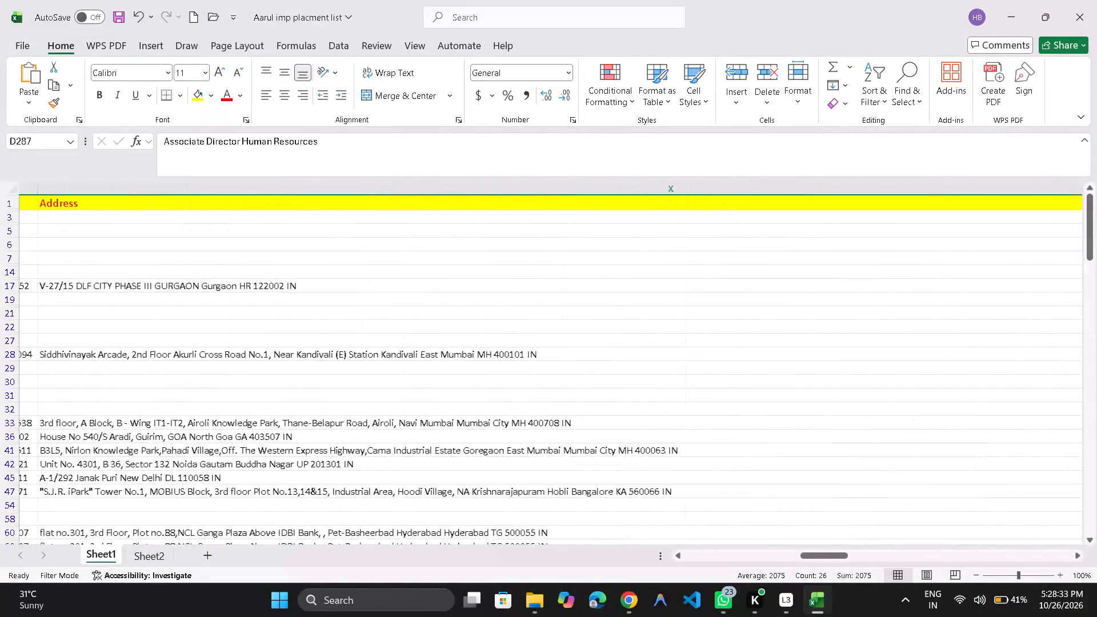
scroll(375, 389, "left", 2)
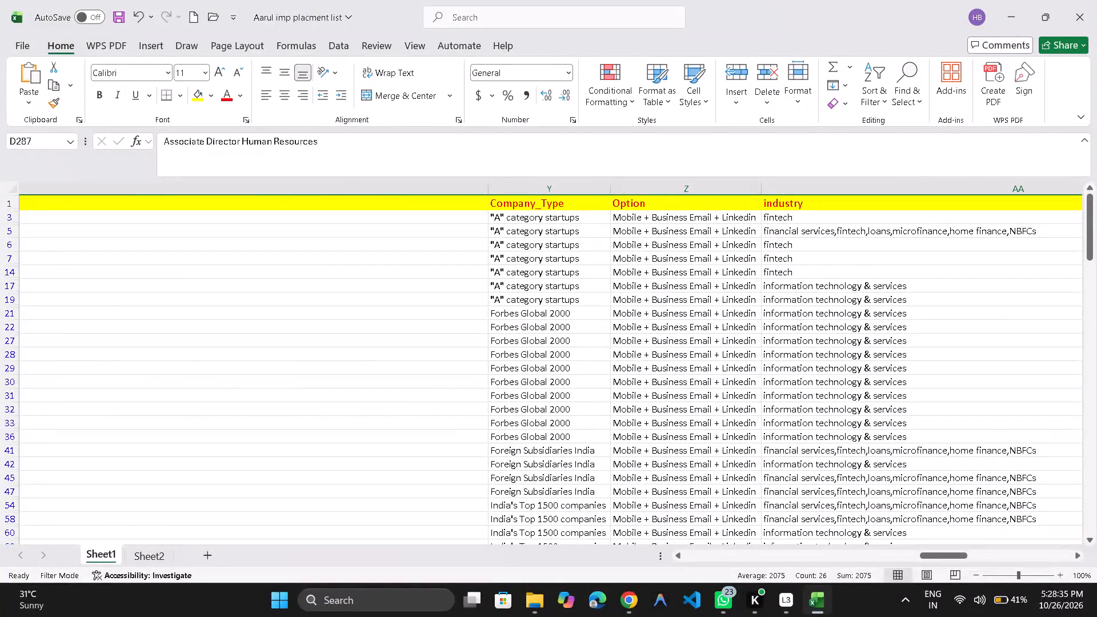
left_click(646, 201)
left_click(824, 205)
scroll(824, 205, "left", 2)
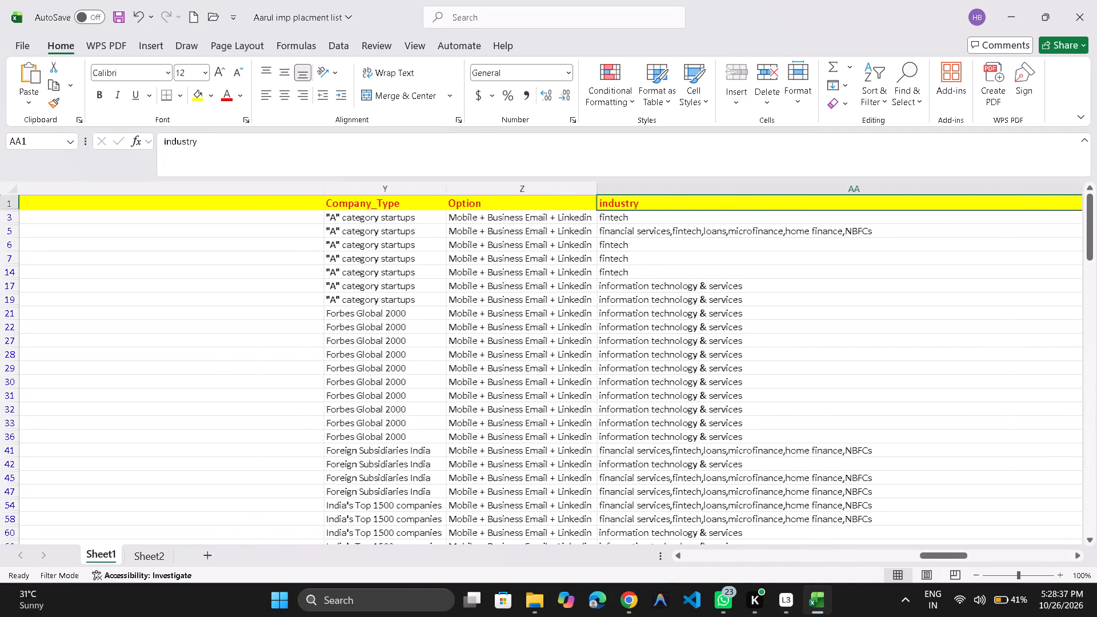
scroll(824, 205, "left", 3)
left_click(995, 204)
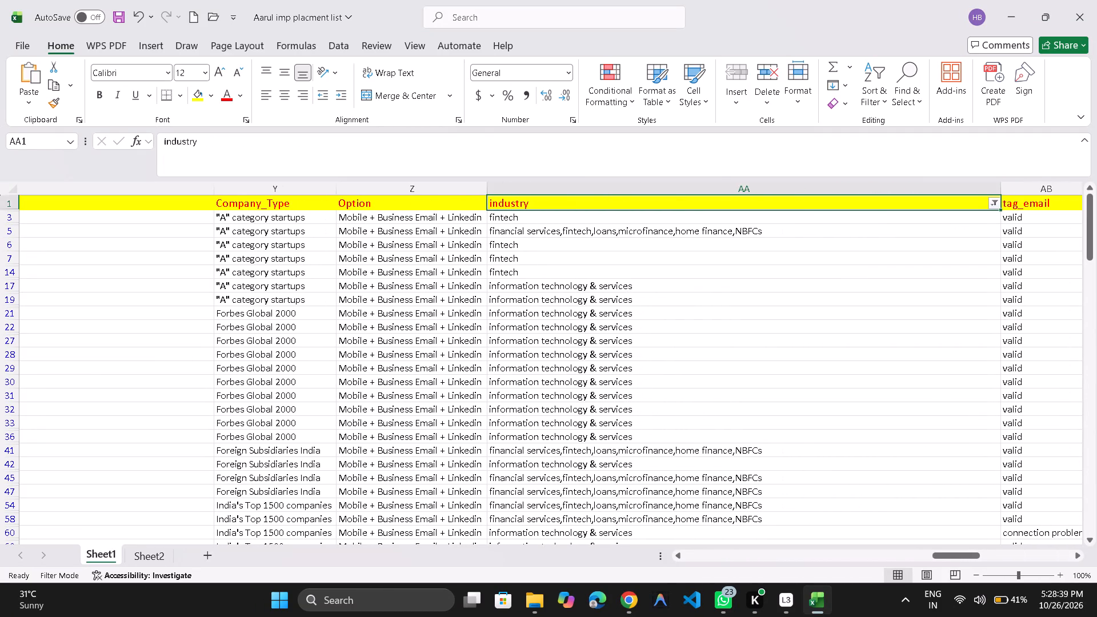
left_click(848, 387)
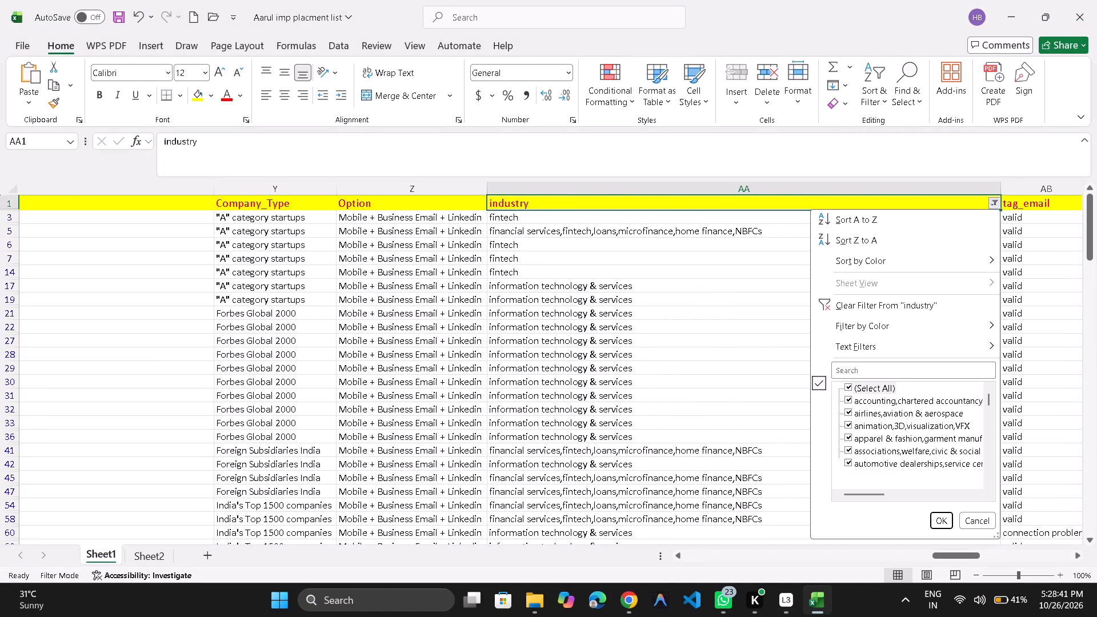
Apply the industry column filter with all industries selected.
left_click(940, 518)
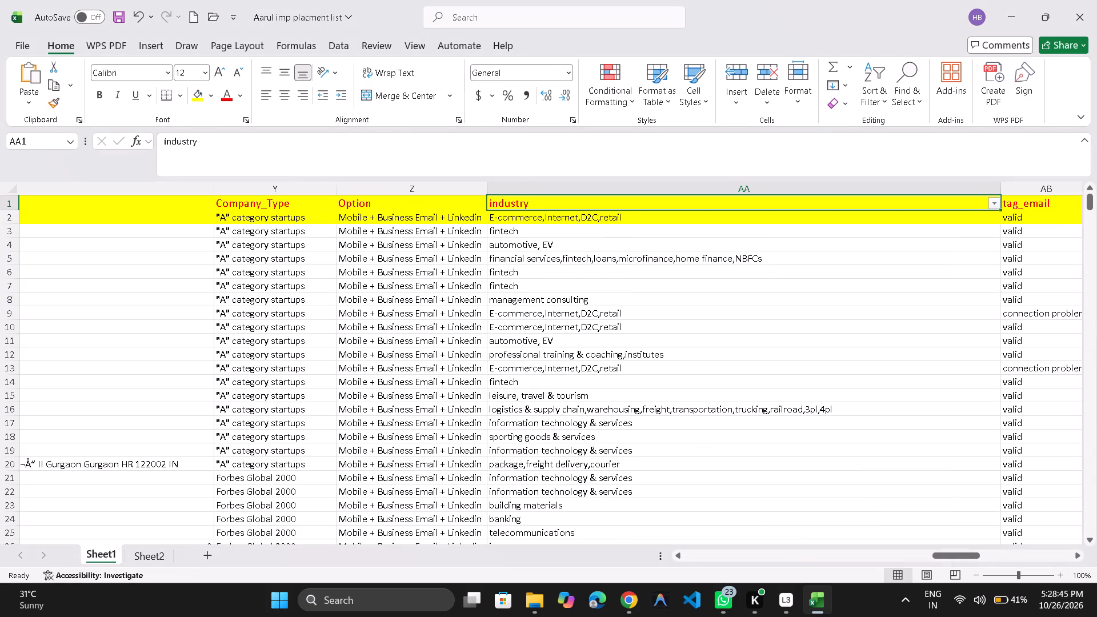
Remove the filter from the industry column.
scroll(531, 369, "right", 1)
left_click(531, 369)
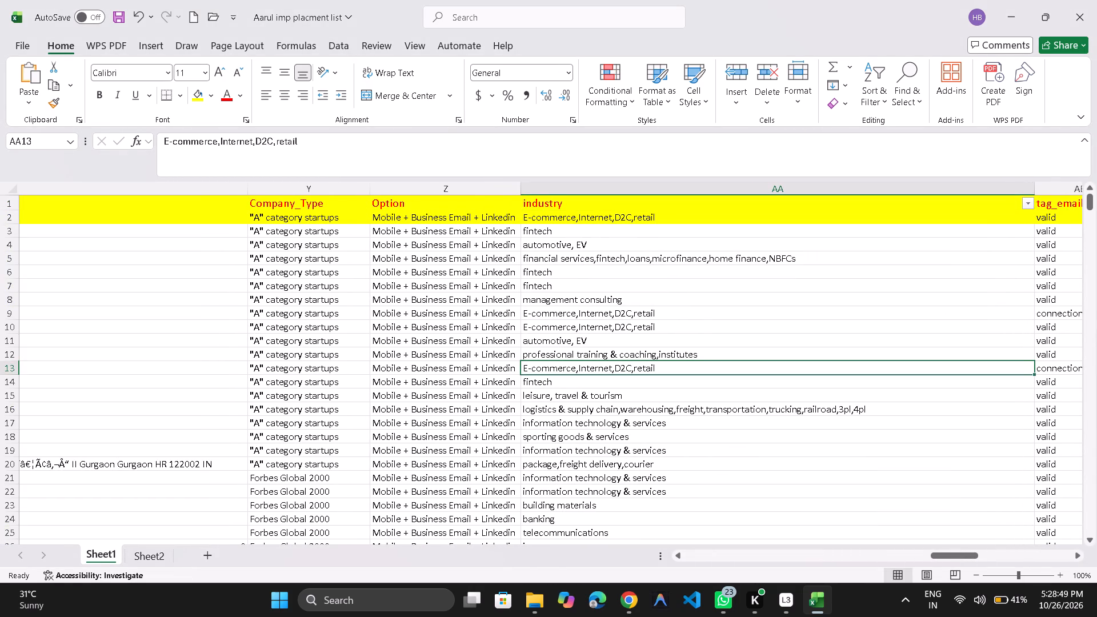
left_click(876, 91)
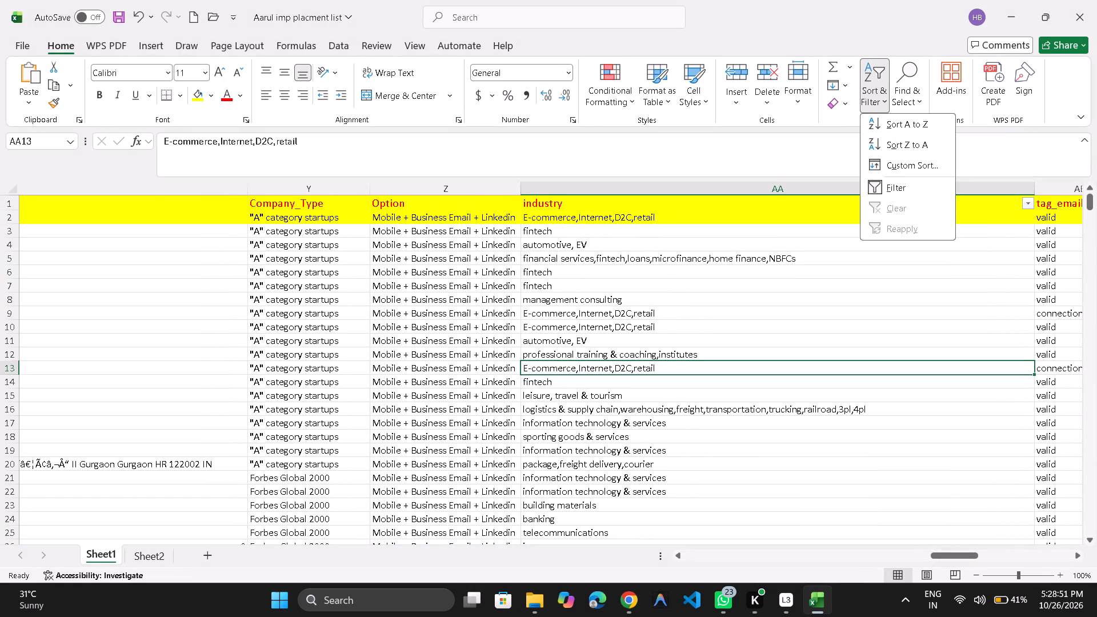
left_click(898, 187)
left_click(810, 165)
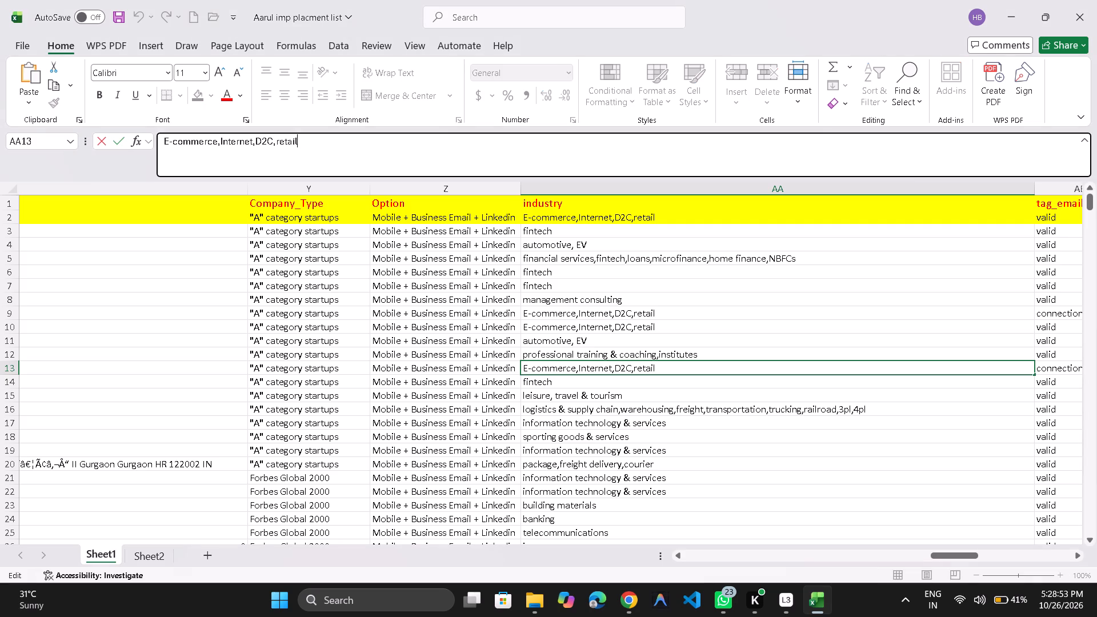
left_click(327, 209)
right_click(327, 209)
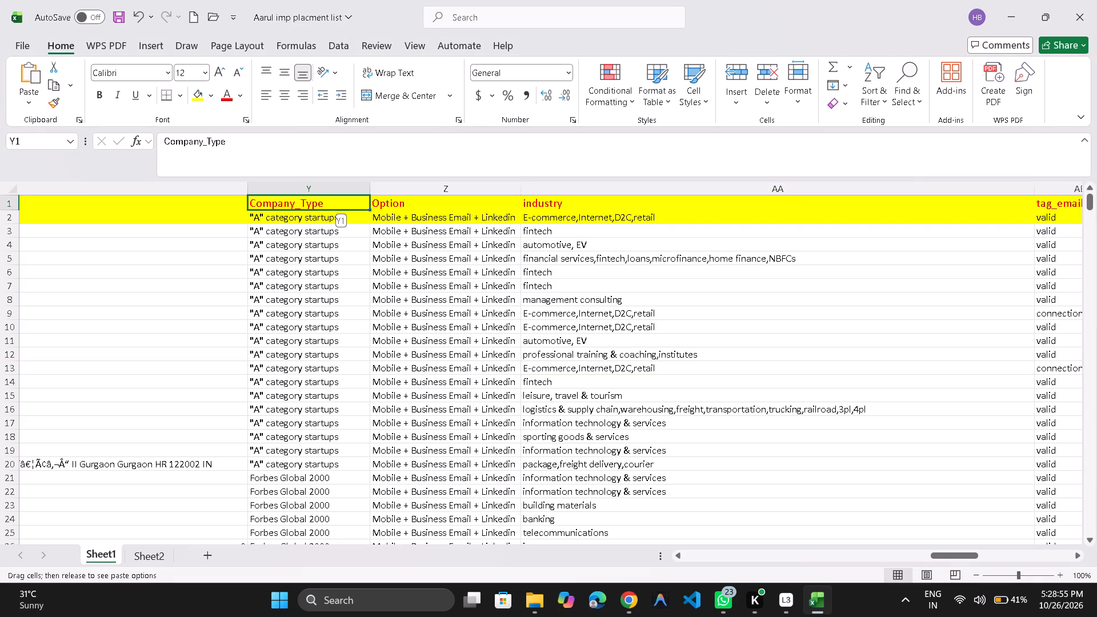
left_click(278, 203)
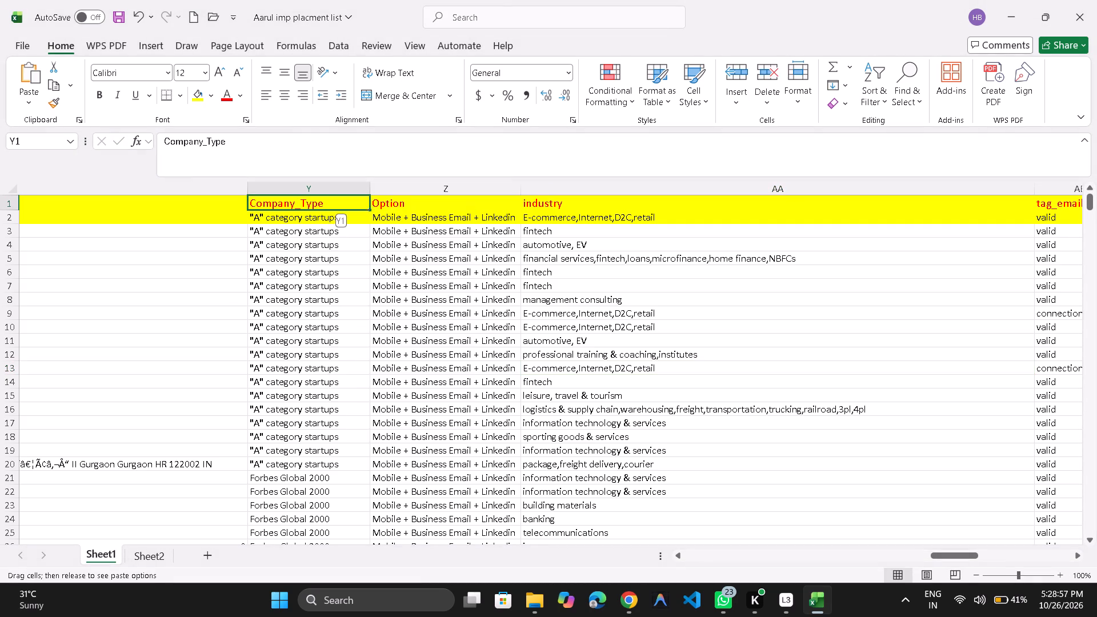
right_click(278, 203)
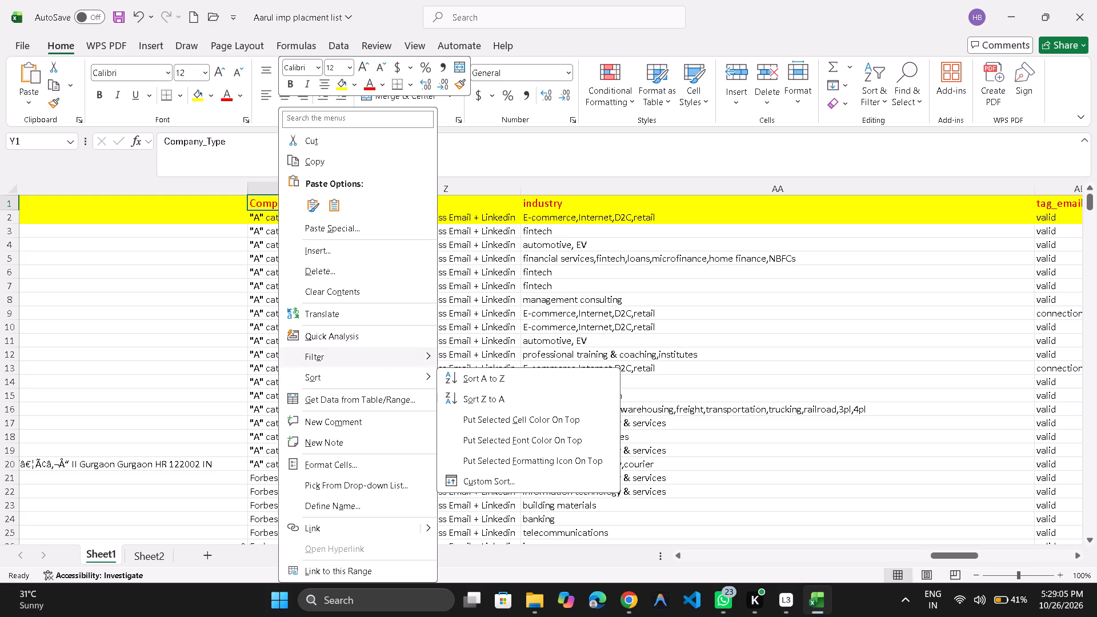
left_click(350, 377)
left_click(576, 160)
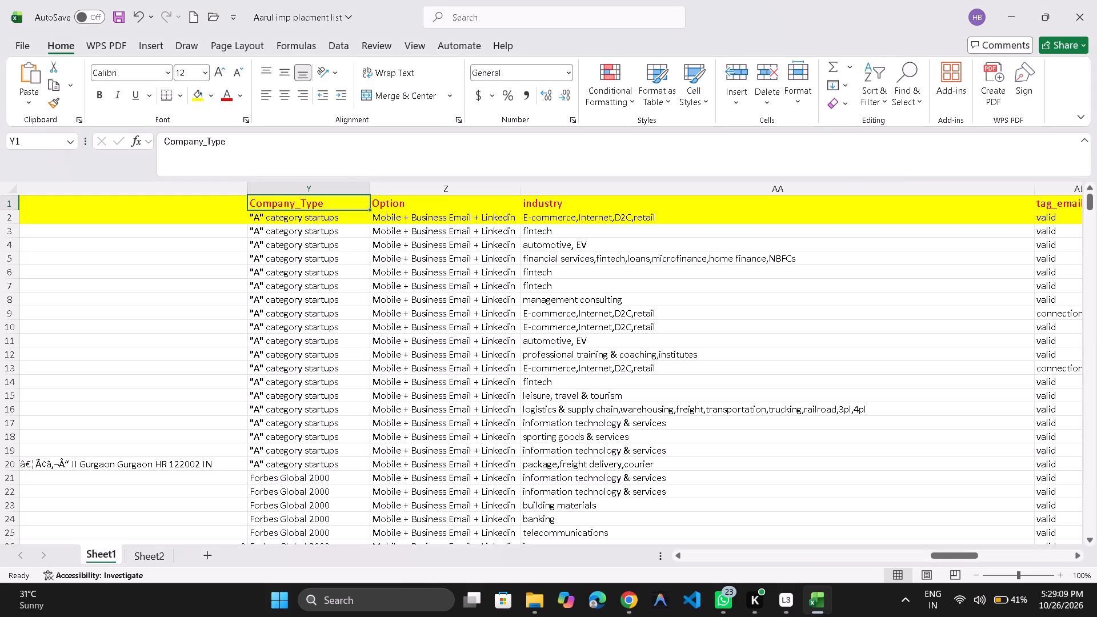
Look through the Company_Type, Option and industry columns of the unfiltered list down to its last entries.
scroll(424, 442, "down", 4)
scroll(424, 442, "up", 3)
scroll(424, 442, "down", 1)
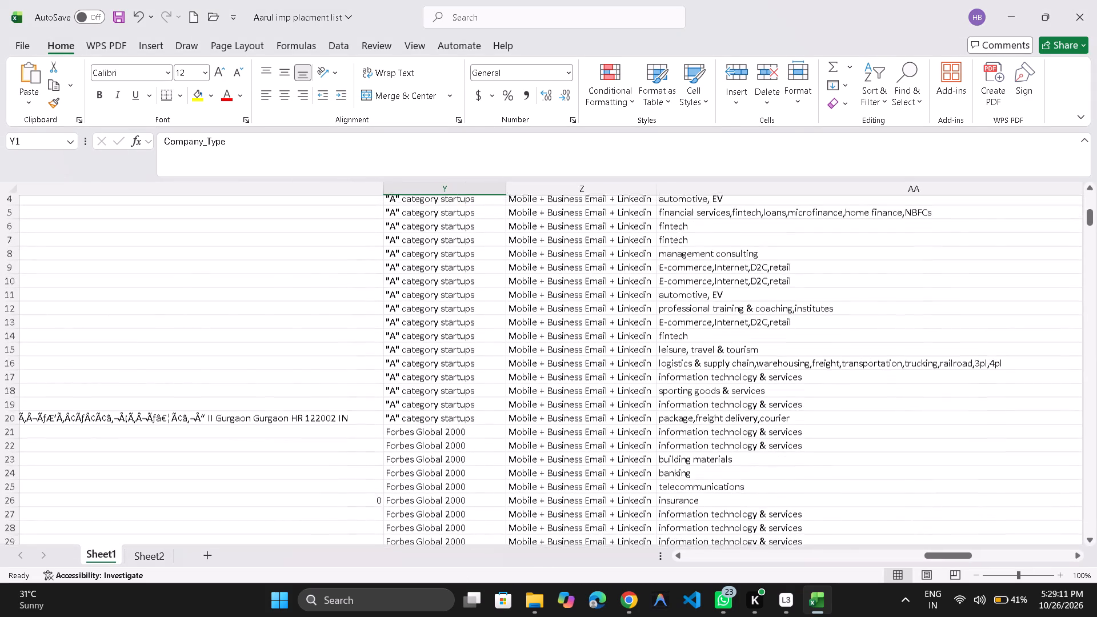
scroll(424, 442, "down", 19)
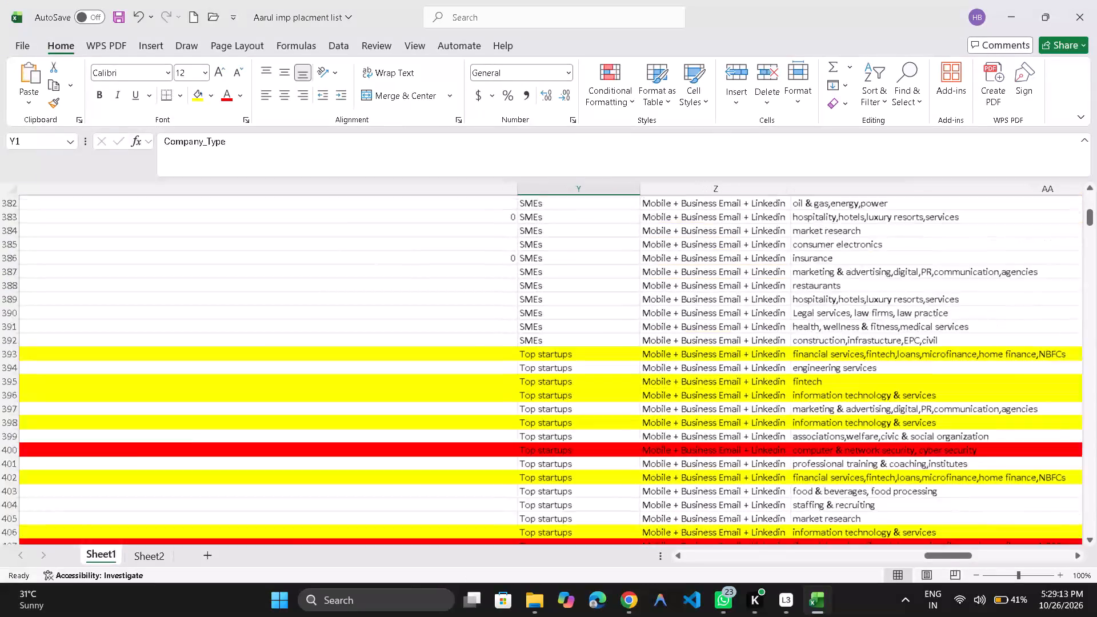
scroll(424, 442, "up", 4)
scroll(424, 442, "down", 7)
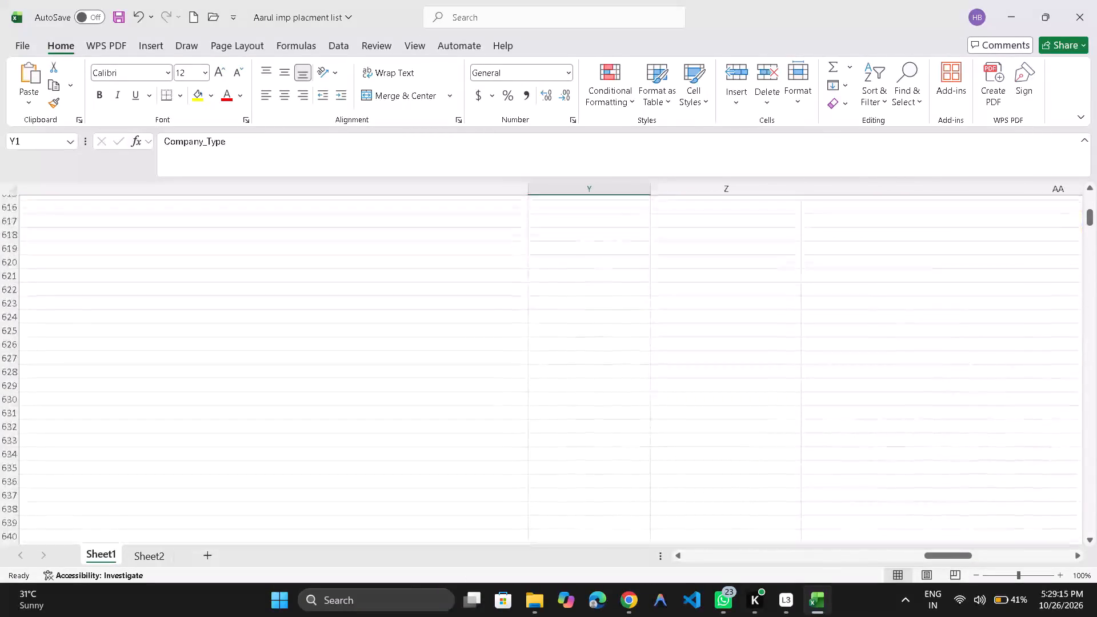
scroll(424, 442, "down", 5)
Sort the placement list by the S.No column in ascending order.
scroll(424, 442, "right", 10)
scroll(424, 442, "up", 7)
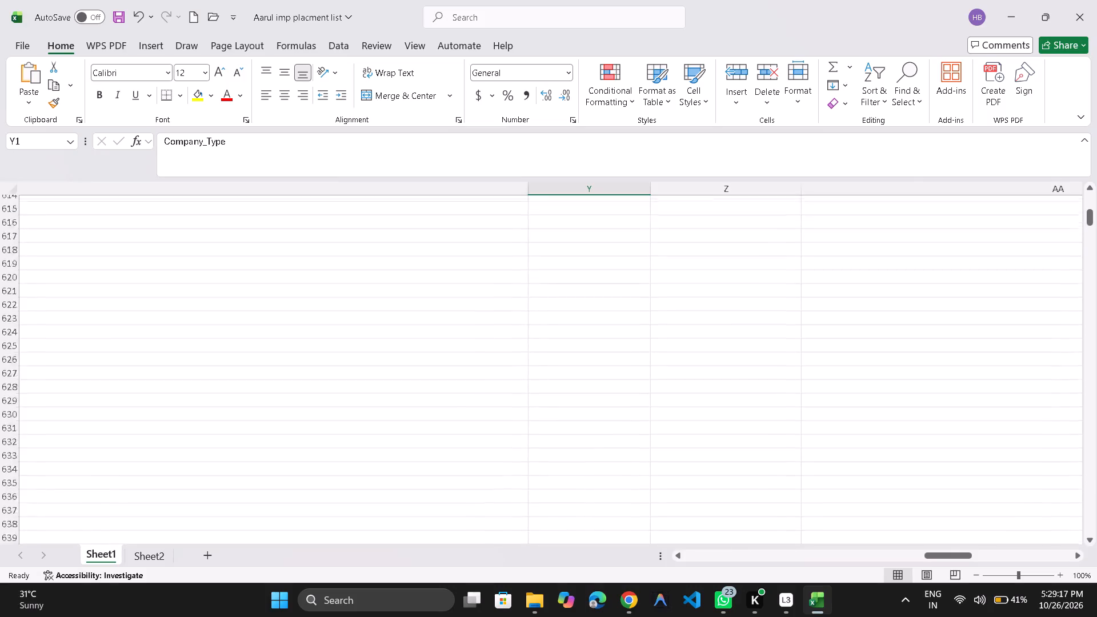
scroll(424, 442, "up", 6)
scroll(424, 442, "right", 14)
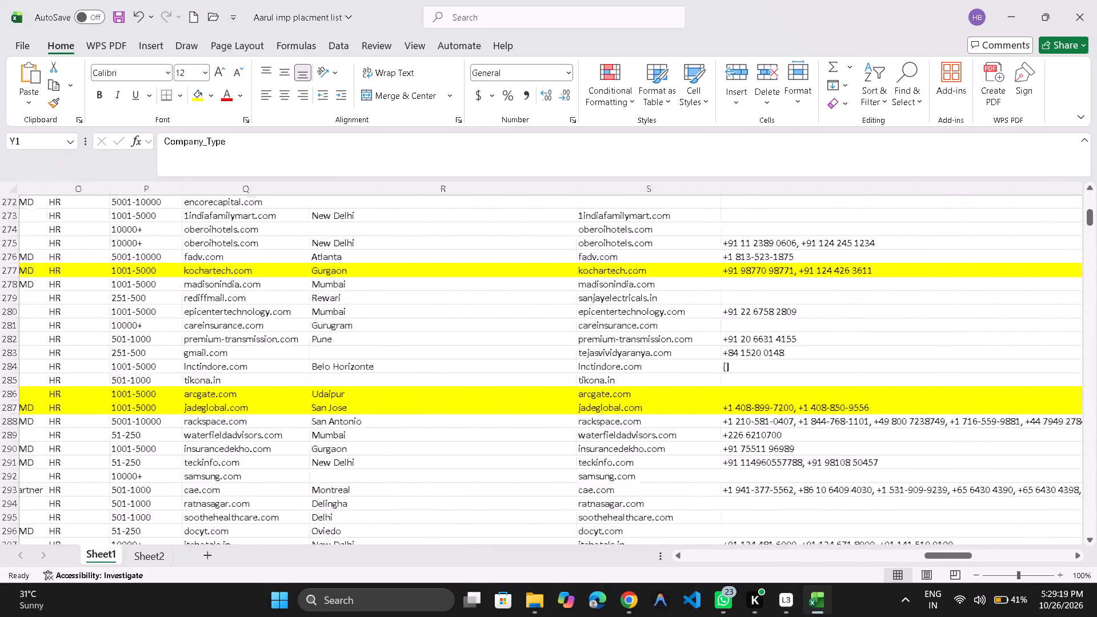
scroll(424, 442, "right", 7)
scroll(424, 442, "up", 6)
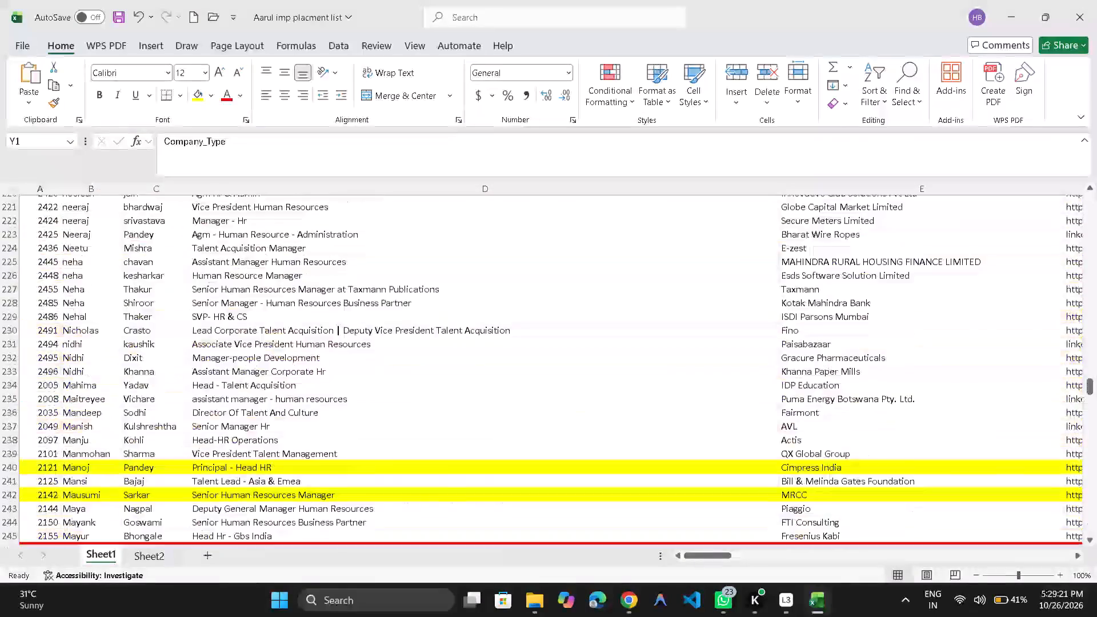
scroll(424, 442, "up", 15)
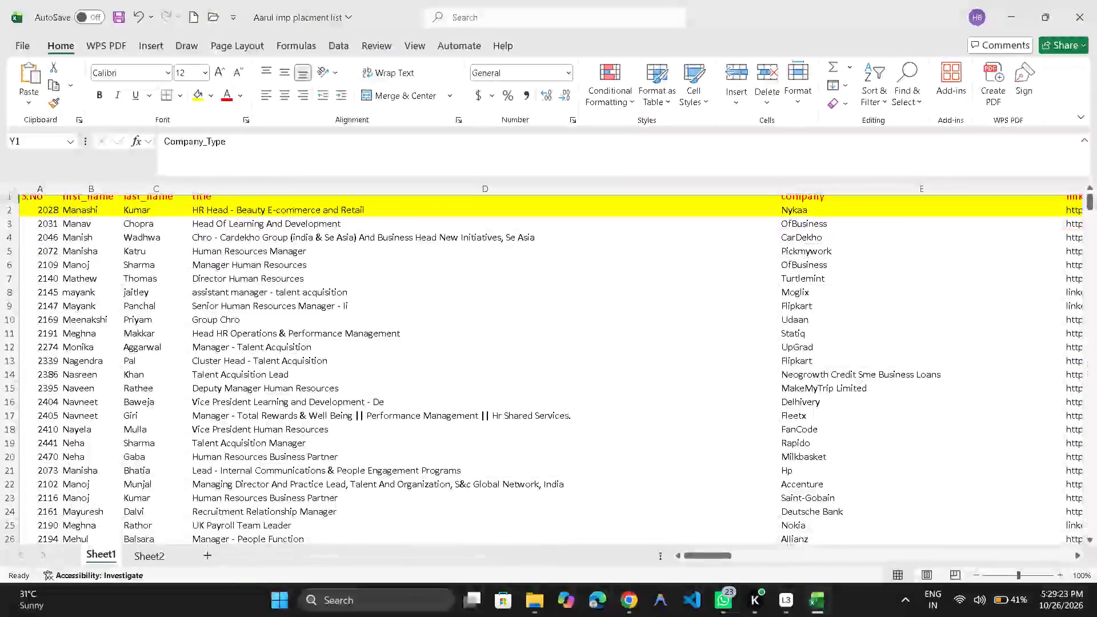
scroll(424, 442, "up", 2)
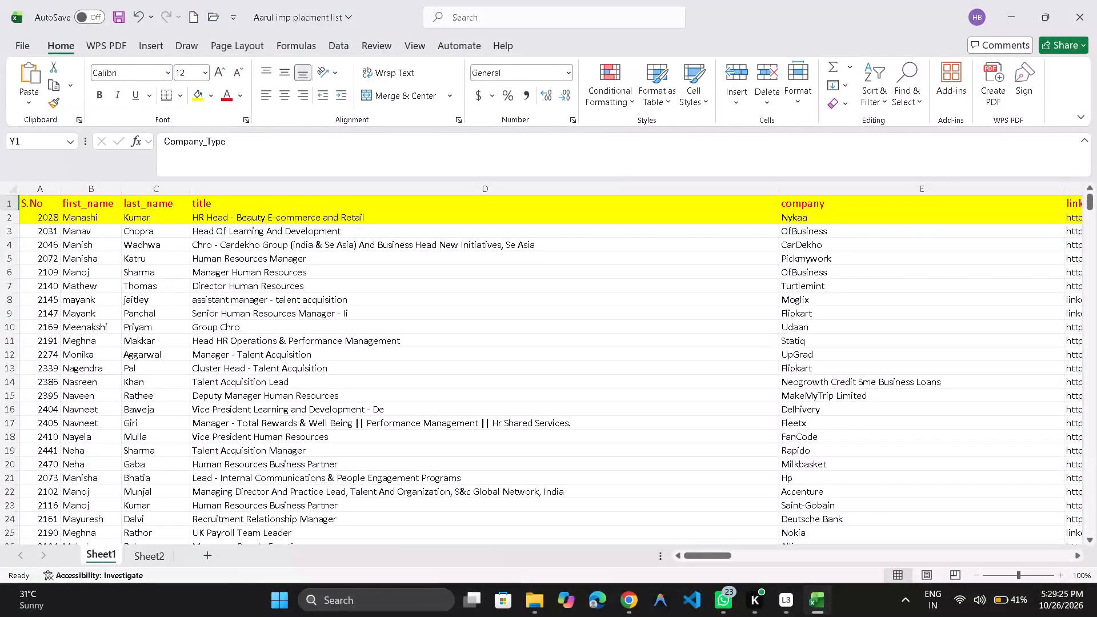
scroll(424, 442, "up", 1)
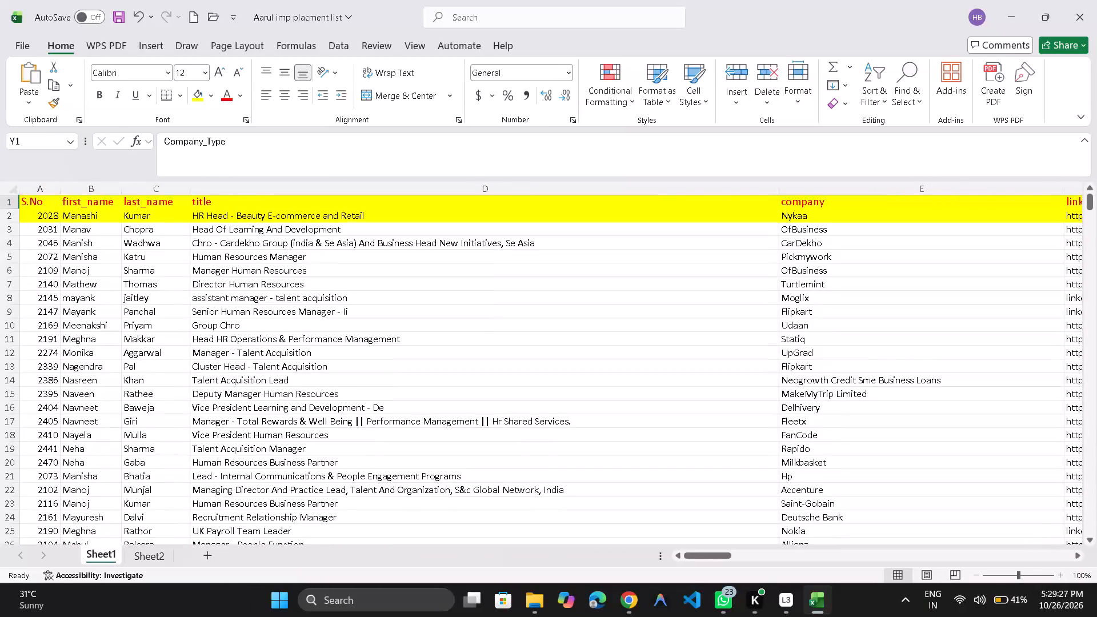
left_click(48, 205)
right_click(48, 205)
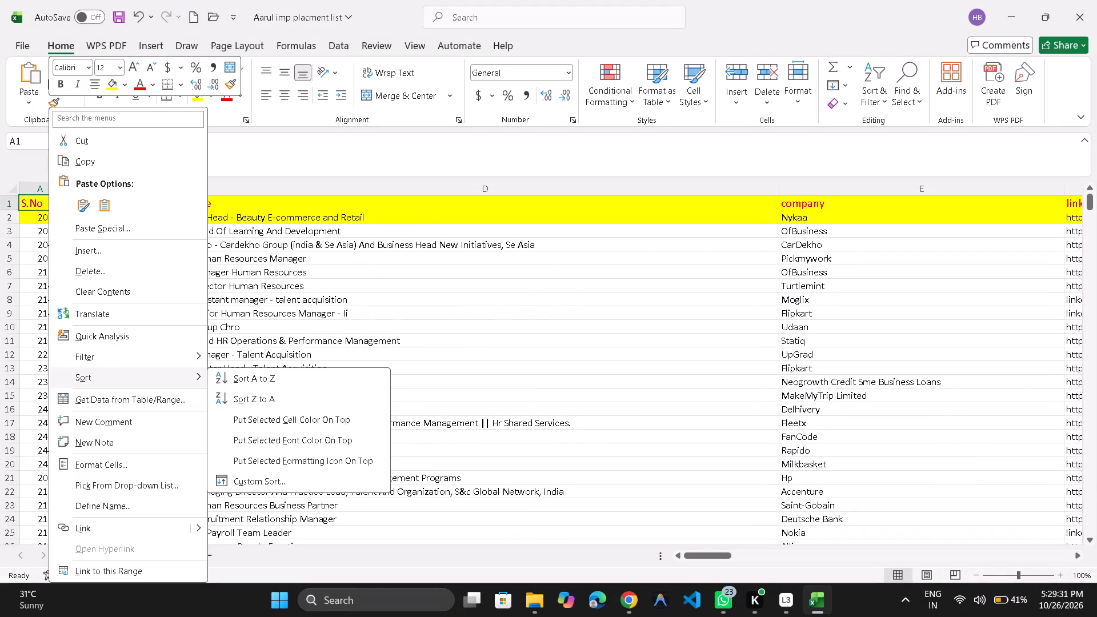
left_click(238, 375)
left_click(386, 370)
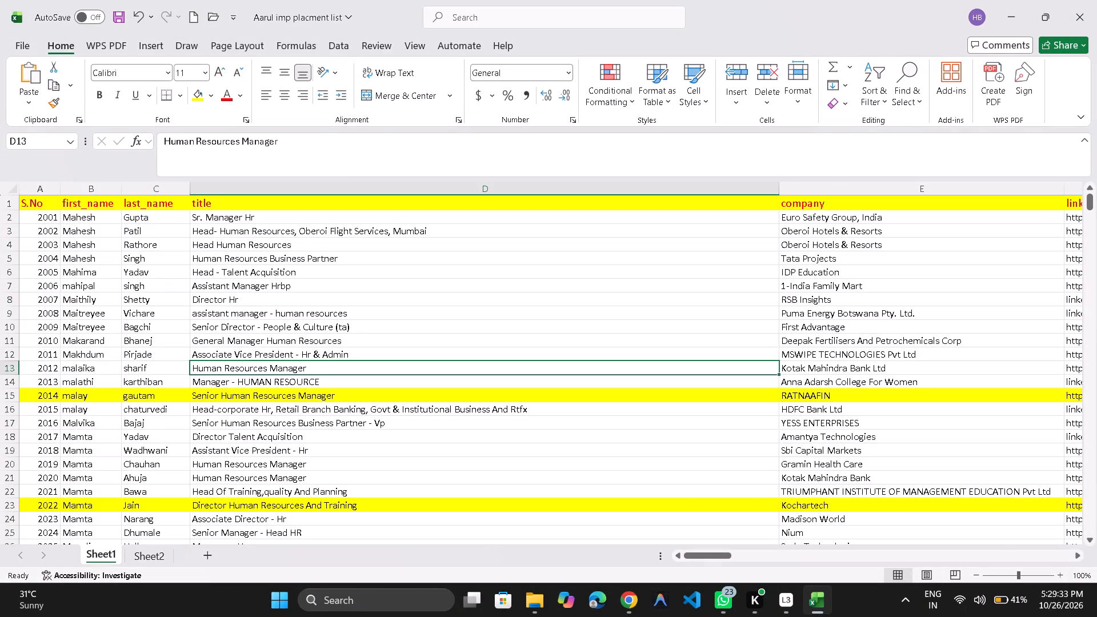
Review the sorted list's contacts, company types, industries and company details, including the yellow and red rows.
scroll(678, 373, "down", 5)
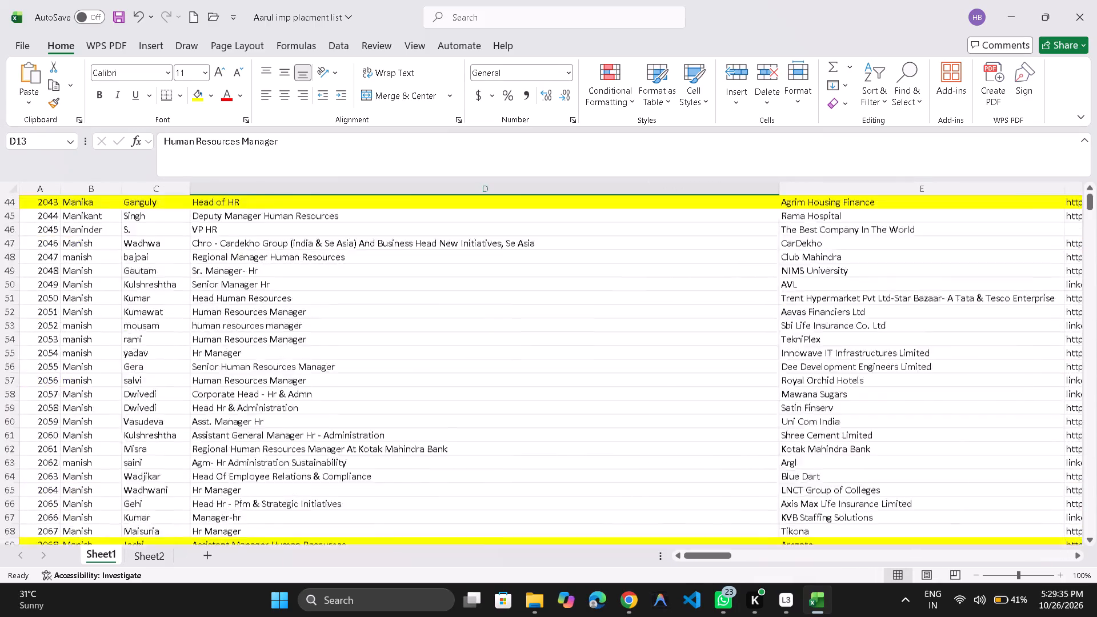
scroll(678, 373, "up", 1)
scroll(678, 373, "left", 11)
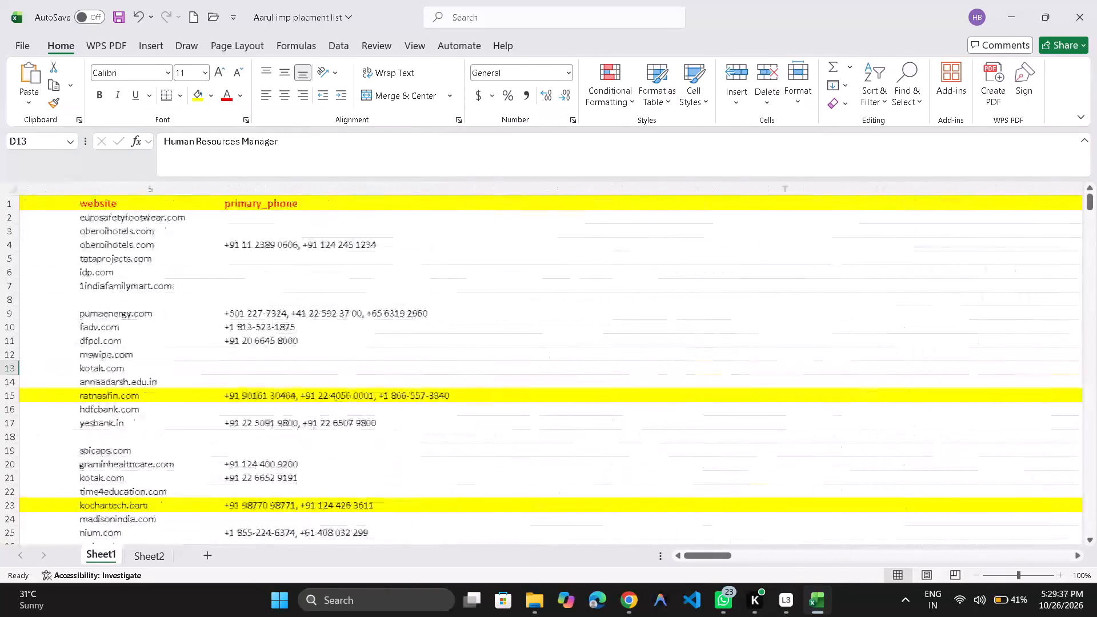
scroll(678, 373, "left", 5)
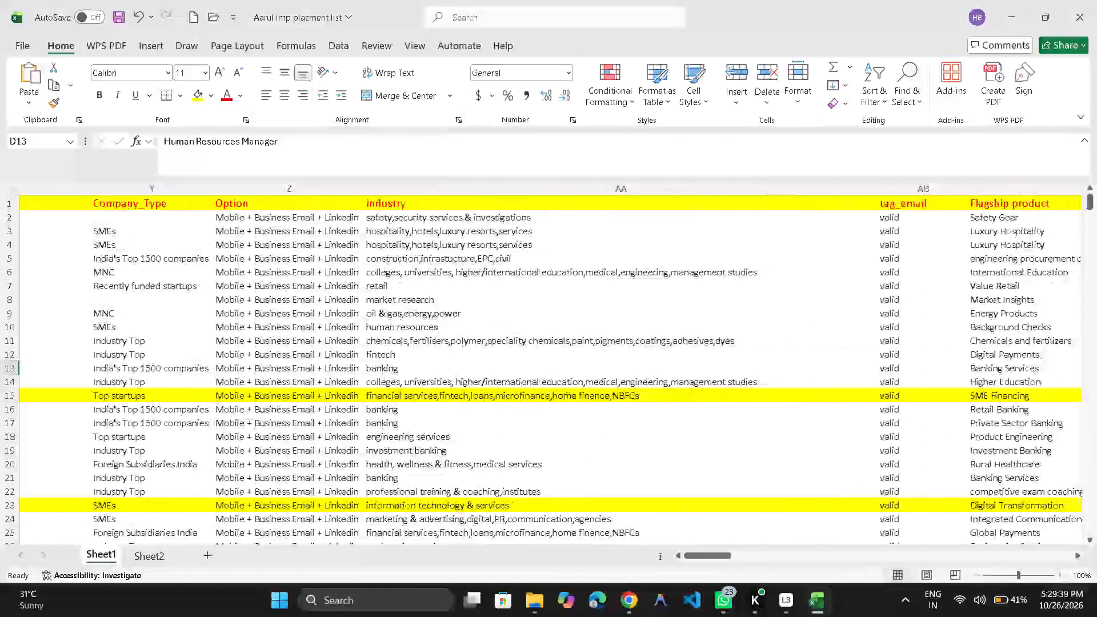
scroll(678, 373, "left", 2)
scroll(678, 373, "up", 2)
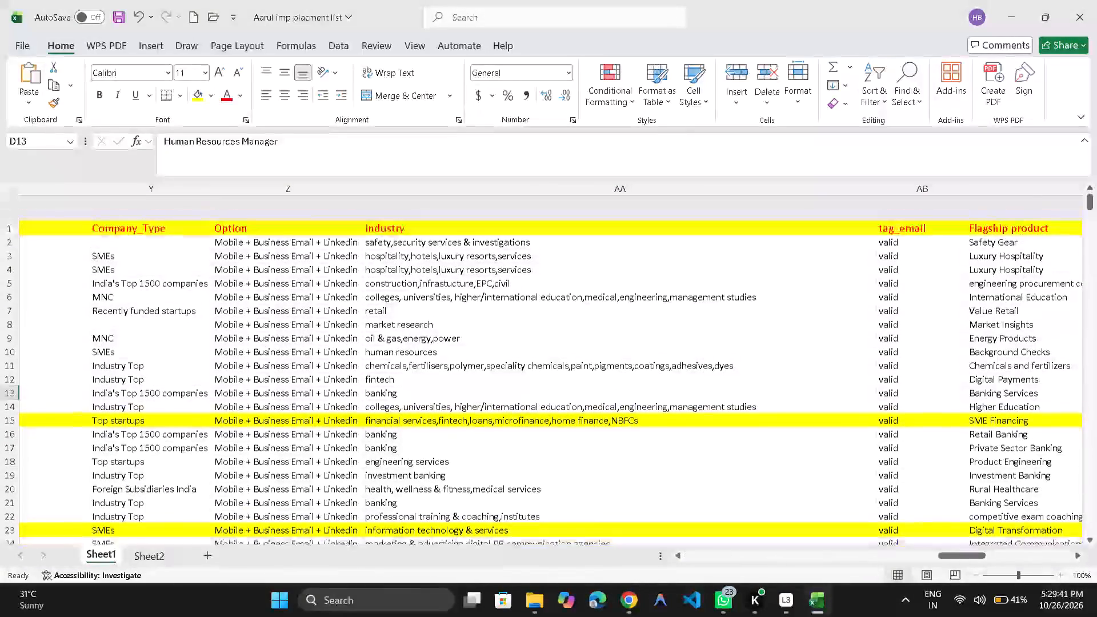
scroll(678, 373, "down", 8)
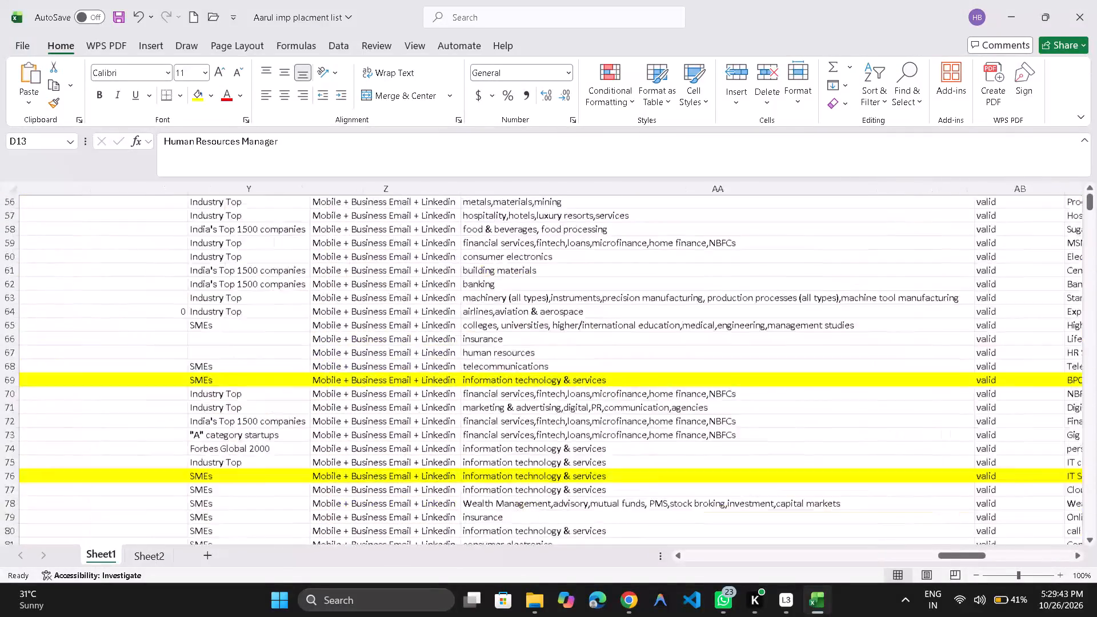
scroll(678, 373, "down", 2)
scroll(678, 373, "right", 7)
scroll(678, 373, "down", 7)
scroll(678, 373, "right", 6)
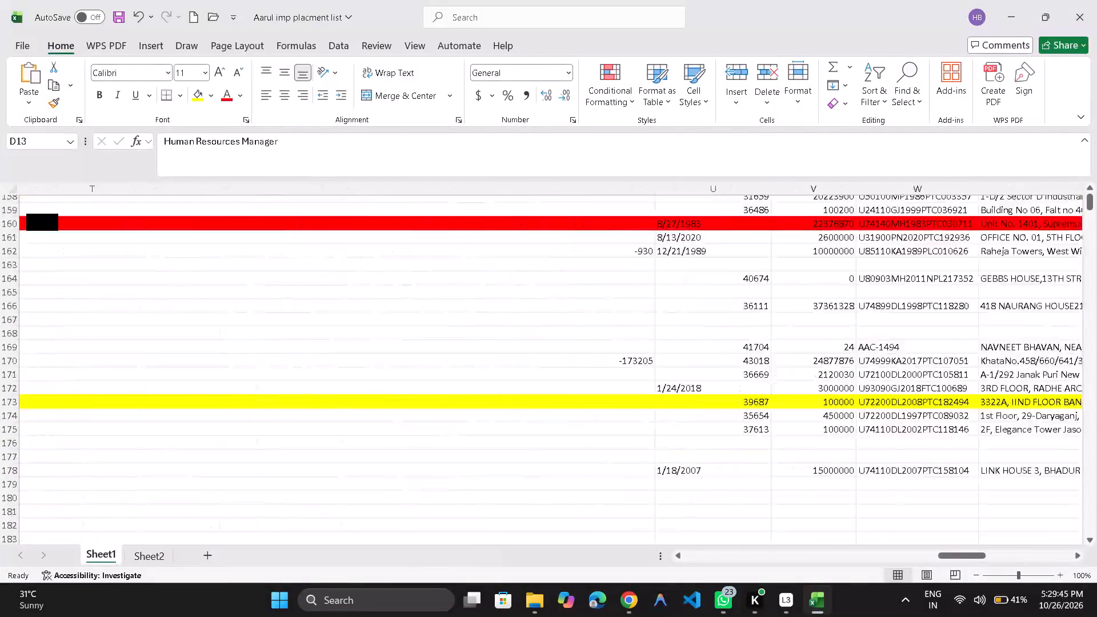
scroll(678, 373, "right", 6)
scroll(678, 373, "up", 11)
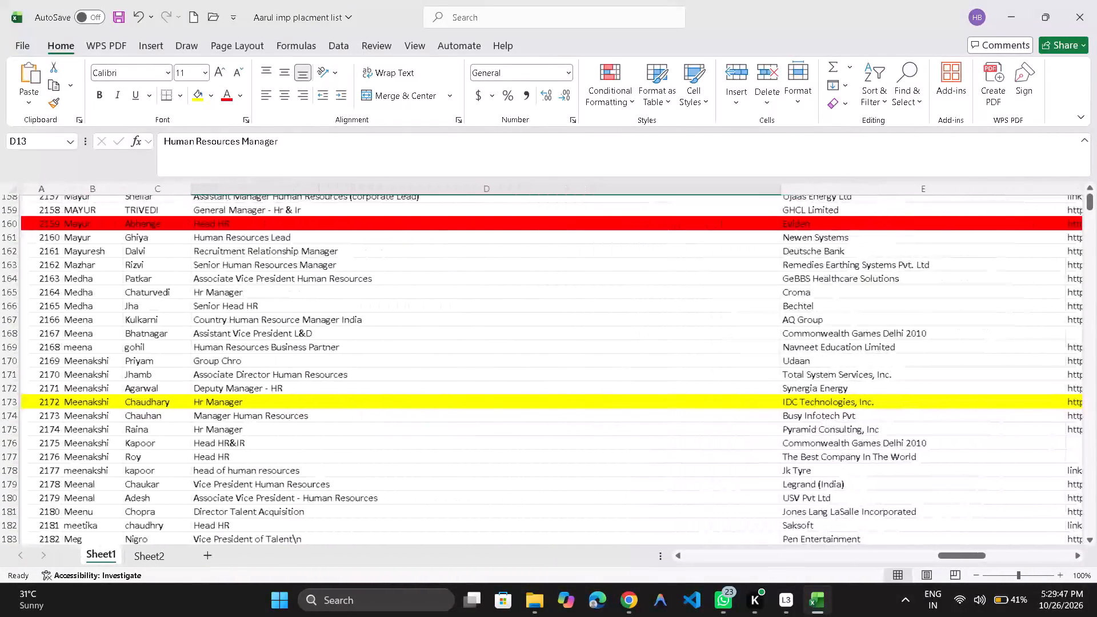
Save the placement list workbook.
scroll(678, 373, "up", 4)
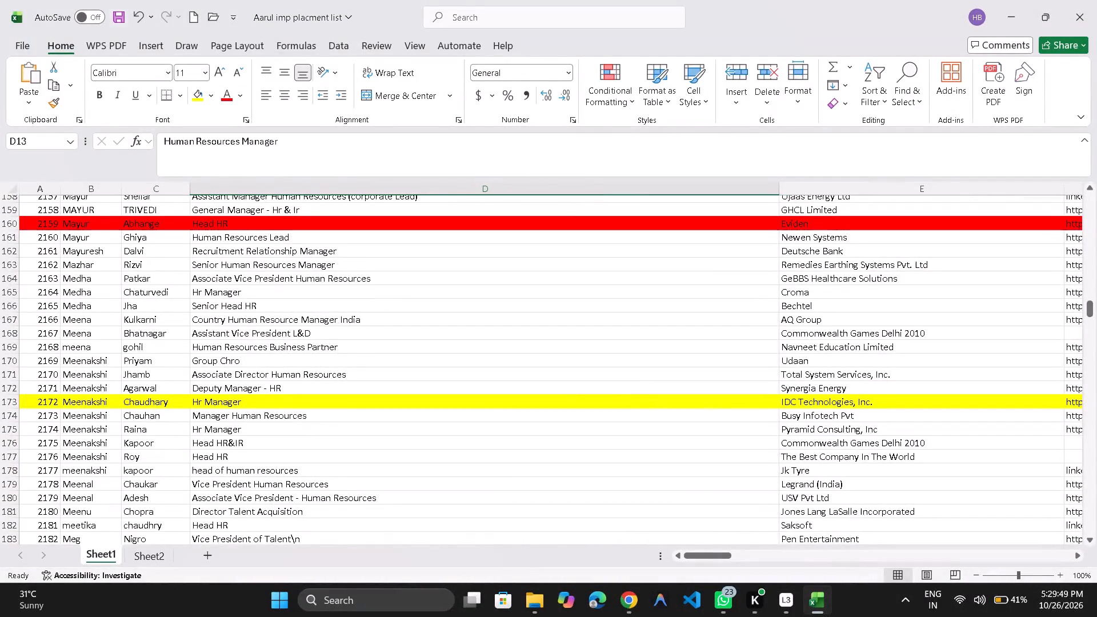
left_click(123, 15)
Check the sorted placement list down to its last entries and back up to the header row.
scroll(382, 377, "up", 5)
scroll(382, 377, "down", 20)
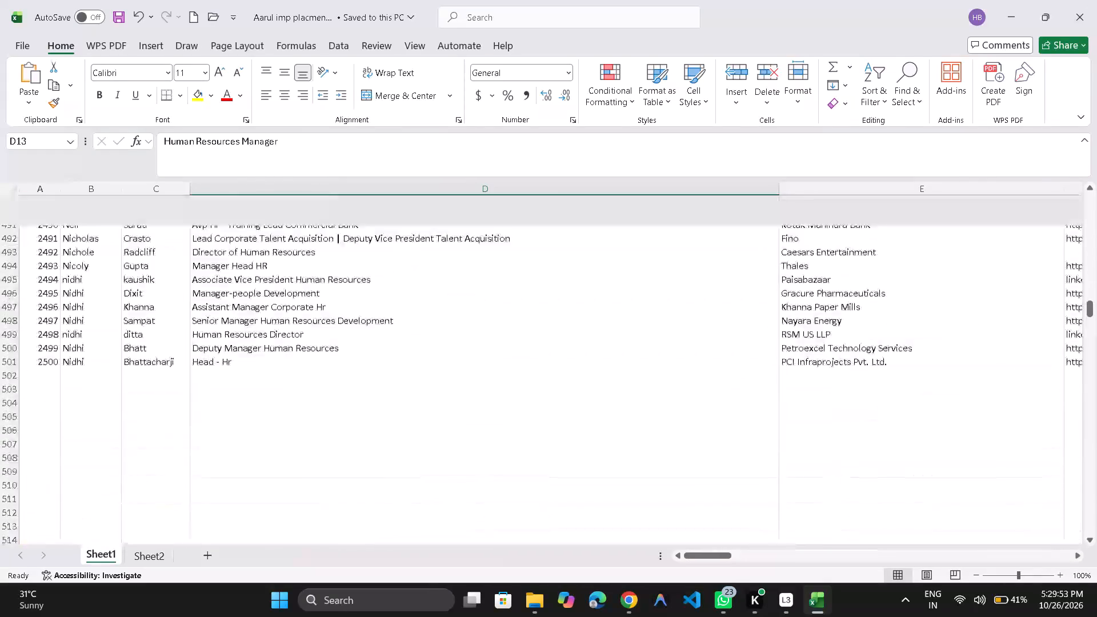
scroll(382, 377, "up", 12)
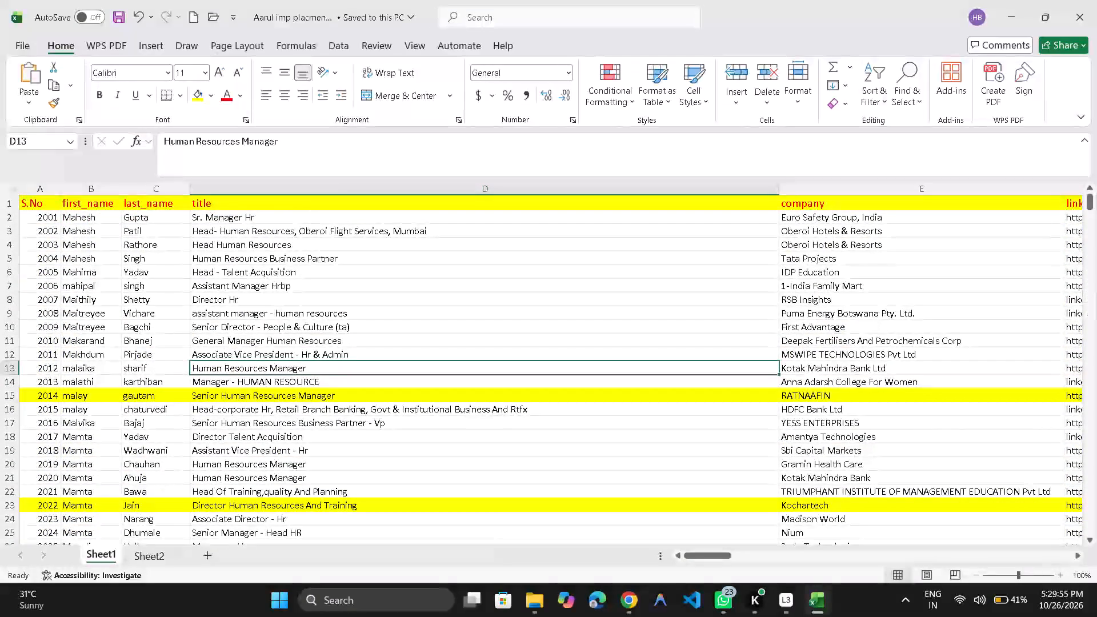
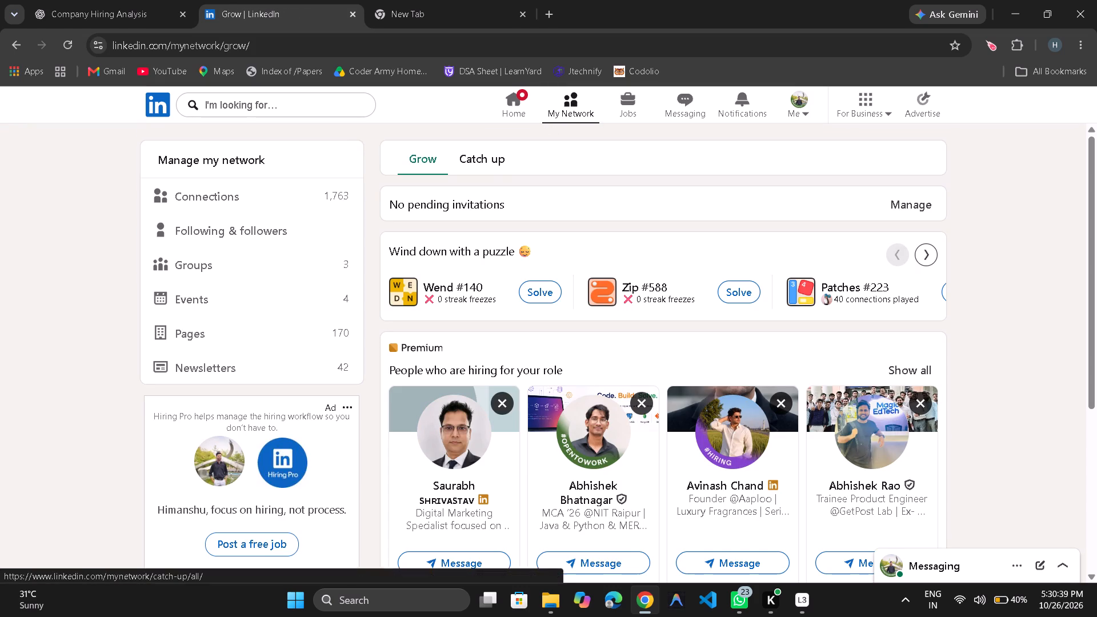
Open the LinkedIn notifications and look up people by the first name "ayushi" in the site search.
left_click(747, 98)
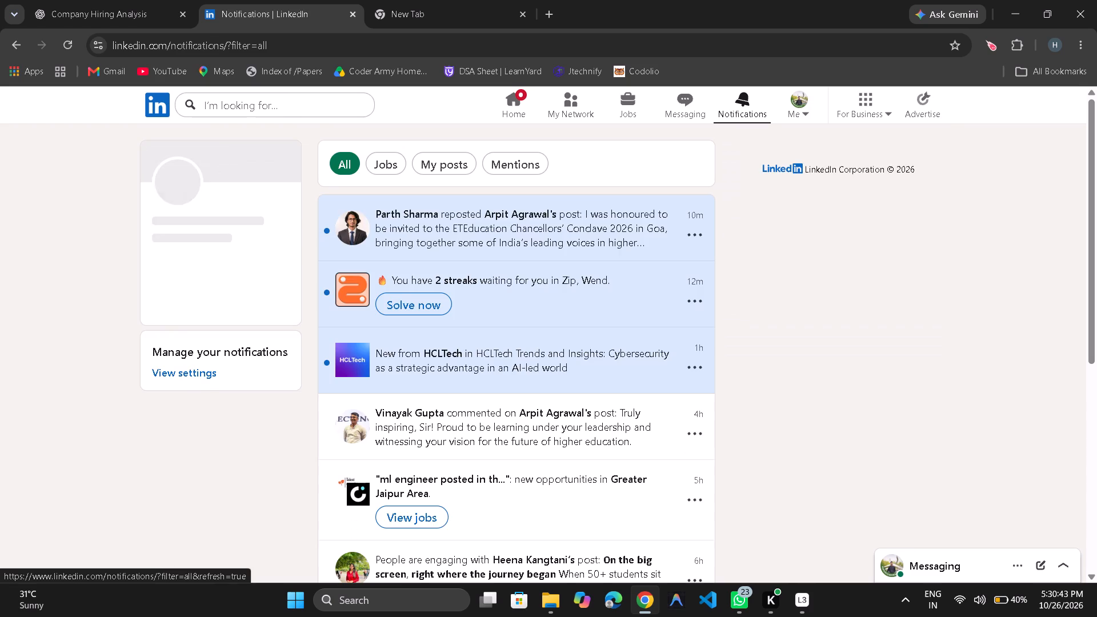
left_click(235, 106)
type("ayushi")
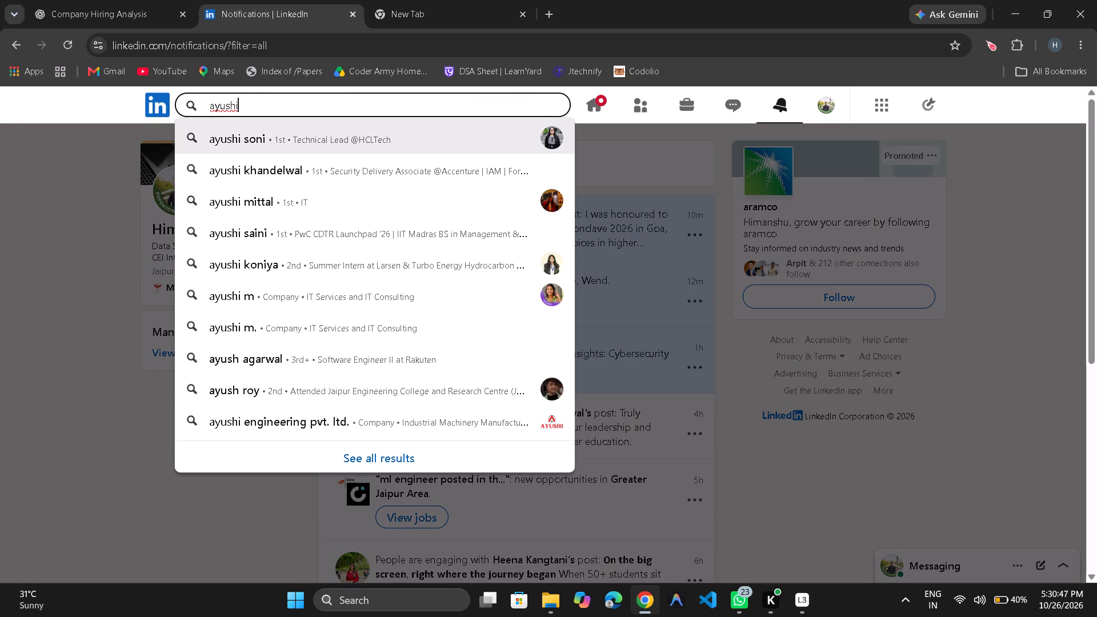
left_click(235, 138)
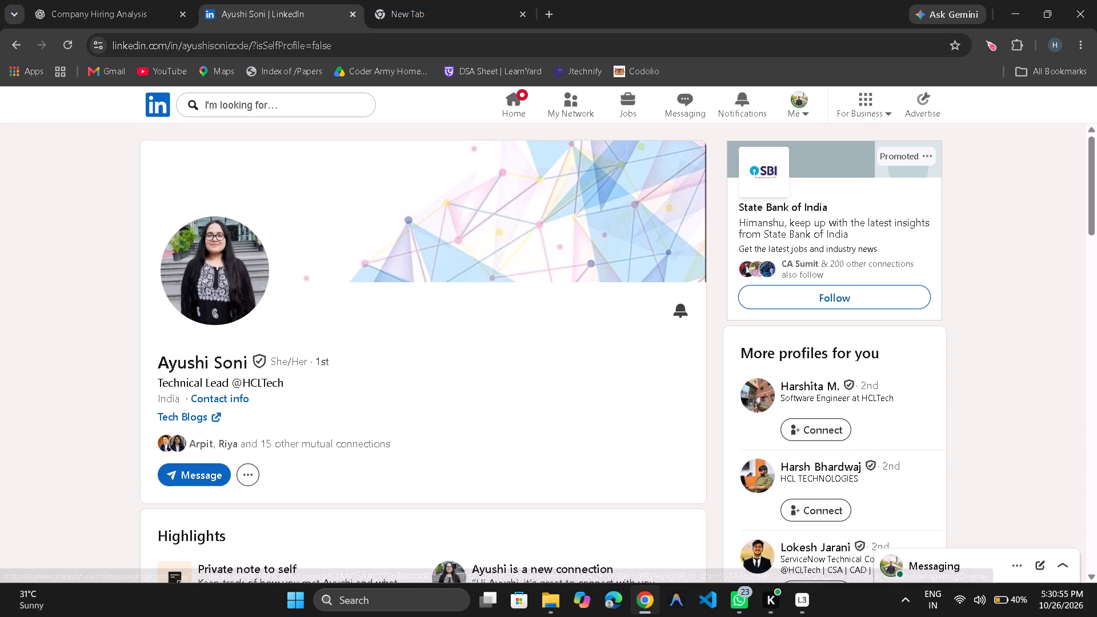
In the ChatGPT Company Hiring Analysis chat, copy the short LinkedIn message drafted for Mayur Sir.
left_click(156, 0)
scroll(363, 351, "down", 6)
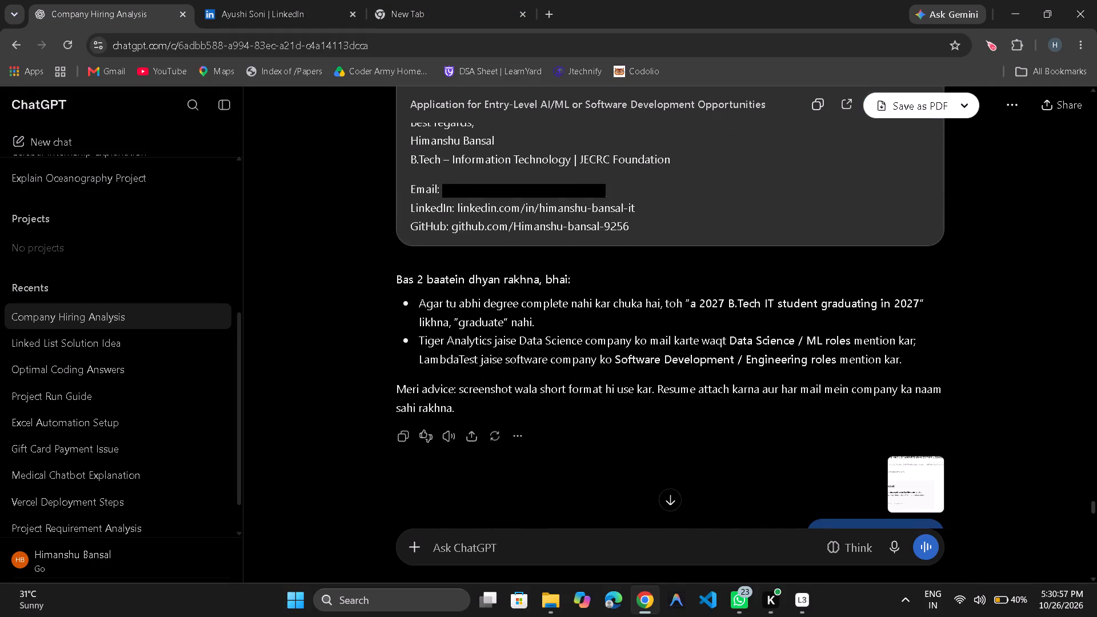
scroll(363, 351, "down", 9)
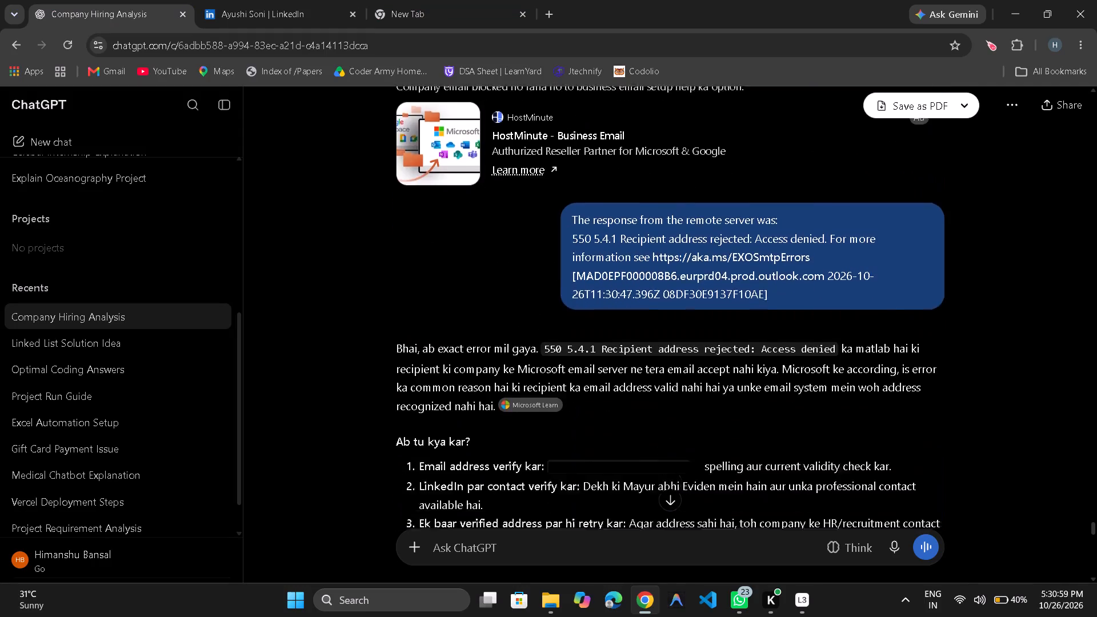
scroll(363, 351, "down", 10)
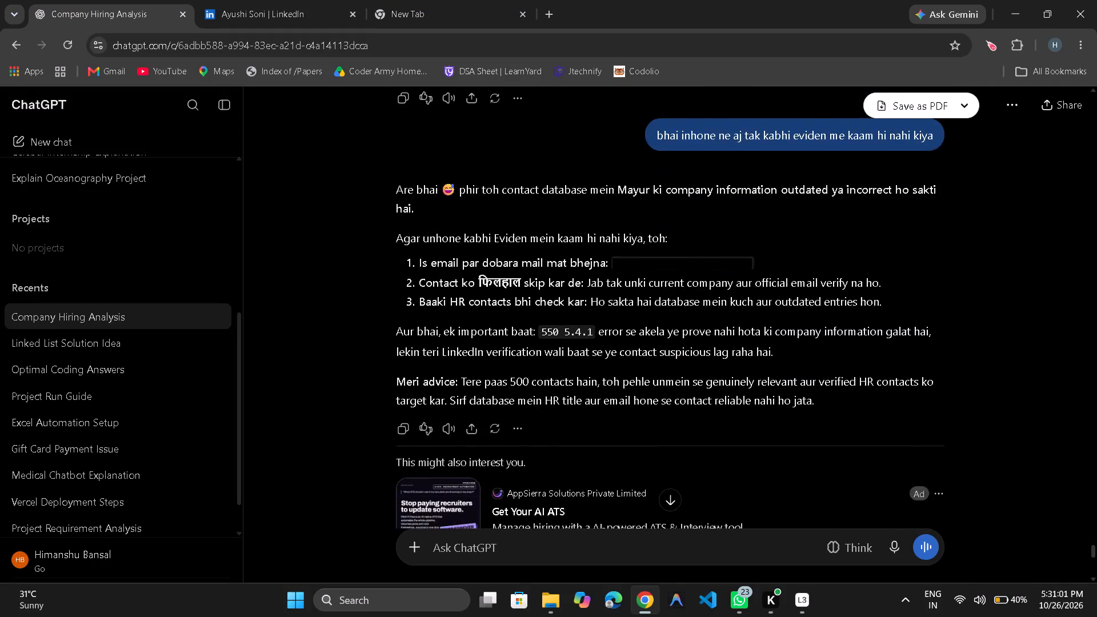
scroll(363, 351, "down", 7)
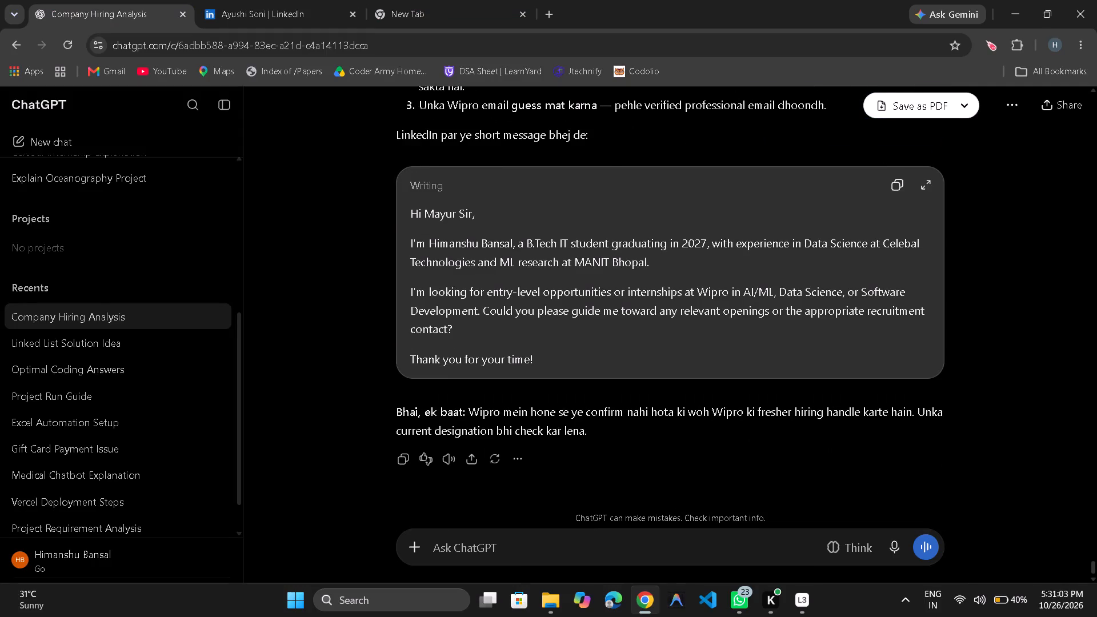
left_click(905, 186)
Back on LinkedIn, start a new message to the HCLTech Technical Lead and paste the copied draft into it.
left_click(281, 0)
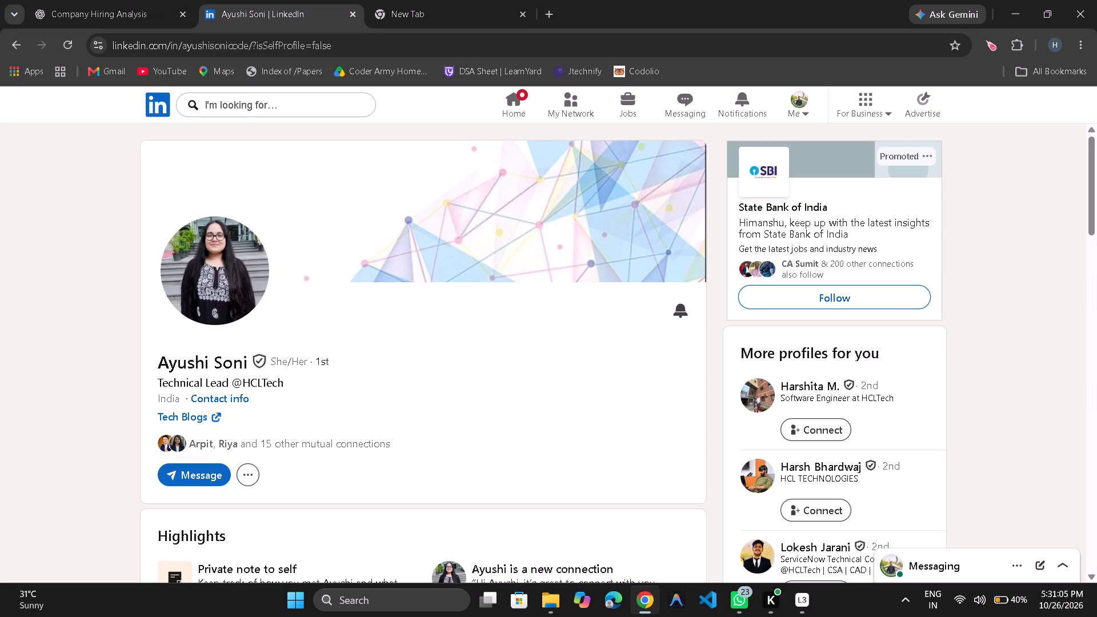
left_click(190, 472)
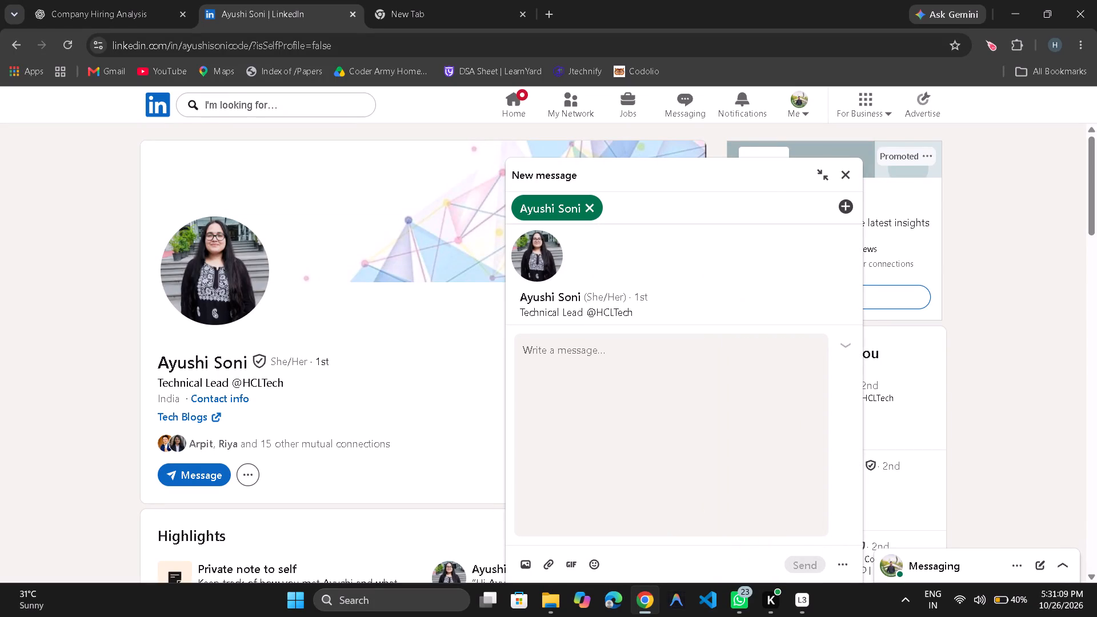
left_click(635, 372, "ctrl")
key("ctrl+v")
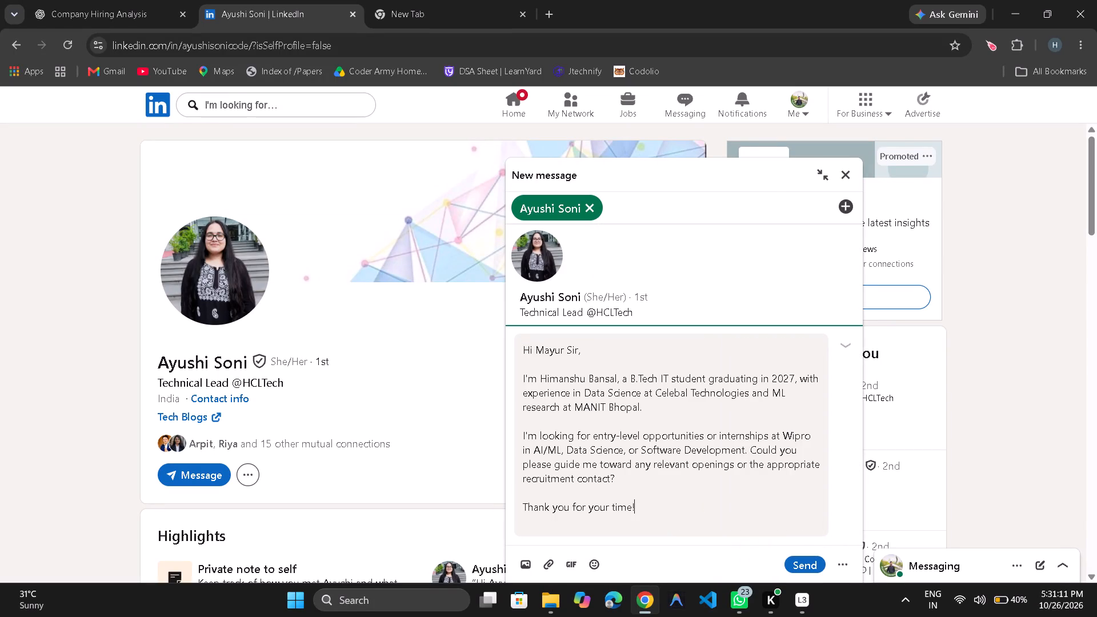
Change the message greeting to "Hi Ayushi ma'am,".
left_click_drag(567, 351, 581, 350)
left_click(581, 350)
key("BackSpace")
key("BackSpace")
key("BackSpace")
key("BackSpace")
key("BackSpace")
key("BackSpace")
key("BackSpace")
key("BackSpace")
key("BackSpace")
key("BackSpace")
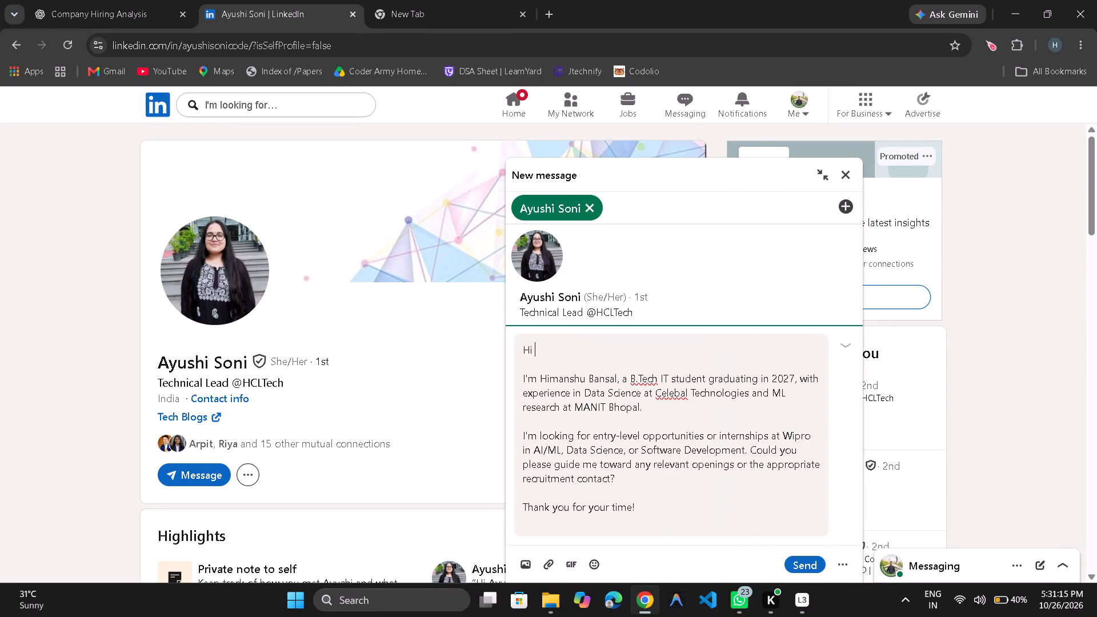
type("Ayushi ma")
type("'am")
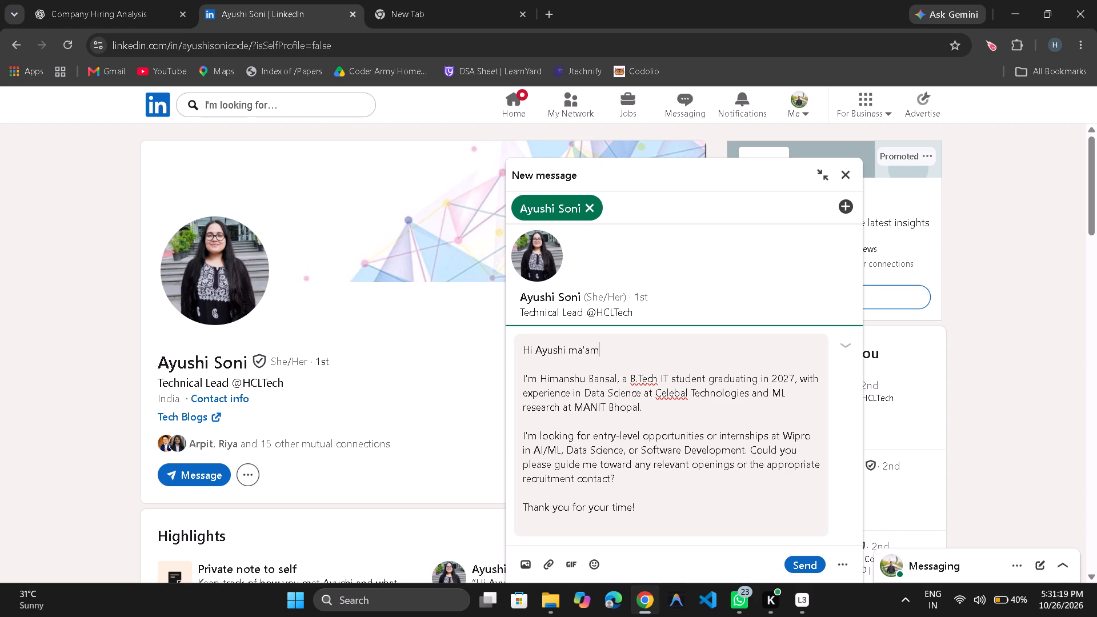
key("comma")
Replace the company name Wipro in the message's second paragraph with HCLTech.
left_click(629, 476)
left_click(815, 437)
key("BackSpace")
key("BackSpace")
key("BackSpace")
key("BackSpace")
key("BackSpace")
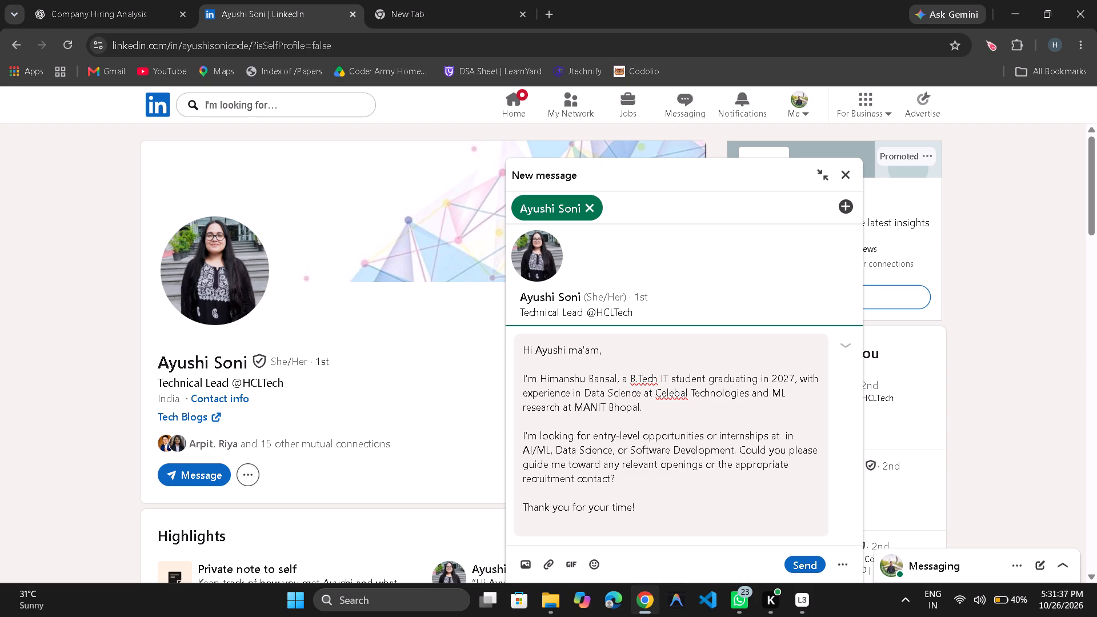
type("HCL")
type("Tech")
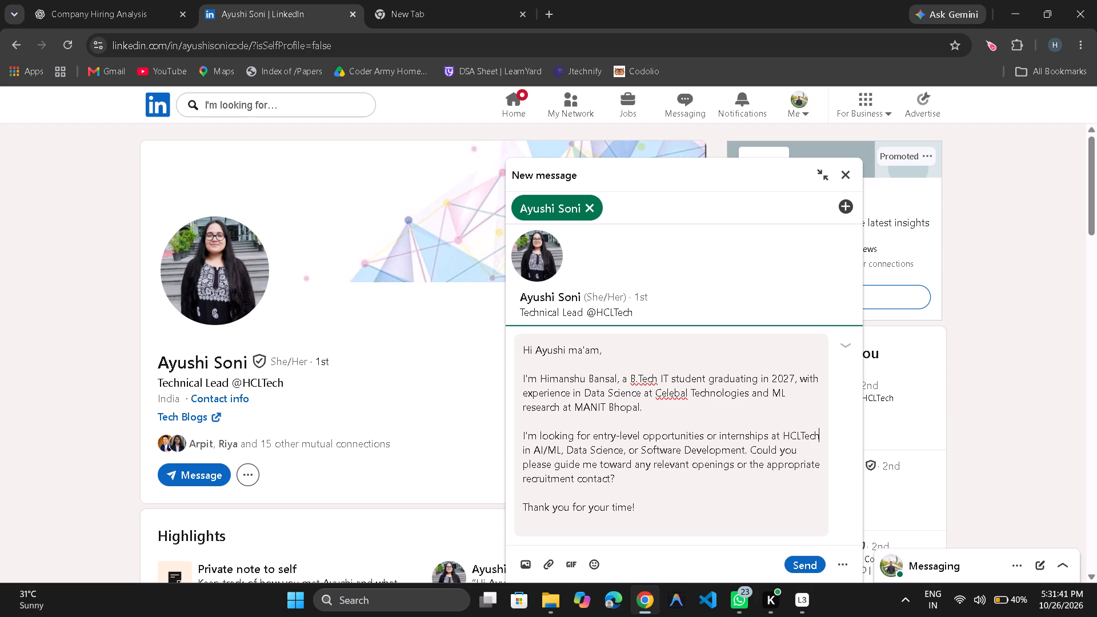
Attach the recent Resume_Gen_Ai_3 PDF from the Home location to the message.
left_click(661, 506)
left_click(542, 565)
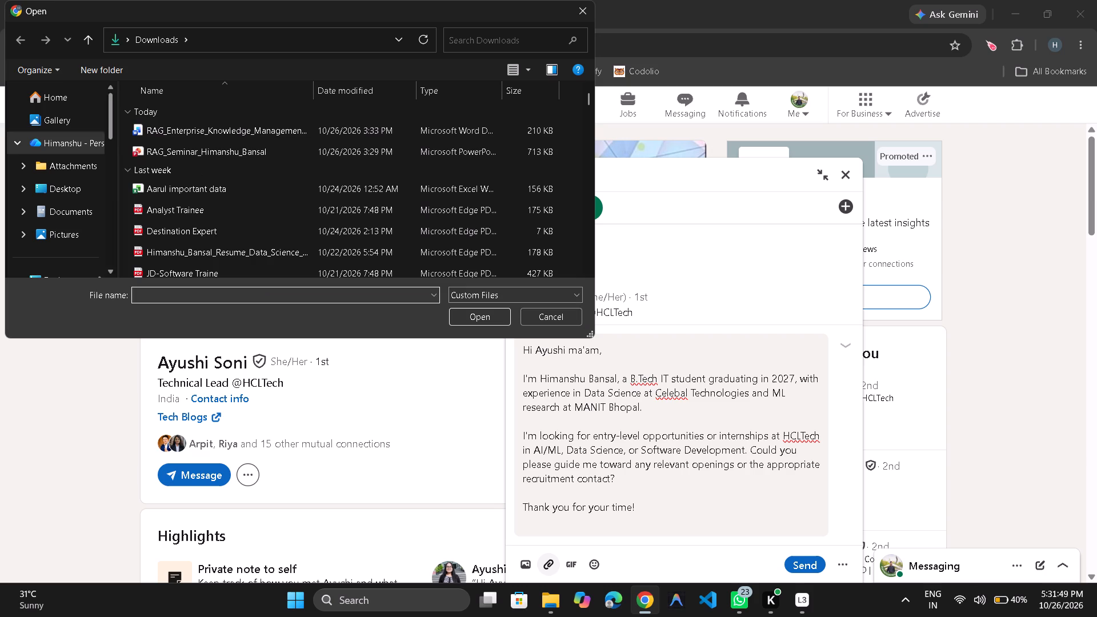
left_click(65, 103)
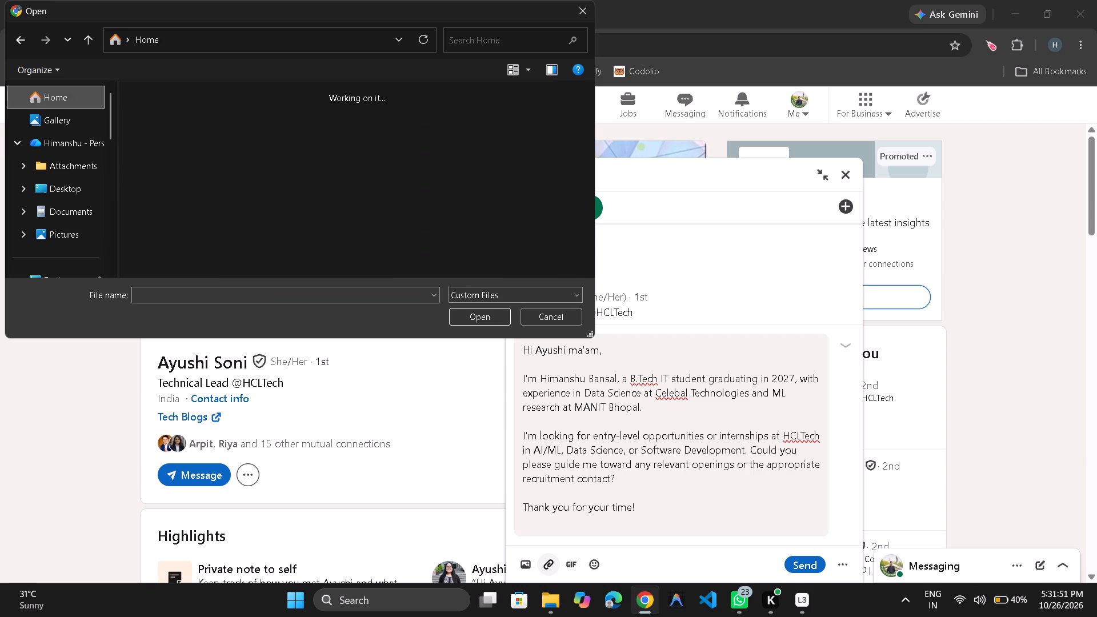
left_click_drag(590, 102, 591, 126)
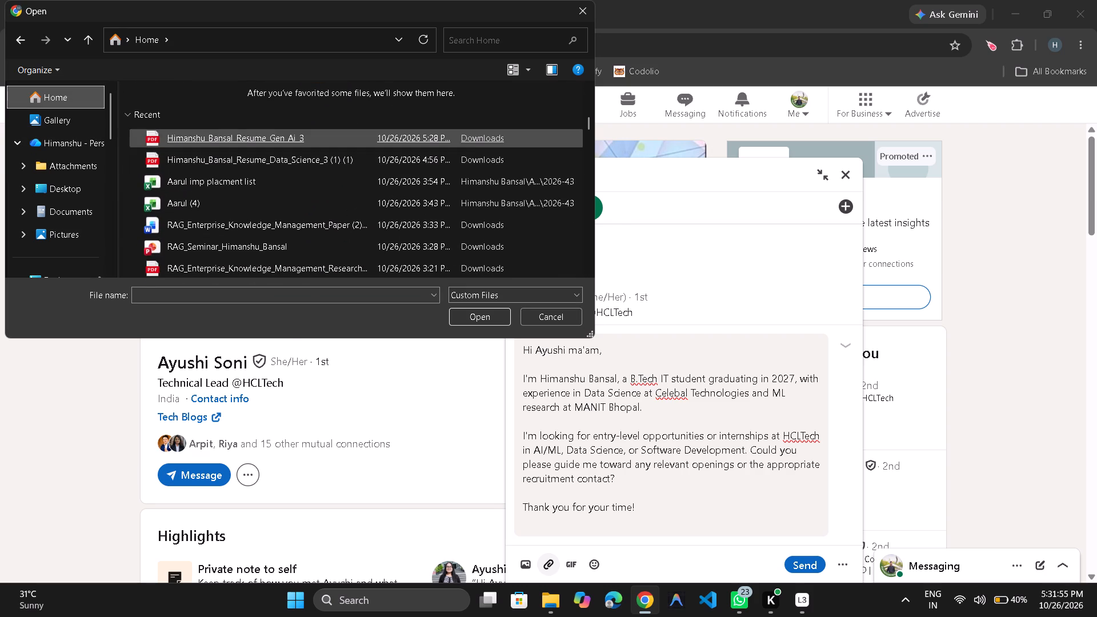
left_click(311, 143)
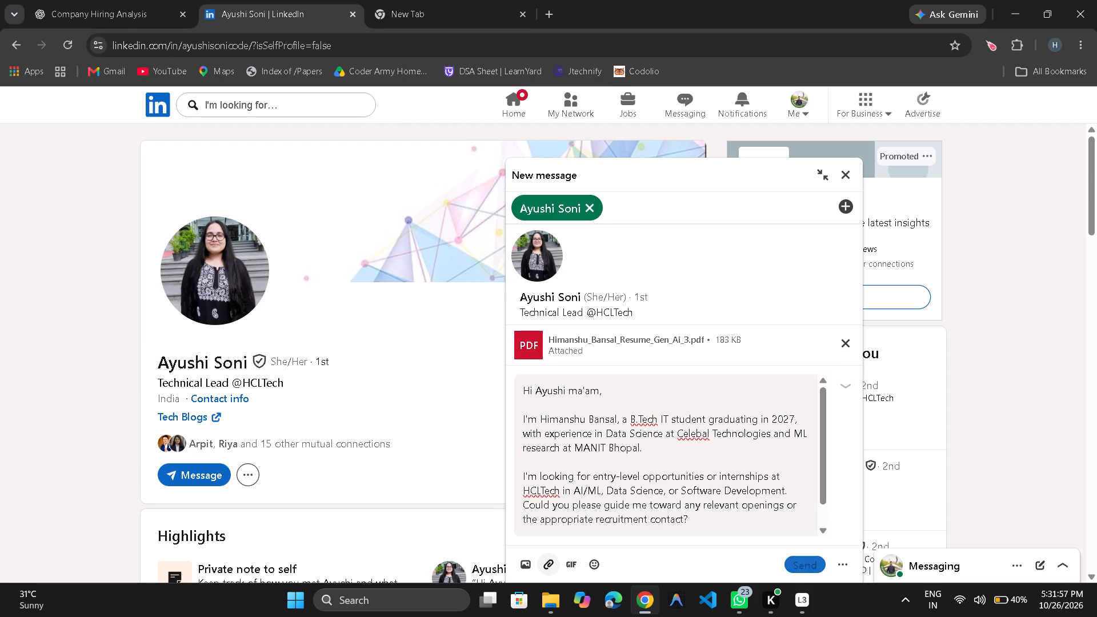
Send the message with the resume, check it in the conversation, and close the conversation.
left_click(799, 561)
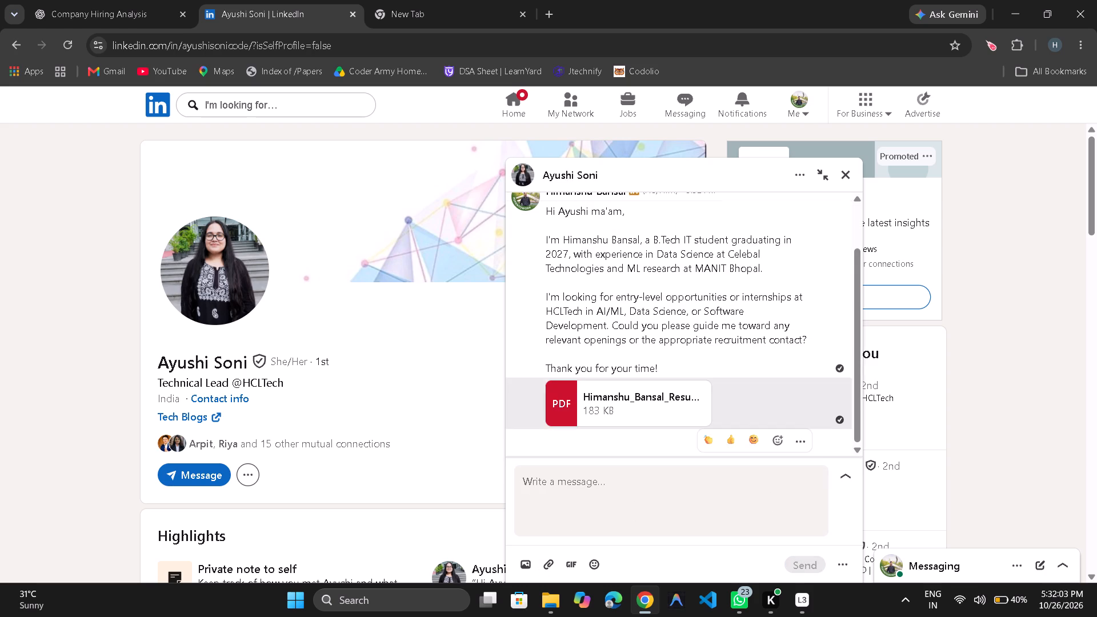
scroll(559, 262, "up", 3)
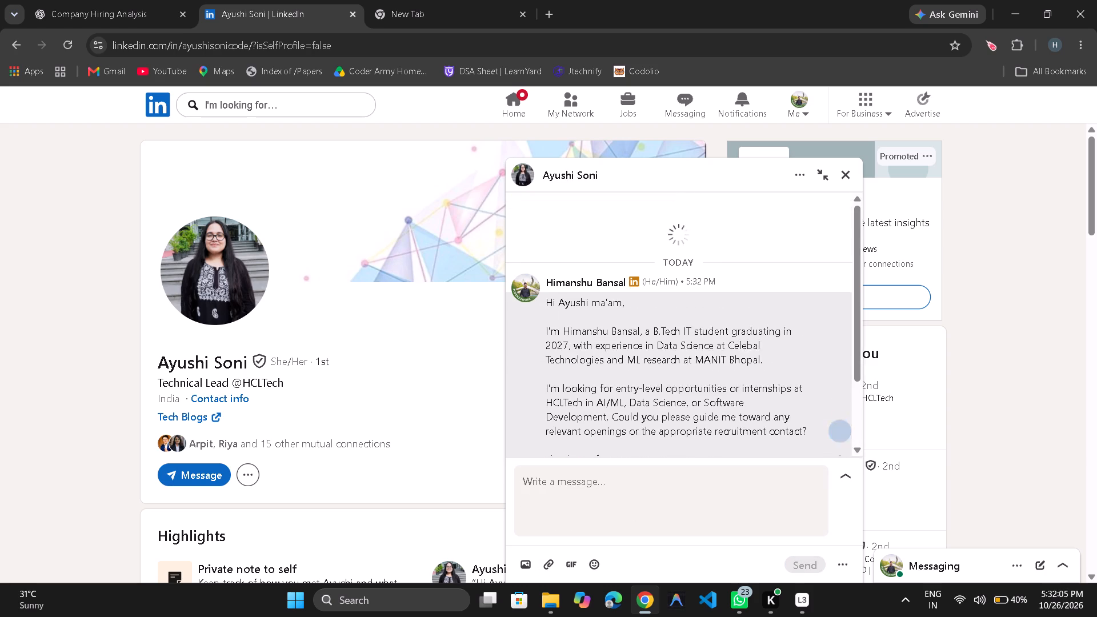
scroll(767, 267, "down", 1)
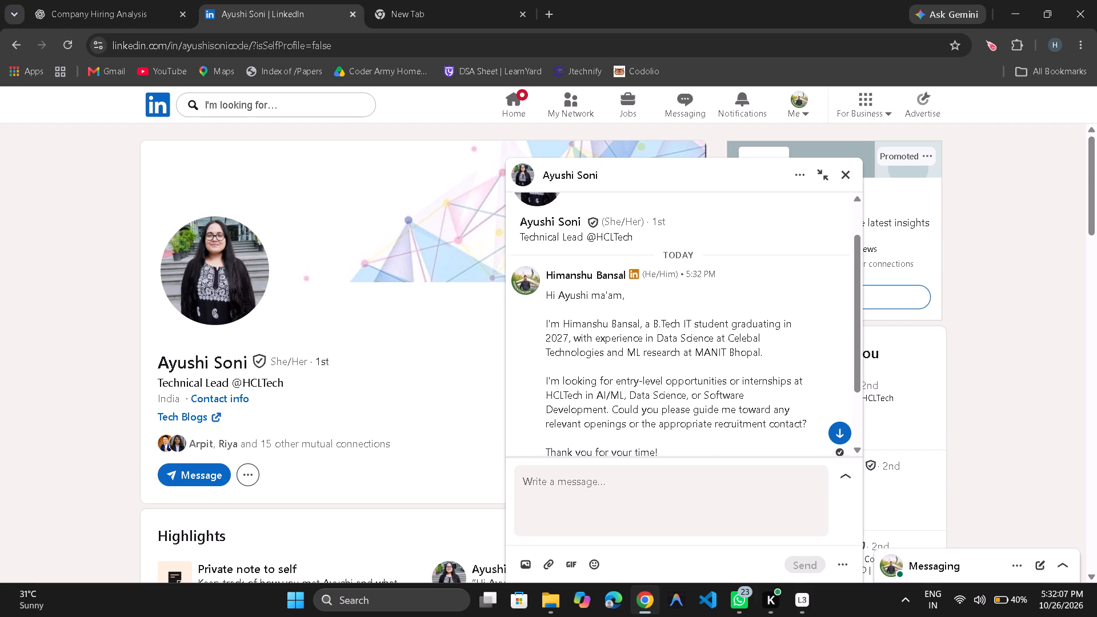
scroll(767, 267, "down", 2)
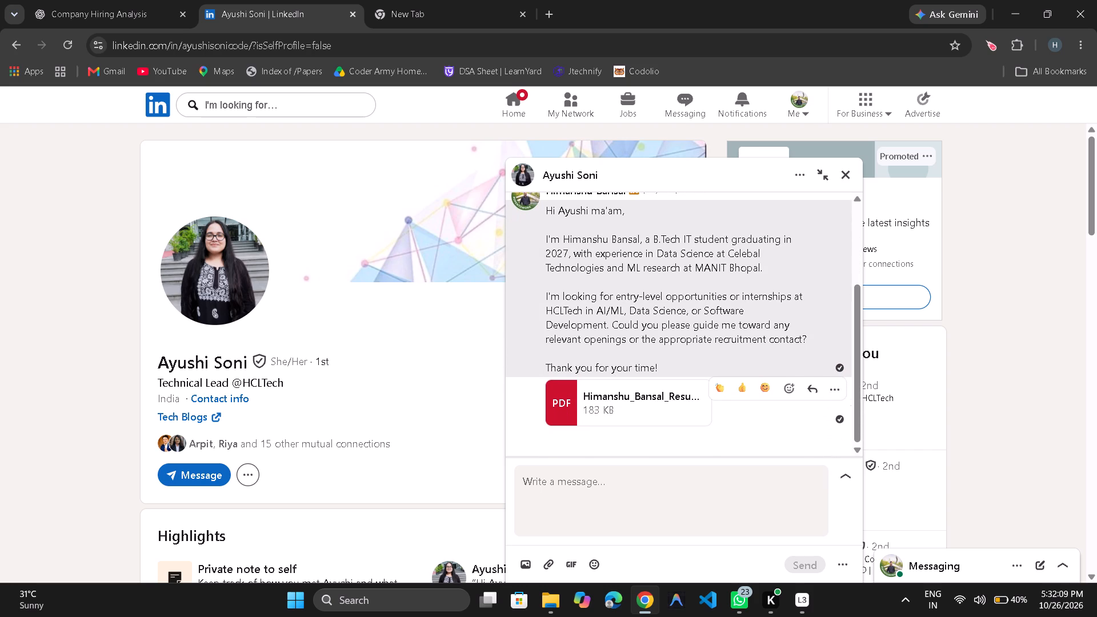
left_click(848, 175)
View the HCLTech lead's contact info and open the Medium blog listed as the website.
scroll(425, 375, "down", 1)
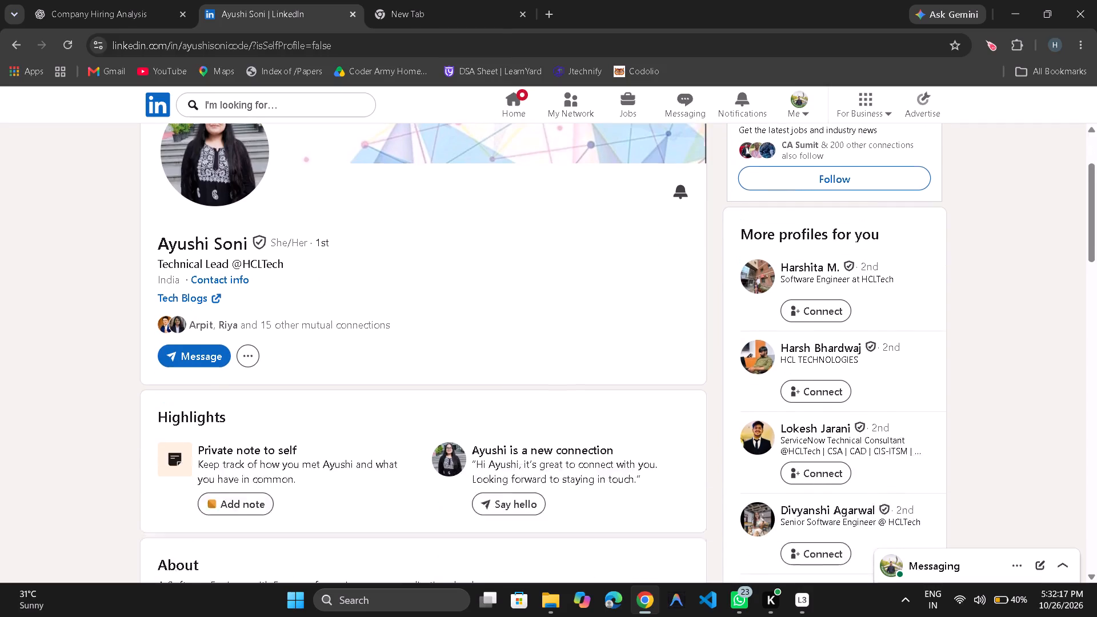
scroll(425, 375, "down", 3)
left_click(227, 199)
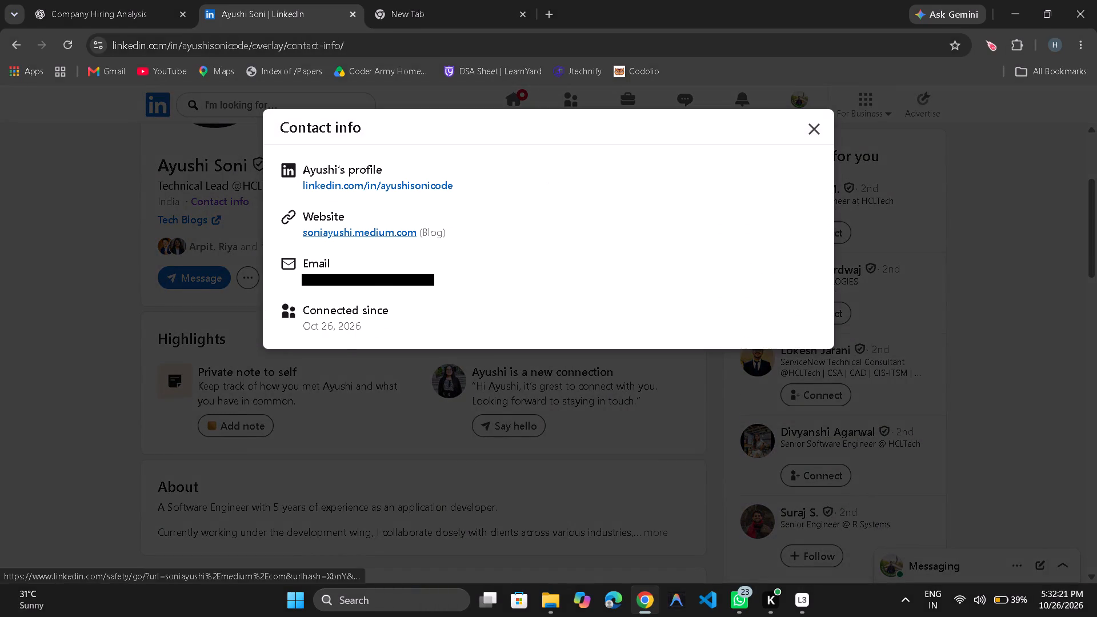
left_click(386, 234)
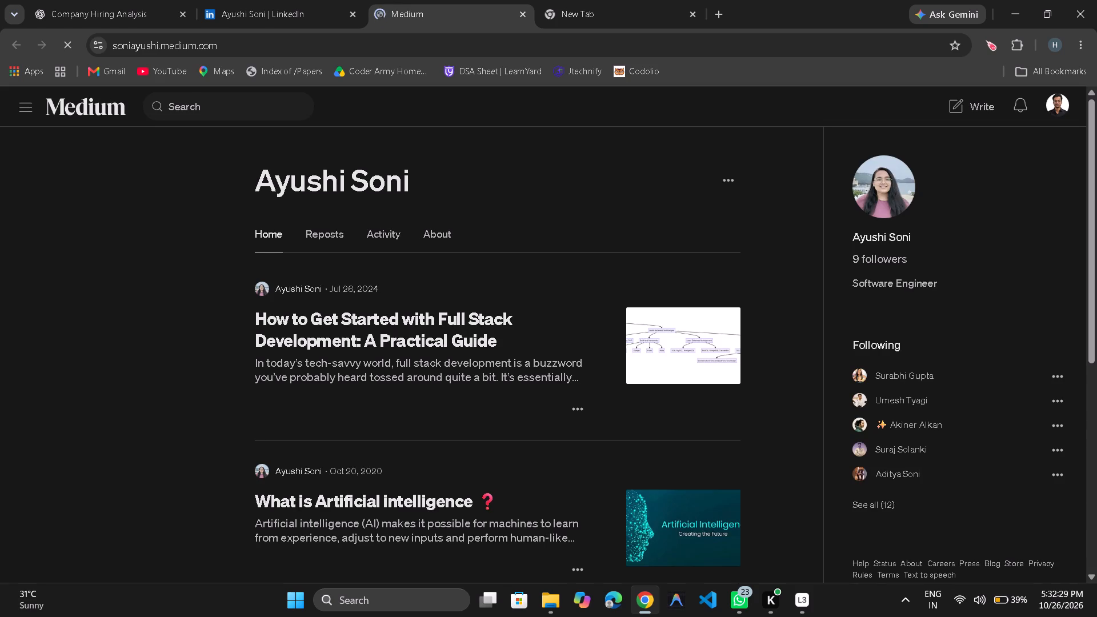
Follow the HCLTech lead's account on Medium and dismiss the notification.
left_click(896, 186)
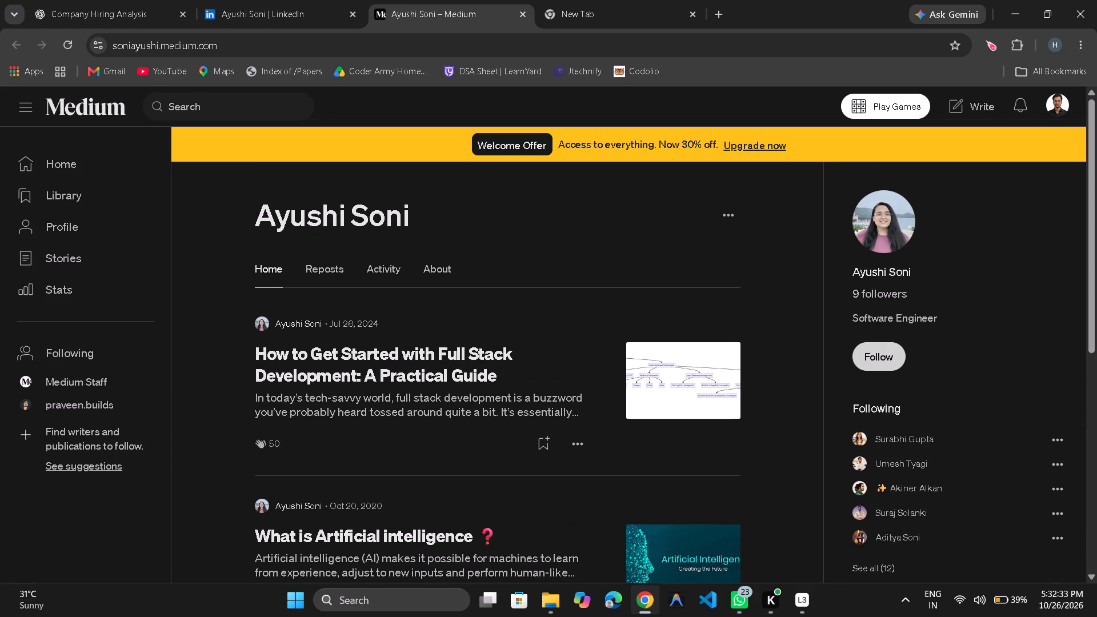
left_click(891, 366)
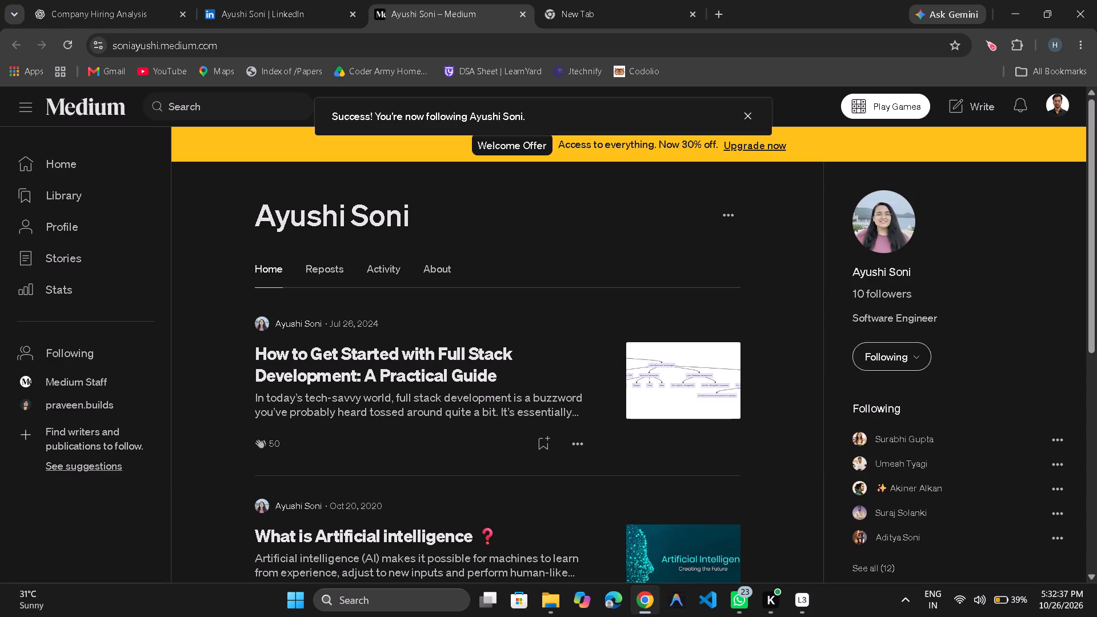
left_click(746, 113)
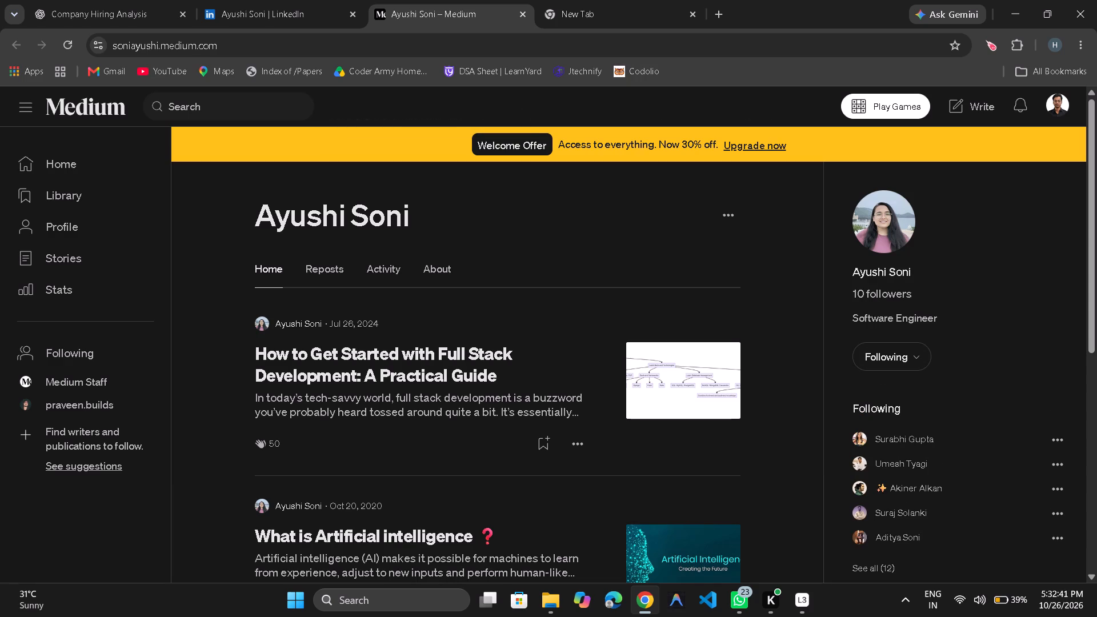
Look through the HCLTech lead's Medium stories and open the "What is cloud computing" article.
scroll(454, 479, "down", 10)
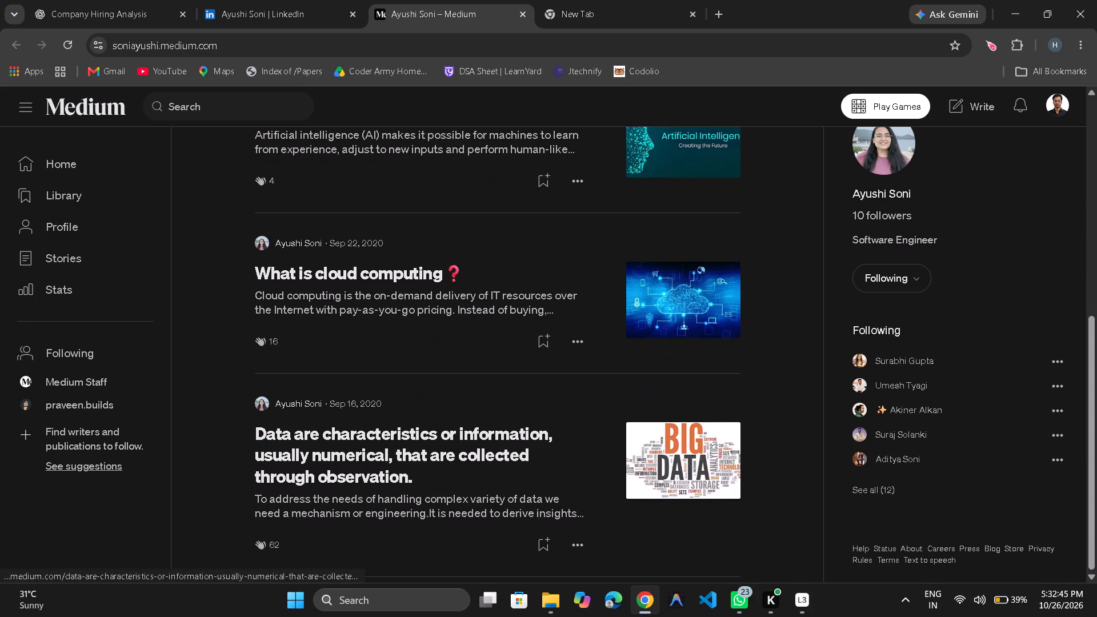
scroll(454, 479, "down", 1)
left_click(359, 266)
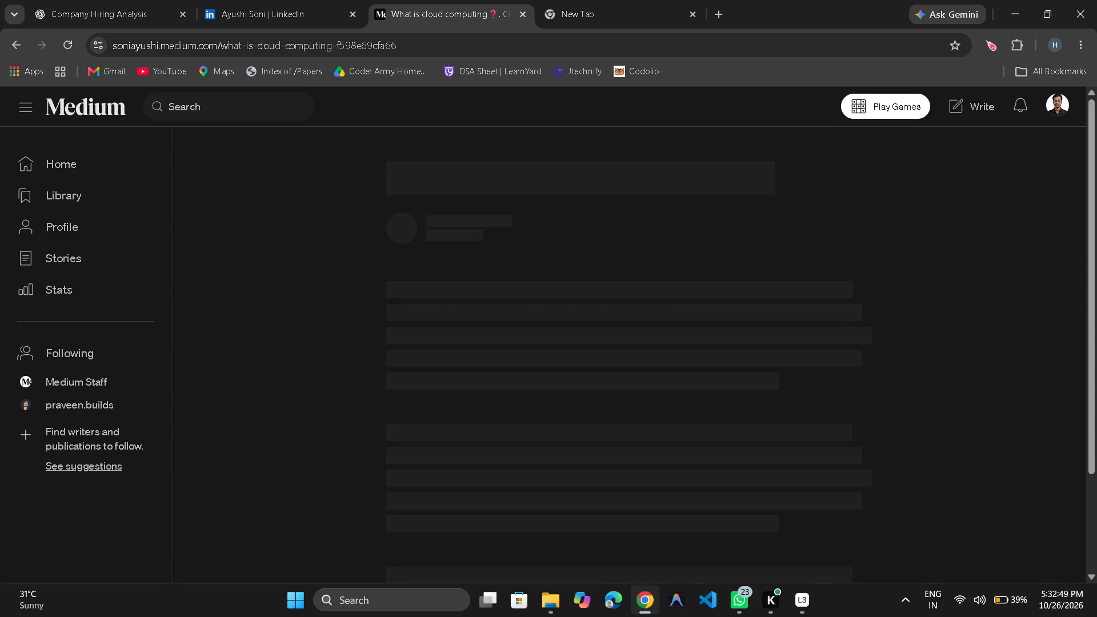
Read the cloud computing article from its introduction through to the responses section.
scroll(599, 350, "down", 7)
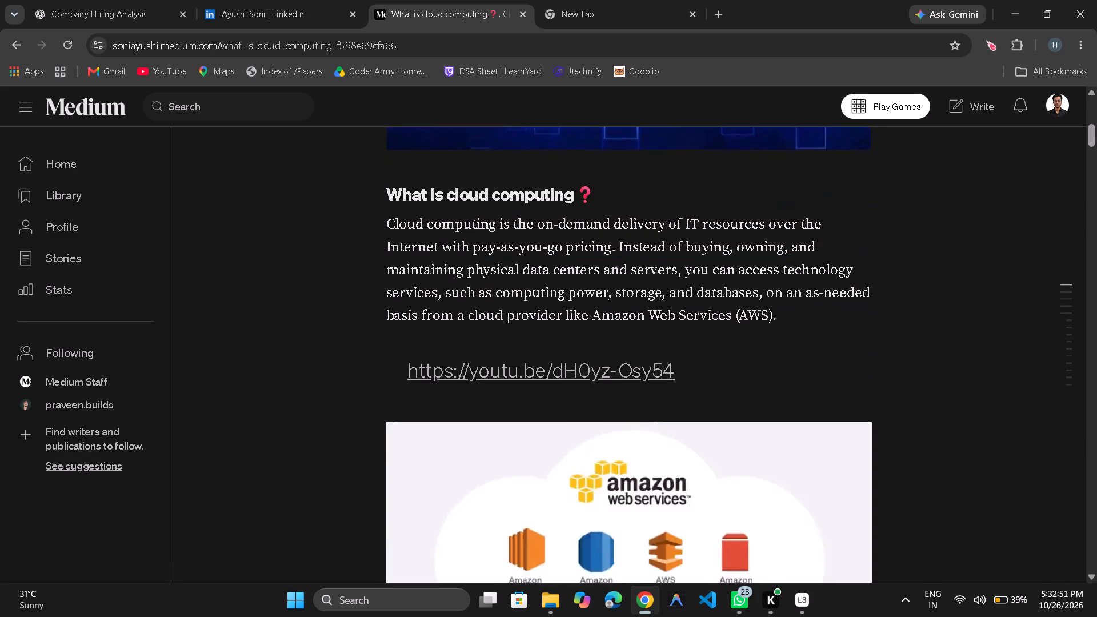
scroll(599, 350, "down", 9)
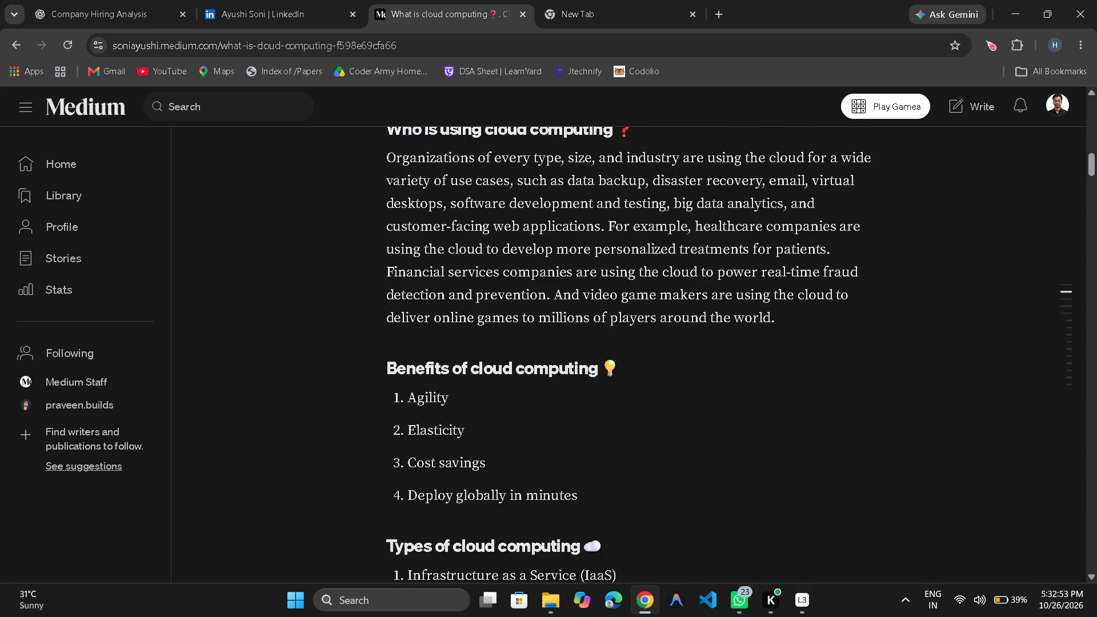
scroll(599, 350, "down", 8)
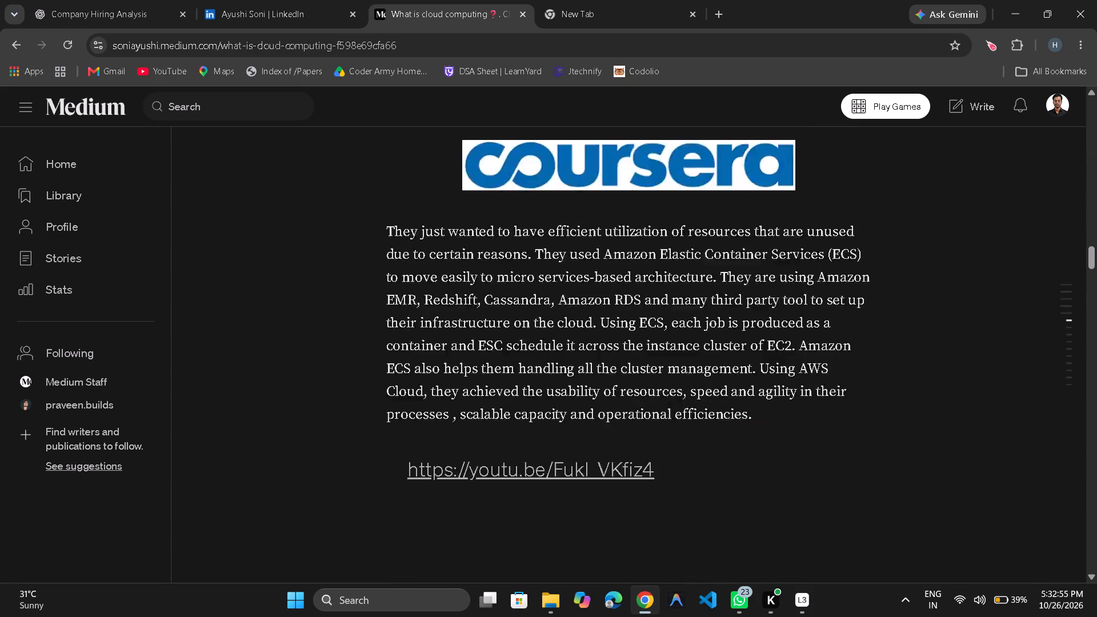
scroll(599, 350, "down", 12)
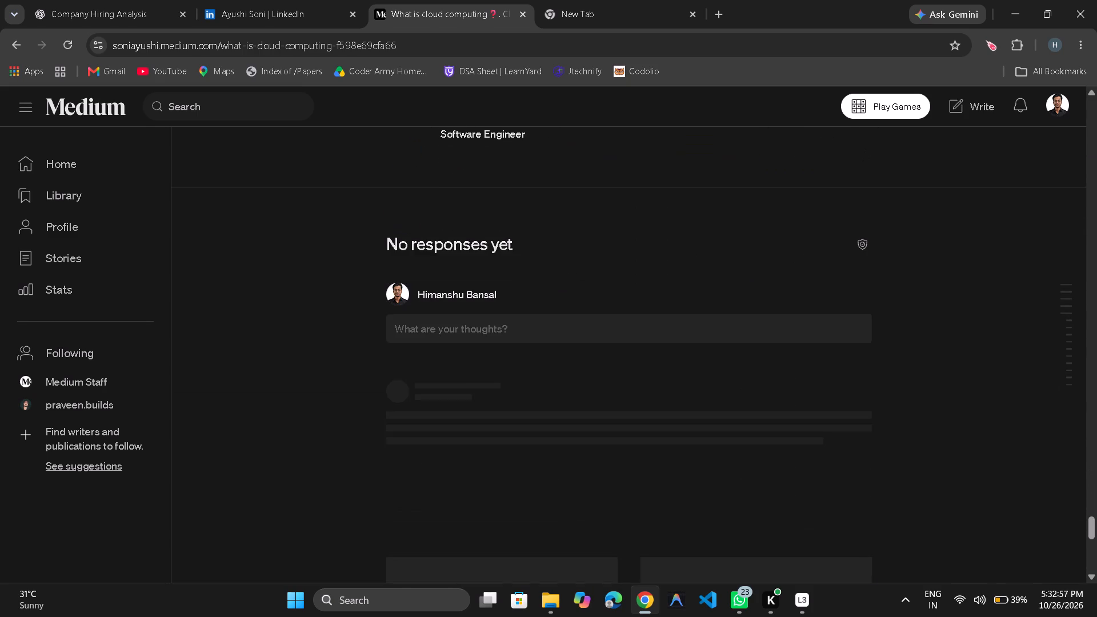
Close the Medium article and the HCLTech lead's LinkedIn profile.
left_click(518, 18)
left_click(310, 0)
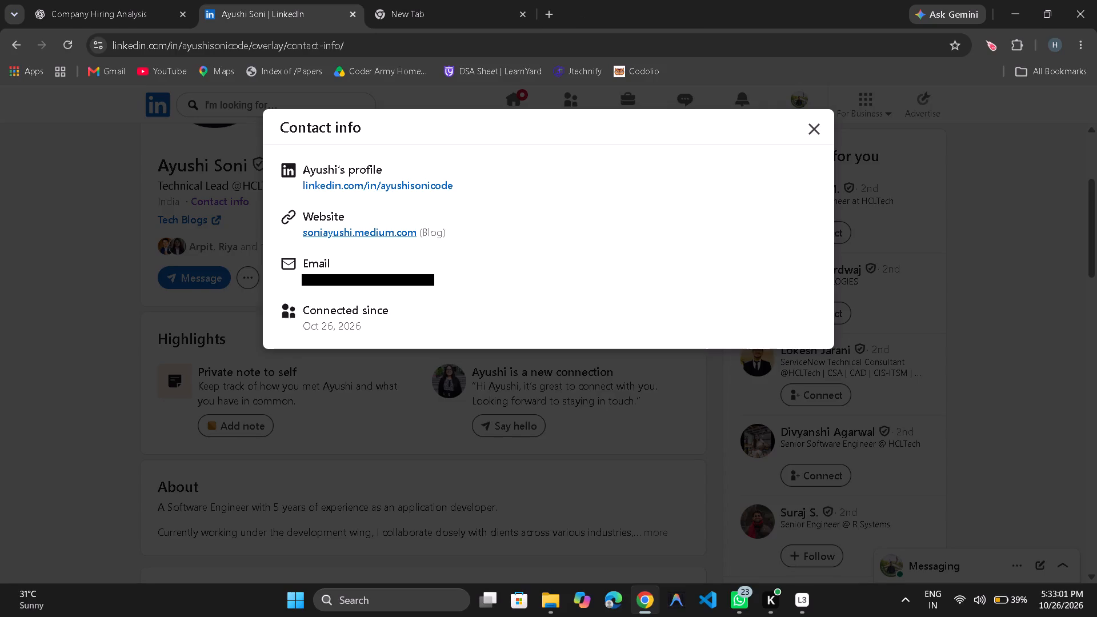
left_click(97, 0)
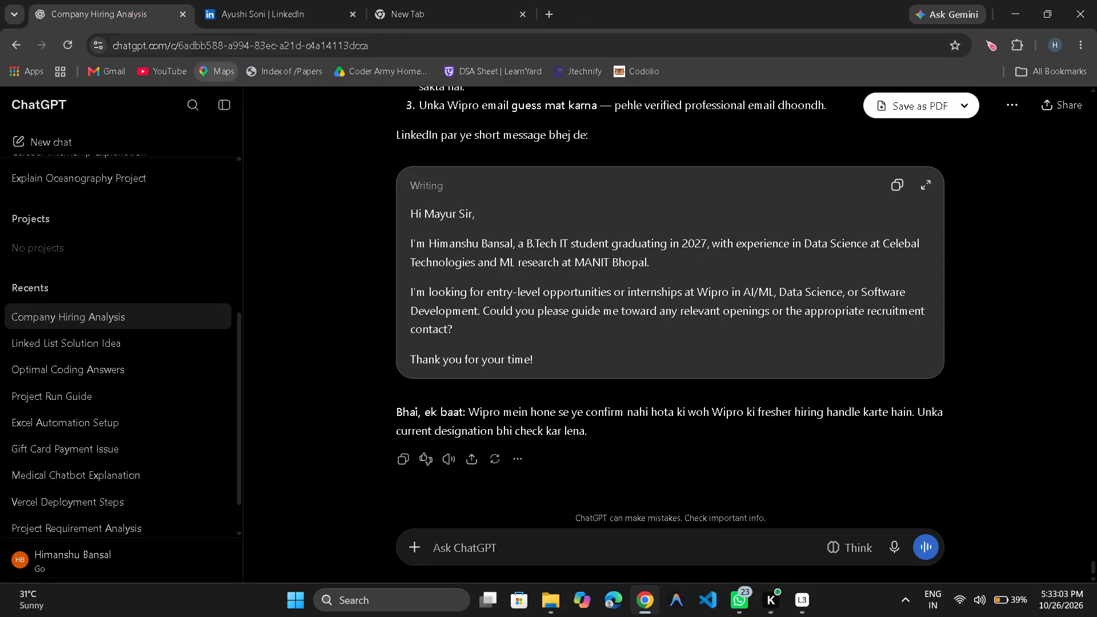
left_click(290, 4)
left_click(358, 18)
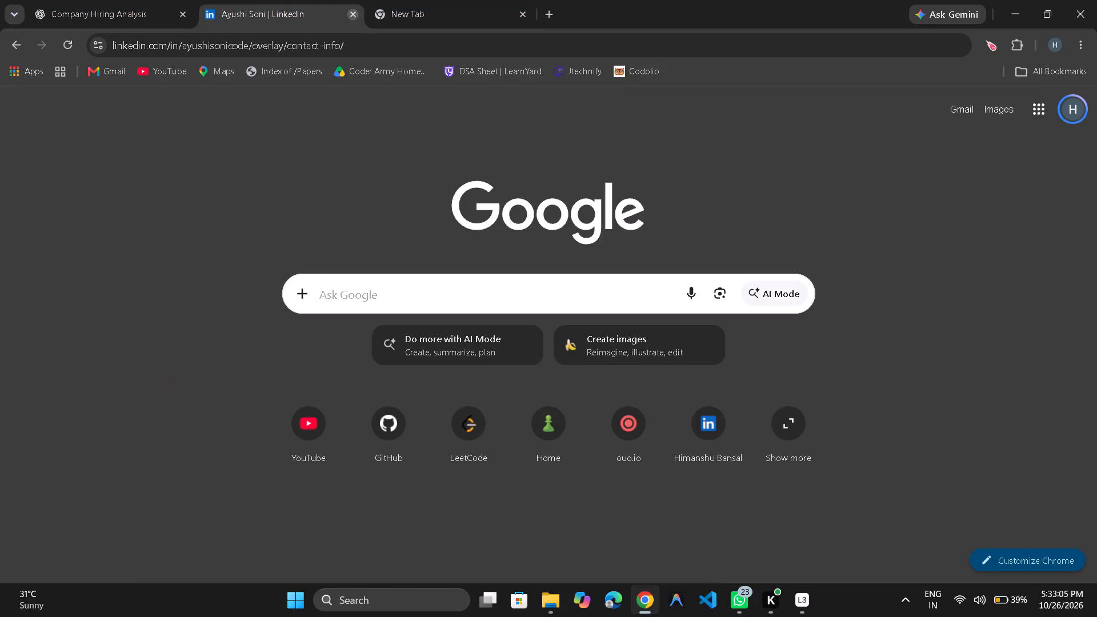
Search the web for superset, open the Superset campus placement site and log in with the saved account.
type("super")
key("Return")
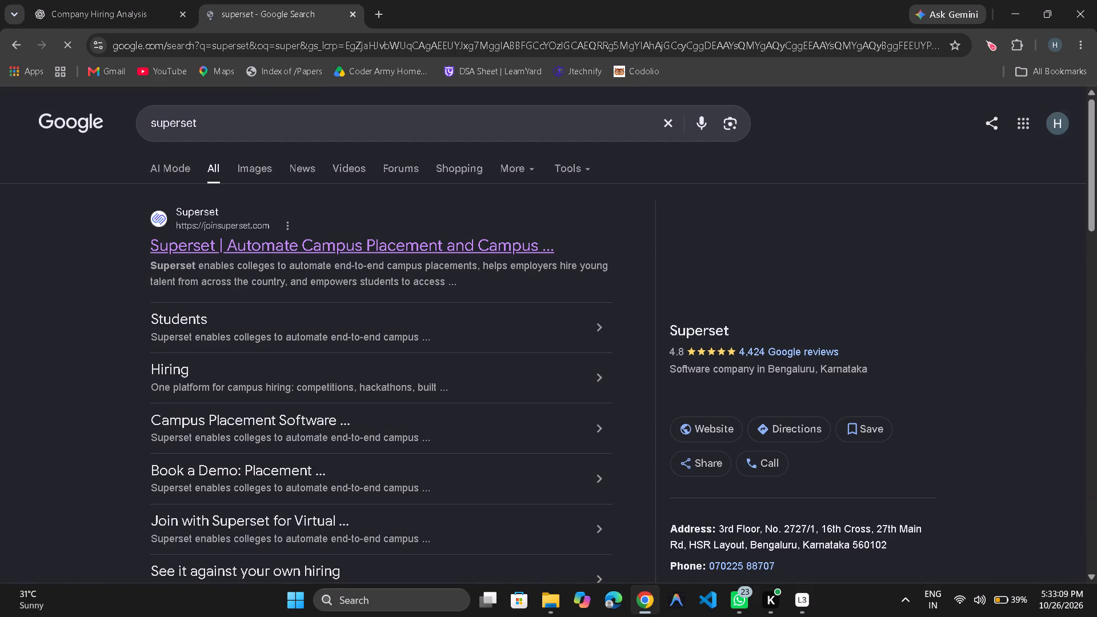
left_click(210, 233)
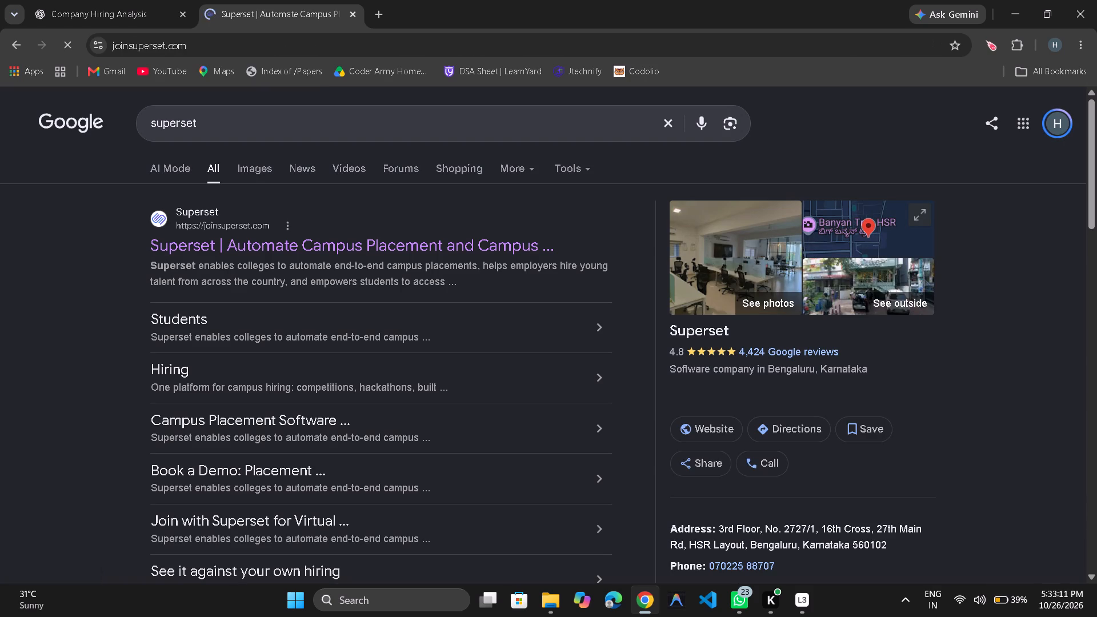
left_click(892, 124)
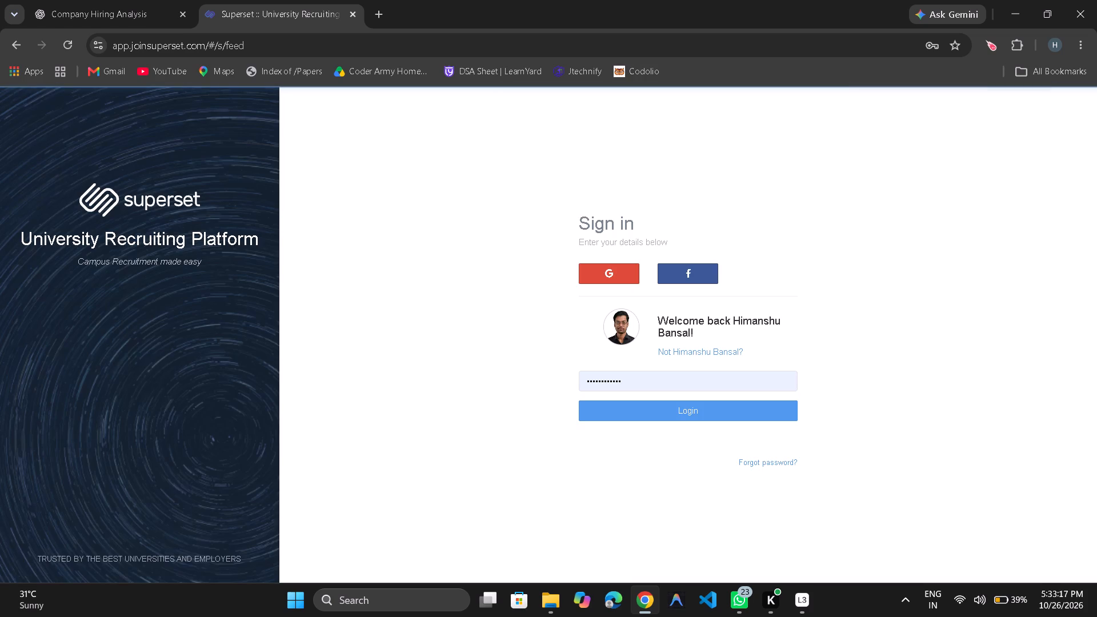
left_click(662, 403)
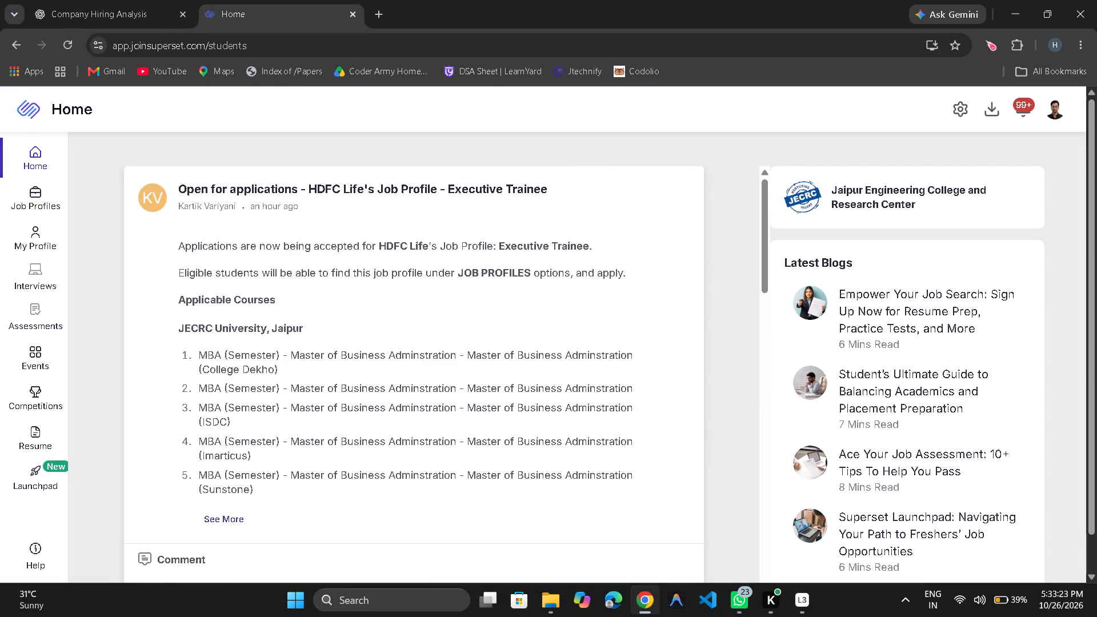
Read the HDFC Life and Kuchoriya TechSoft job announcements in the home feed.
scroll(422, 320, "down", 2)
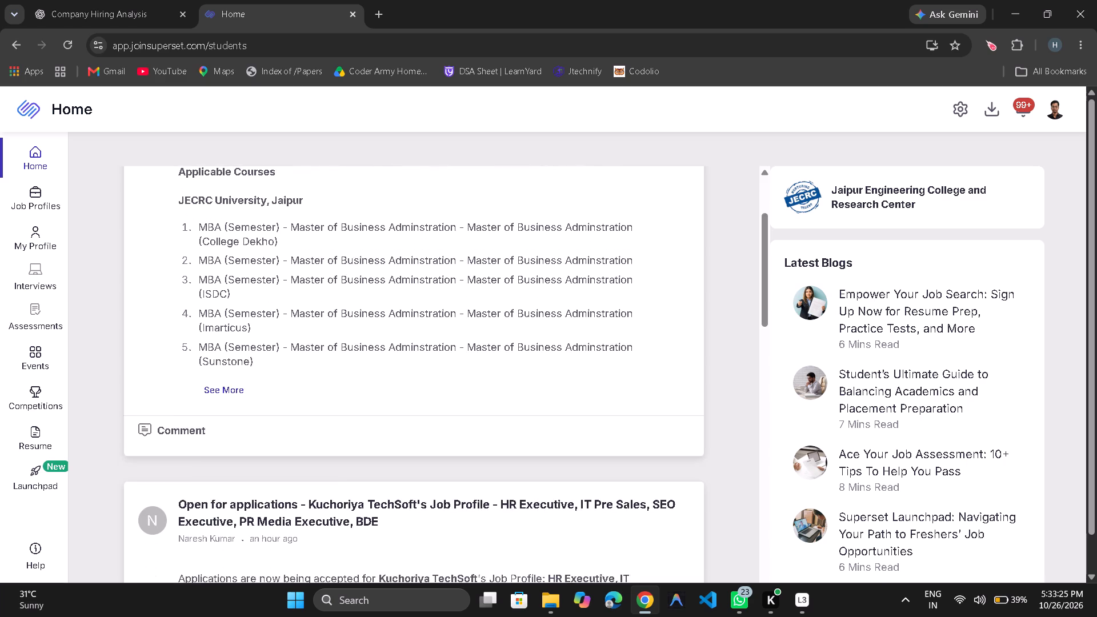
scroll(422, 320, "down", 4)
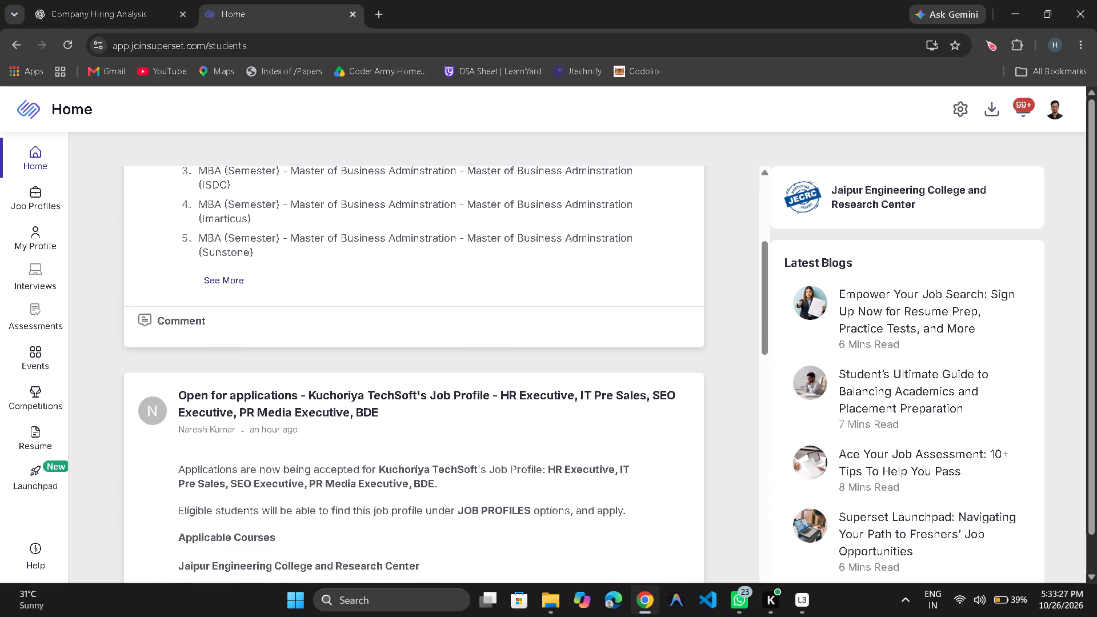
scroll(422, 320, "down", 2)
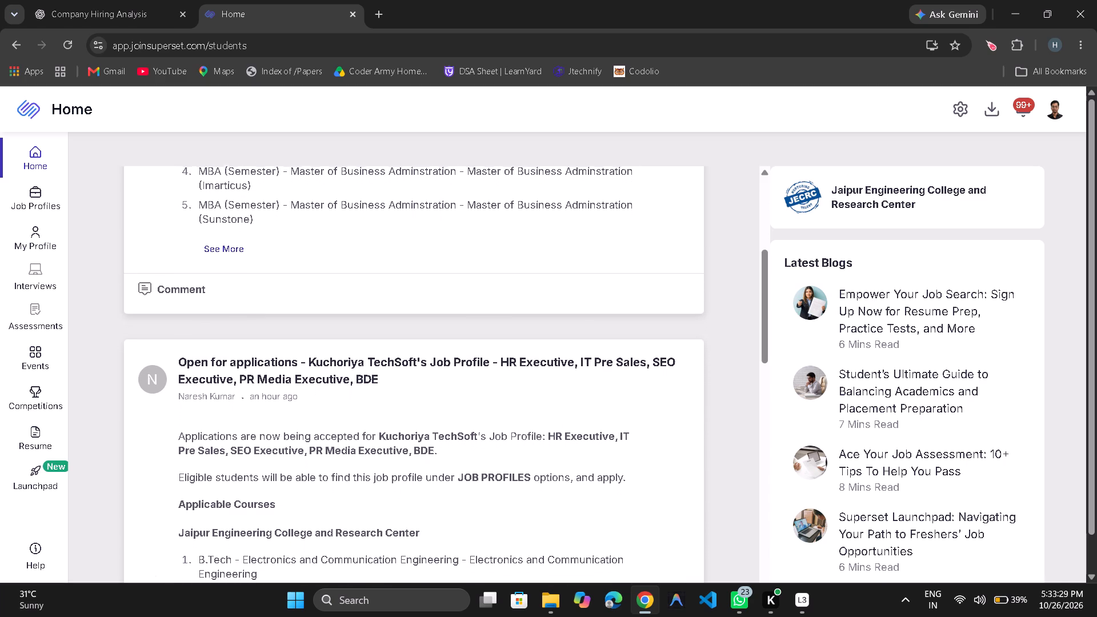
scroll(422, 320, "down", 2)
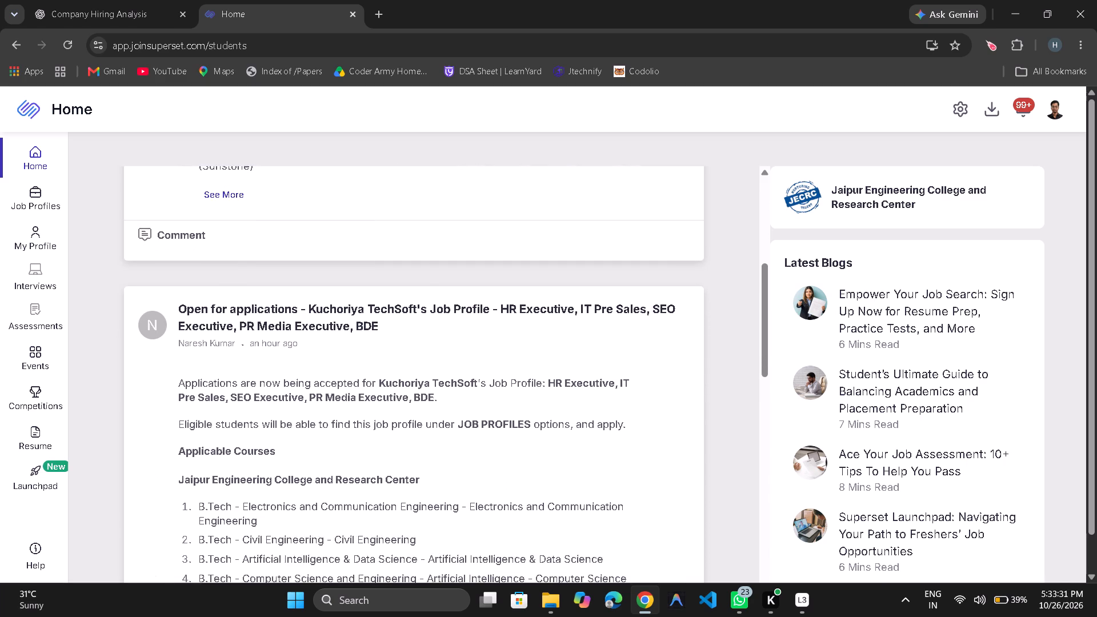
scroll(422, 320, "down", 2)
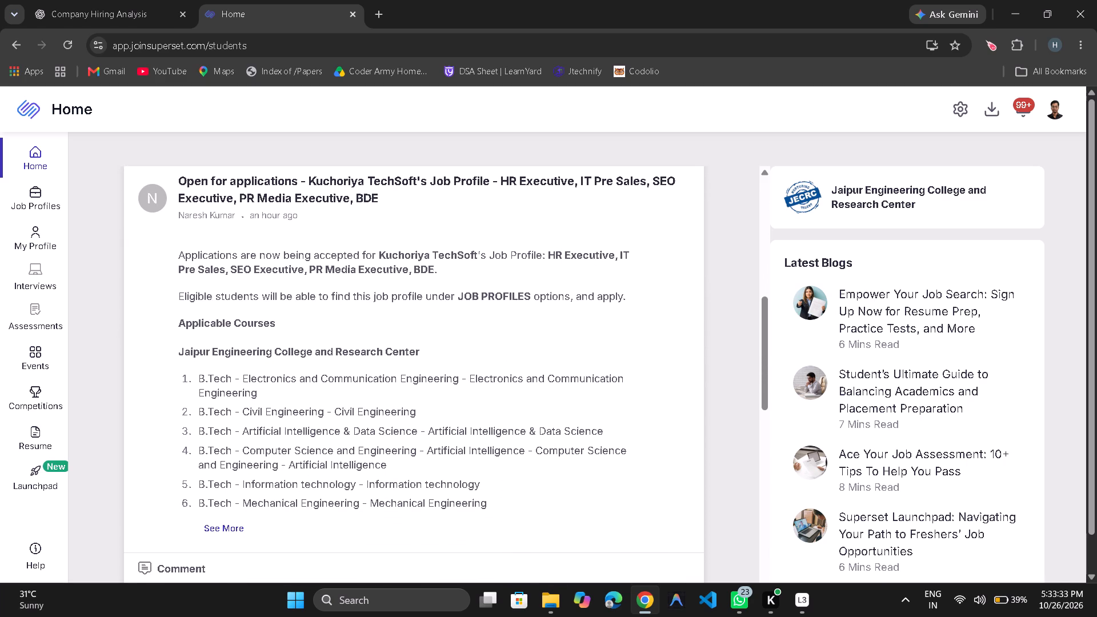
Expand the Kuchoriya TechSoft announcement and read its courses and eligibility, plus the older feed posts below it.
left_click(219, 526)
scroll(219, 526, "down", 4)
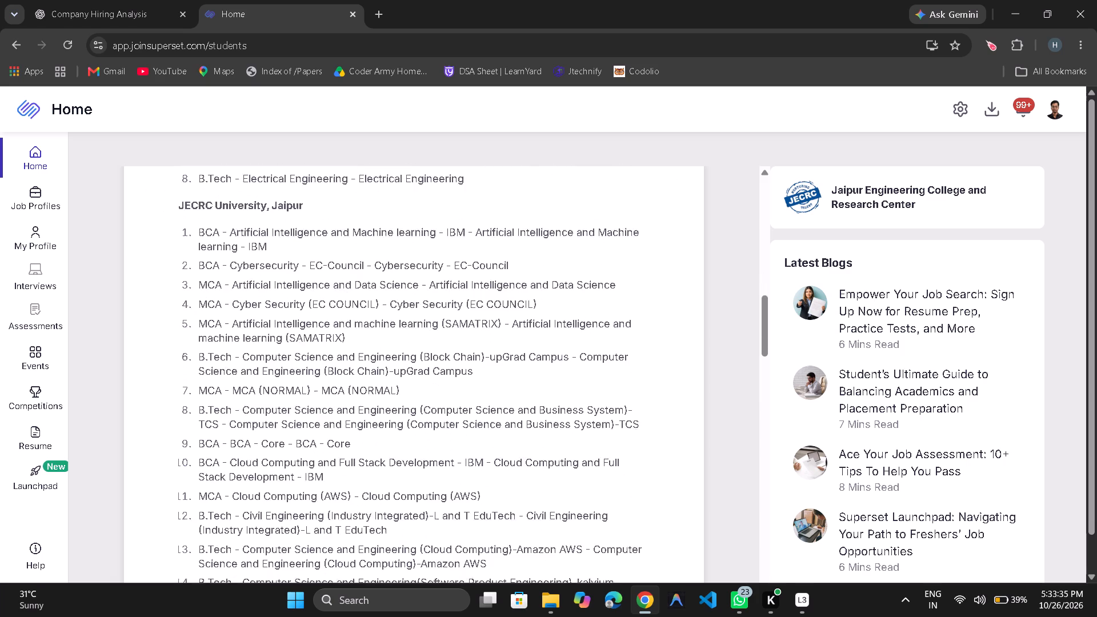
scroll(219, 526, "down", 10)
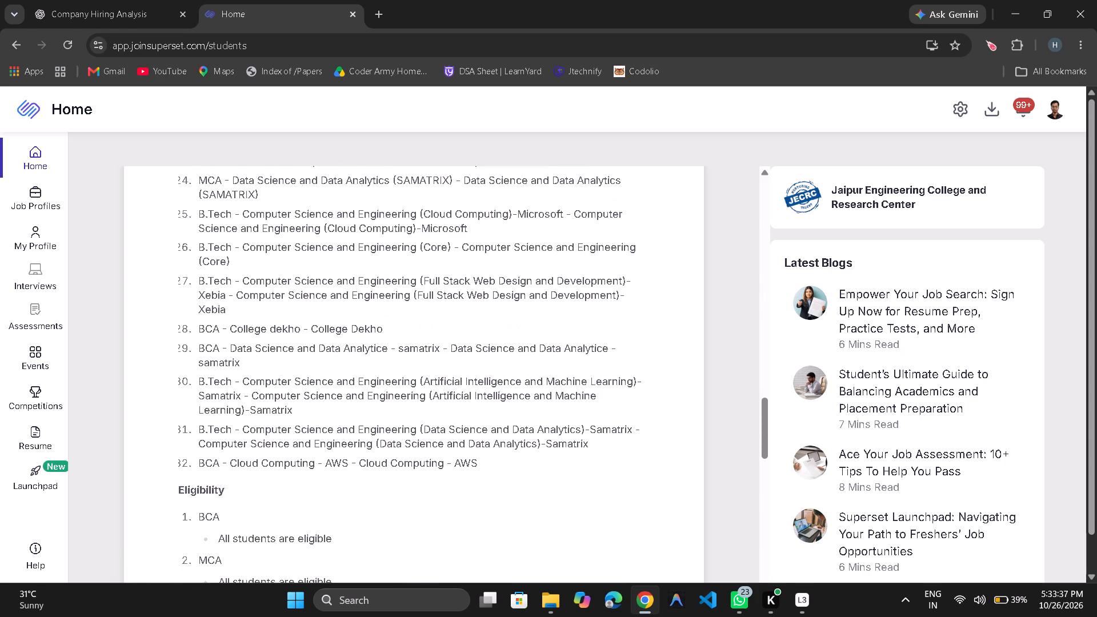
scroll(219, 526, "down", 5)
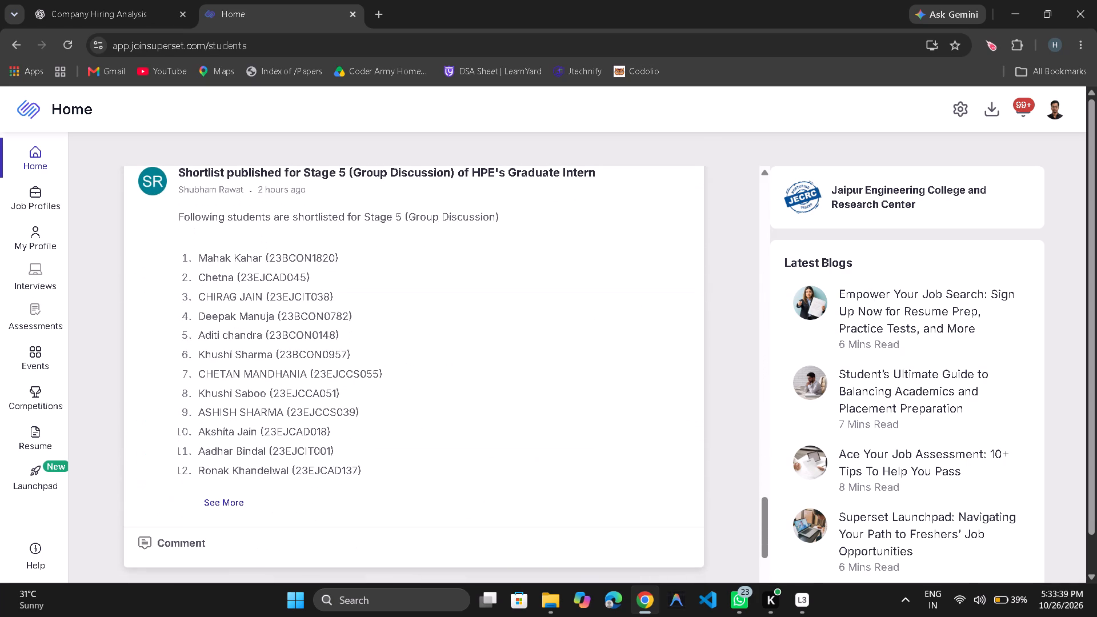
scroll(219, 526, "down", 2)
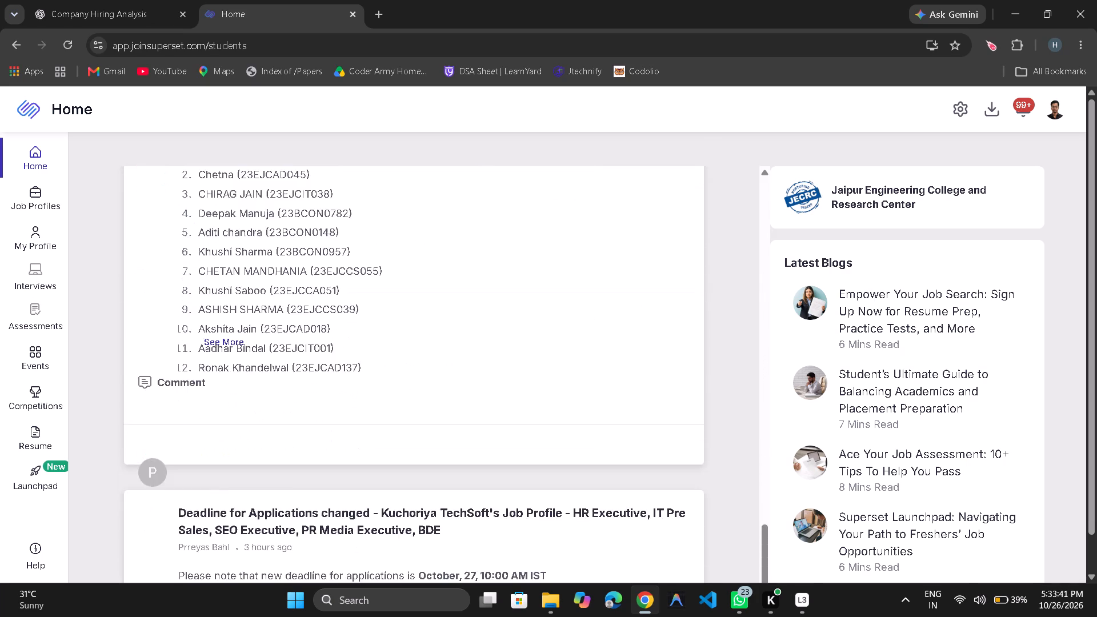
scroll(219, 526, "down", 1)
Open the applied jobs among the job profiles and review the status of each application.
left_click(43, 201)
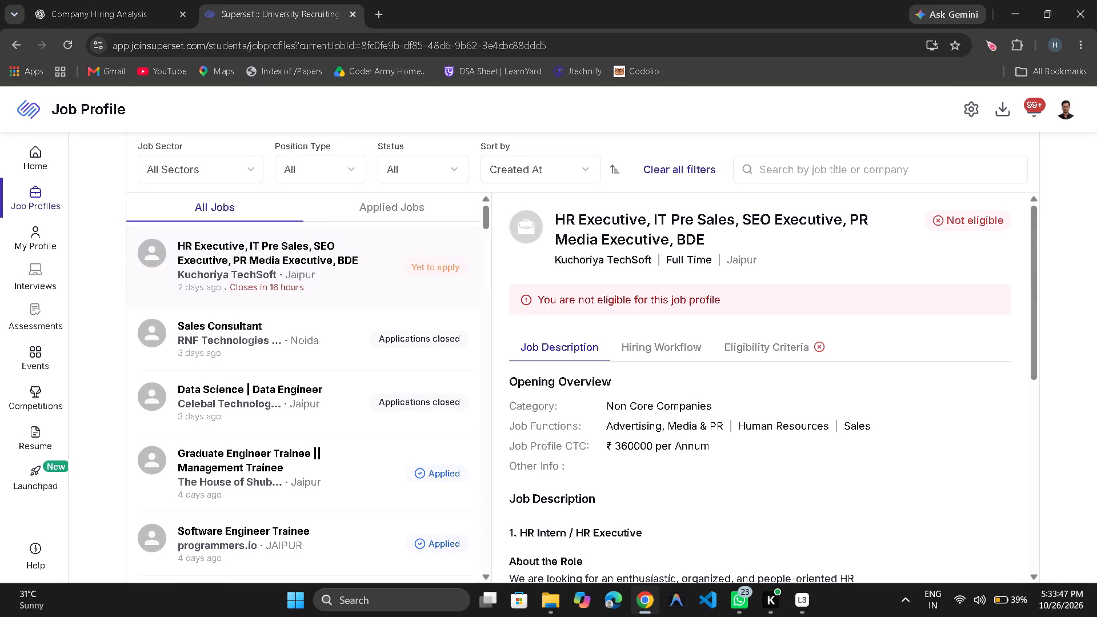
left_click(417, 215)
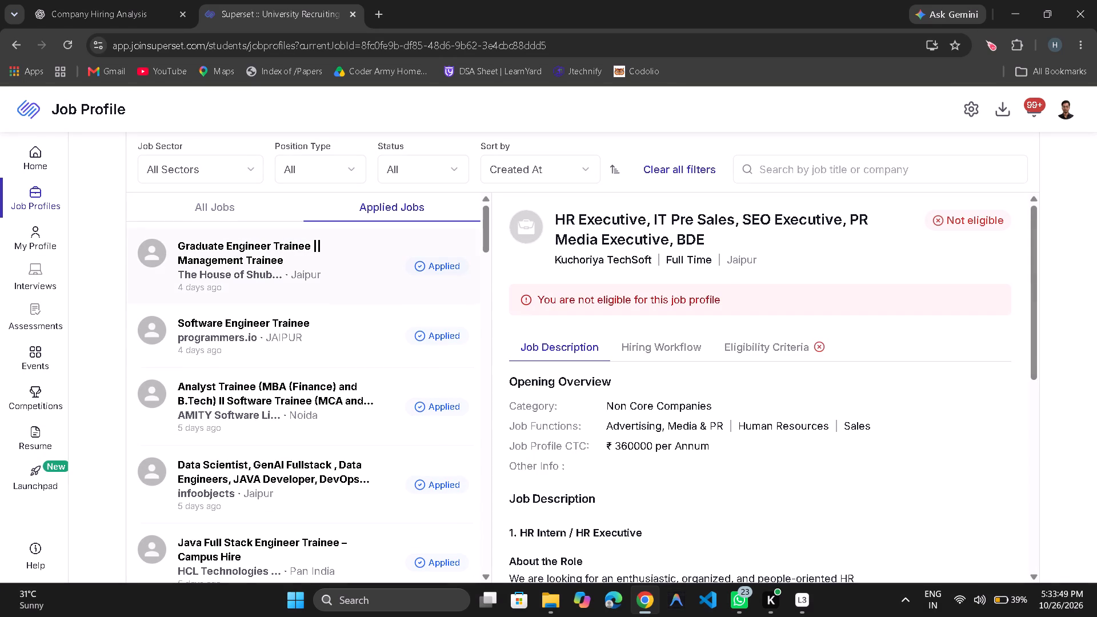
scroll(349, 404, "down", 1)
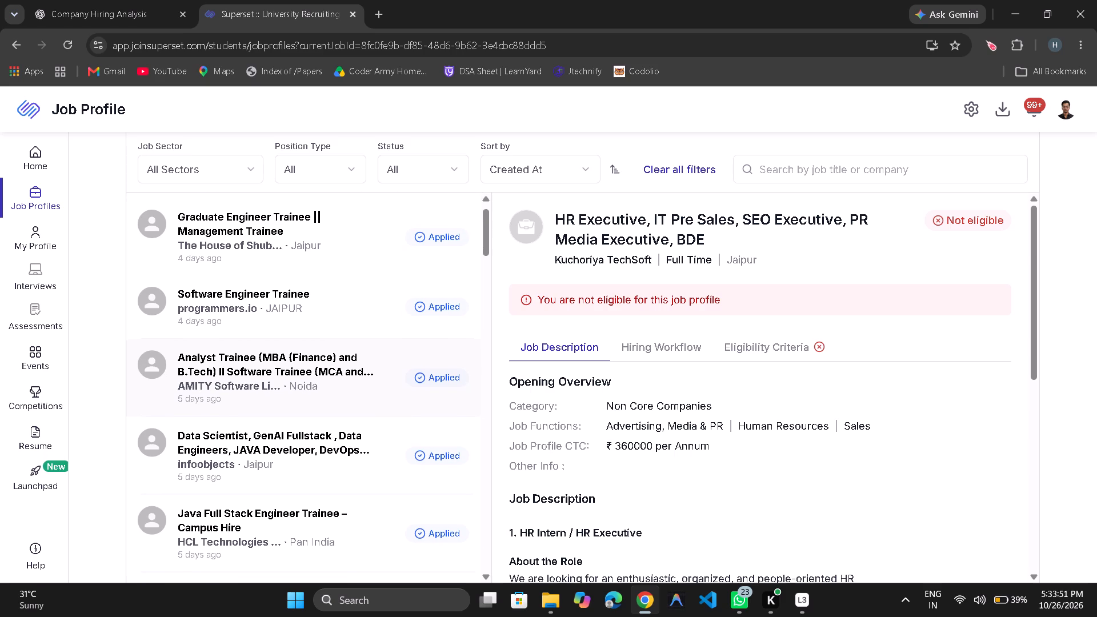
scroll(349, 404, "down", 3)
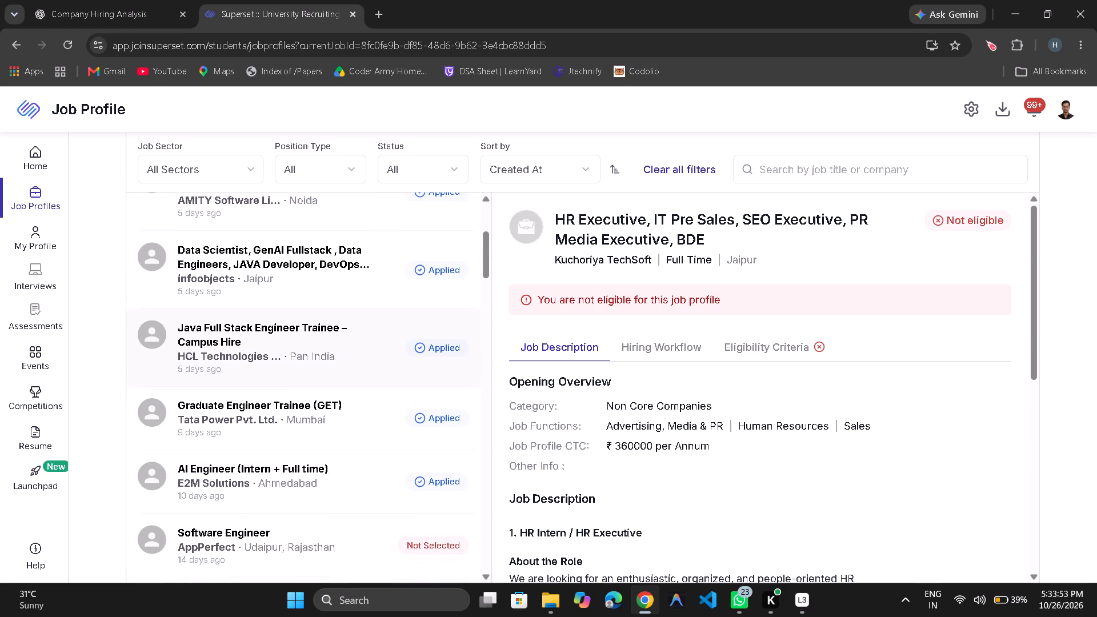
scroll(349, 404, "down", 2)
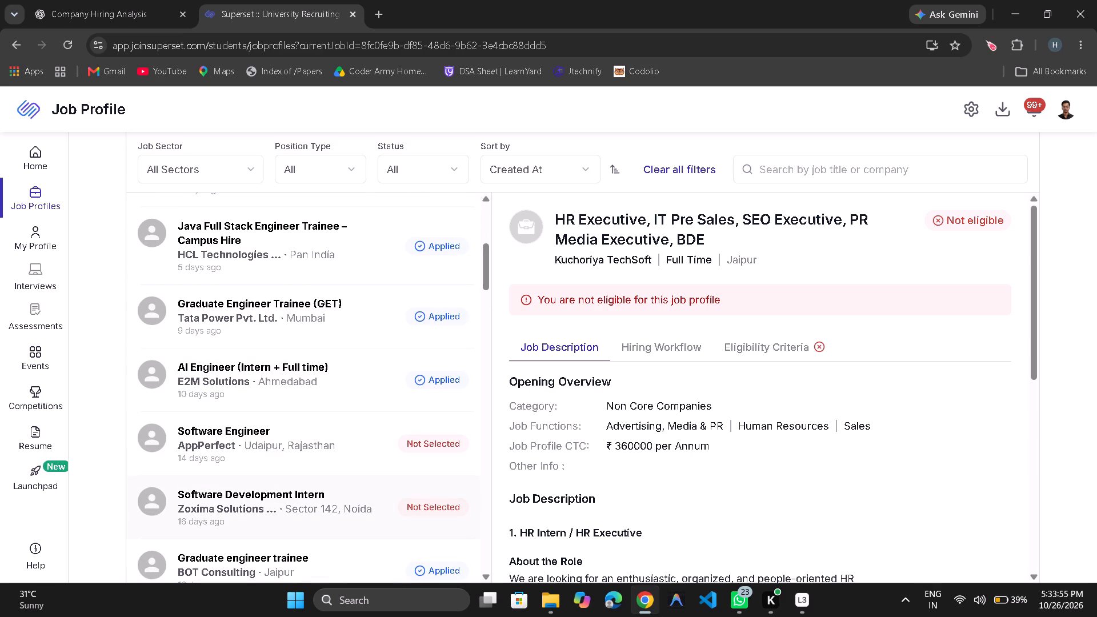
scroll(255, 506, "down", 3)
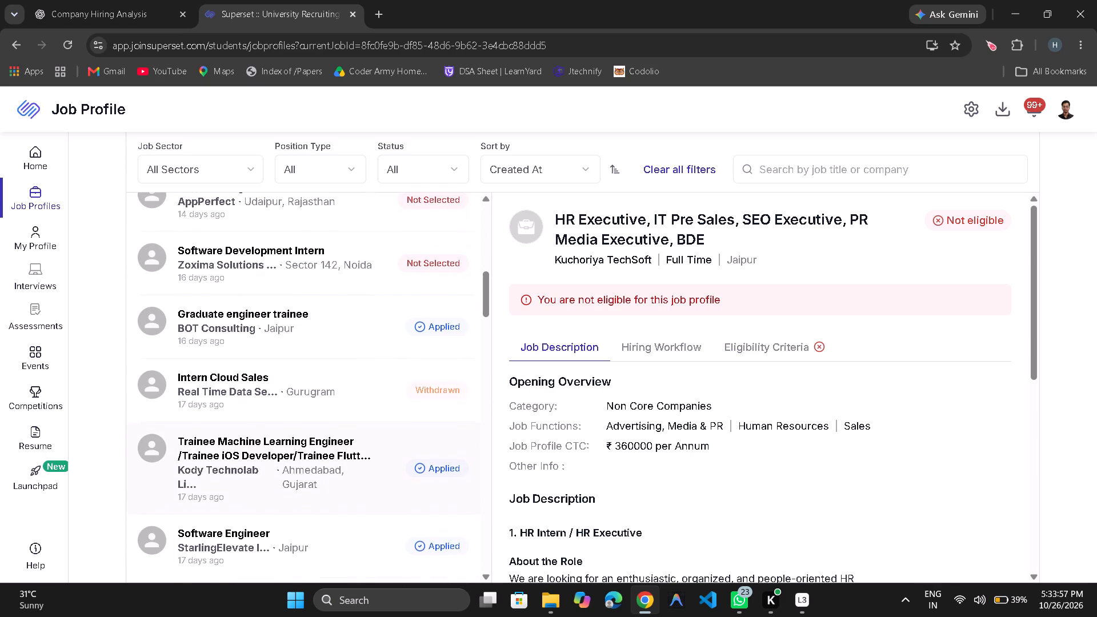
scroll(255, 506, "down", 2)
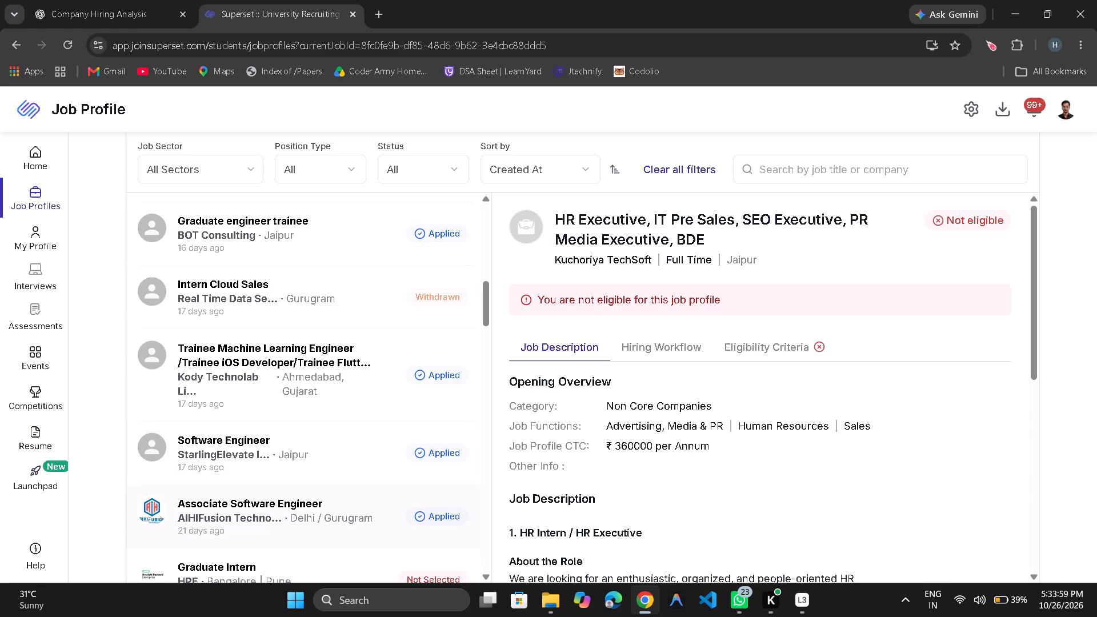
scroll(239, 485, "down", 2)
Examine the hiring workflow and job description of HPE's Graduate Intern position, and close Superset.
left_click(261, 452)
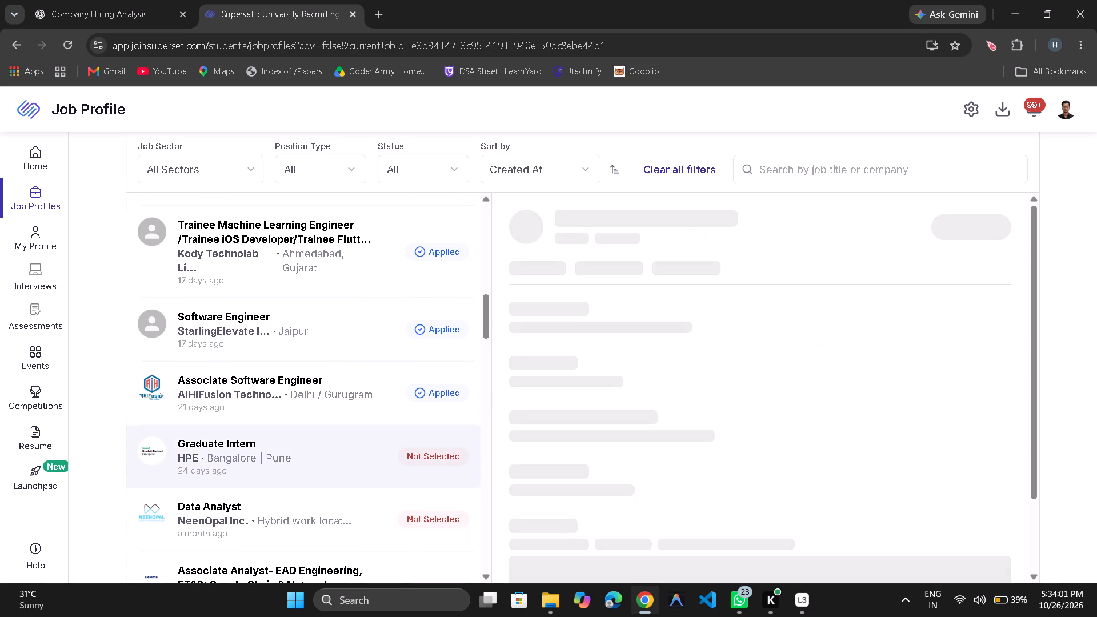
left_click(663, 282)
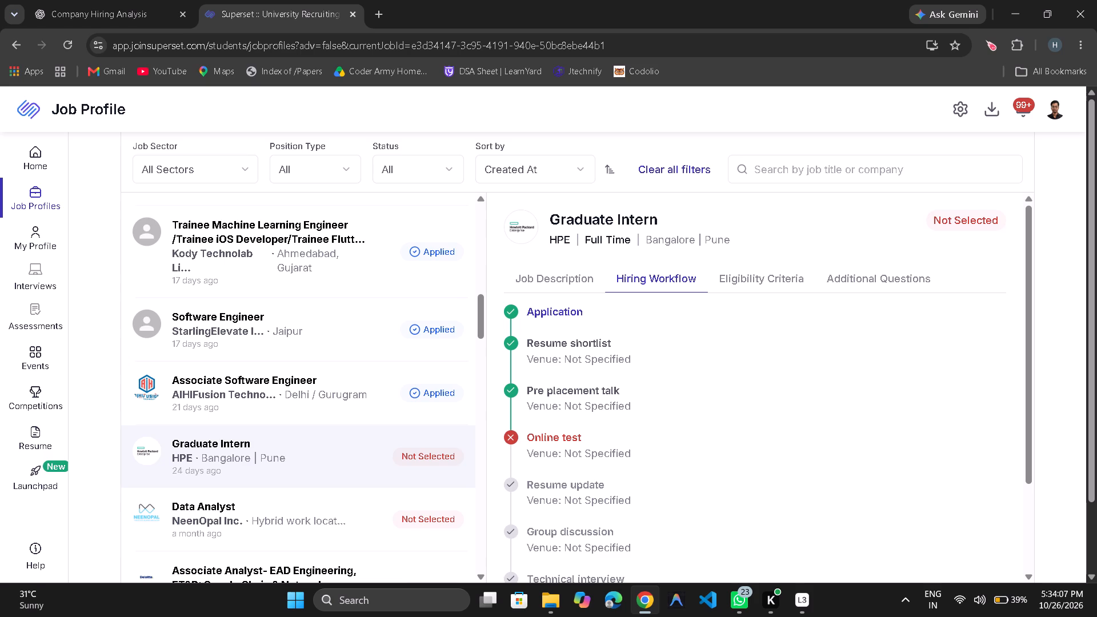
scroll(632, 511, "down", 3)
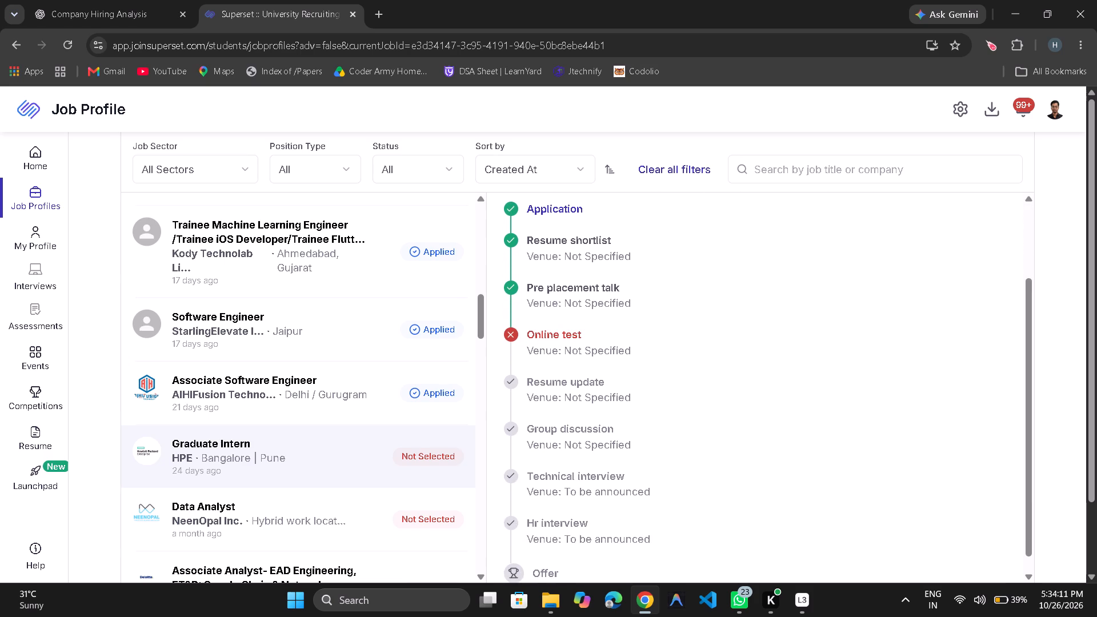
scroll(680, 424, "down", 2)
scroll(680, 424, "up", 1)
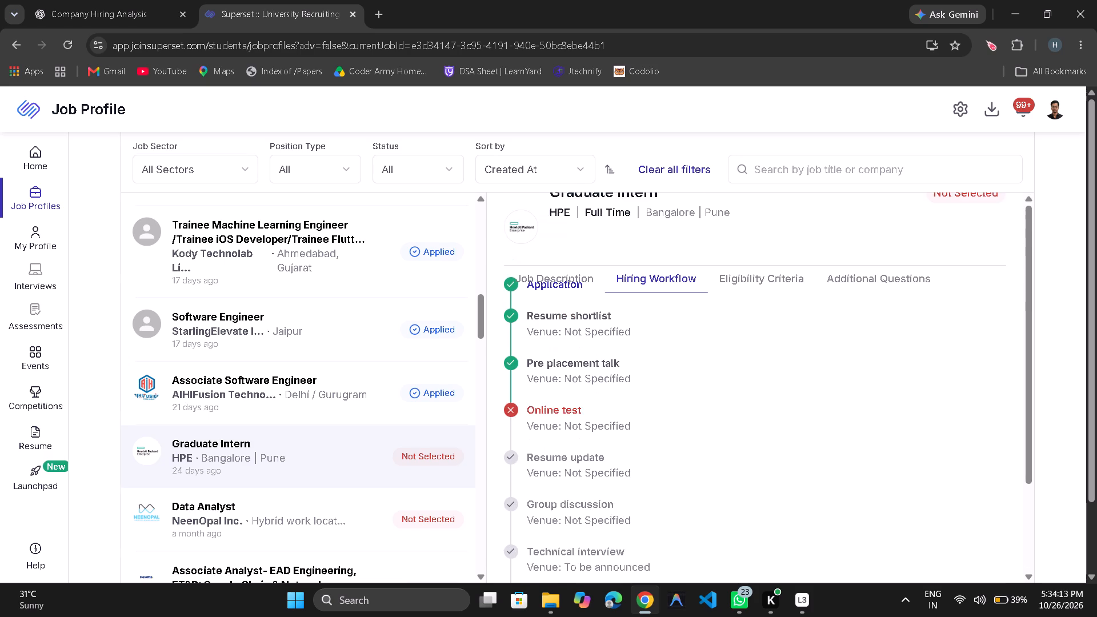
scroll(680, 424, "up", 1)
left_click(562, 193)
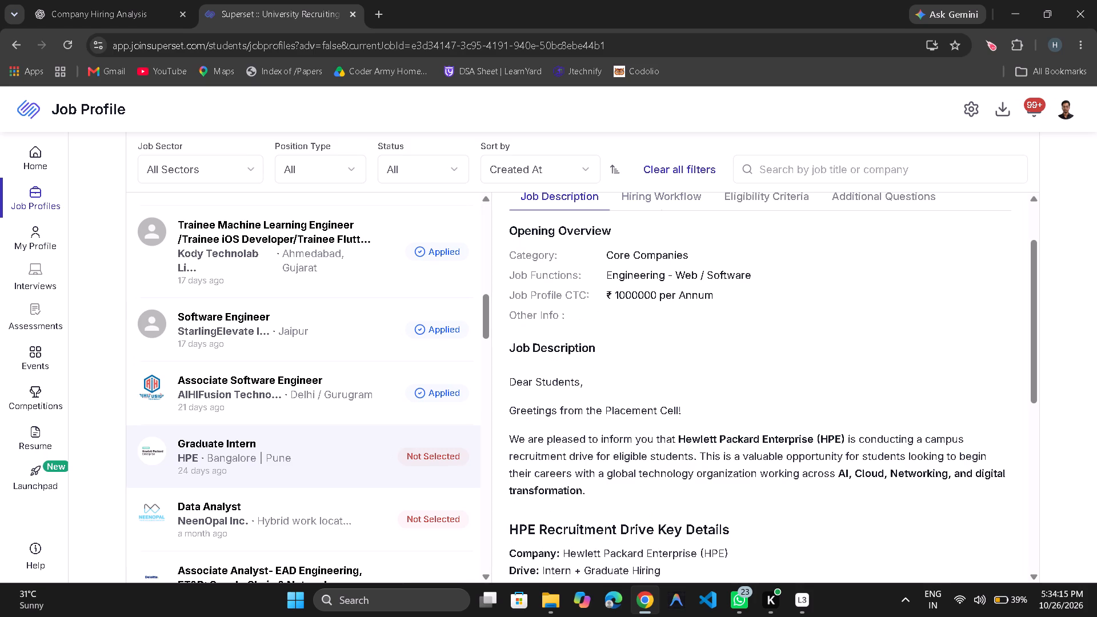
left_click(351, 18)
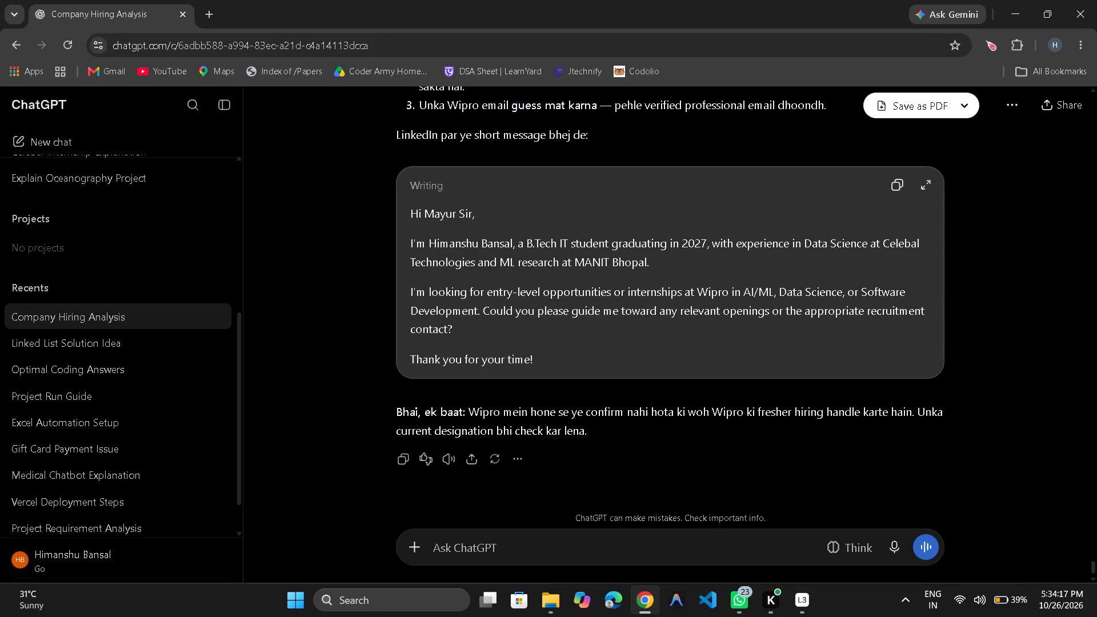
Open a new browser tab.
left_click(213, 7)
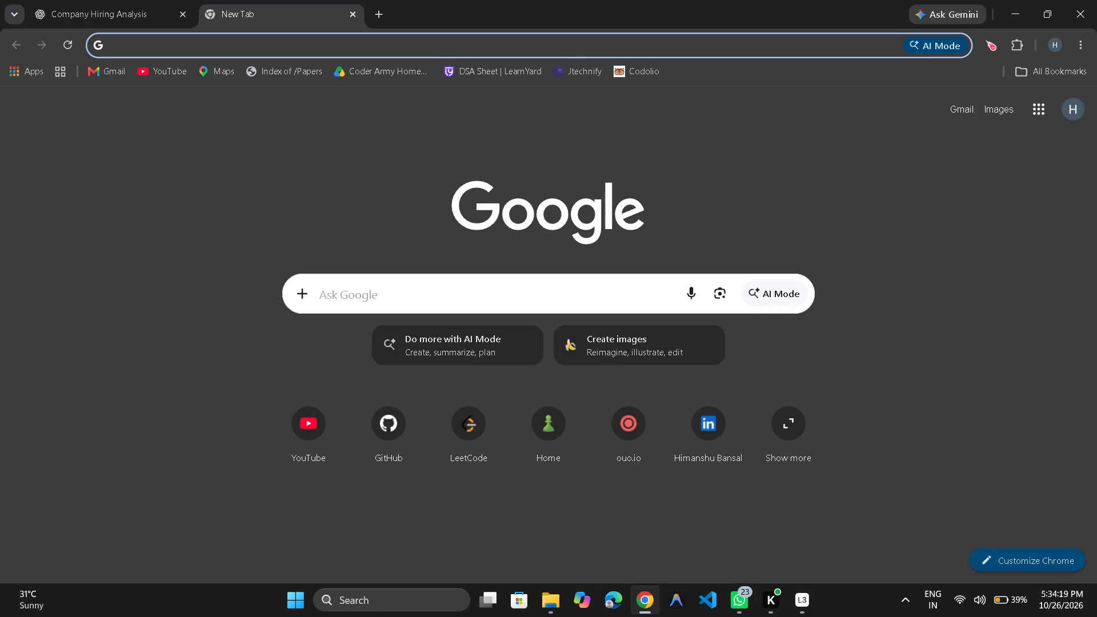